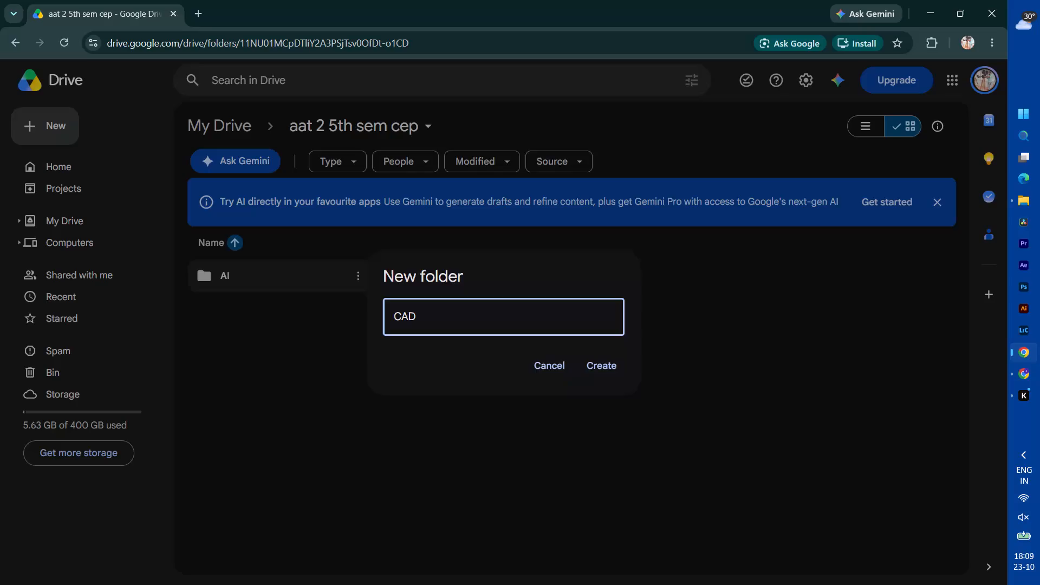
Create the new folder named CAD inside aat 2 5th sem cep.
key(Return)
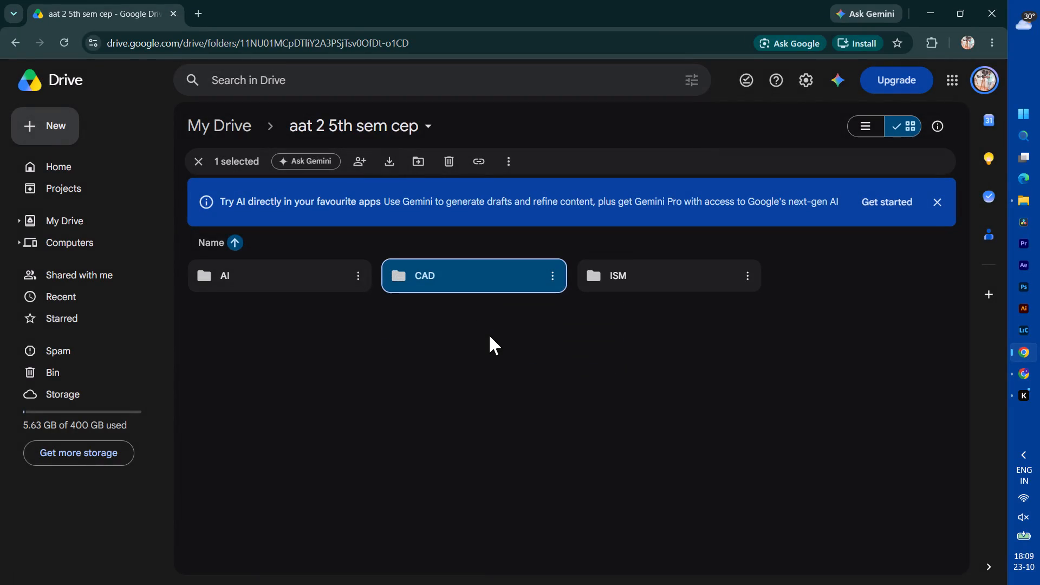
Create a new folder named ACA in the aat 2 5th sem cep folder.
right_click(460, 329)
click(497, 90)
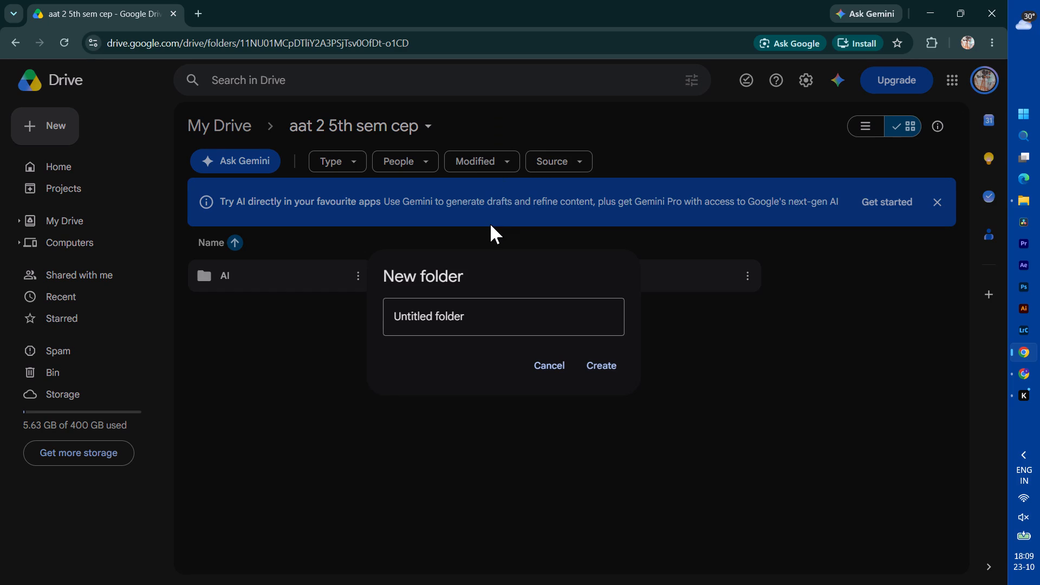
text(ACA)
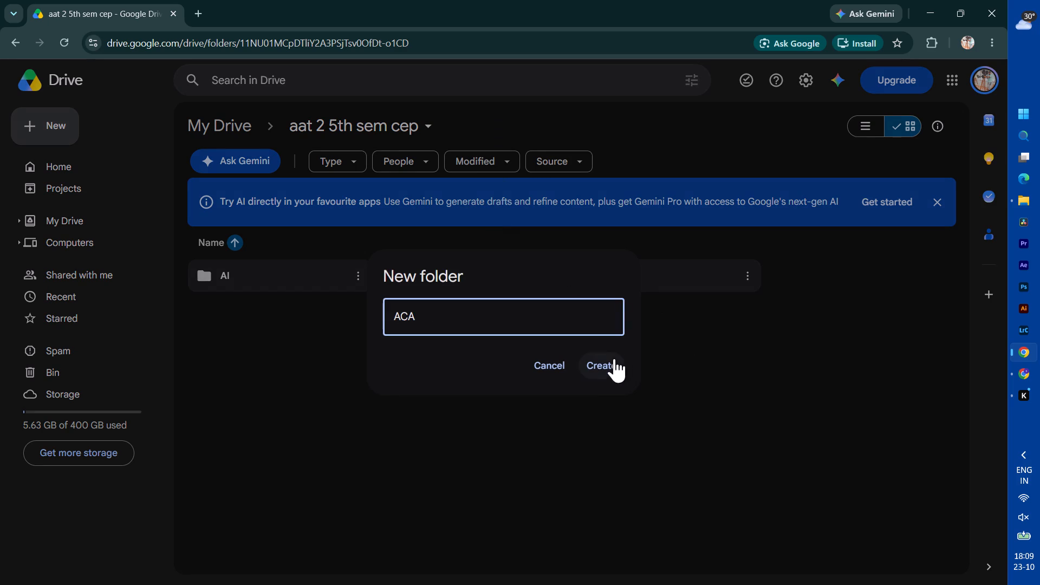
click(591, 367)
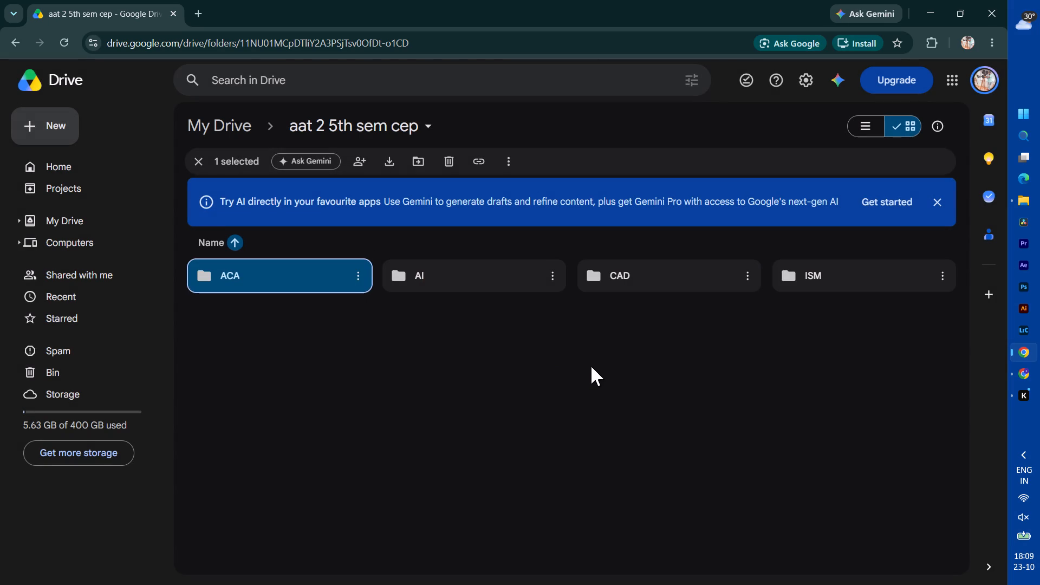
Create a new folder named DMML in the aat 2 5th sem cep folder.
right_click(590, 366)
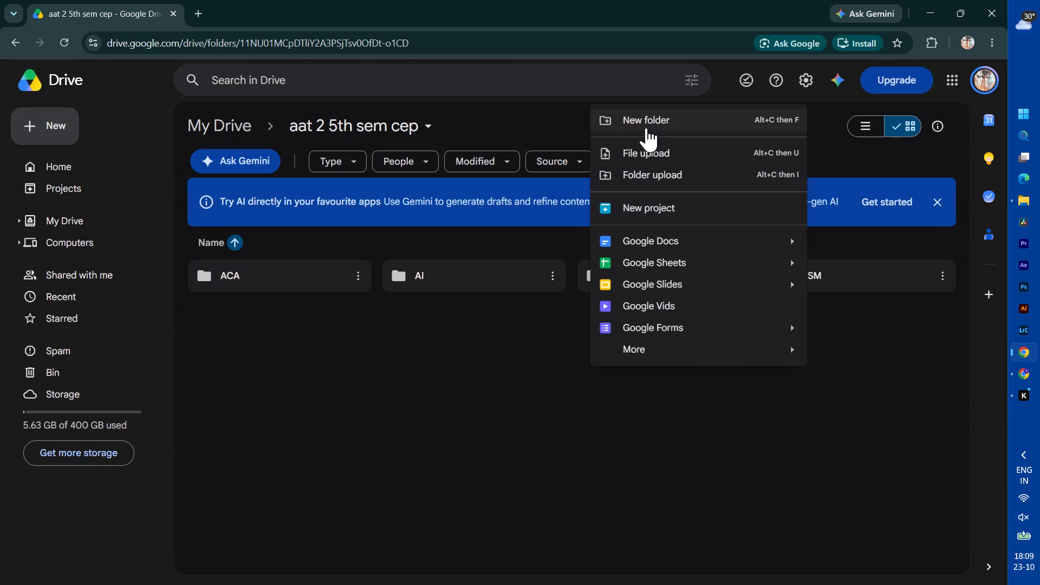
click(646, 128)
text(DMML)
key(Return)
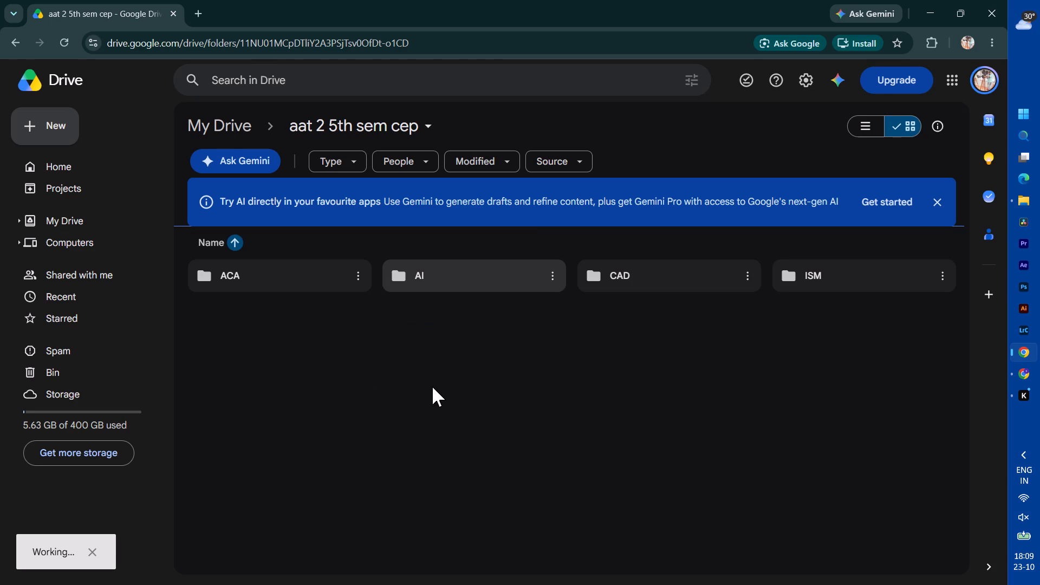
Create a new folder named HCI in the aat 2 5th sem cep folder.
right_click(432, 387)
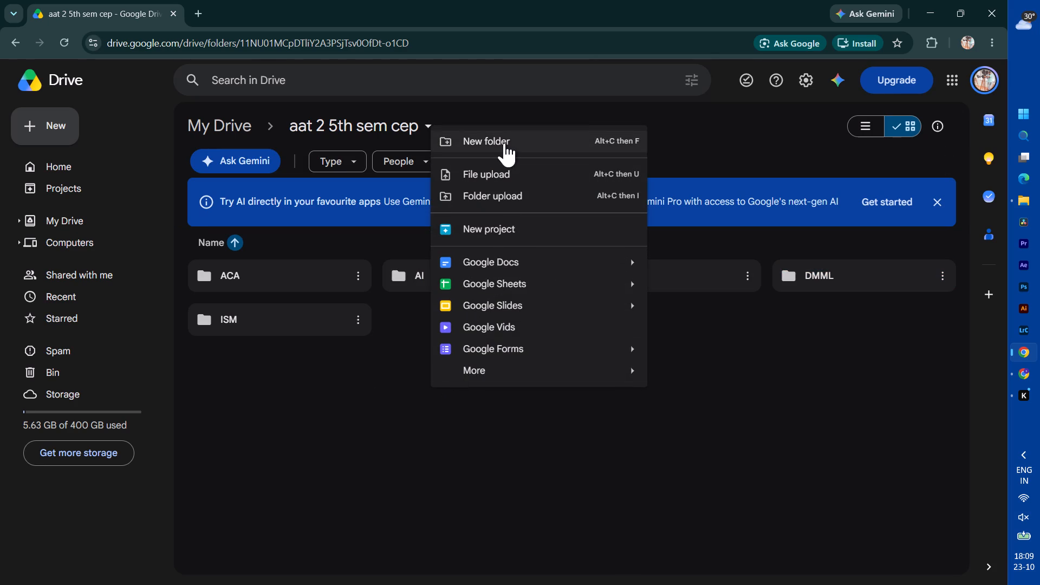
click(504, 142)
key(shift+h)
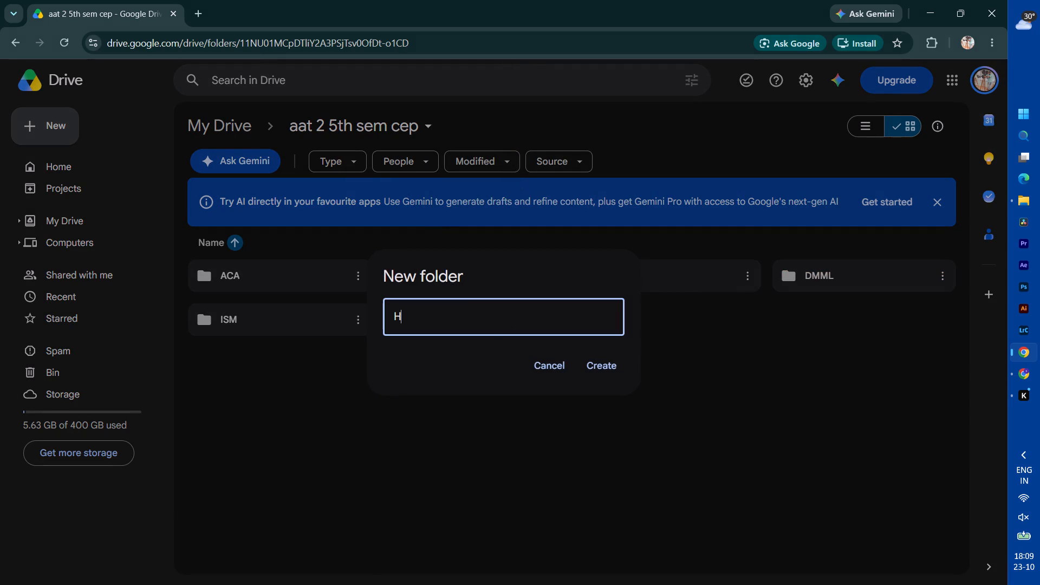
key(shift+c)
key(shift+i)
key(Return)
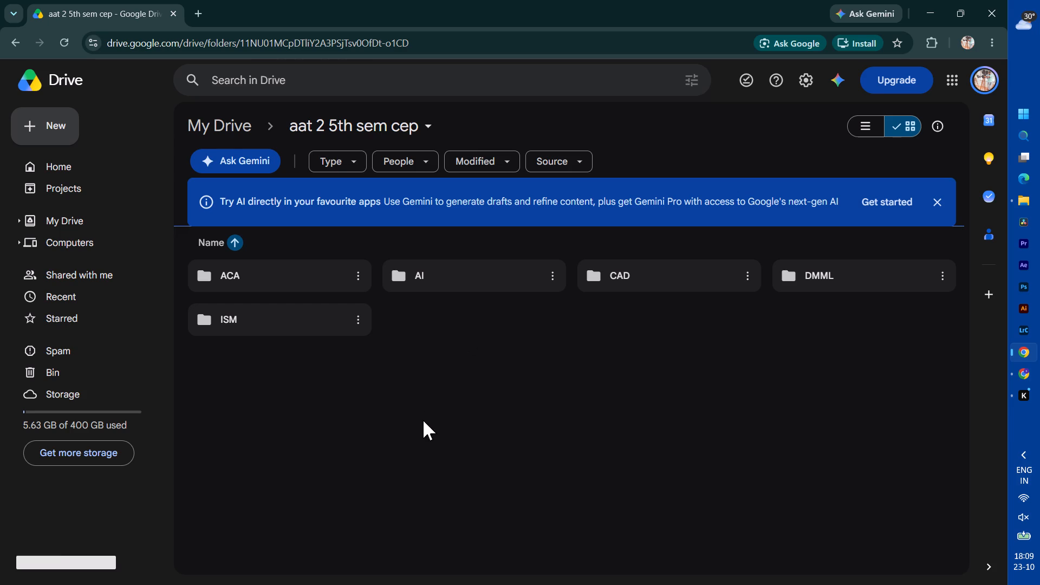
click(421, 401)
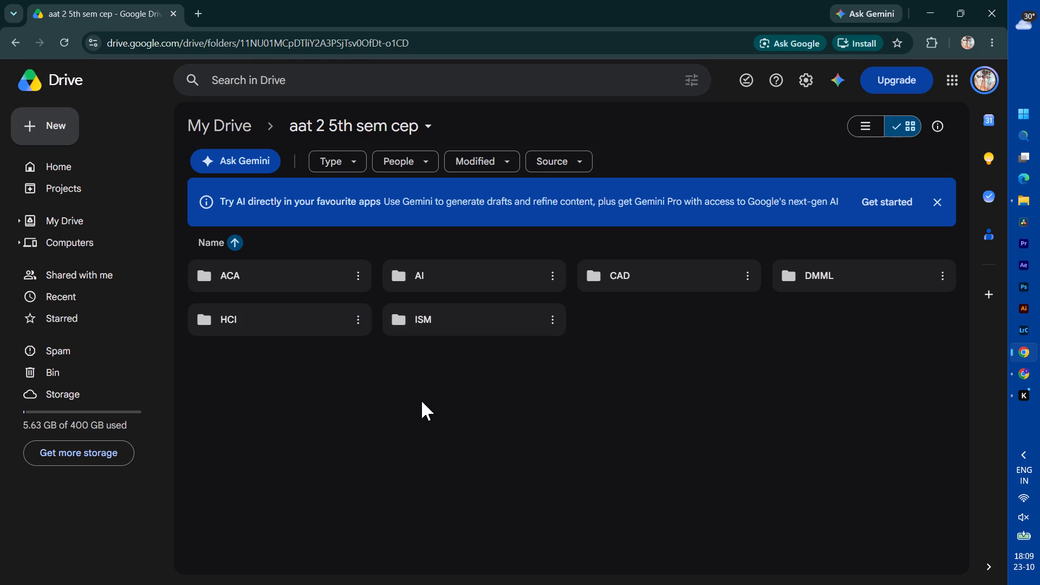
Switch to the college portal's AAT-II page and check the list of courses.
key(alt+Tab)
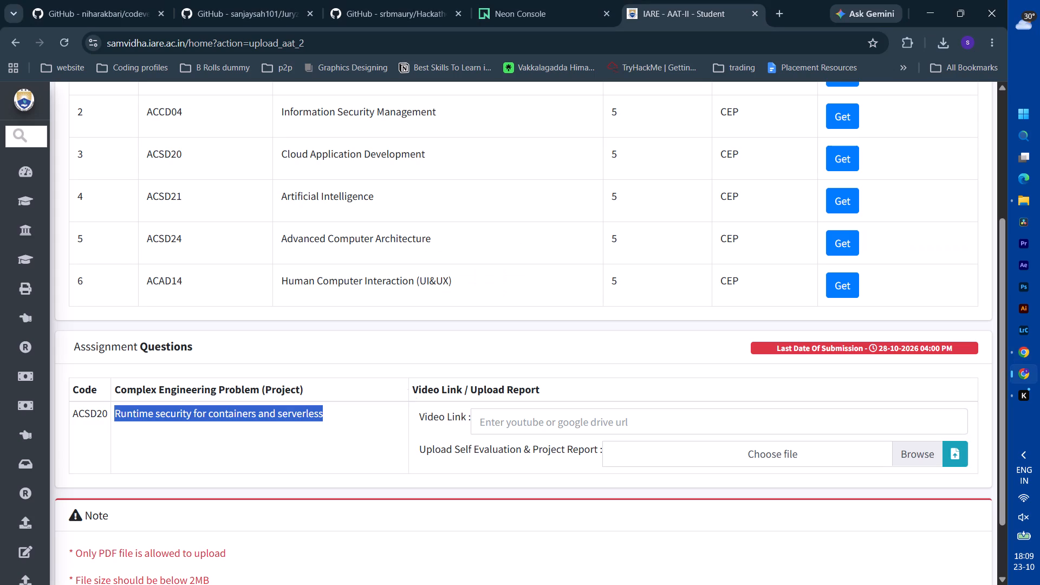
click(375, 402)
scroll(375, 402, up, 11)
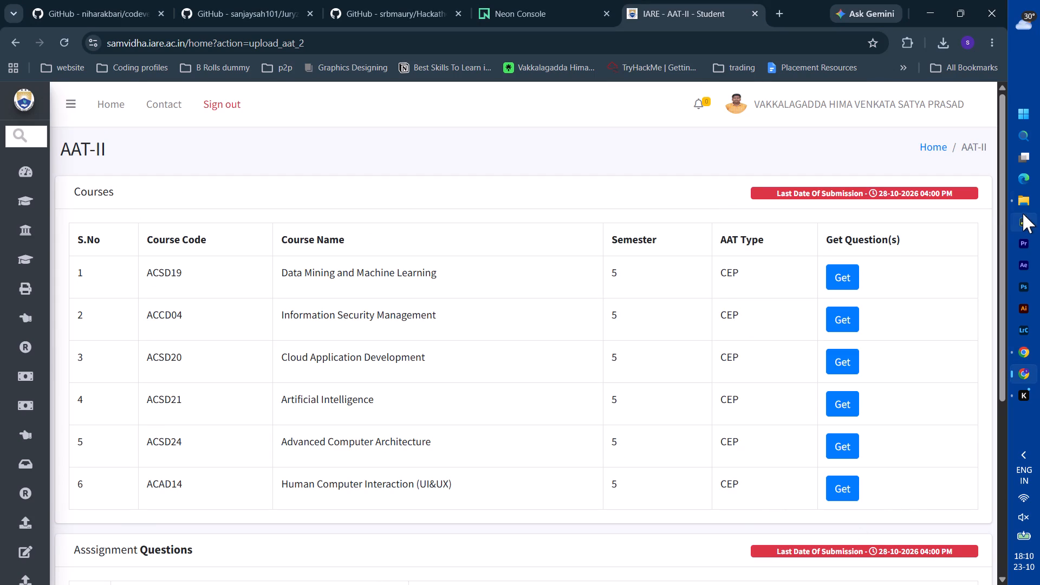
Open the four CEP Word reports (dmml, ism, cad and ai) from the cep folder in File Explorer.
click(1022, 197)
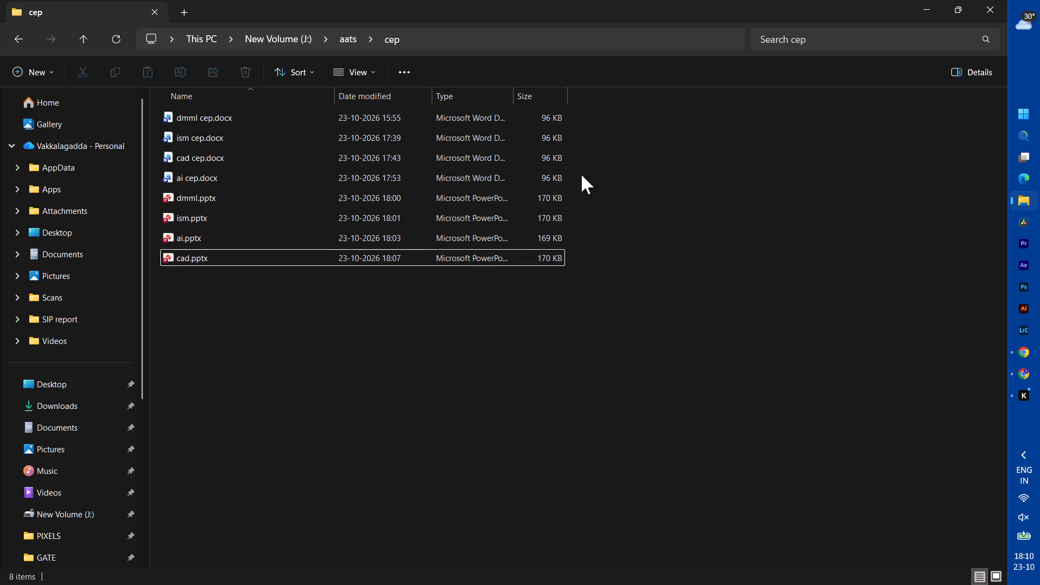
drag(590, 174, 379, 110)
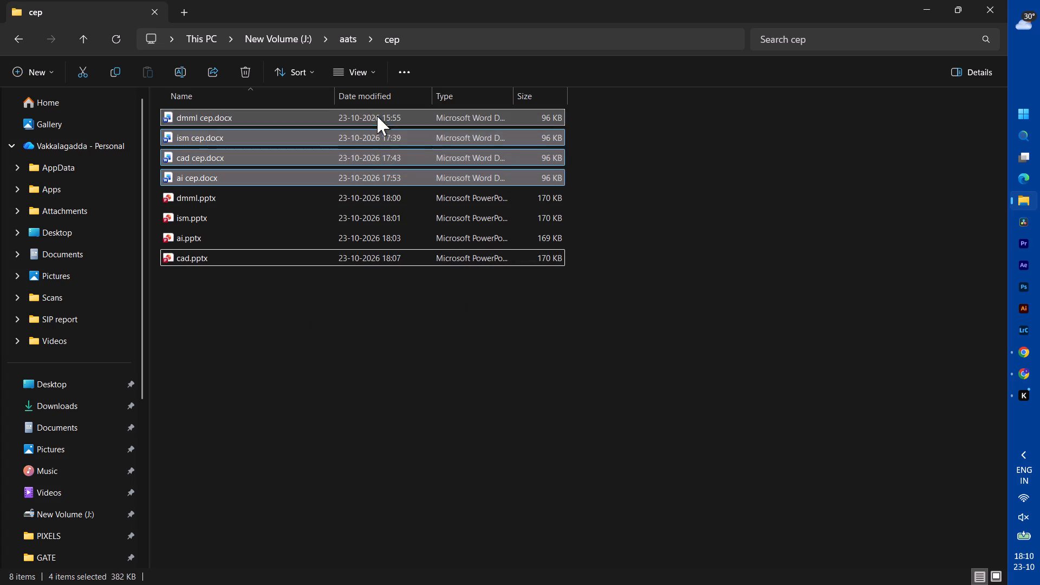
key(shift+Return)
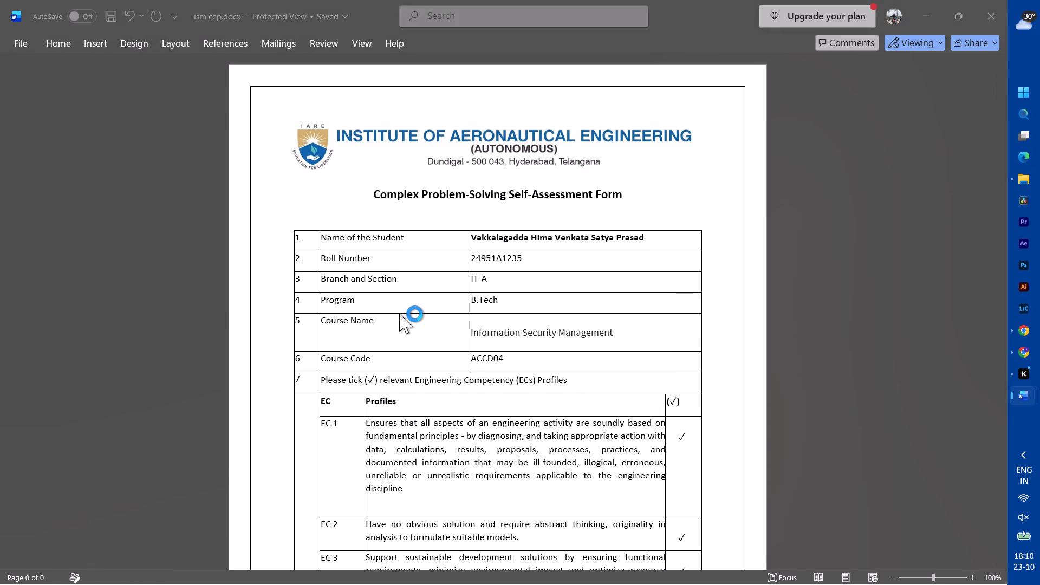
Read through the self-assessment form in cad cep.docx as far as the project report's title page.
scroll(533, 405, down, 19)
scroll(537, 408, down, 10)
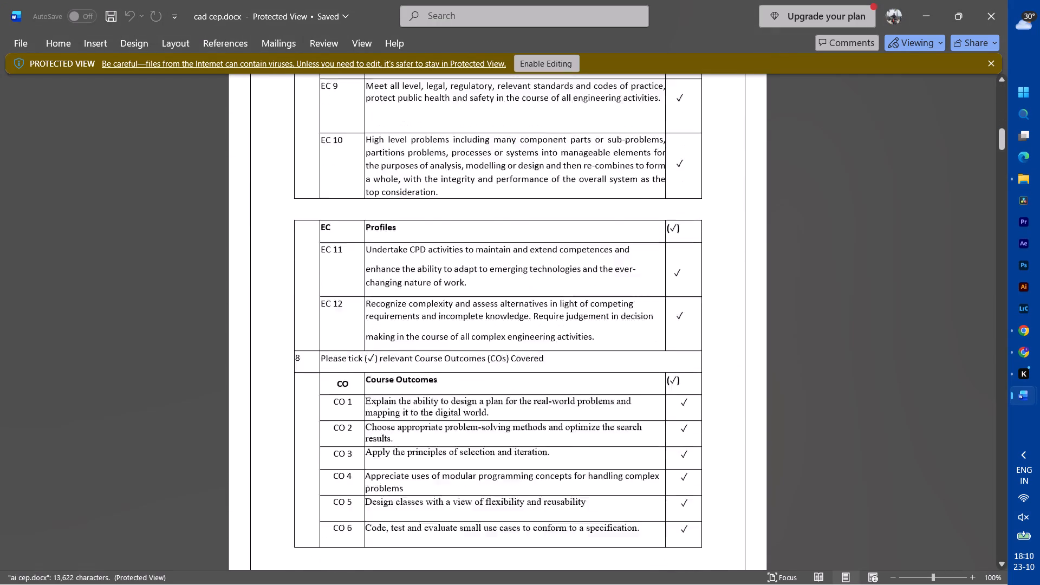
scroll(537, 408, down, 20)
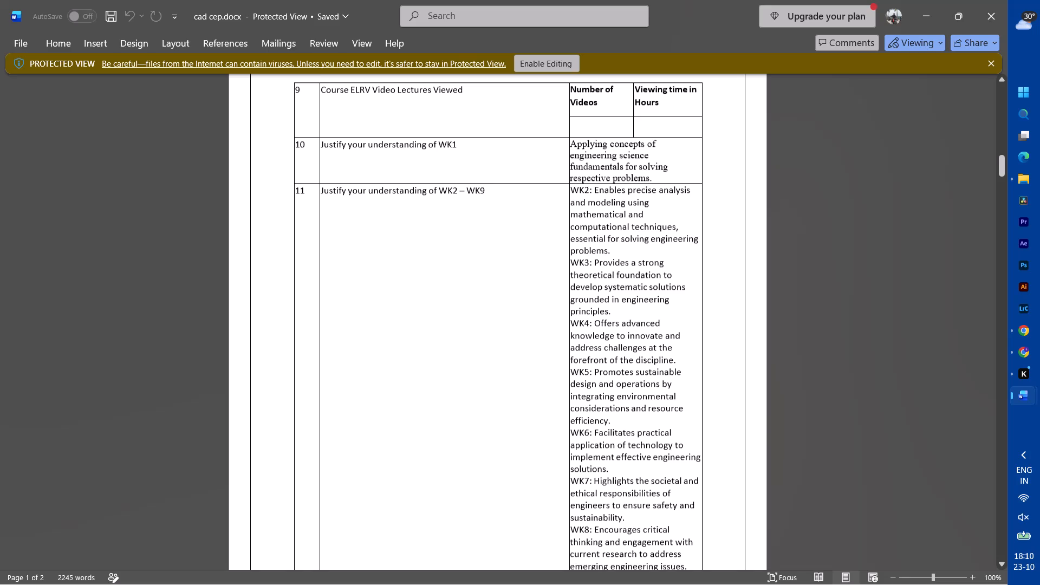
scroll(537, 410, down, 17)
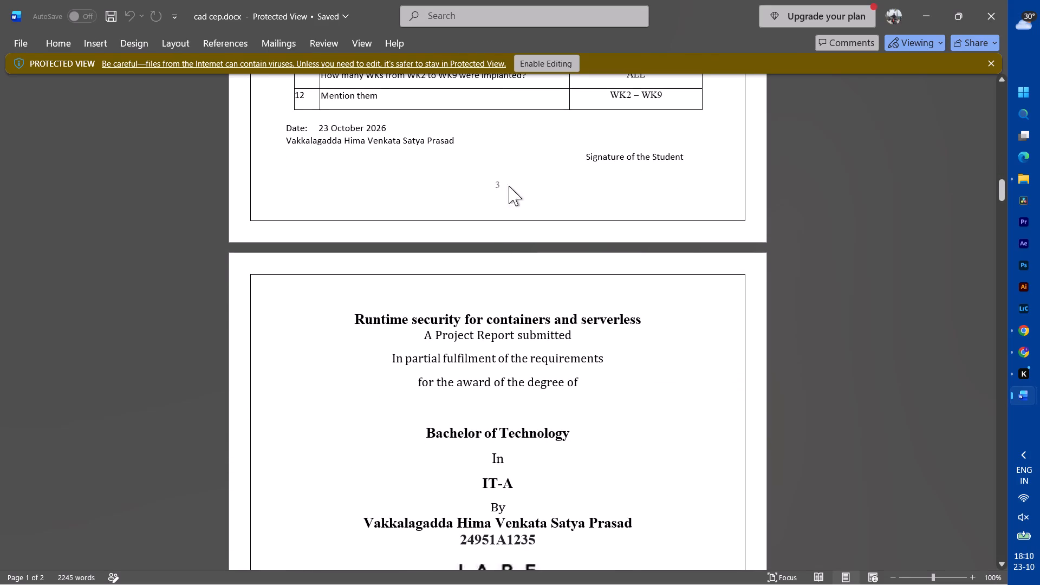
Enable editing for cad cep.docx.
click(549, 63)
Delete the student's name above the student signature line on the Declaration page.
scroll(620, 341, down, 6)
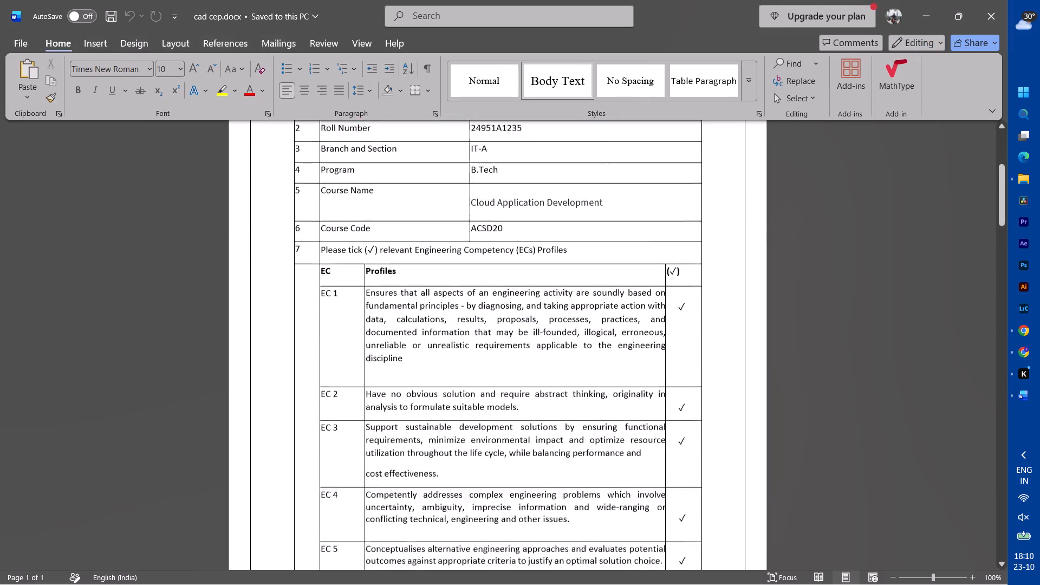
scroll(621, 341, down, 14)
scroll(530, 340, down, 11)
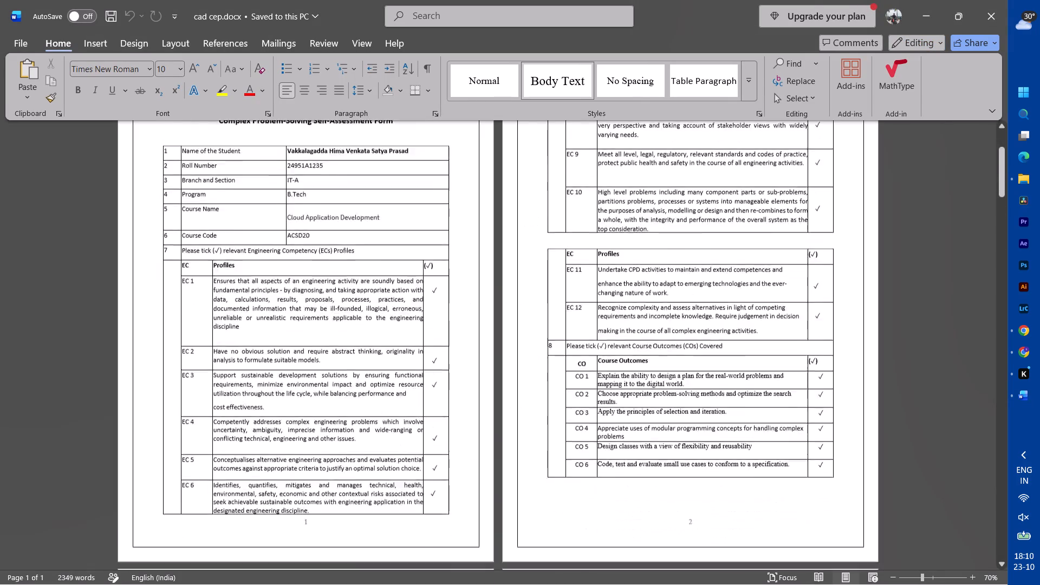
scroll(524, 345, down, 16)
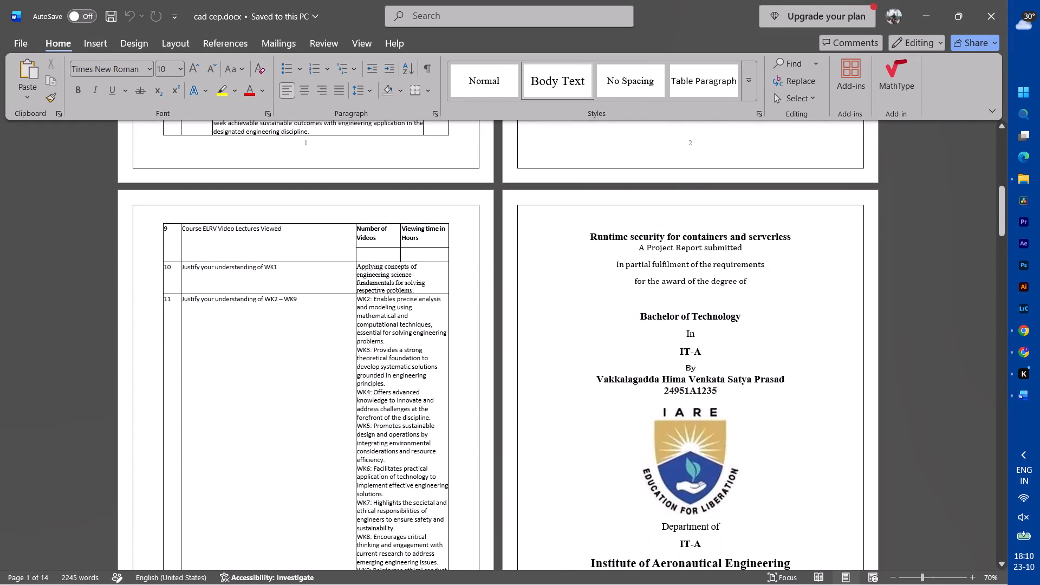
scroll(513, 367, down, 19)
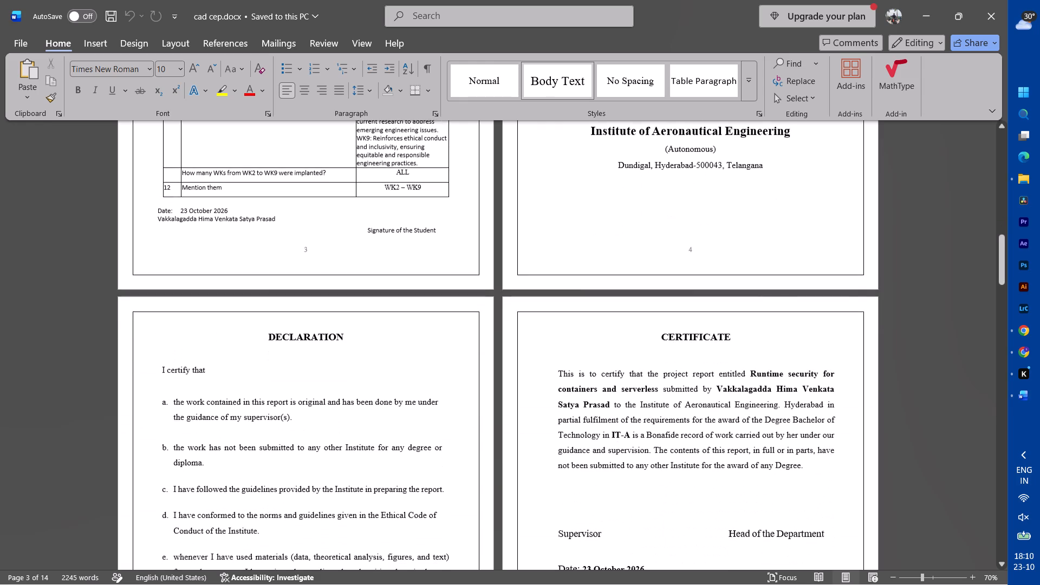
scroll(513, 367, down, 18)
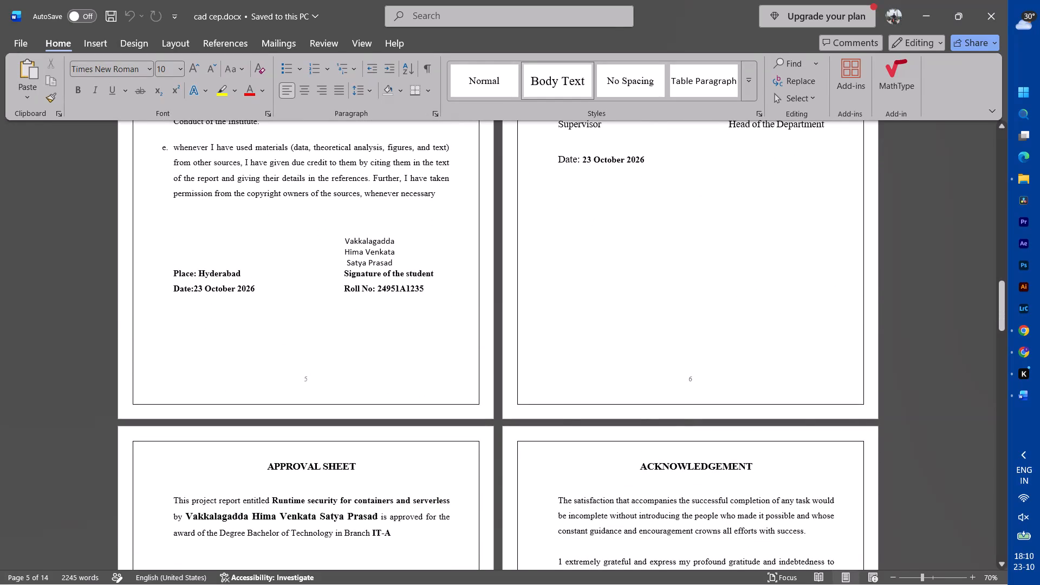
scroll(513, 367, up, 5)
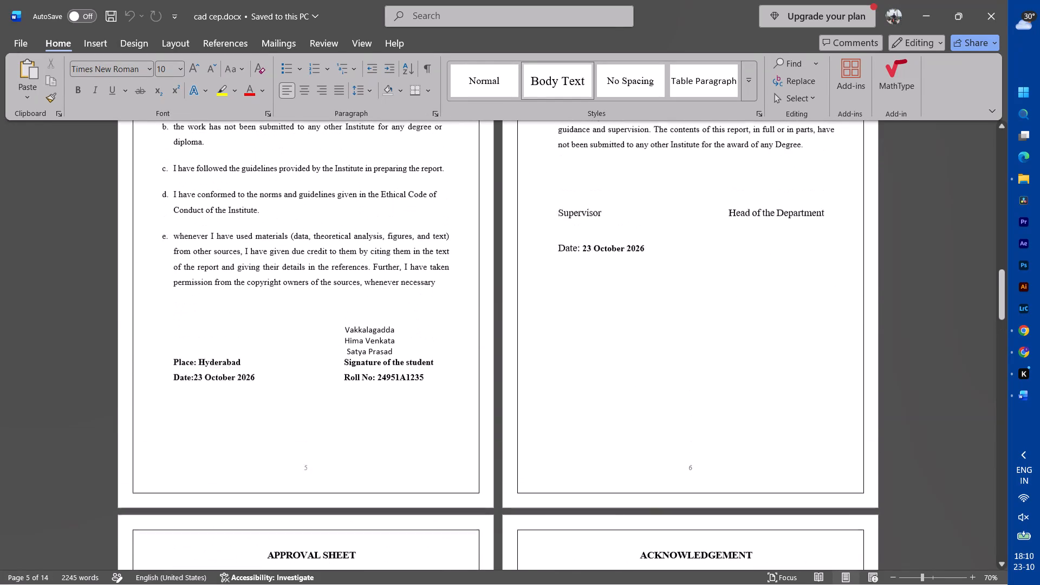
scroll(513, 367, up, 1)
drag(345, 375, 353, 380)
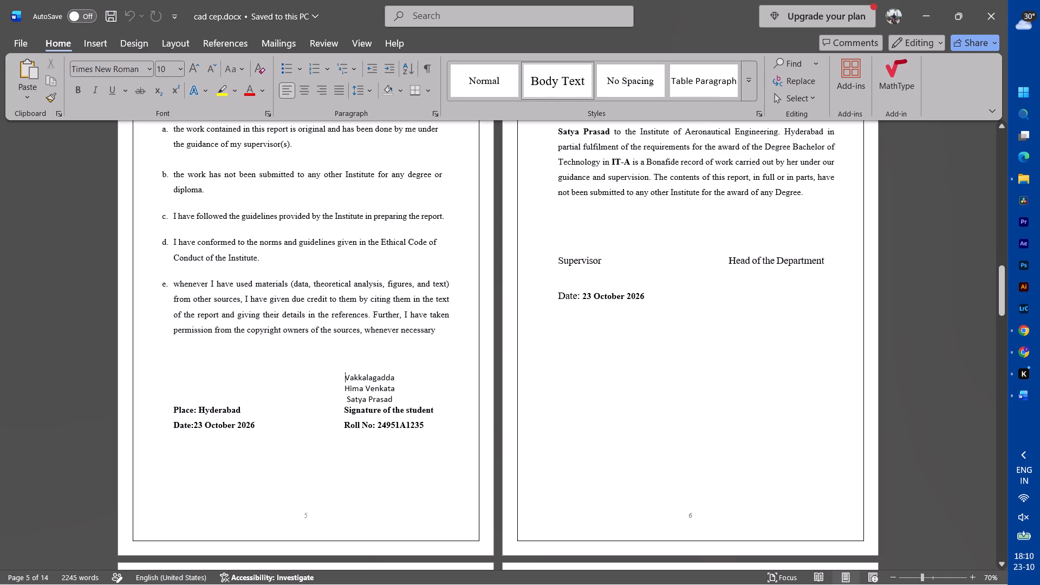
drag(353, 380, 389, 402)
key(BackSpace)
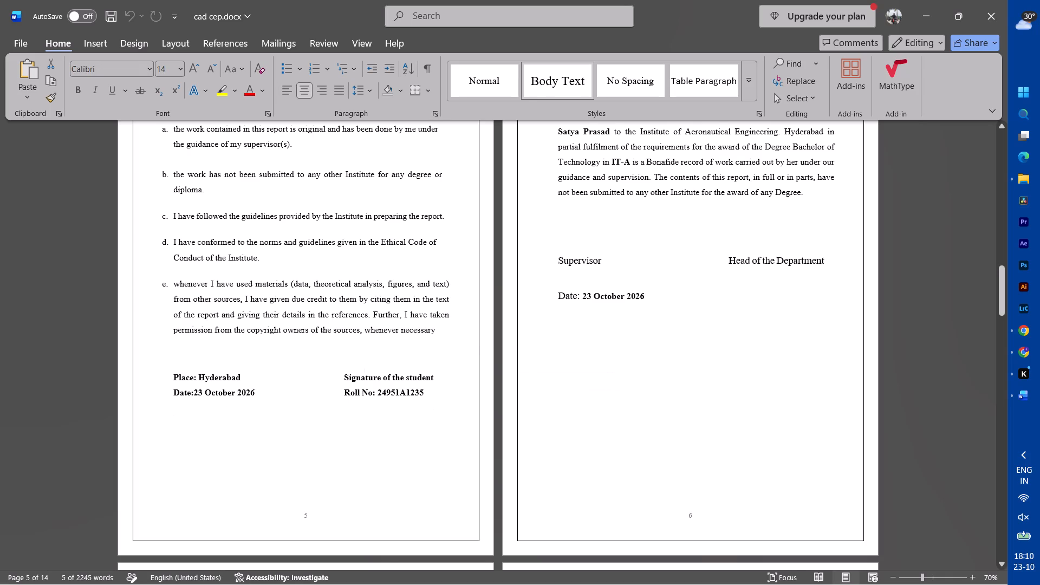
Replace the branch IT-A with Information Technology in the Approval Sheet paragraph.
scroll(723, 468, down, 7)
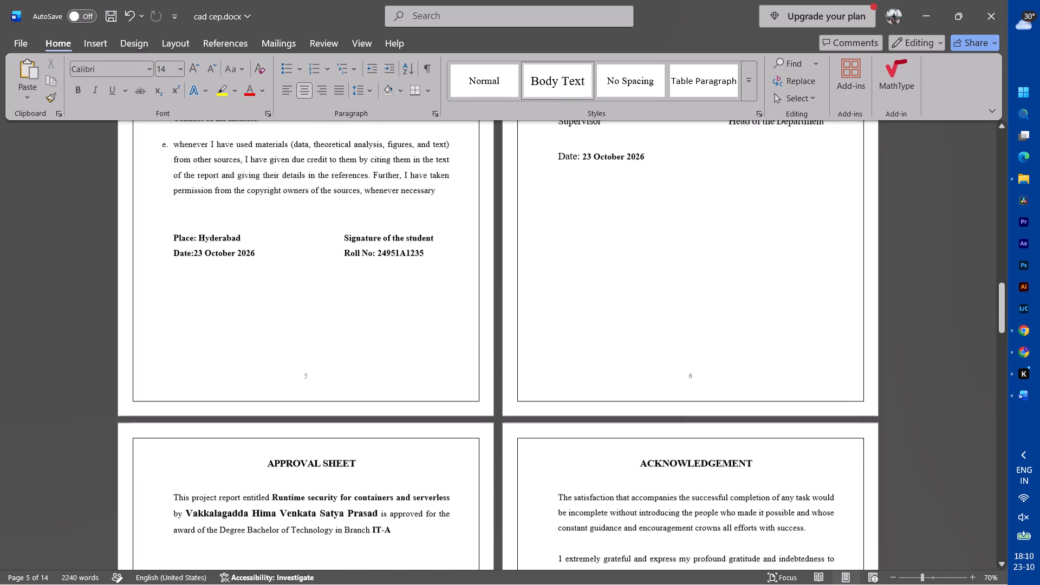
scroll(723, 468, down, 7)
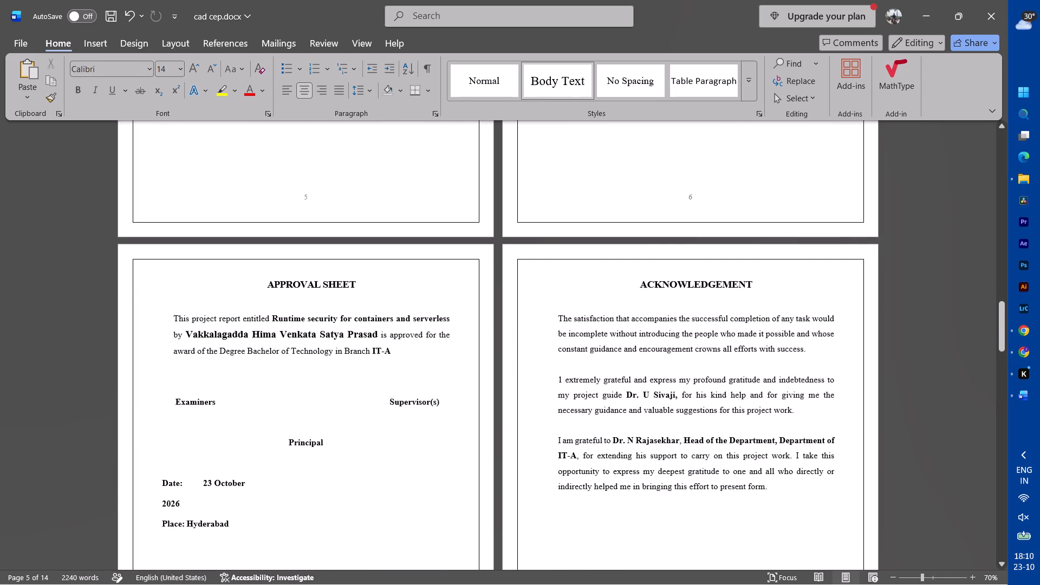
click(409, 350)
key(ctrl+shift+Left)
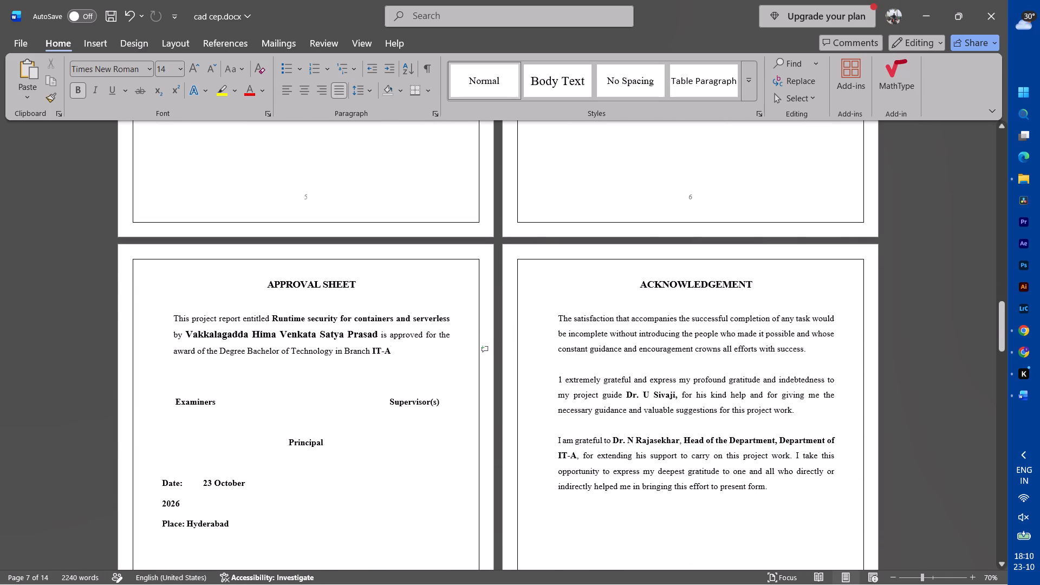
key(ctrl+shift+Left)
key(ctrl+shift+Left)
text(INformation Technology)
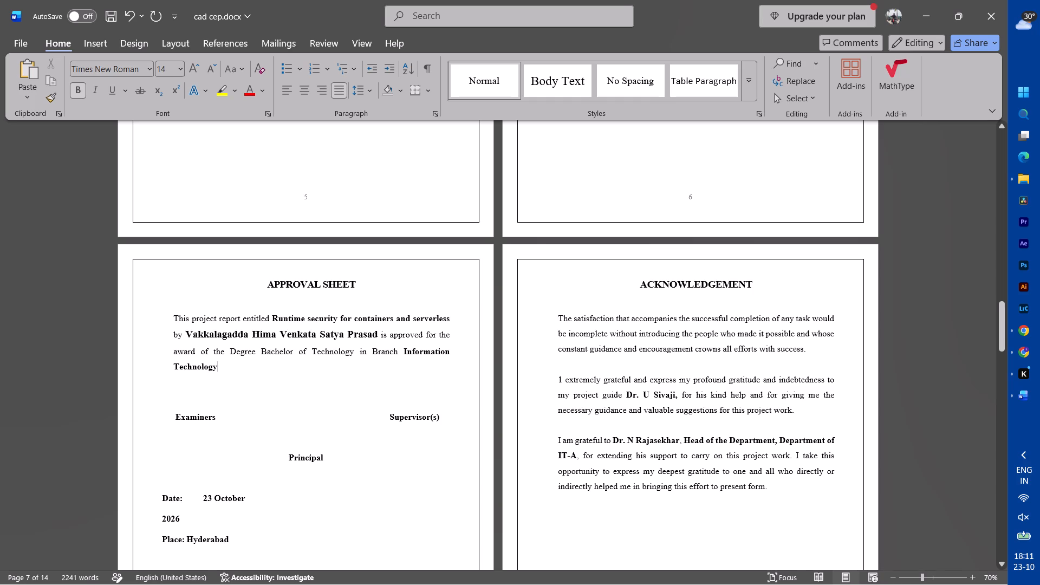
Remove the extra spacing in the Approval Sheet's date line so that it reads "Date: 23 October 2026" on one line.
click(158, 519)
key(BackSpace)
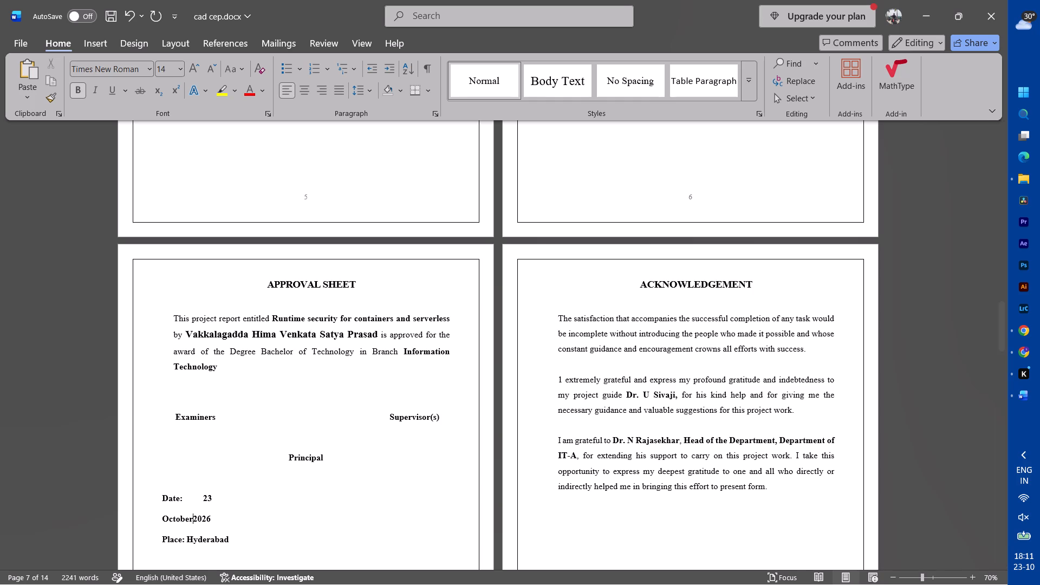
key(space)
key(Left)
key(Left)
key(Left)
key(Left)
key(Left)
key(Left)
key(Left)
key(Left)
key(Left)
key(Left)
key(Left)
key(BackSpace)
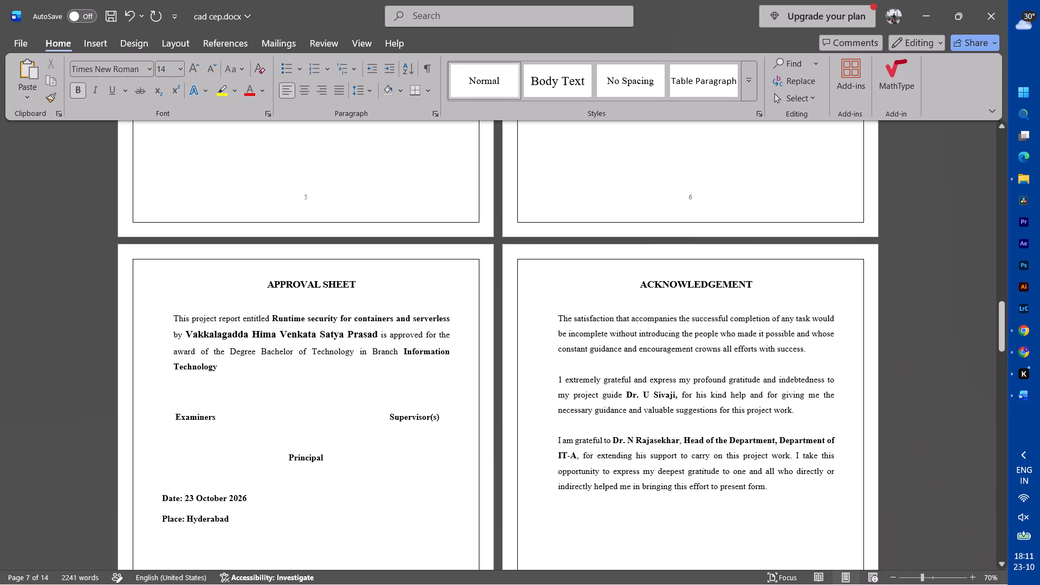
Replace the department IT-A with Information Technology in the last paragraph of the Acknowledgement.
scroll(292, 489, up, 6)
scroll(292, 489, down, 6)
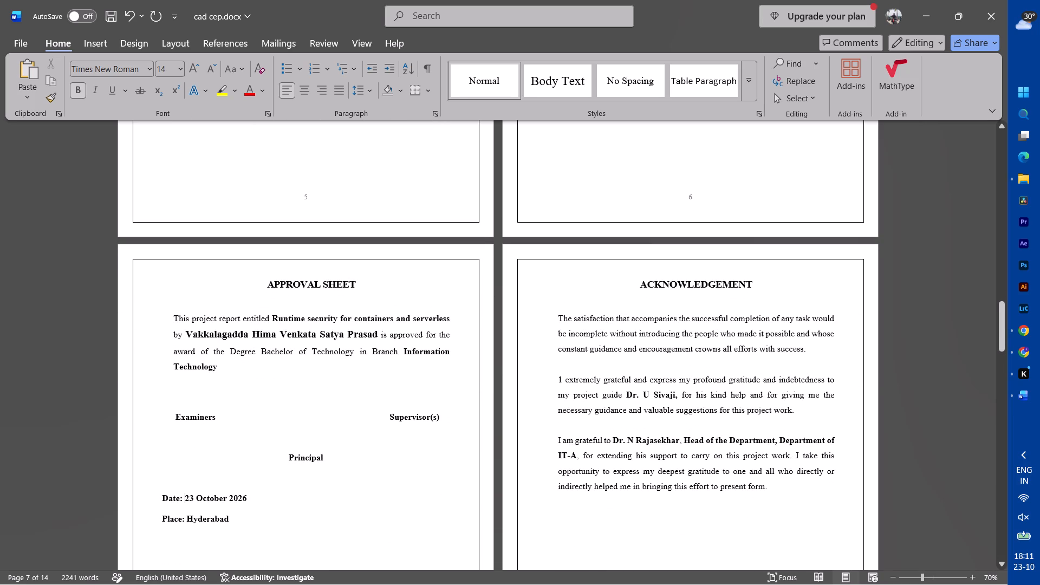
click(574, 456)
key(ctrl+shift+Left)
key(ctrl+shift+Left)
key(ctrl+shift+Left)
text(Info)
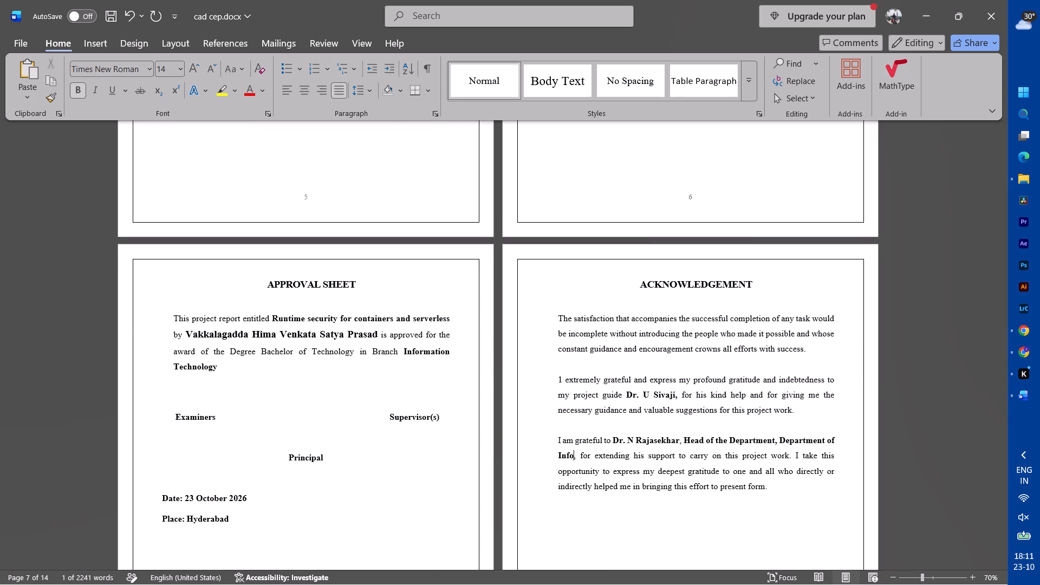
text(rmation)
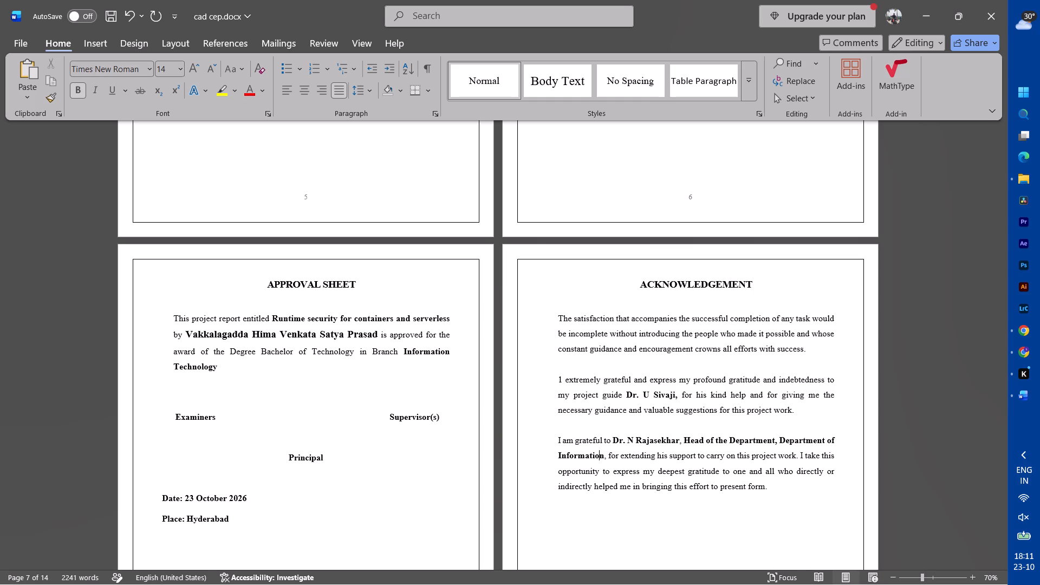
key(space)
text(Tech)
text(ni)
key(BackSpace)
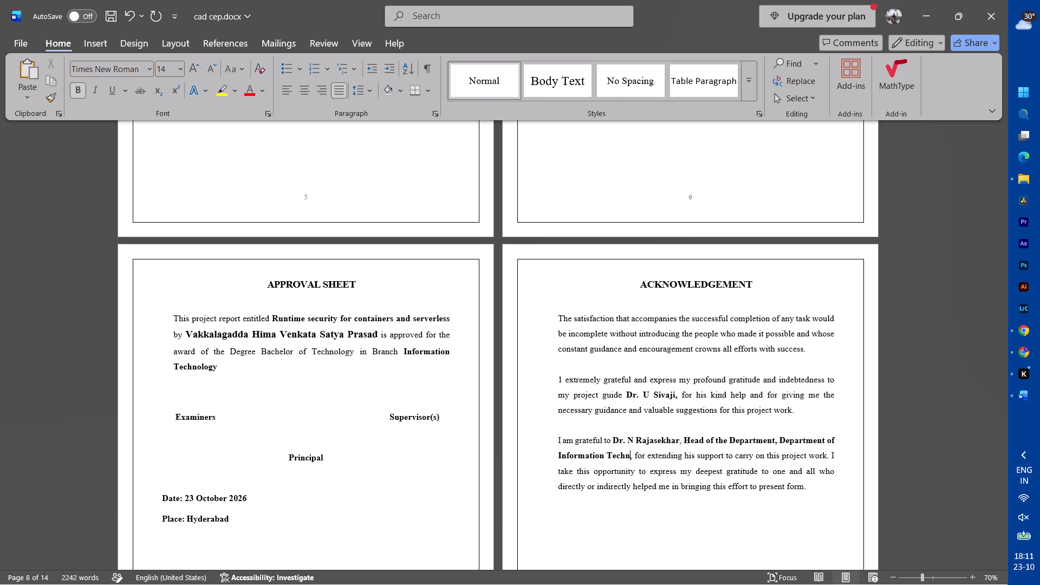
text(ology)
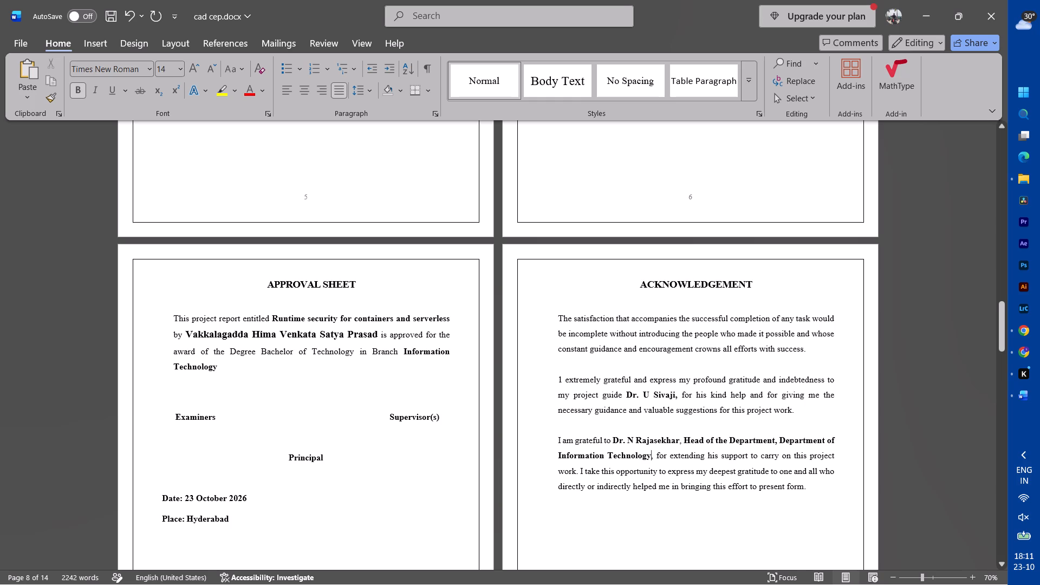
Replace the branch IT-A under "Bachelor of Technology In" on the title page with Information Technology.
scroll(792, 382, up, 19)
scroll(792, 382, up, 6)
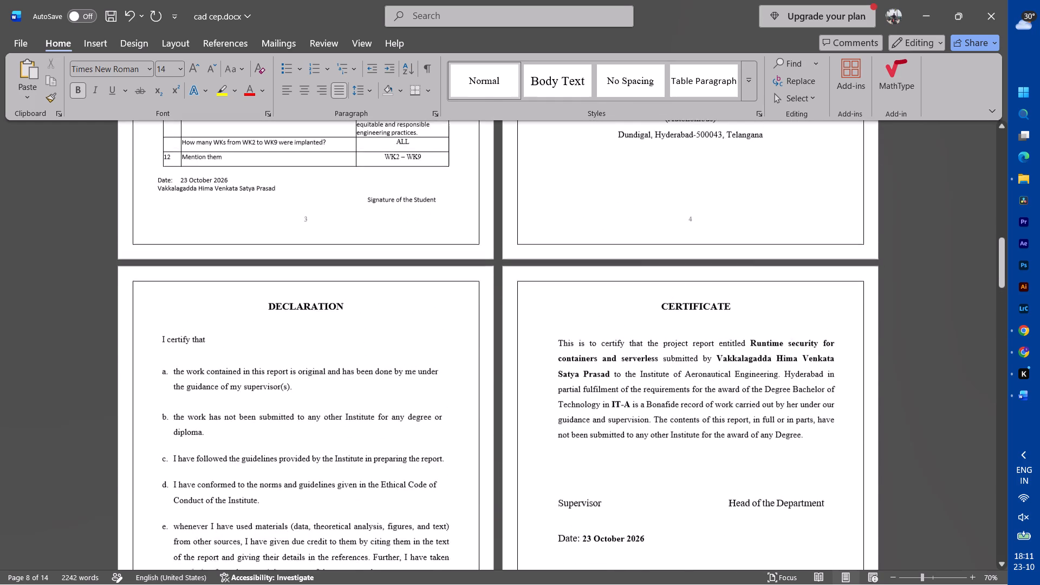
scroll(792, 382, up, 15)
scroll(792, 382, up, 6)
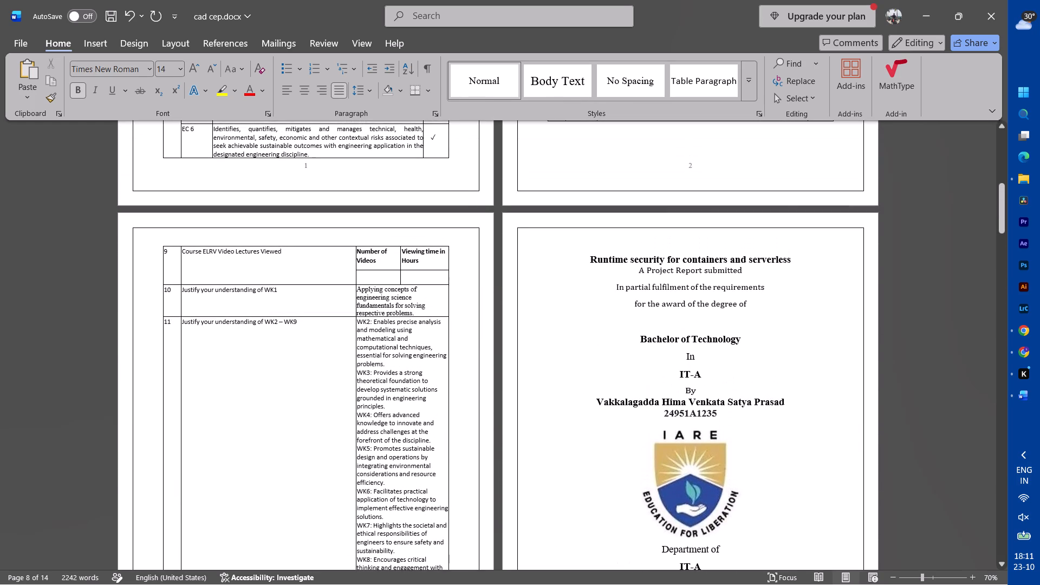
click(707, 375)
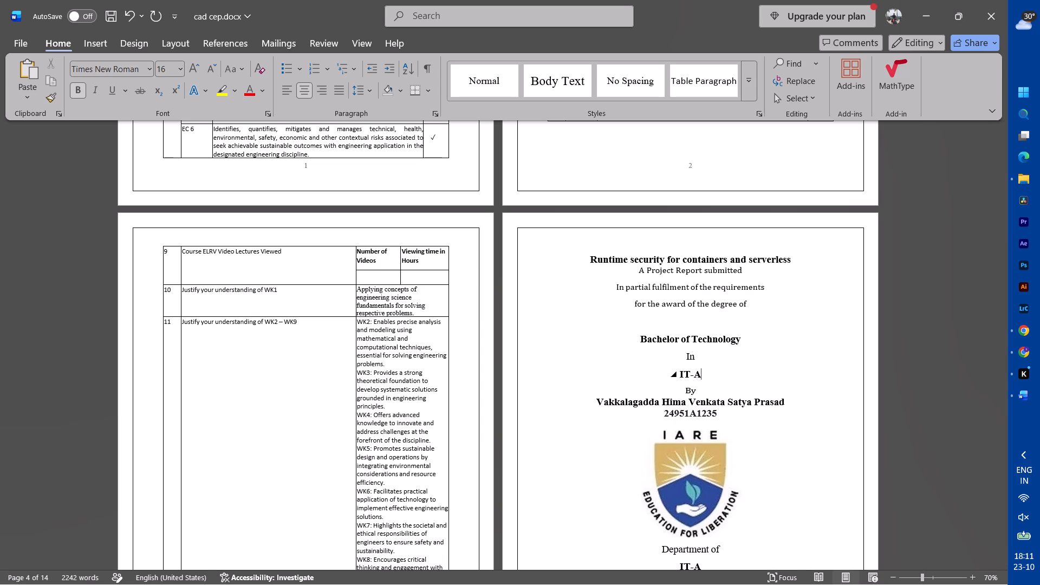
key(ctrl+shift+Left)
key(ctrl+shift+Left)
key(ctrl+shift+Left)
key(Right)
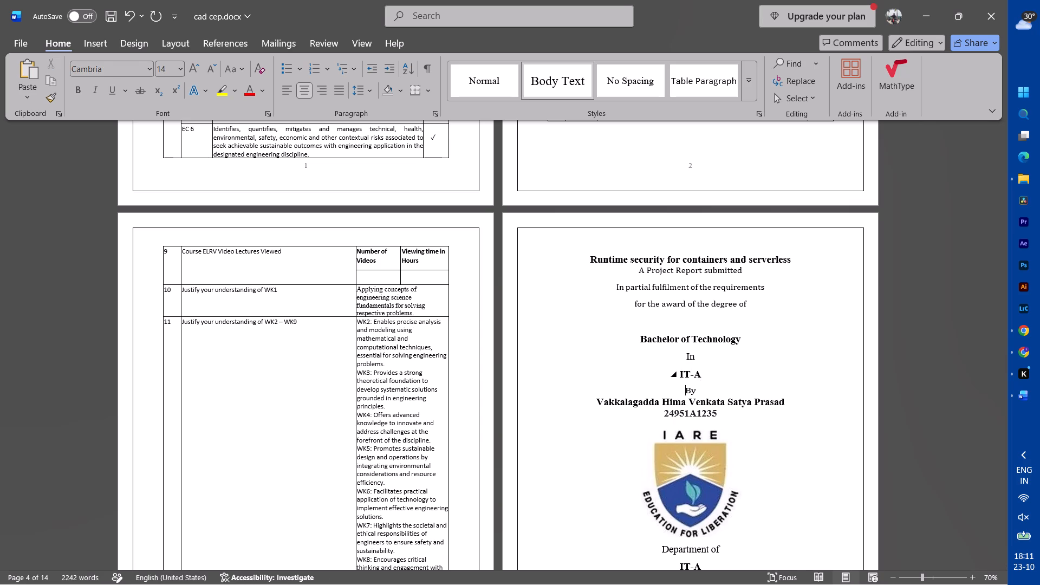
key(Up)
key(Right)
key(Left)
key(Left)
key(shift+Right)
key(shift+Right)
key(shift+Right)
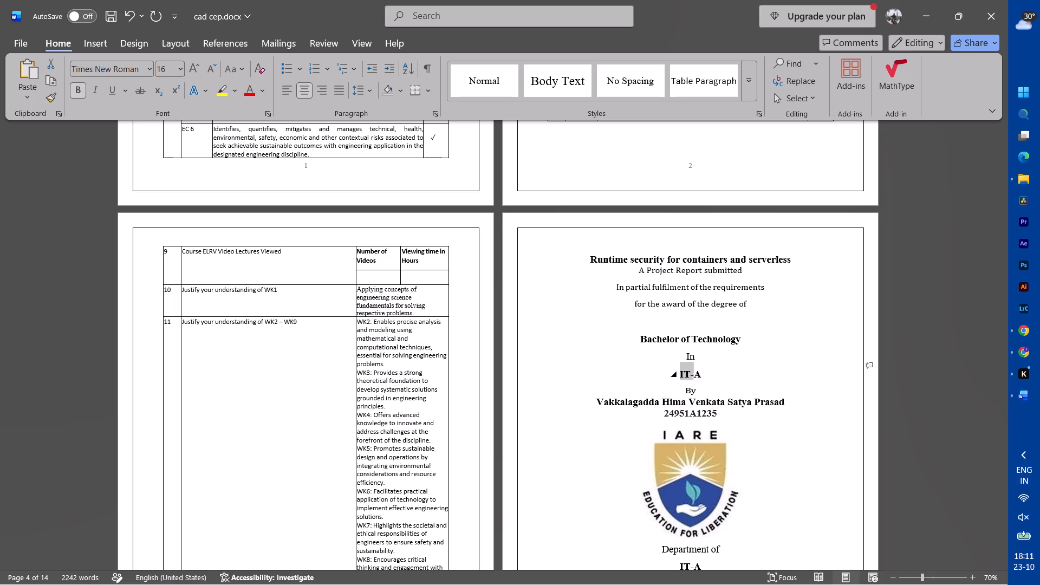
key(shift+Right)
key(shift+Left)
key(BackSpace)
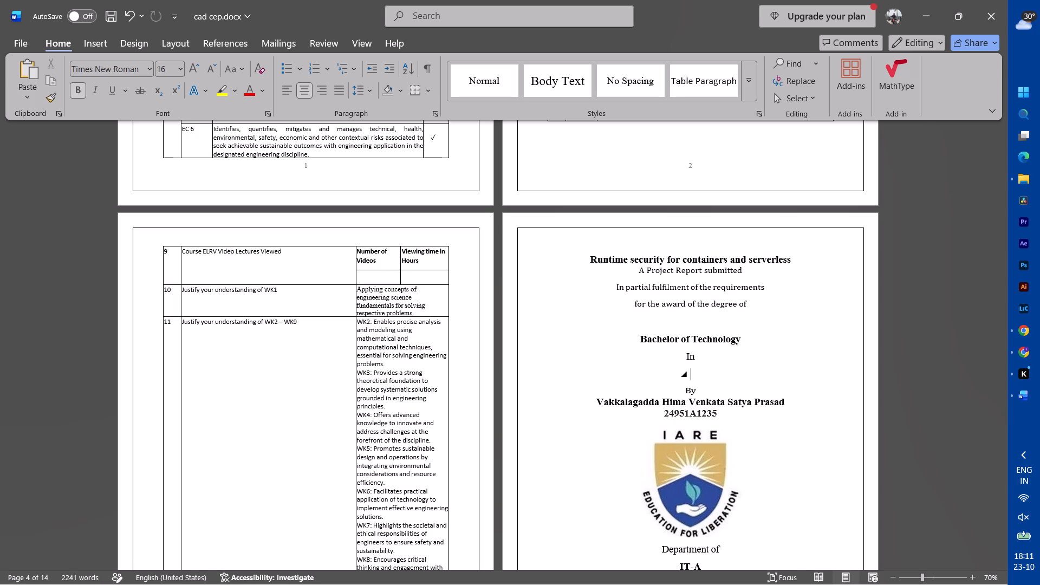
text(Infomration)
key(space)
key(BackSpace)
key(BackSpace)
key(BackSpace)
key(BackSpace)
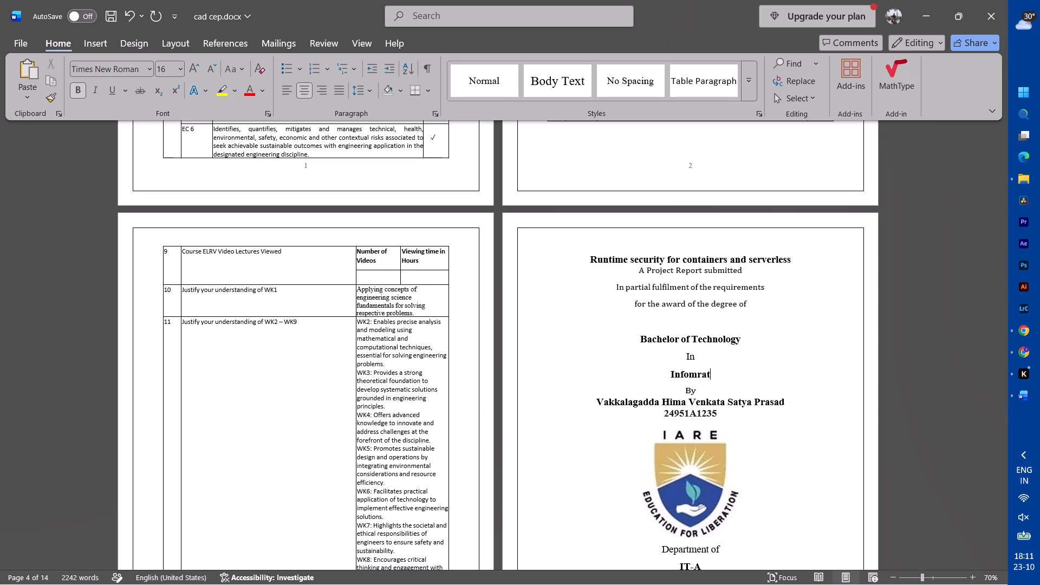
key(BackSpace)
key(BackSpace)
key(BackSpace)
key(BackSpace)
text(rmation Technology)
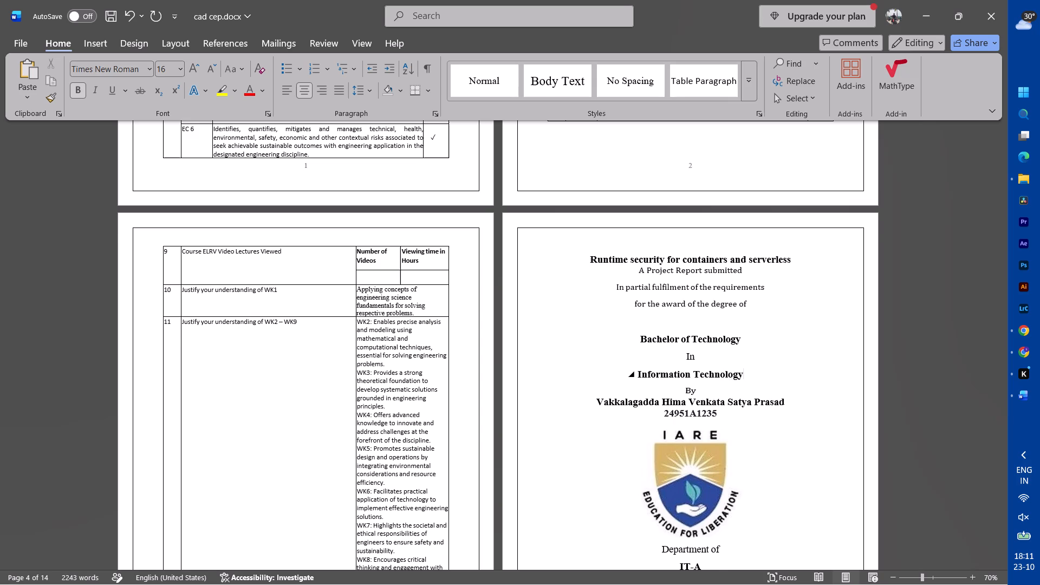
Change the Branch and Section entry in the Complex Problem-Solving Self-Assessment Form to "Information Technology - A".
scroll(752, 377, up, 18)
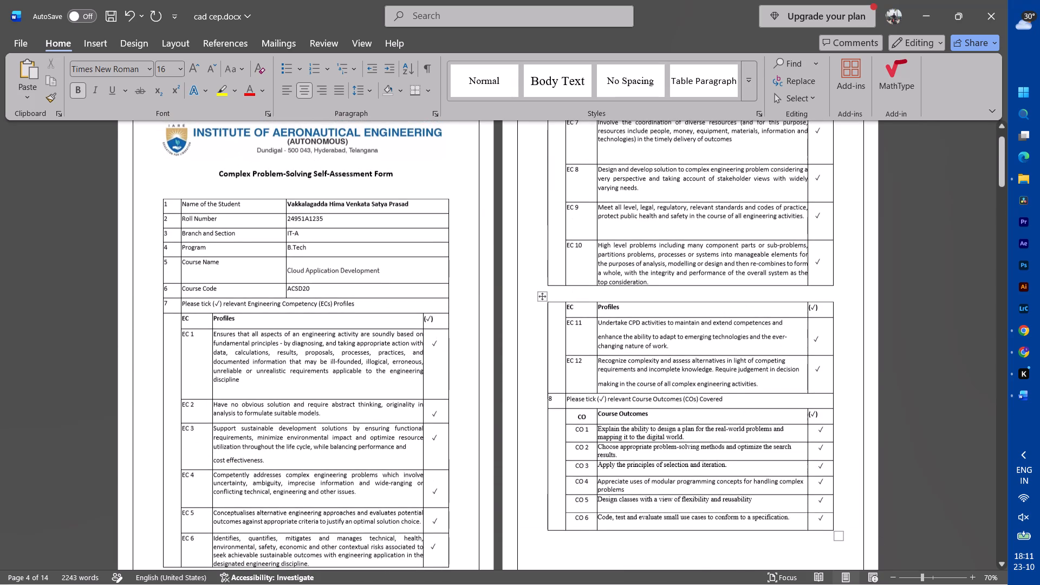
scroll(730, 365, up, 4)
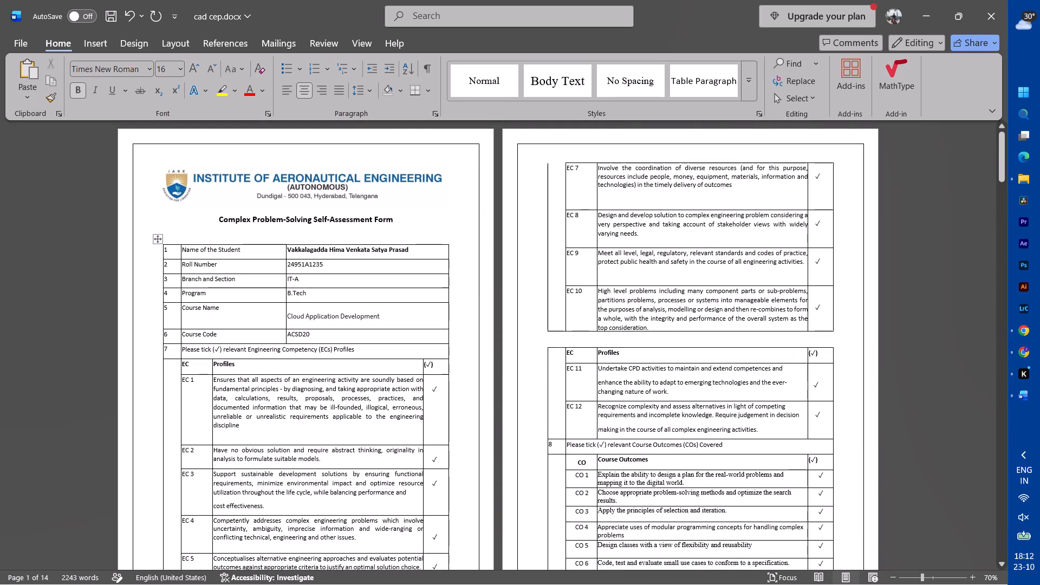
click(314, 276)
key(Left)
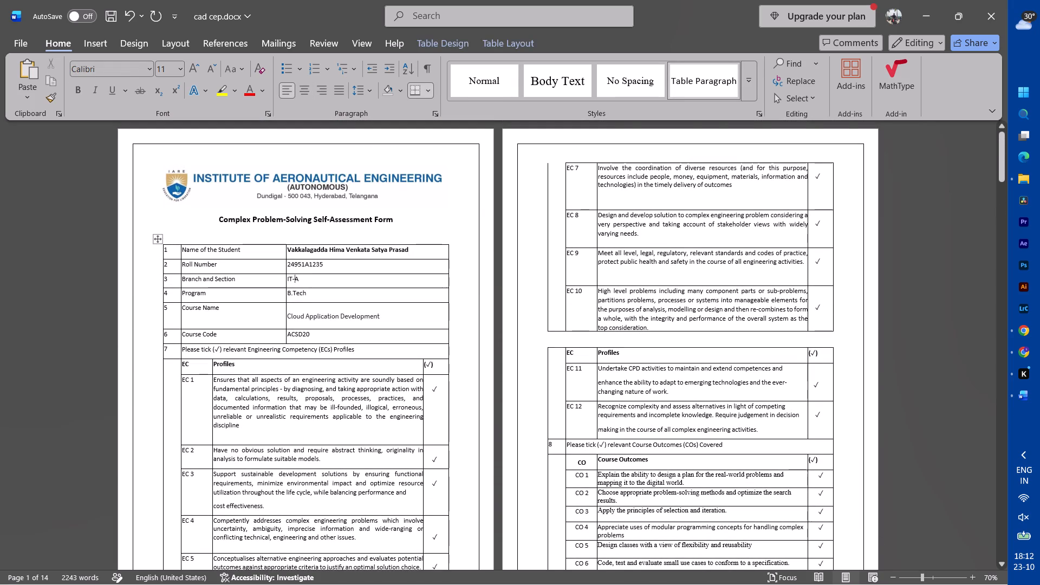
key(Left)
key(Left)
key(Left)
key(ctrl+shift+Right)
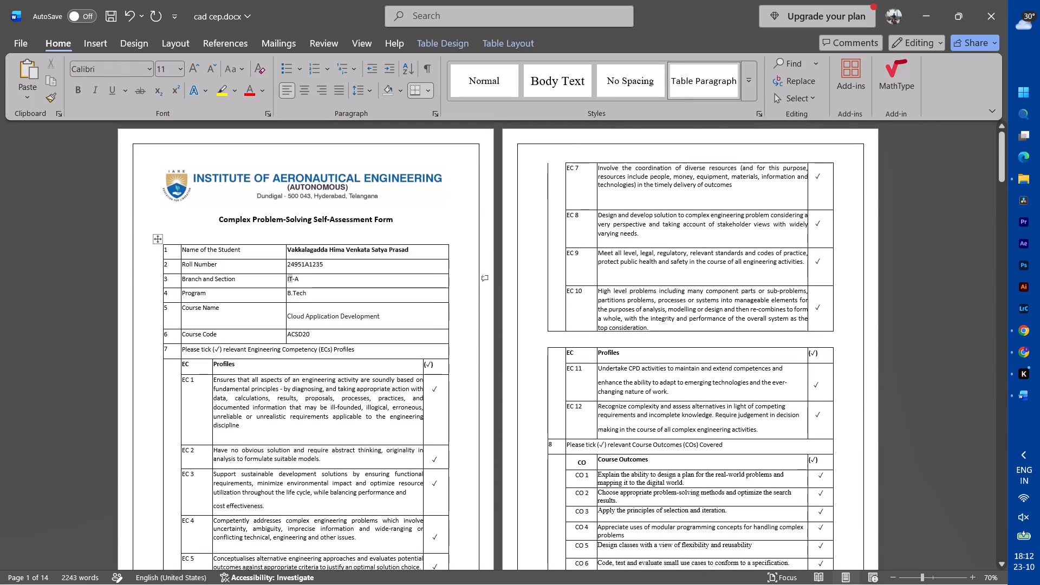
key(shift+Right)
text(Information Te)
text(chnology -)
key(space)
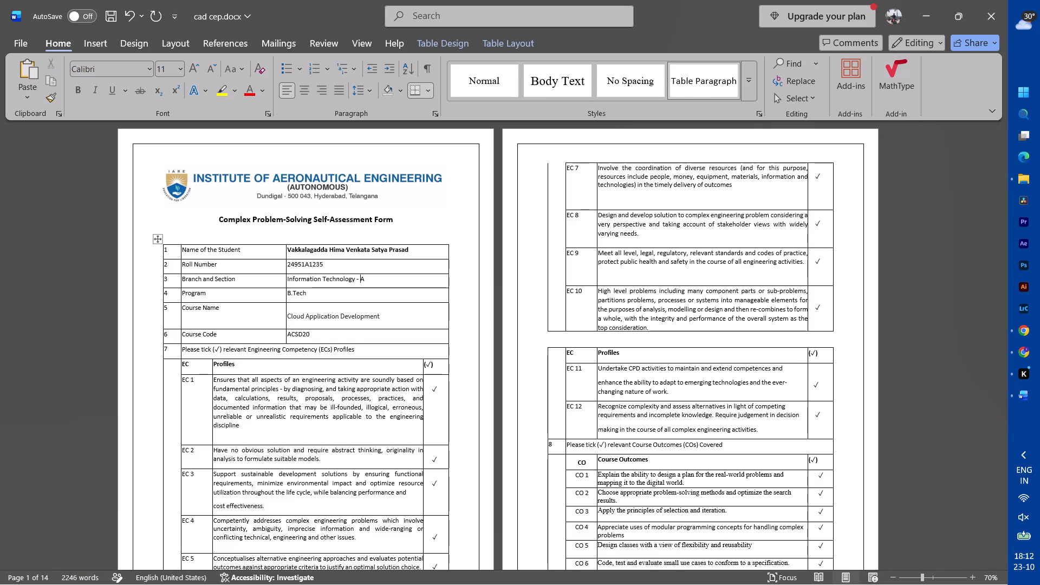
Replace the branch IT-A with Information Technology in the Certificate page's paragraph.
scroll(446, 316, down, 5)
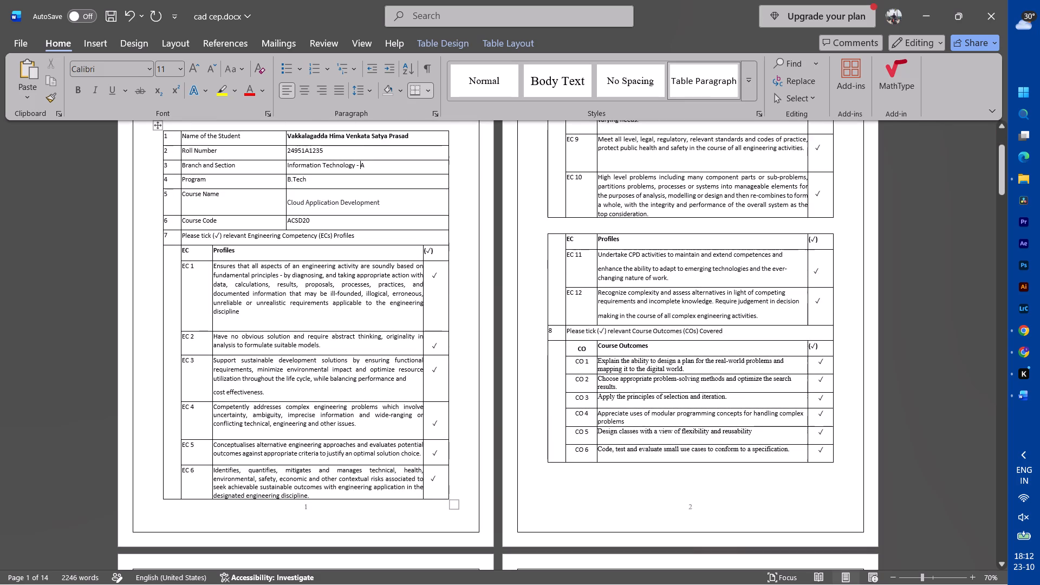
scroll(446, 316, down, 18)
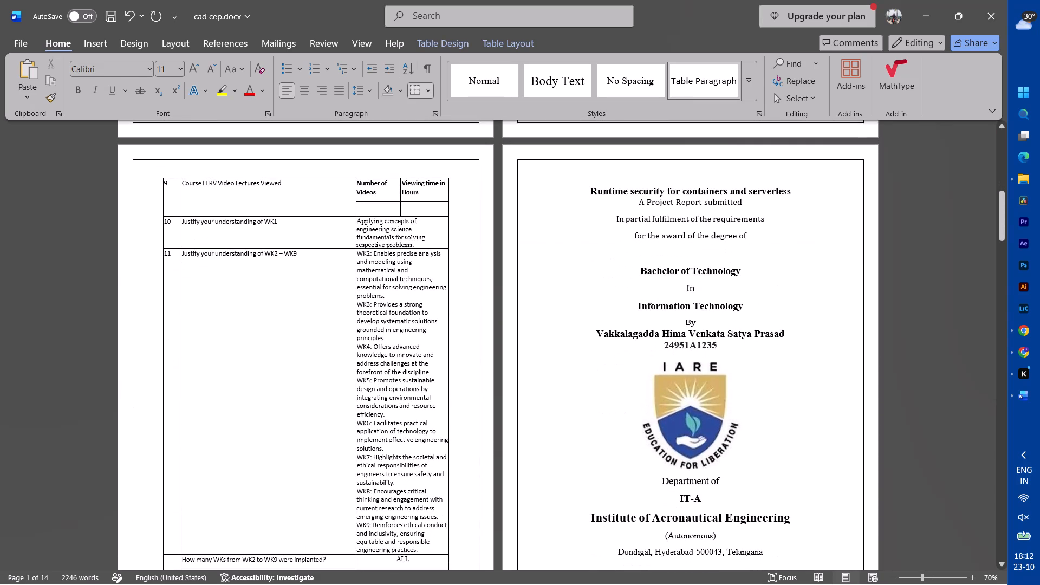
scroll(446, 317, down, 4)
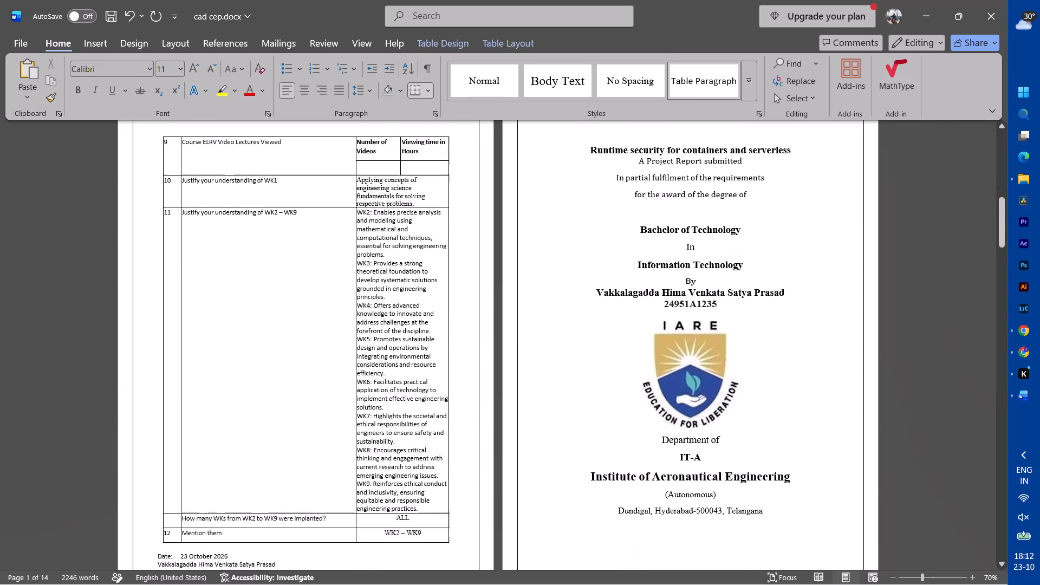
scroll(446, 317, down, 11)
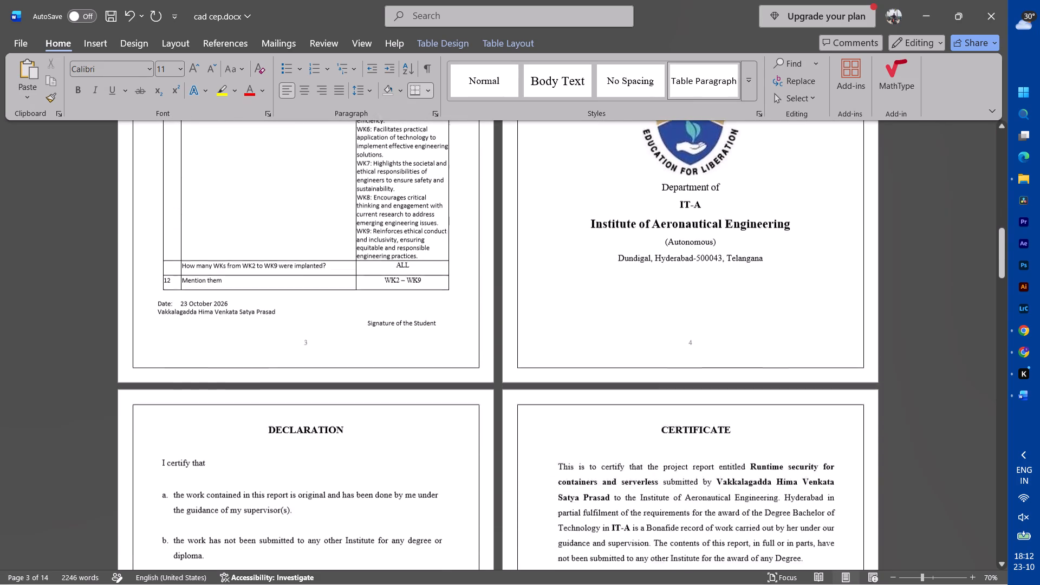
scroll(446, 317, down, 11)
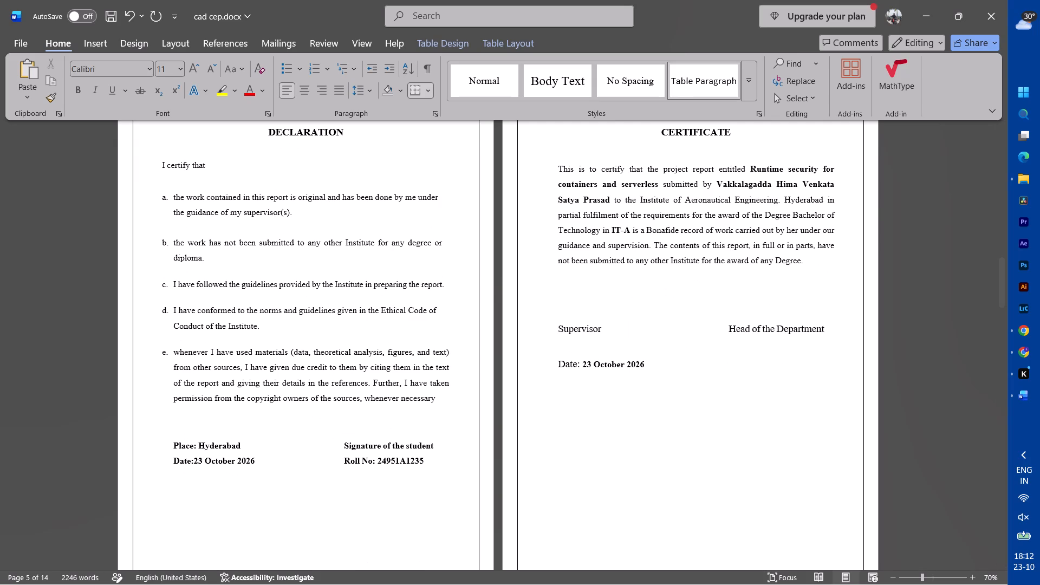
scroll(548, 300, up, 4)
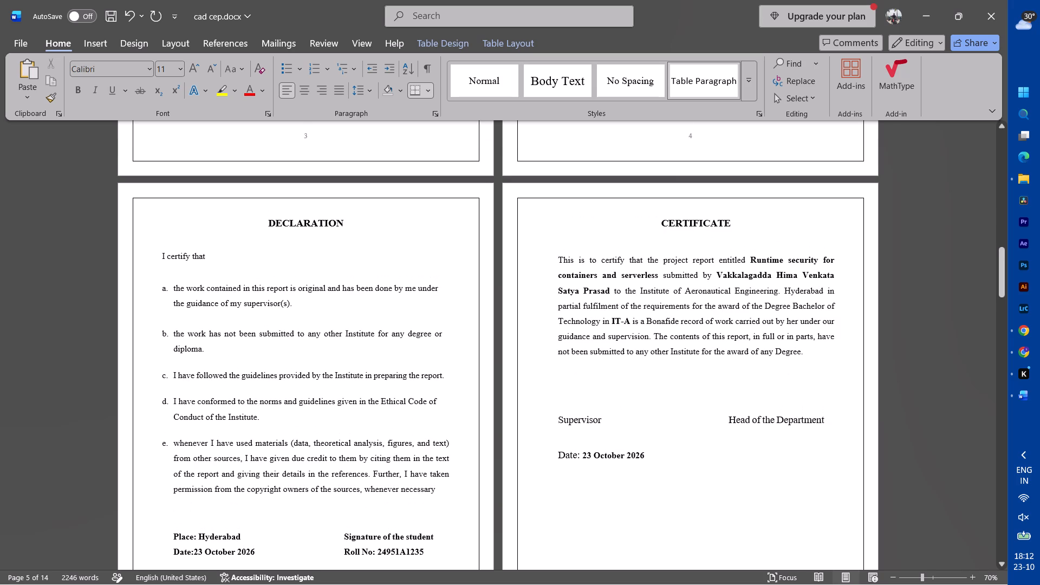
click(630, 321)
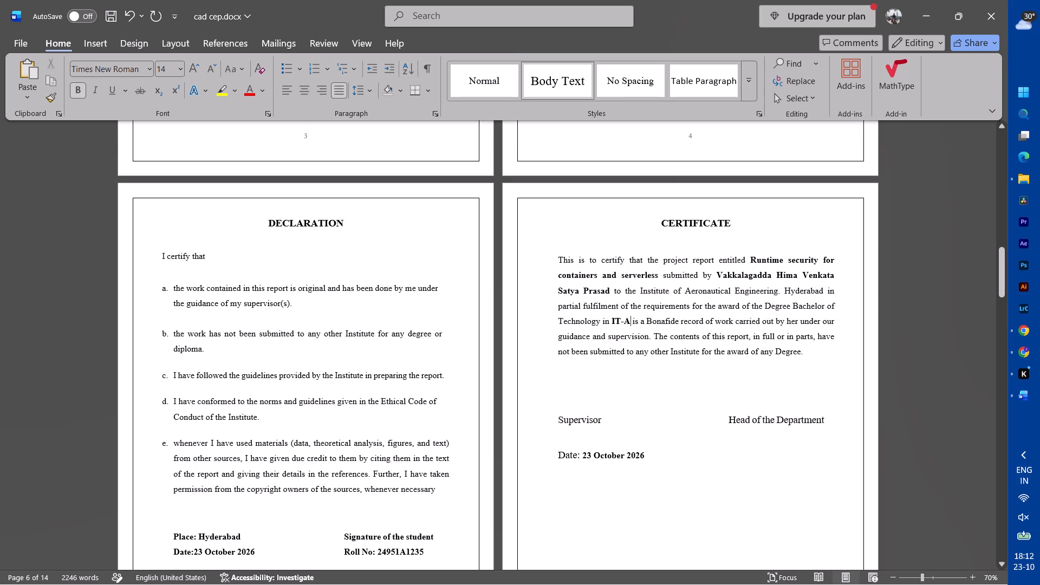
key(ctrl+shift+Left)
key(ctrl+shift+Left)
key(ctrl+shift+Left)
text(Infomra)
key(BackSpace)
key(BackSpace)
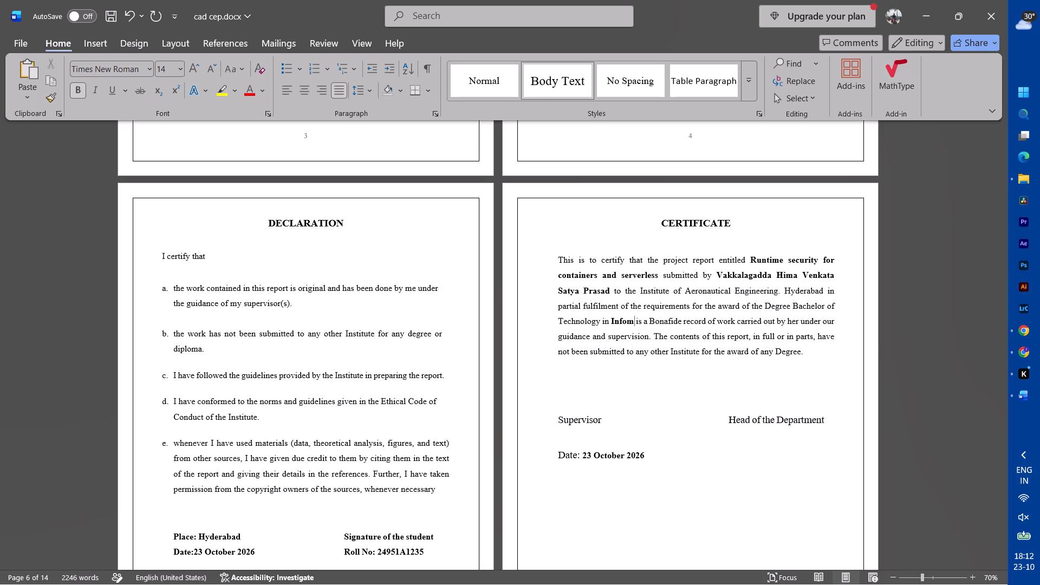
key(BackSpace)
text(rmation Technology)
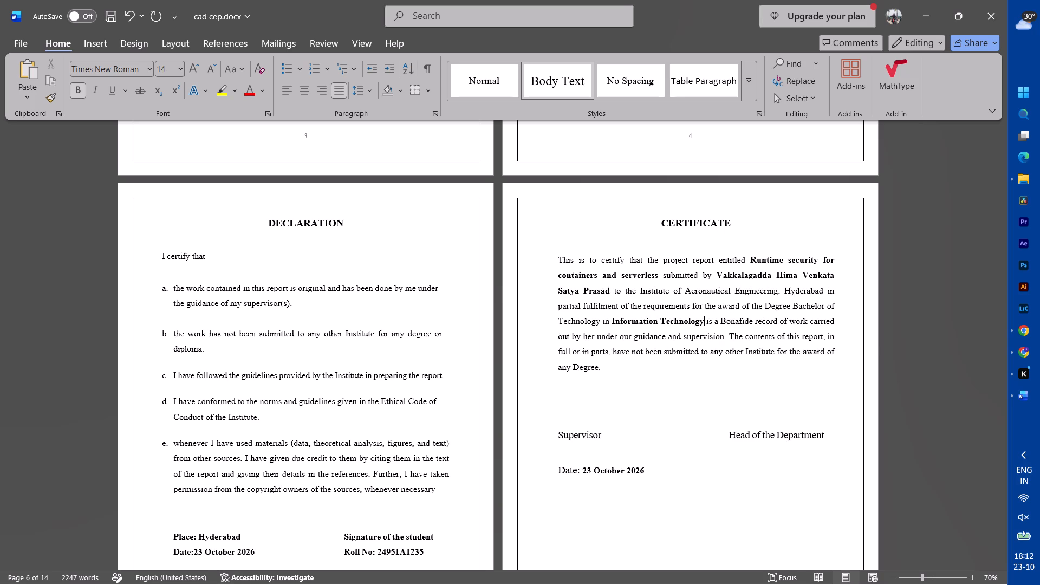
Review the cad cep.docx report from the Declaration and Certificate through the abstract, contents and chapters to the Future Scope.
scroll(673, 354, up, 4)
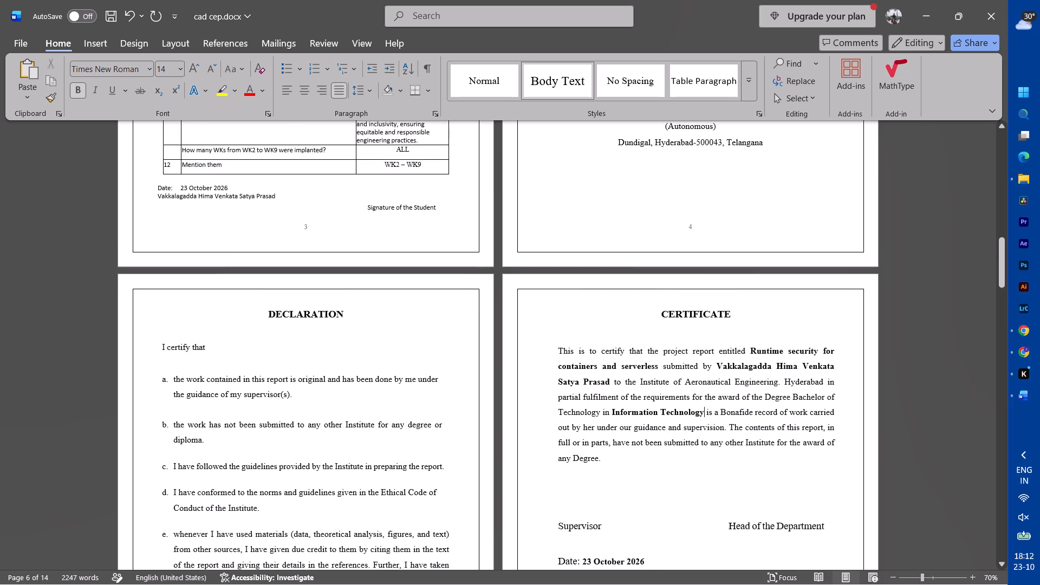
scroll(673, 354, down, 14)
scroll(672, 354, down, 14)
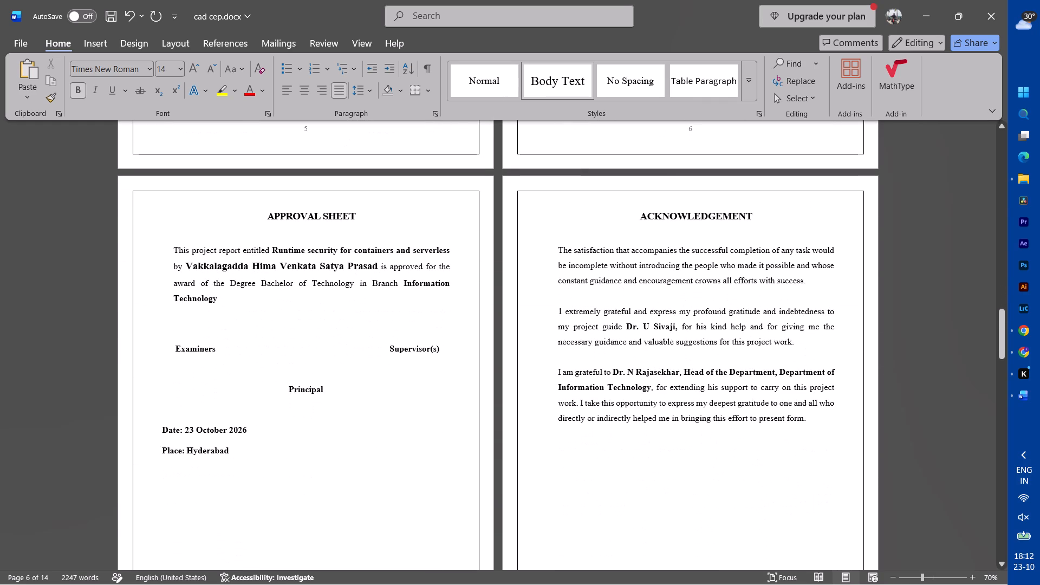
scroll(657, 351, down, 5)
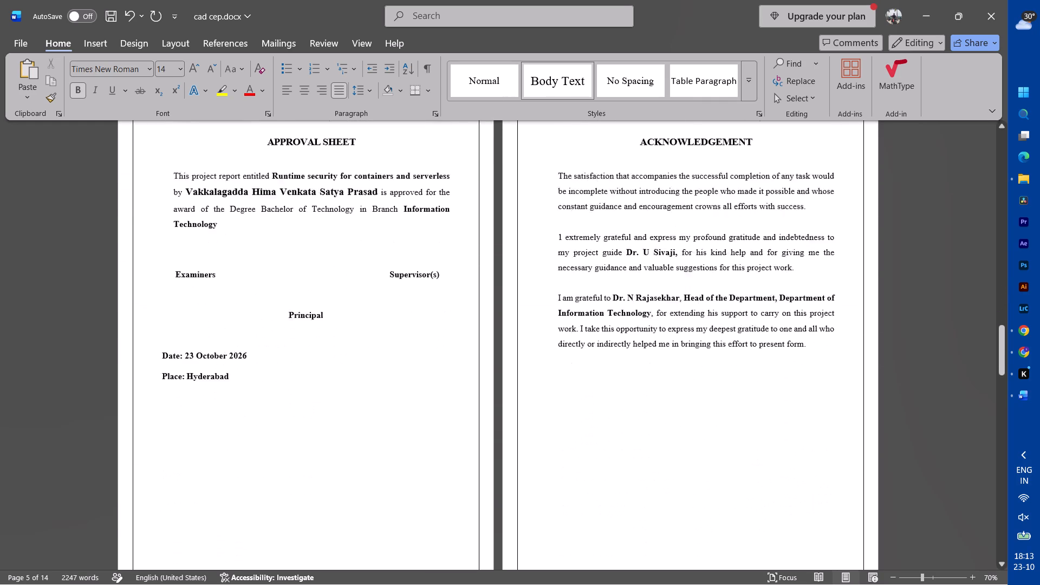
scroll(658, 363, down, 16)
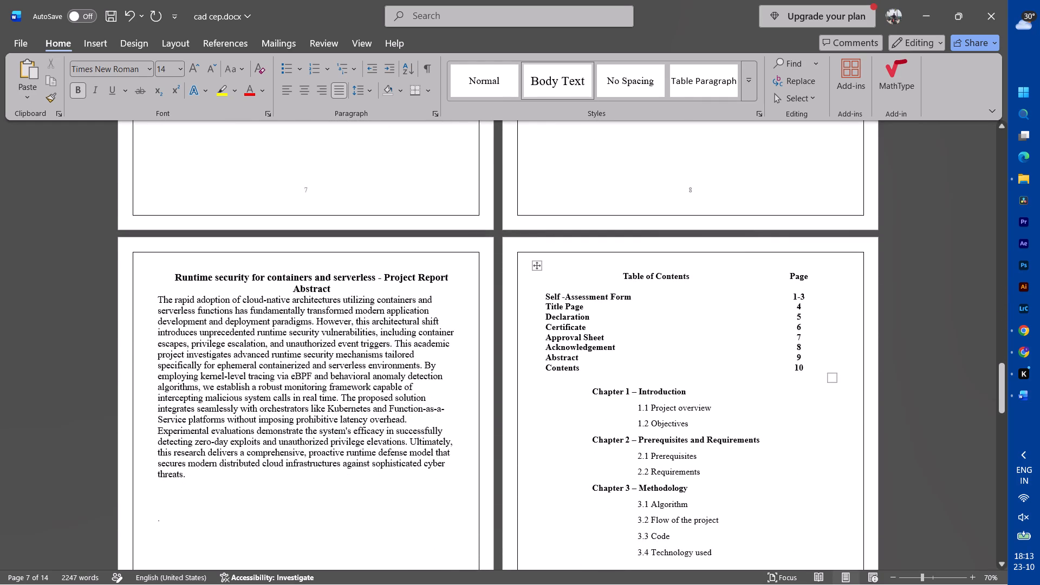
scroll(659, 363, down, 8)
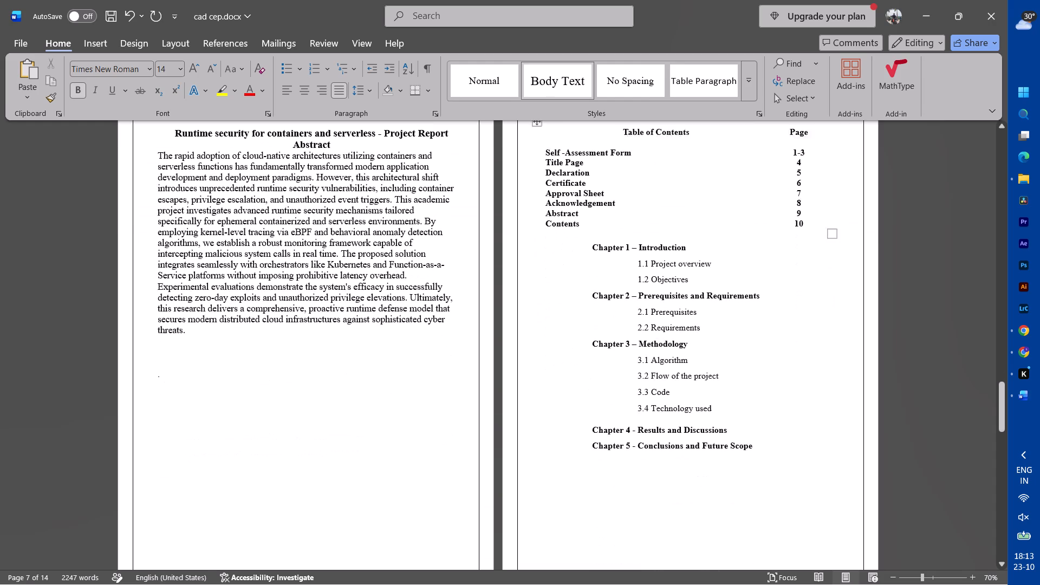
scroll(659, 363, down, 16)
scroll(659, 363, down, 13)
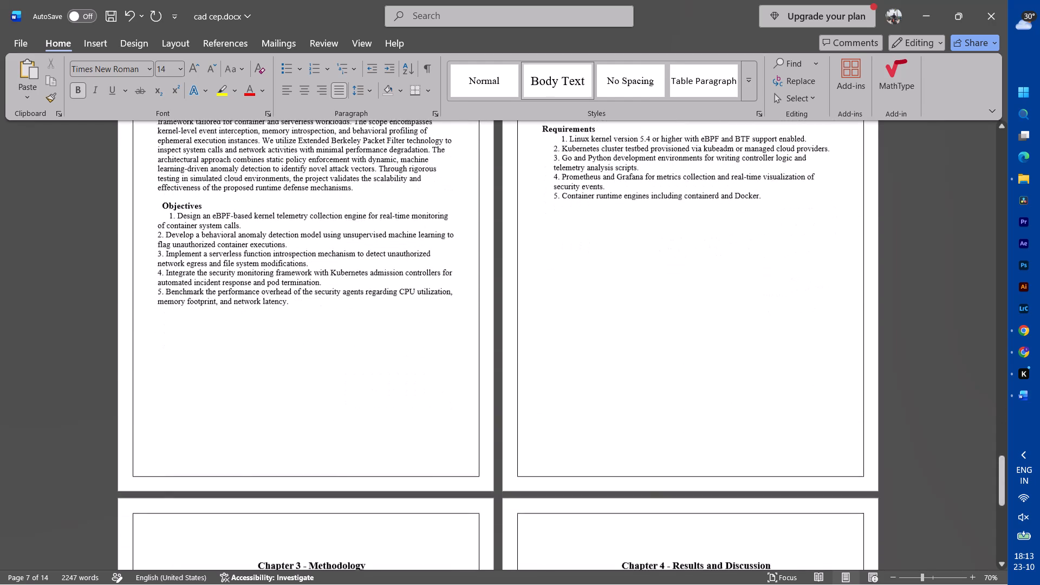
scroll(659, 363, down, 17)
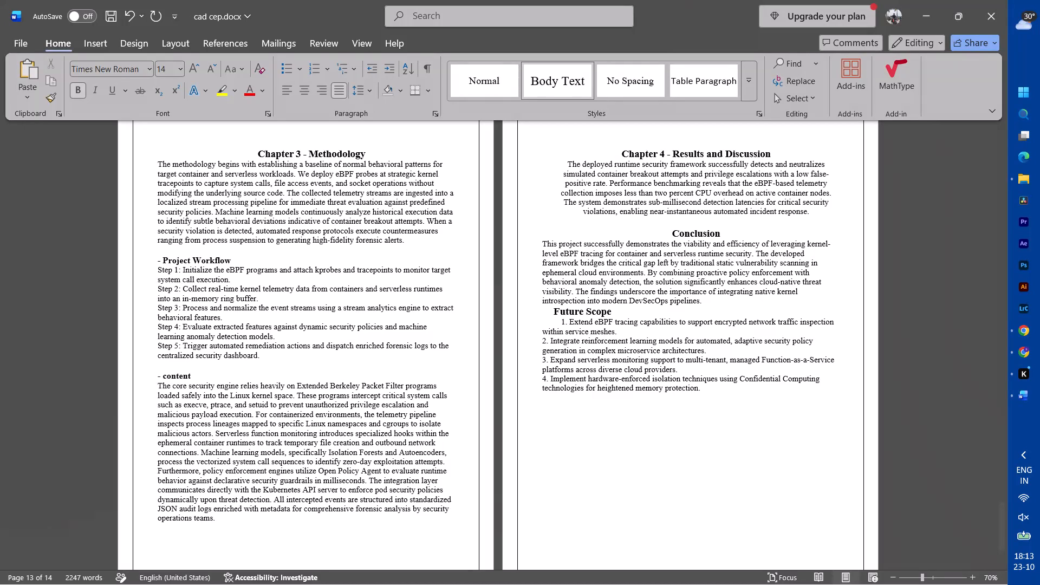
scroll(659, 365, down, 5)
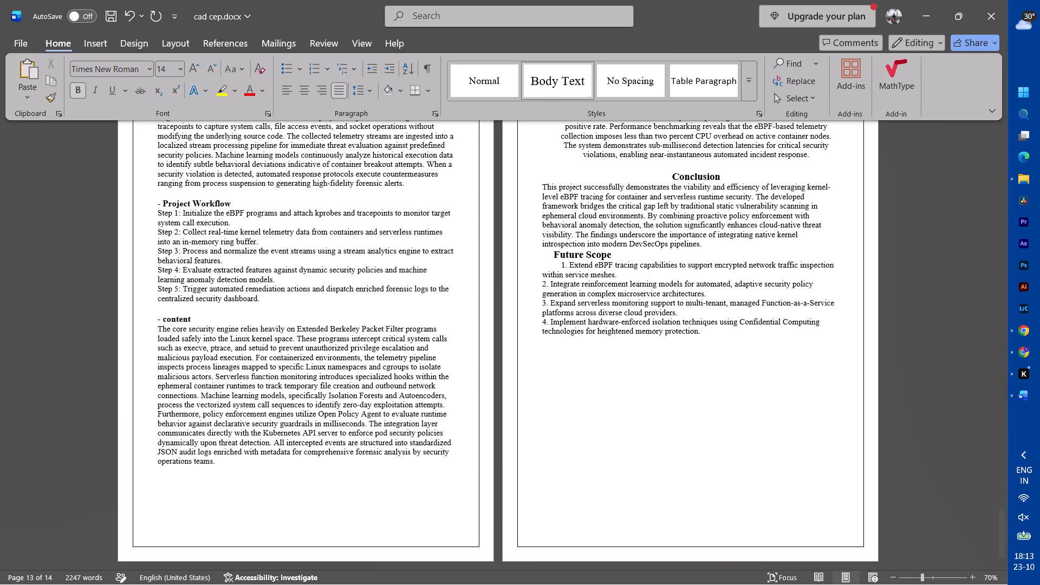
Switch to the AAT-II page in Chrome and sign out of the current student account on the Samvidha portal.
key(alt+Tab)
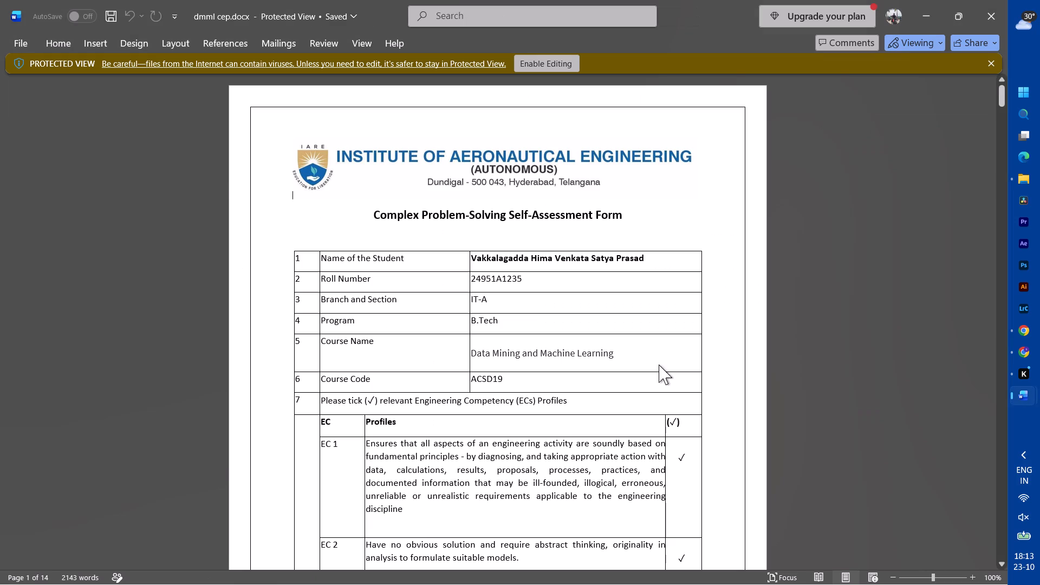
key(alt+Tab)
key(alt+Tab)
key(alt+Tab)
key(alt+Tab)
key(alt+Tab)
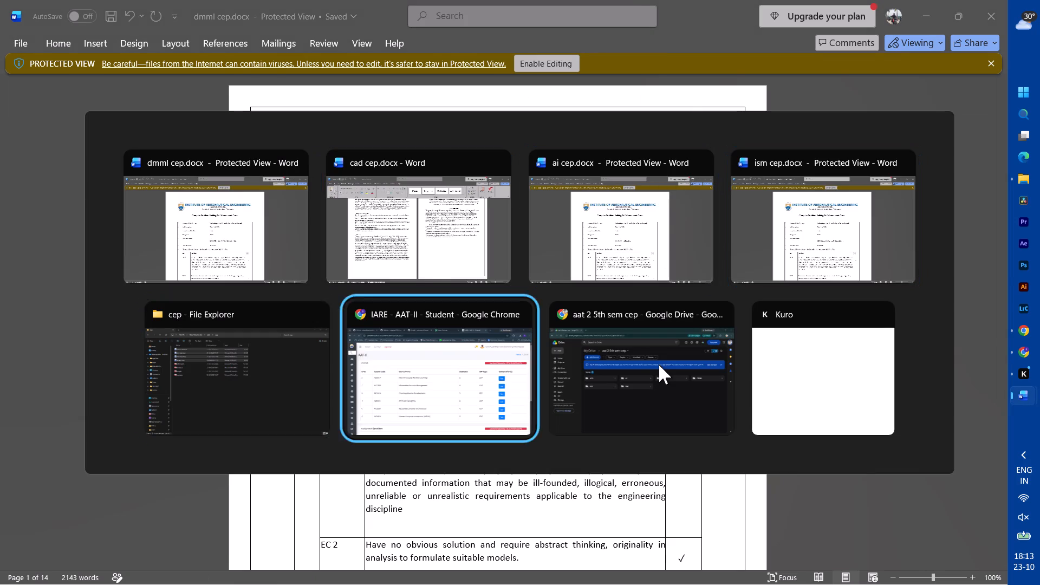
scroll(659, 365, up, 3)
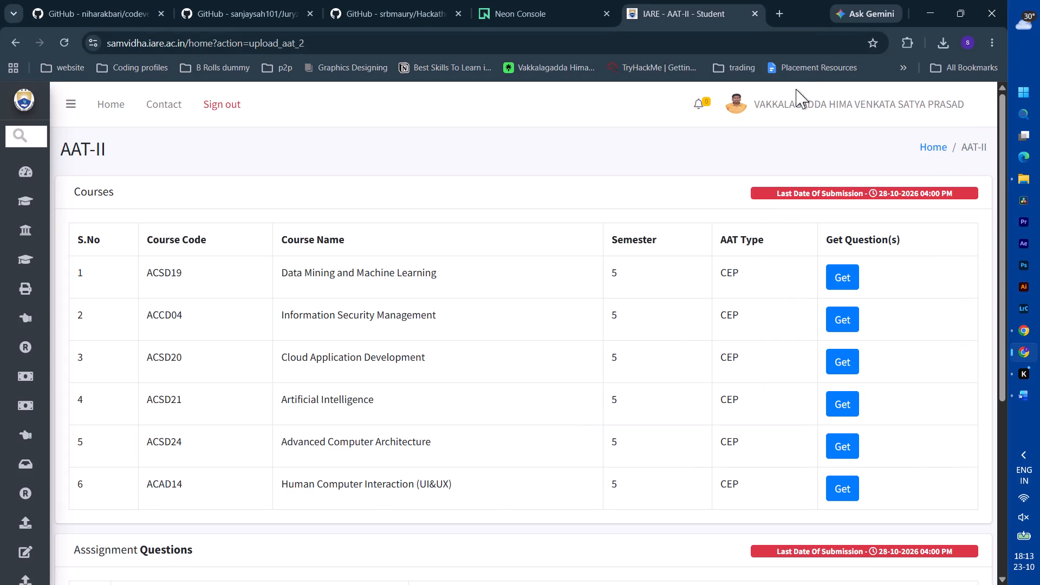
click(789, 106)
click(929, 302)
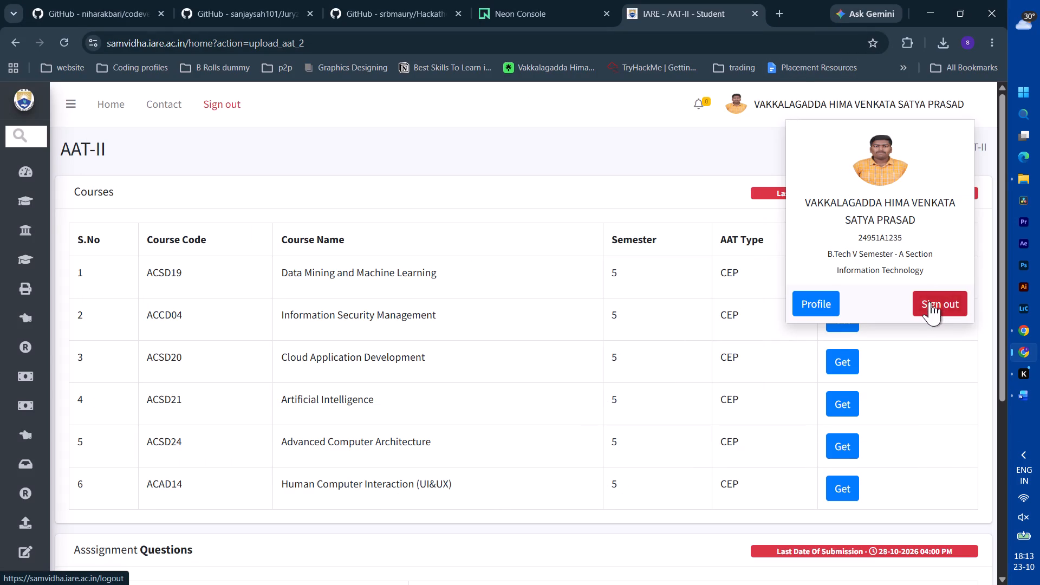
Begin a new login on the Samvidha Faculty / Student Login form, starting with the user name.
click(555, 296)
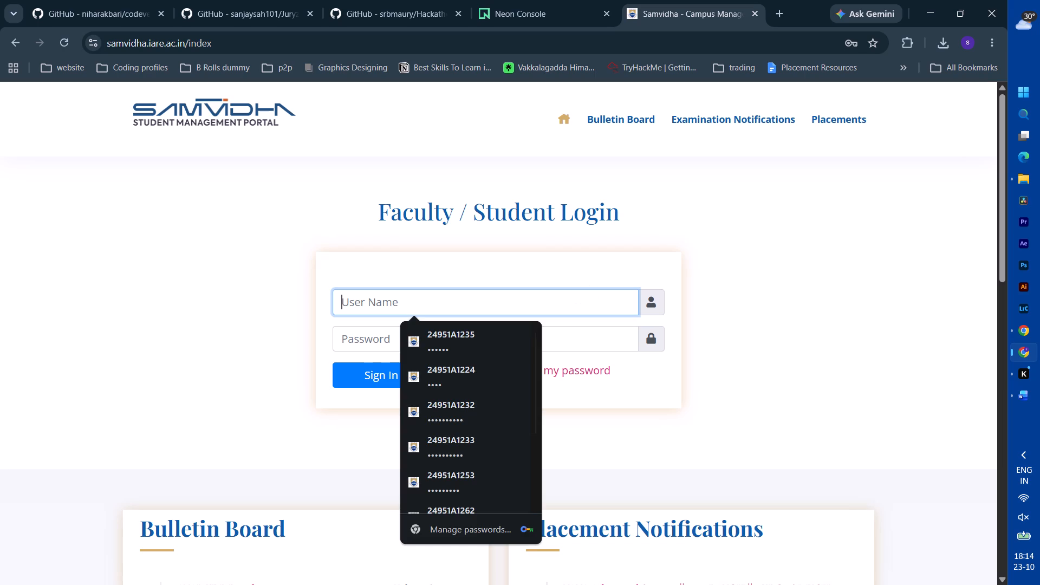
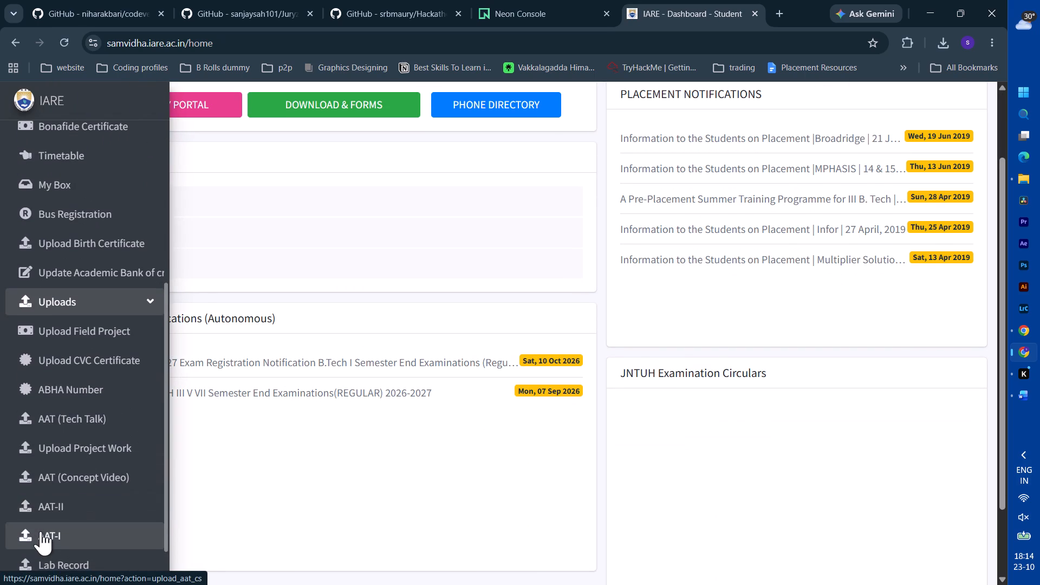
Open the AAT-II upload page and get the assigned CEP question for ACSD19, Data Mining and Machine Learning.
click(81, 511)
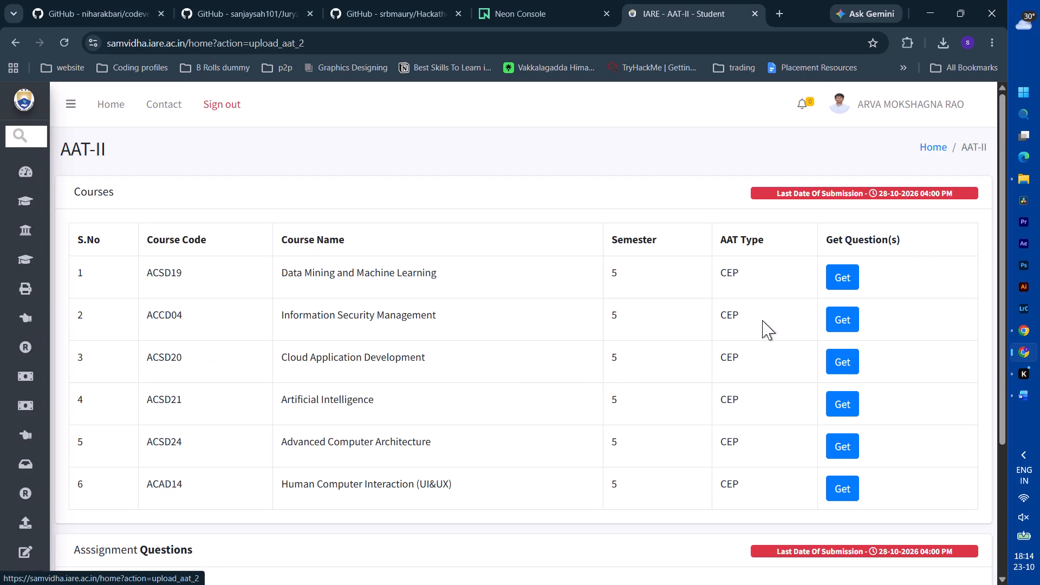
click(841, 282)
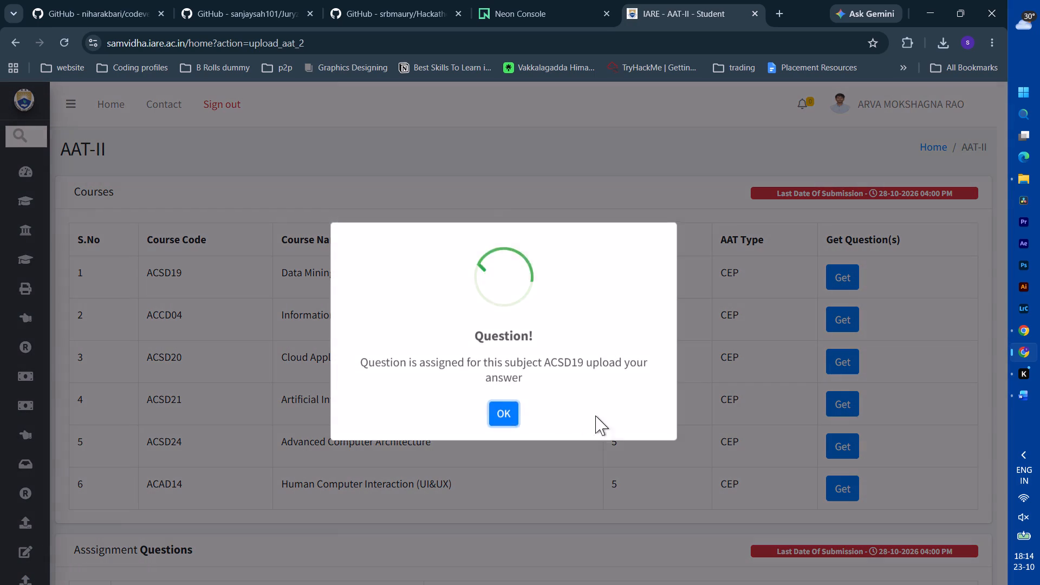
click(510, 420)
scroll(510, 420, down, 6)
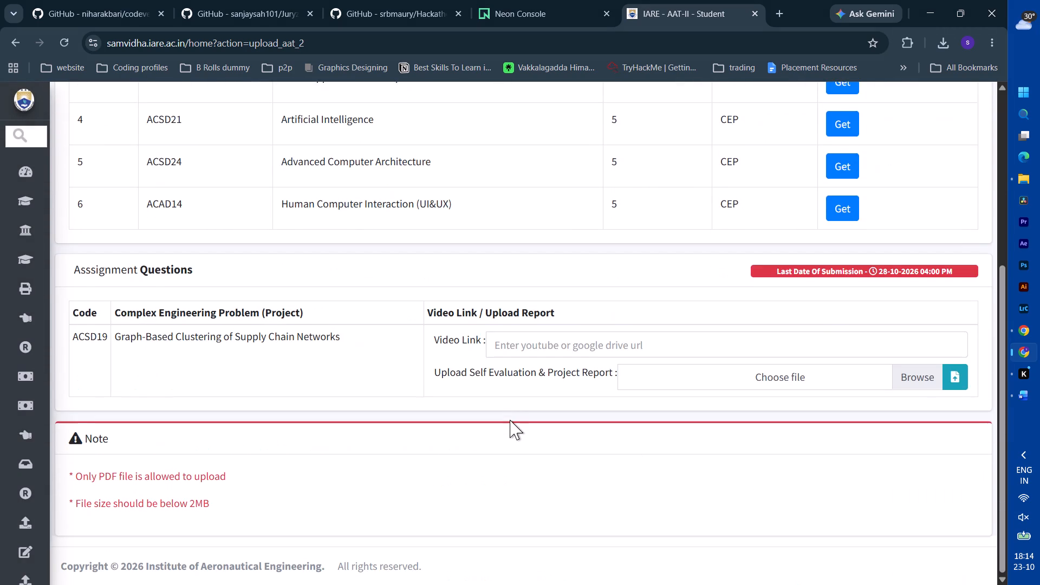
scroll(510, 420, up, 5)
Return from the AAT-II page to the Samvidha portal's home page.
click(11, 101)
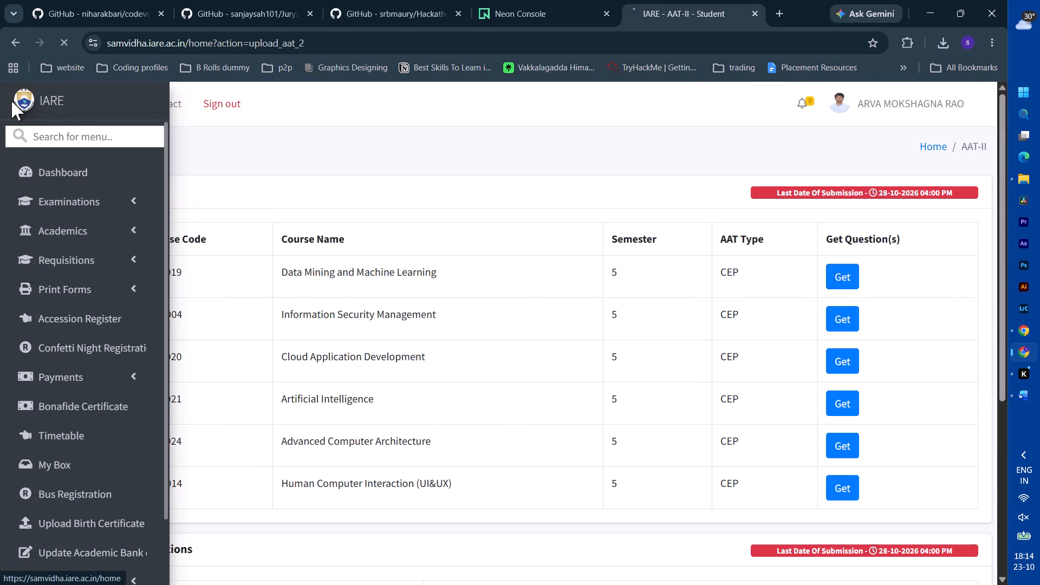
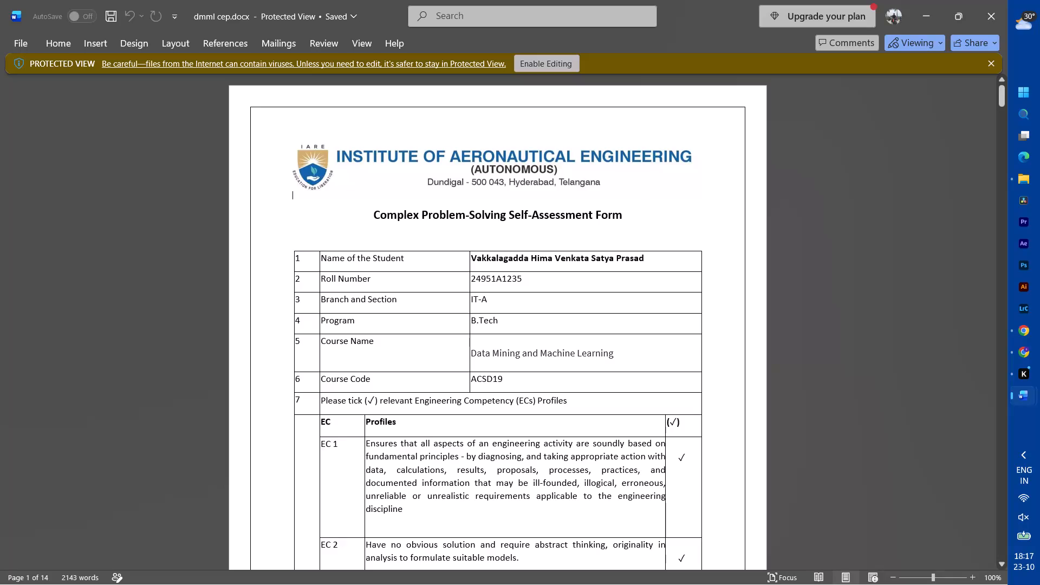
Review the self-assessment form in dmml cep.docx, from the student details through the competency and course outcome tables to the signature section.
scroll(433, 341, down, 8)
scroll(433, 341, up, 6)
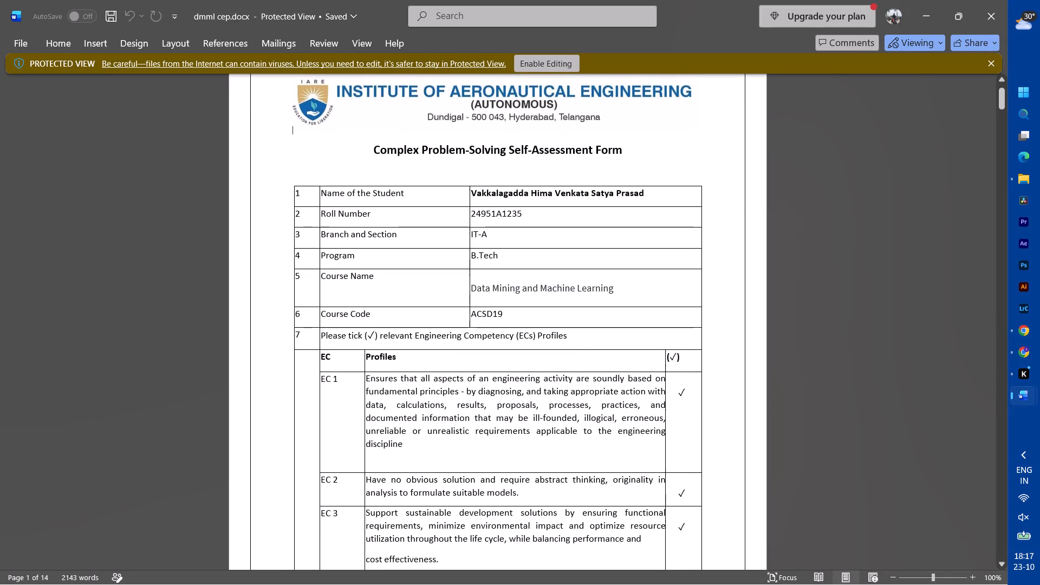
scroll(433, 341, down, 20)
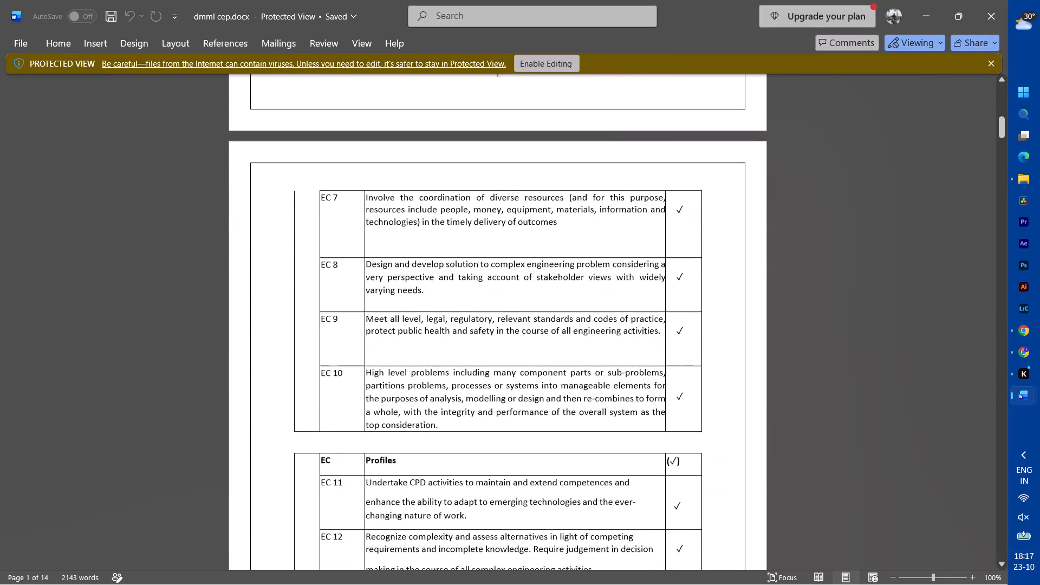
scroll(433, 341, down, 6)
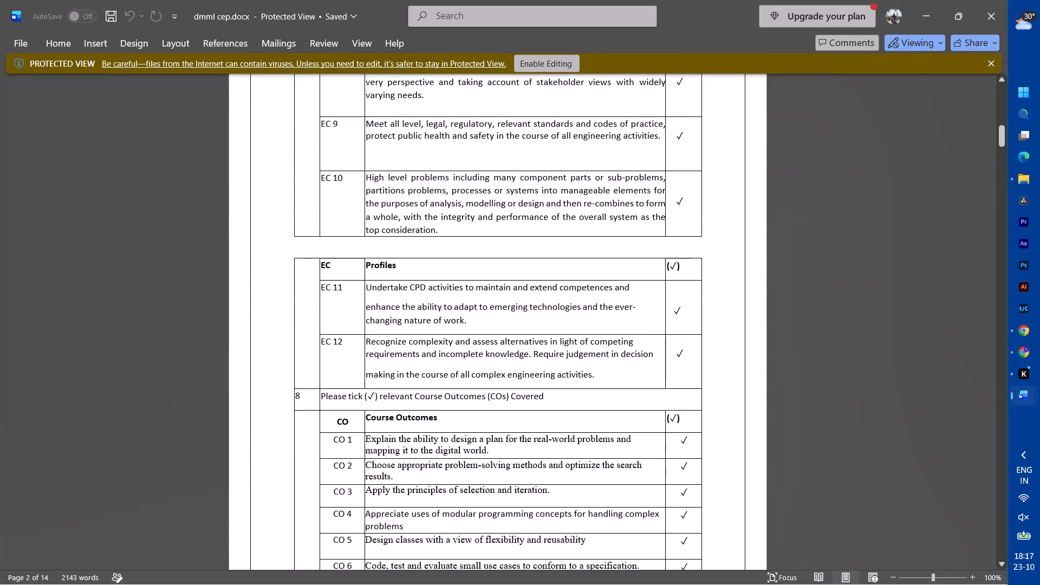
scroll(433, 341, down, 6)
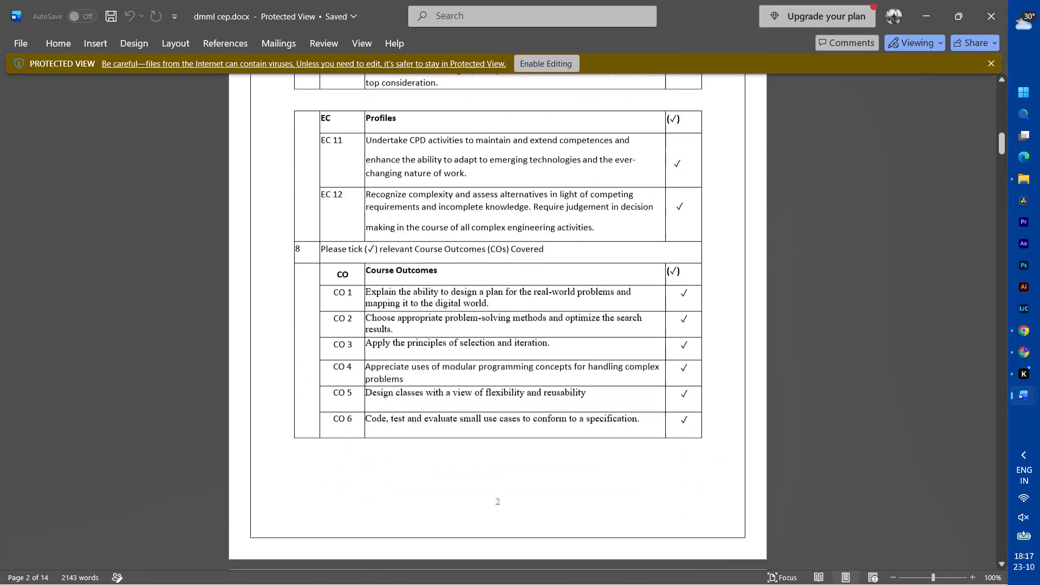
scroll(433, 341, down, 10)
scroll(433, 341, down, 15)
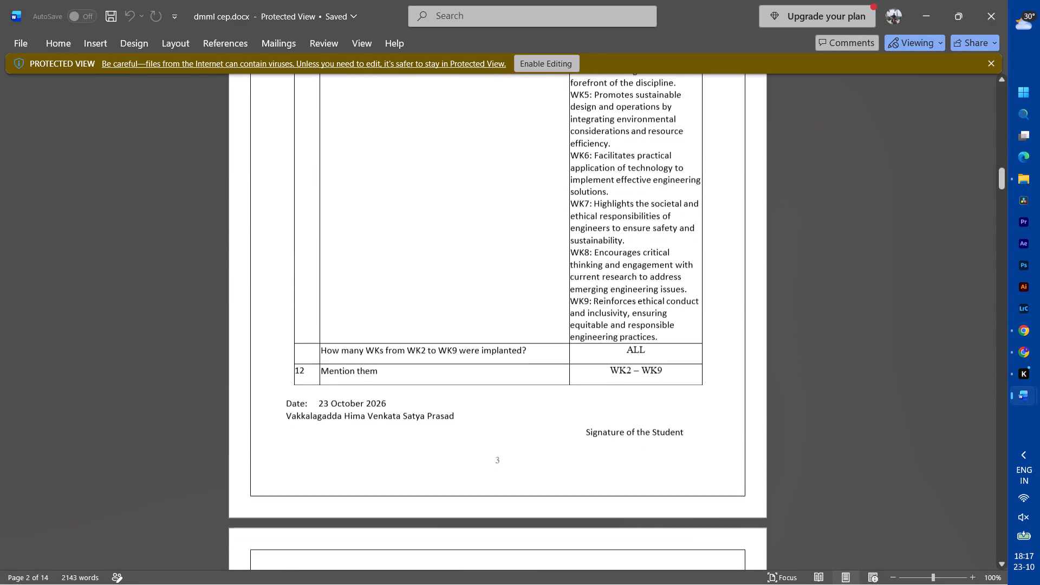
scroll(433, 342, down, 6)
In cad cep.docx, remove the extra first-line indent from the Future Scope list, keeping it below its heading in non-bold text.
key(alt+Tab)
key(alt+Tab)
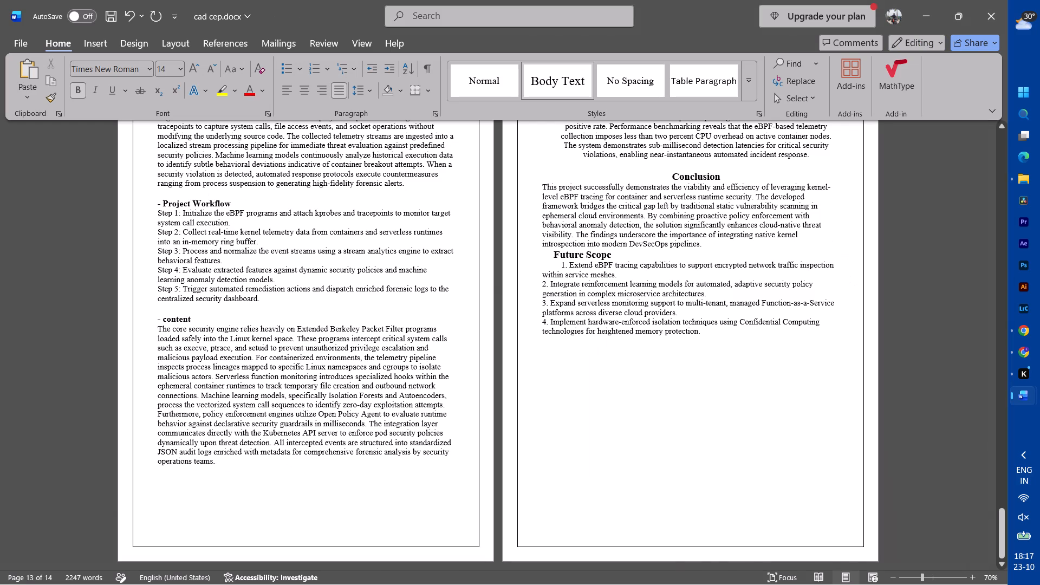
scroll(433, 342, up, 5)
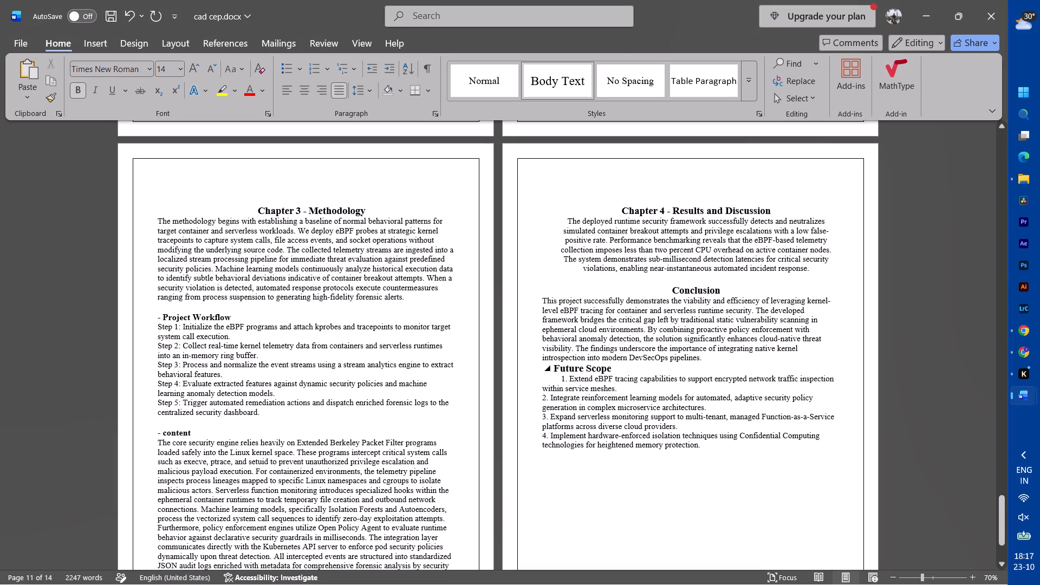
click(556, 375)
key(Right)
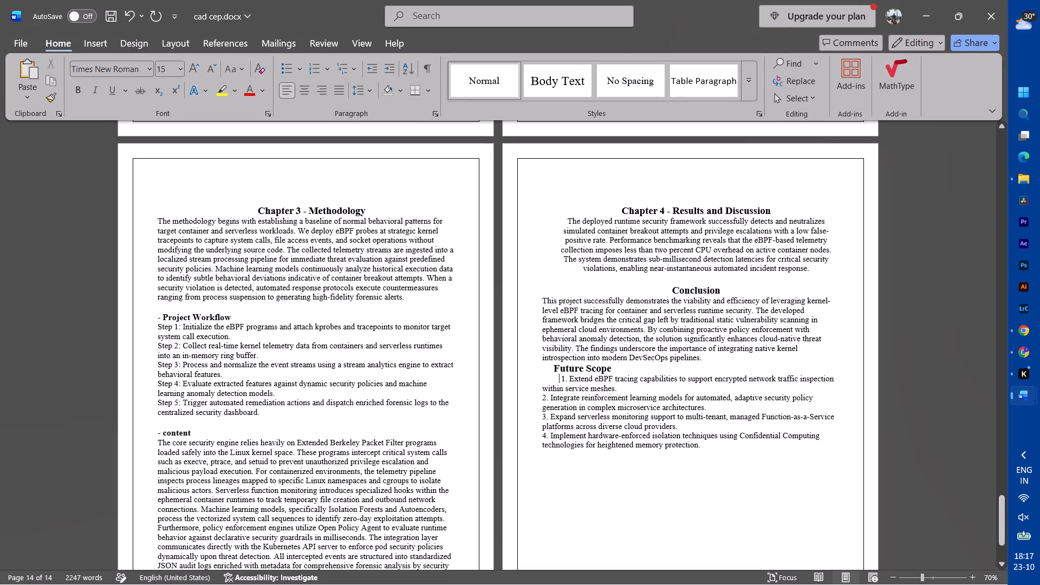
key(Right)
key(BackSpace)
key(BackSpace)
key(BackSpace)
key(BackSpace)
key(BackSpace)
key(BackSpace)
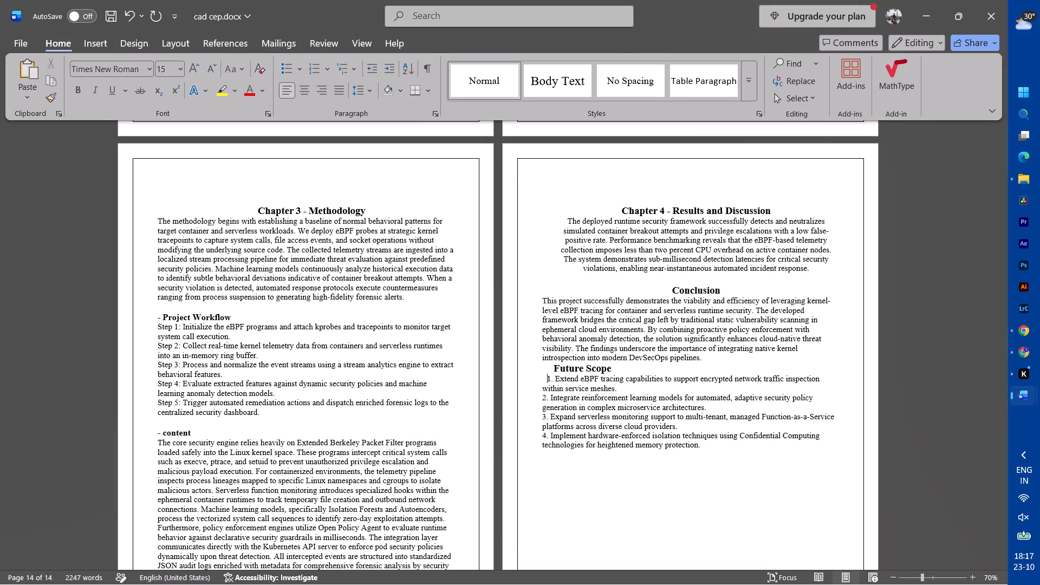
key(BackSpace)
key(BackSpace)
key(BackSpace)
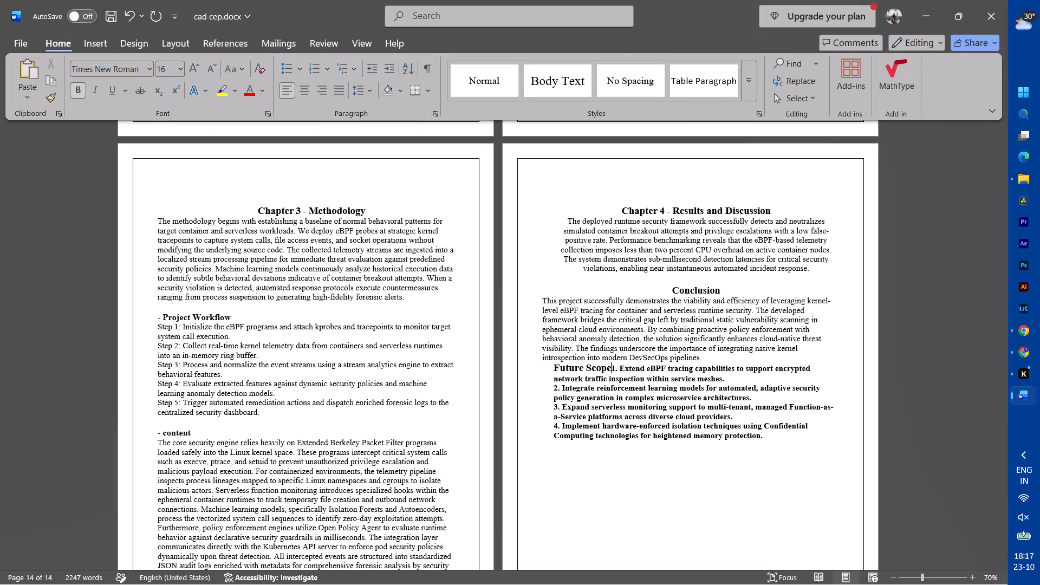
key(Return)
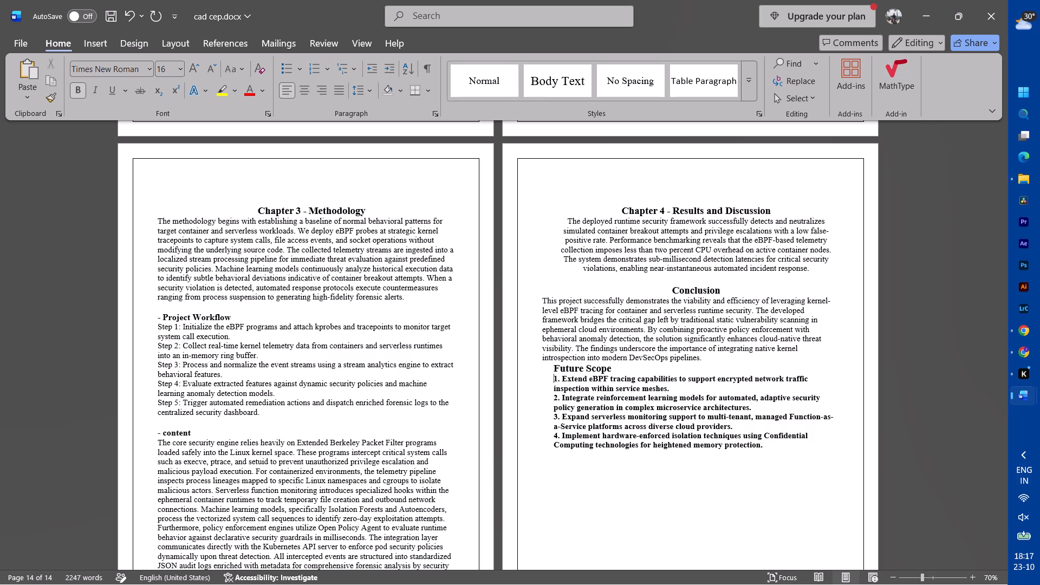
key(ctrl+shift+Down)
key(ctrl+b)
Remove the left indentation from the Future Scope heading and its numbered list, and insert a blank line between them.
key(Up)
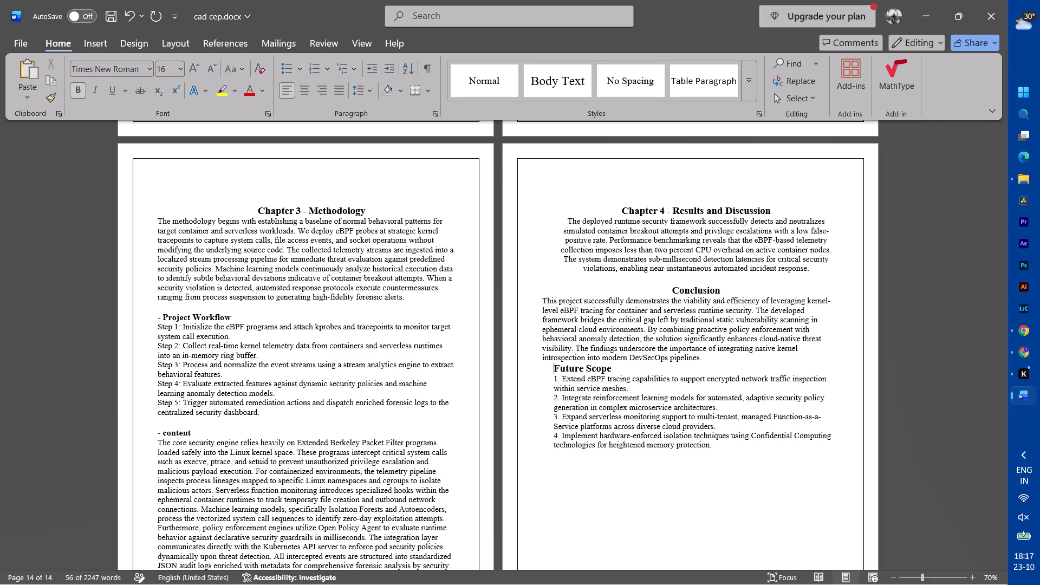
key(Left)
key(Right)
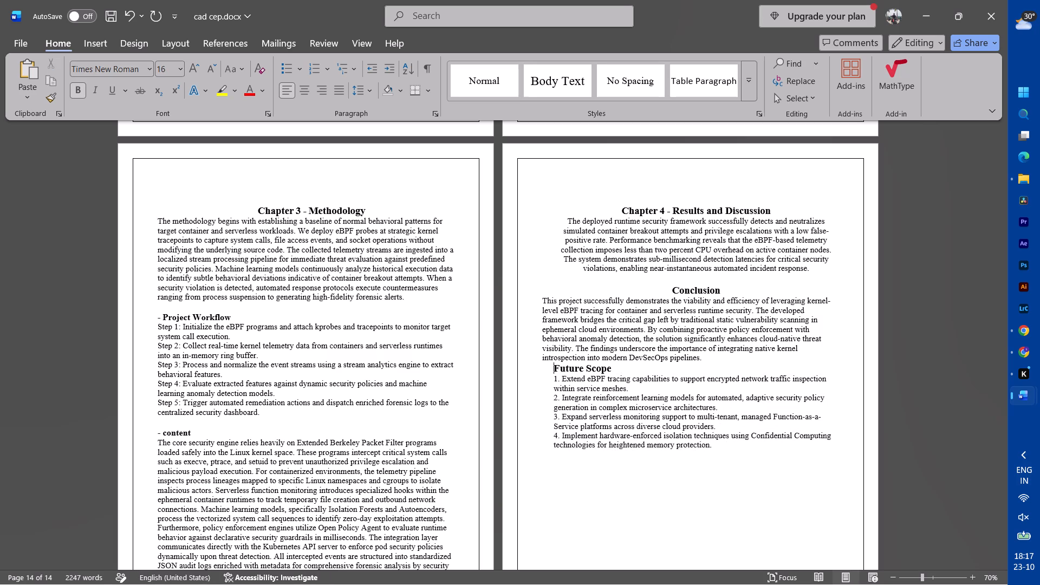
key(BackSpace)
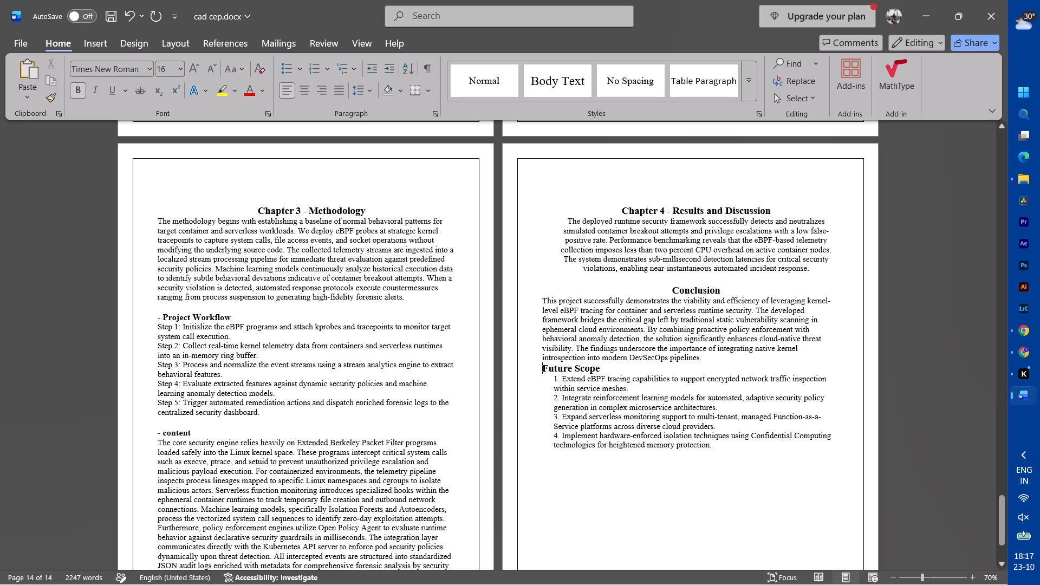
click(625, 365)
key(Return)
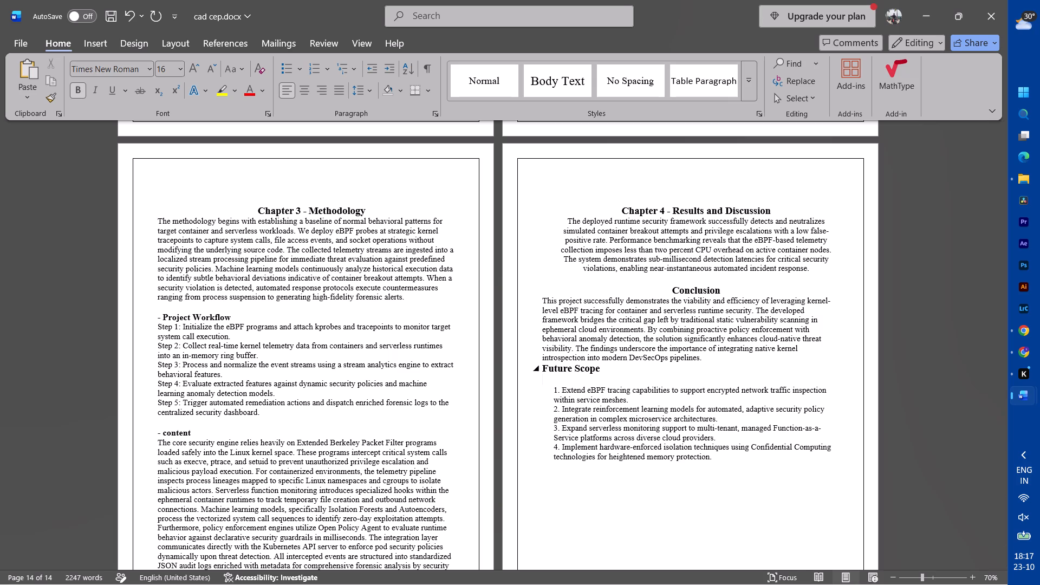
key(Down)
key(BackSpace)
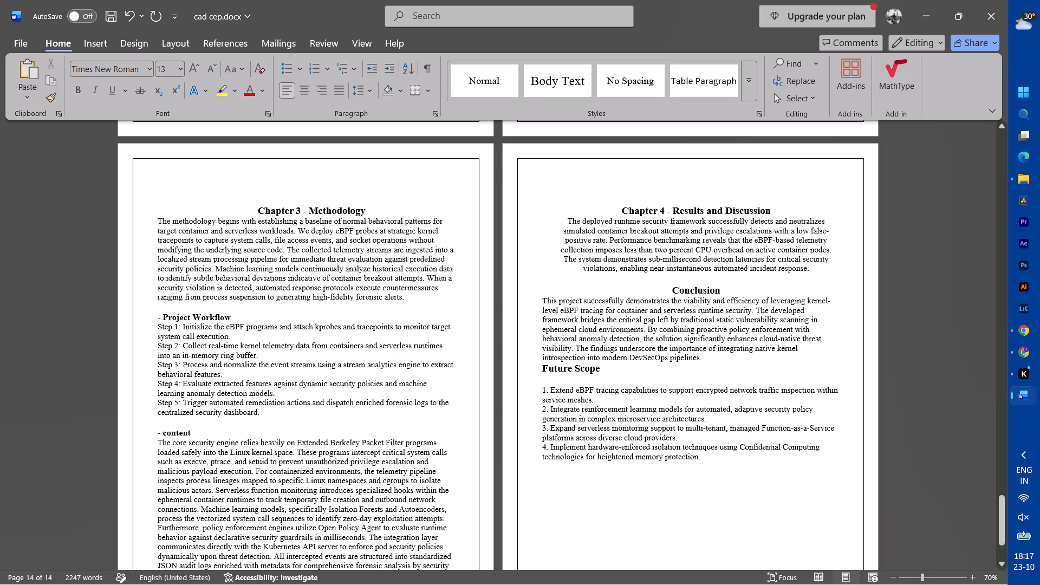
Left-align the Conclusion heading without indentation, and insert blank lines before and after the Conclusion paragraph.
click(673, 291)
key(BackSpace)
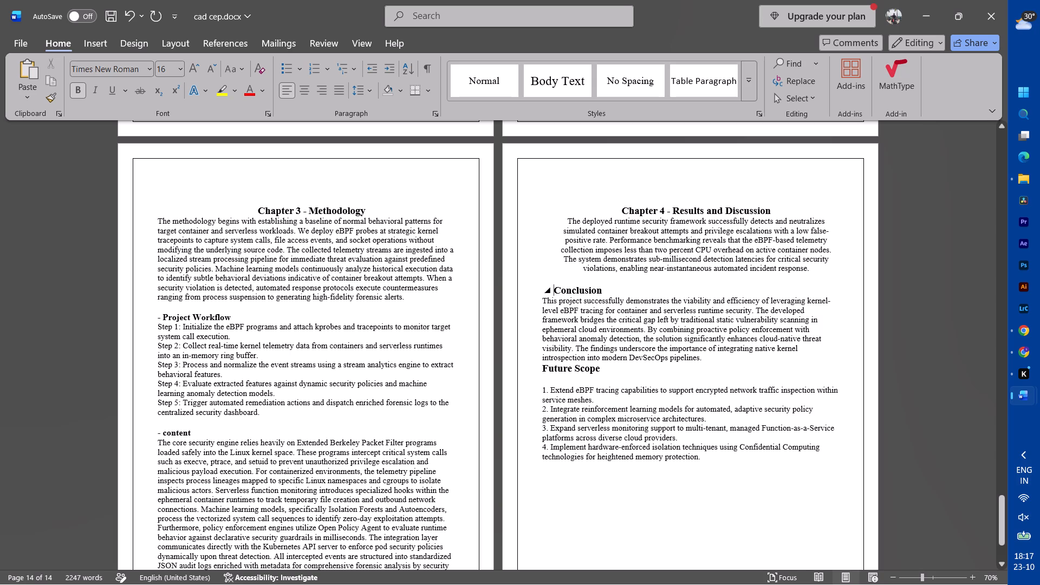
key(BackSpace)
click(731, 358)
key(Return)
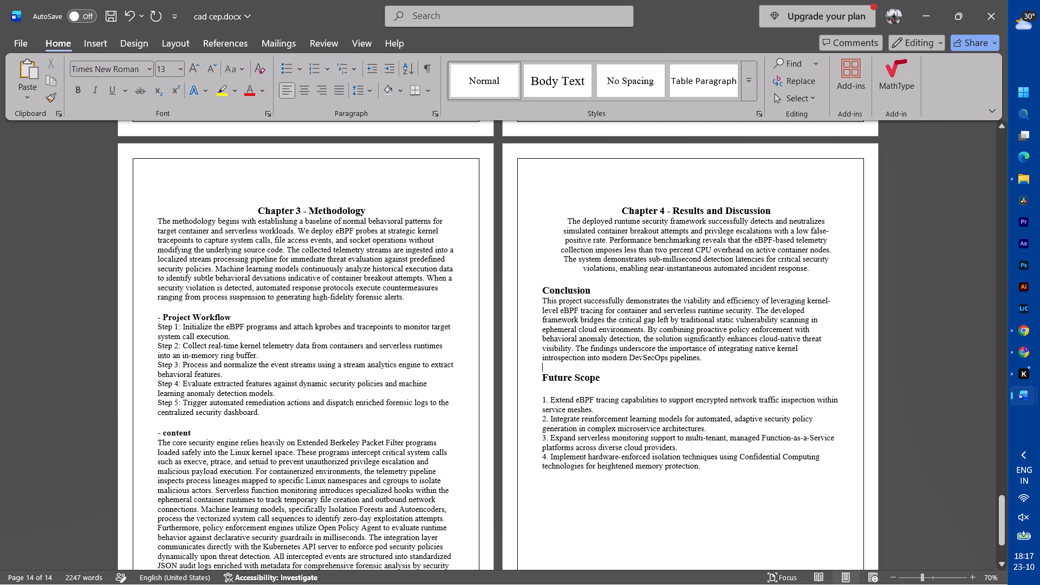
click(634, 292)
key(Return)
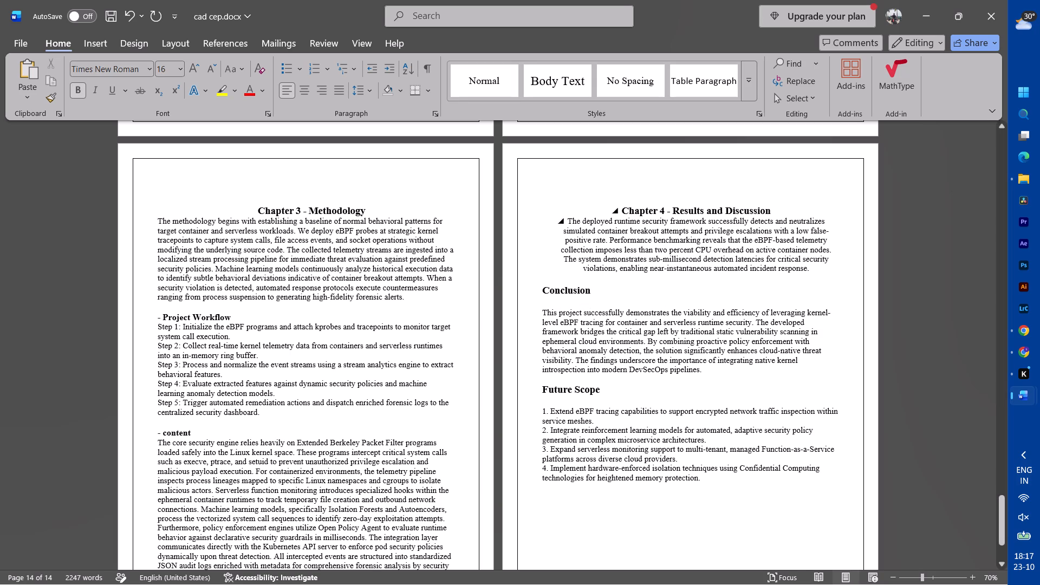
Insert a blank line below the Chapter 4 - Results and Discussion heading and left-align its paragraph without indentation.
click(773, 210)
key(Return)
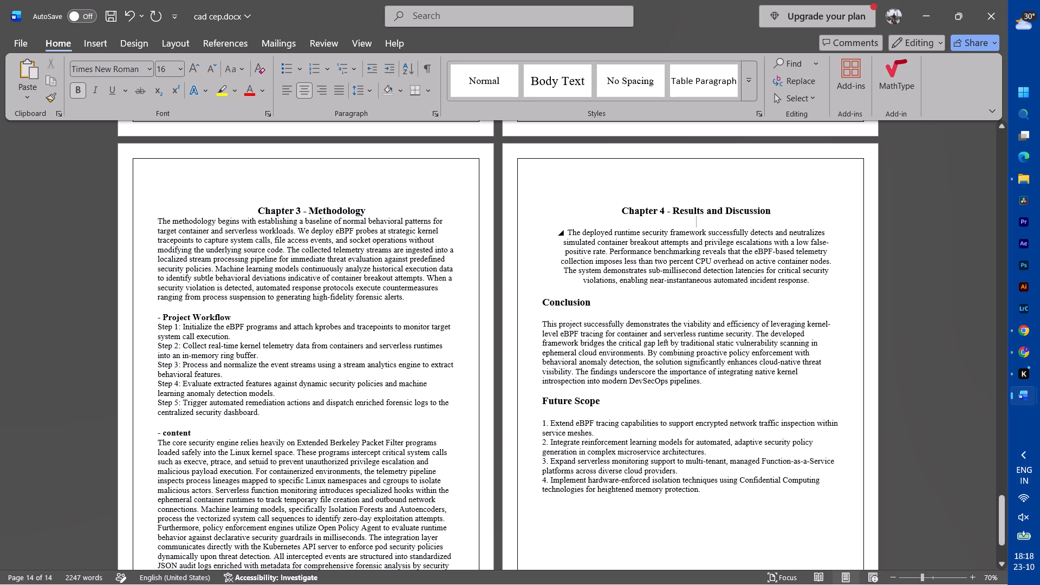
drag(812, 283, 571, 236)
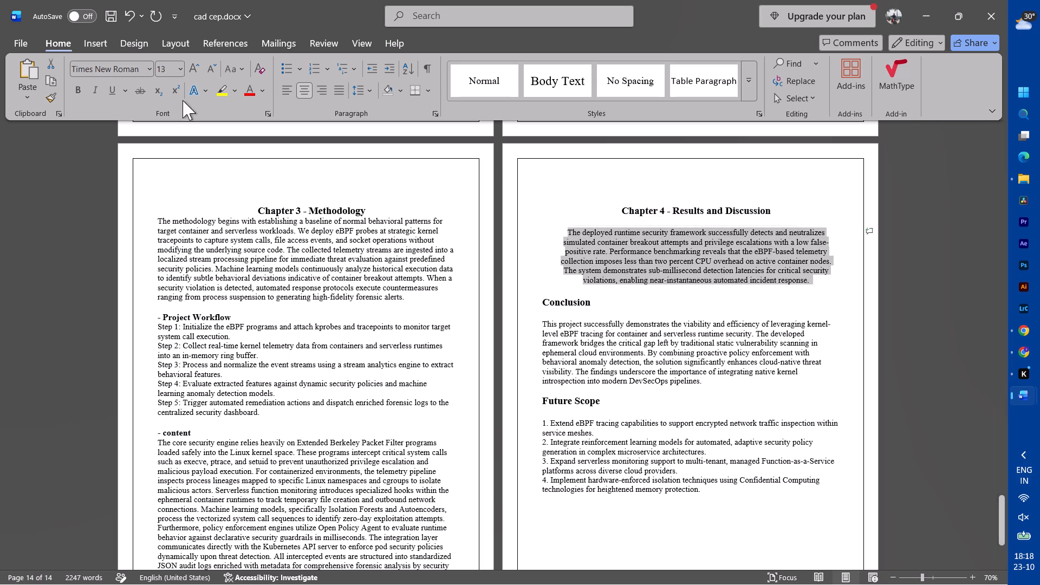
click(288, 90)
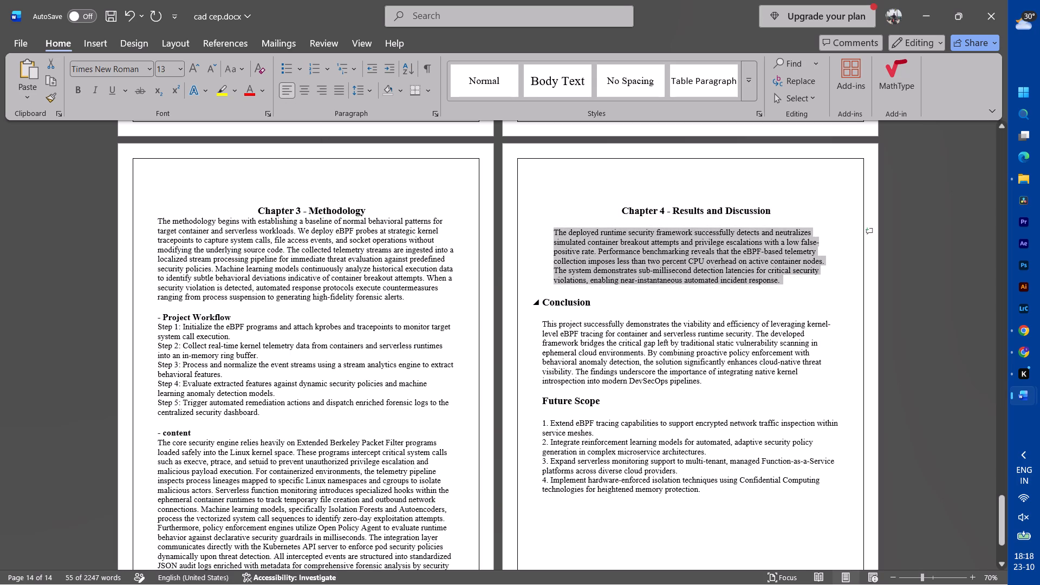
click(556, 233)
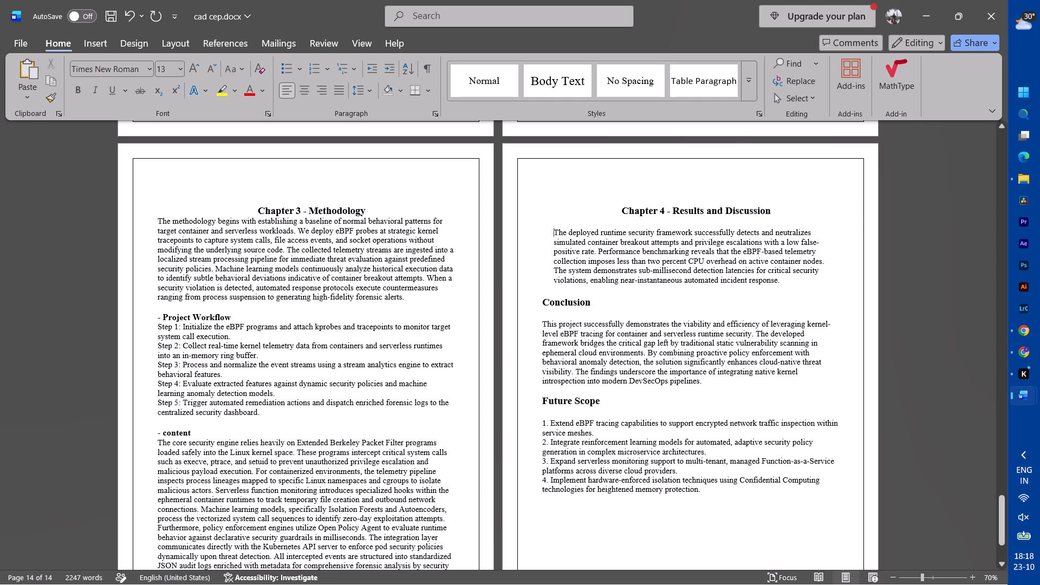
key(BackSpace)
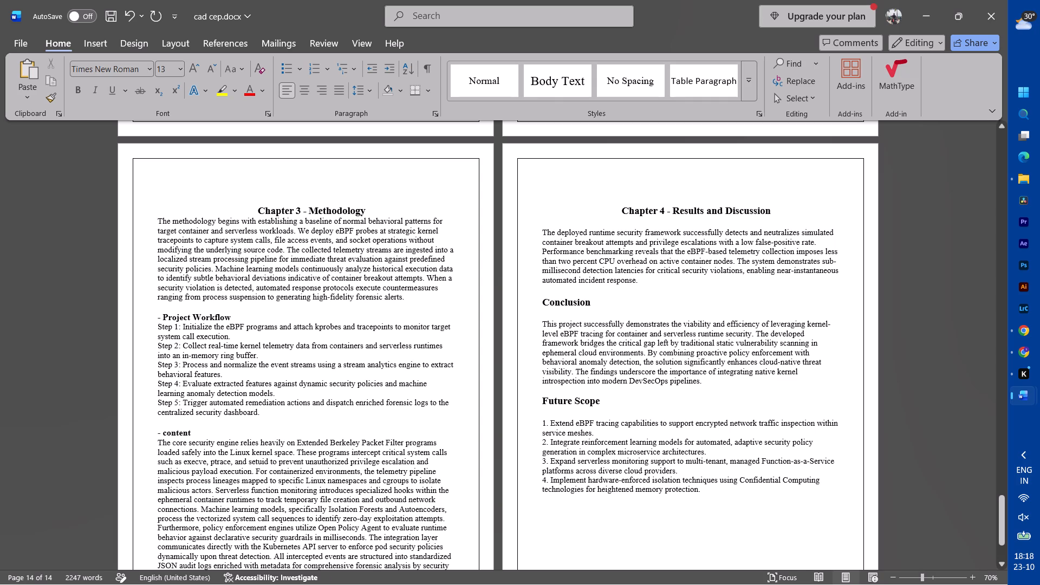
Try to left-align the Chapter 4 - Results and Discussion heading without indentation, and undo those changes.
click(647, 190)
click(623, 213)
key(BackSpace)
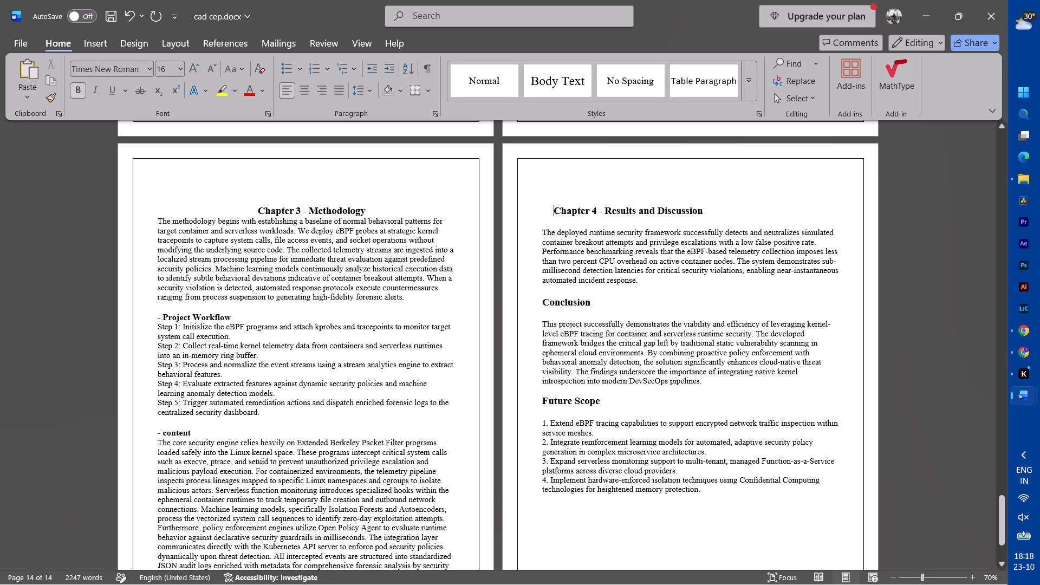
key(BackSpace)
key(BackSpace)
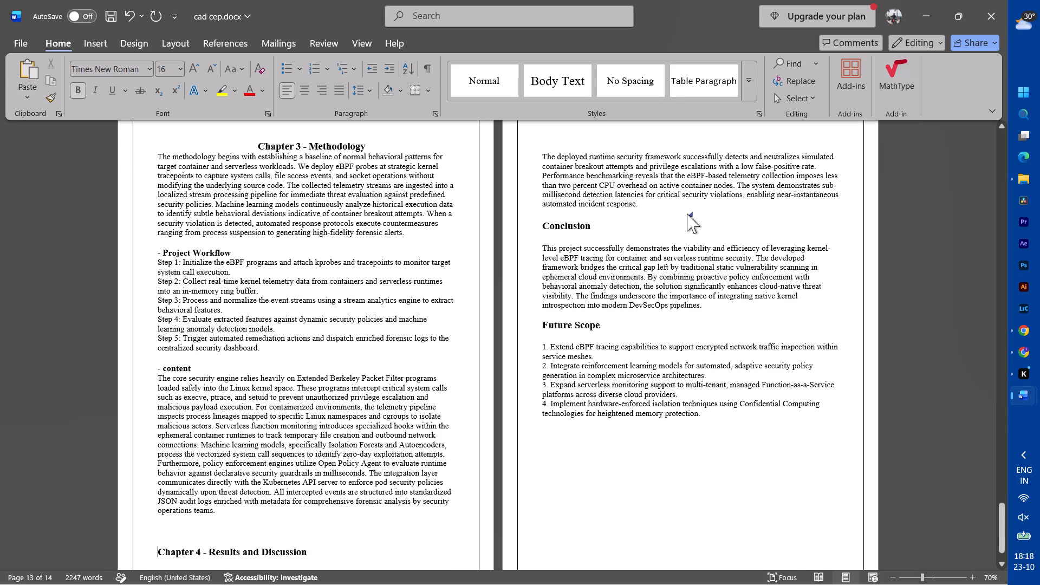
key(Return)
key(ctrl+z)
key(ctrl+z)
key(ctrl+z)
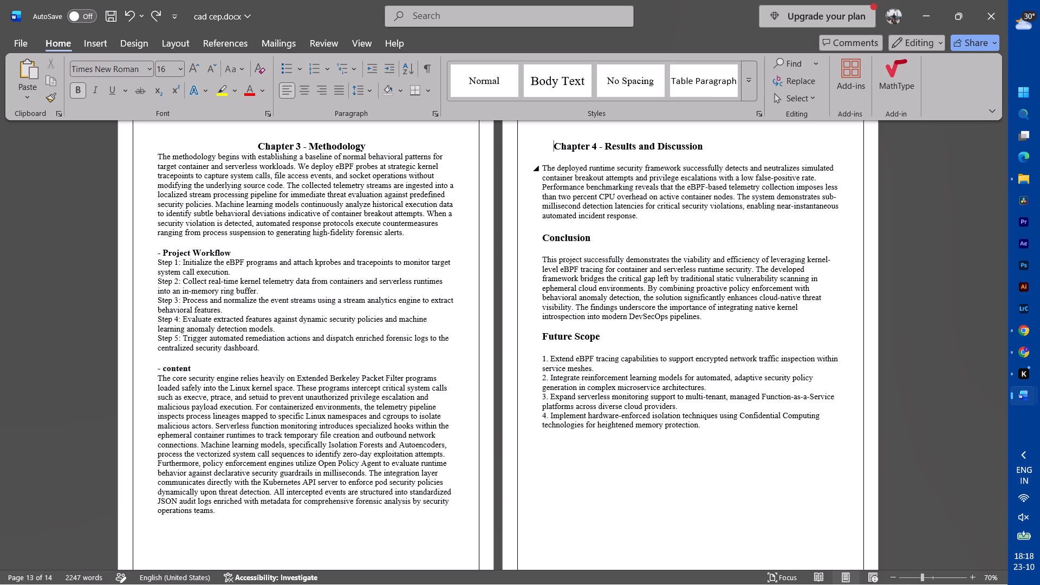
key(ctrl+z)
Change the "- content" subheading in Chapter 3 to "Content", without the leading dash and with a capital C.
scroll(472, 356, down, 7)
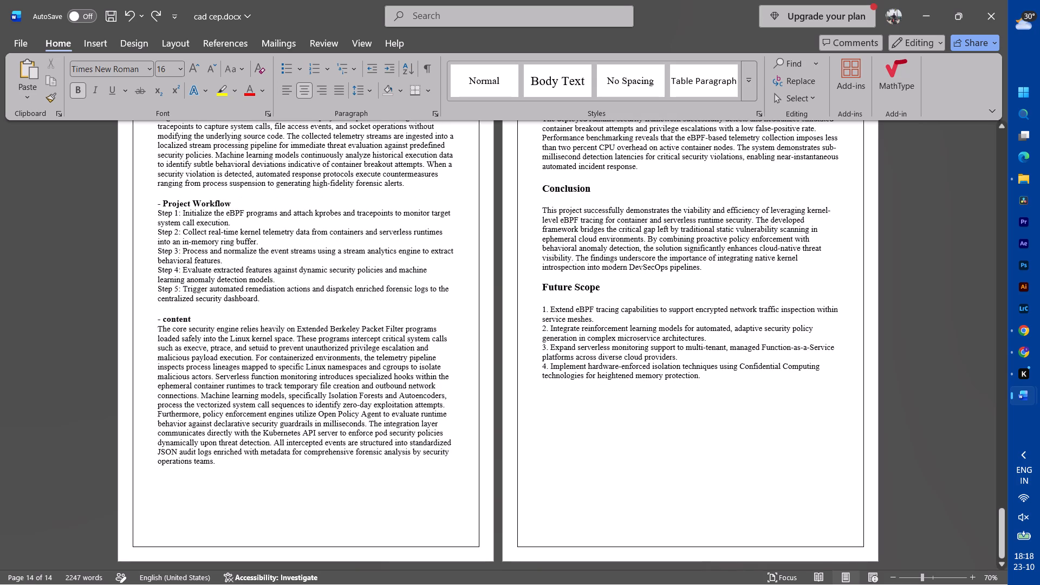
click(167, 319)
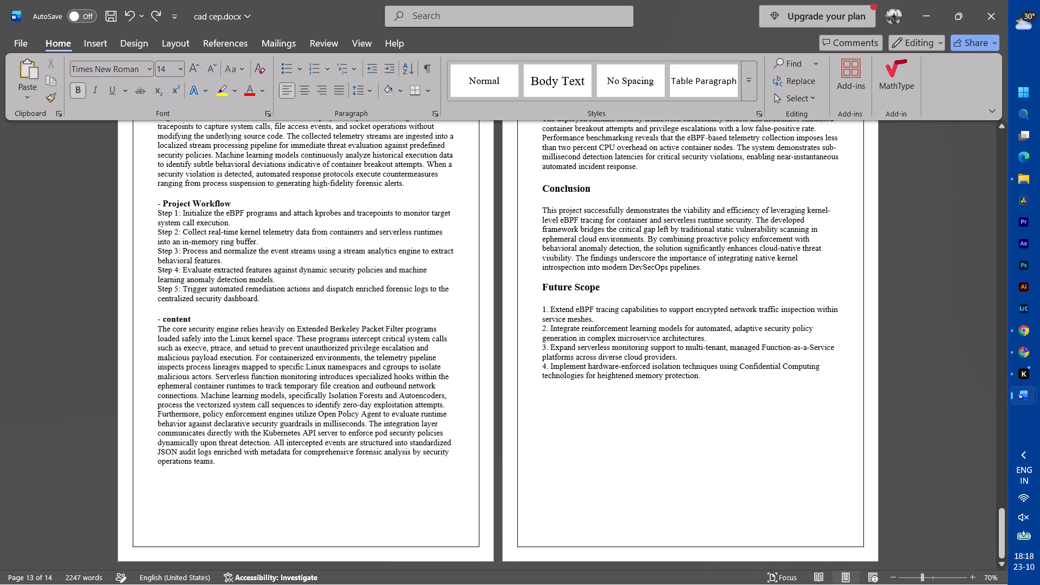
key(Left)
key(BackSpace)
key(BackSpace)
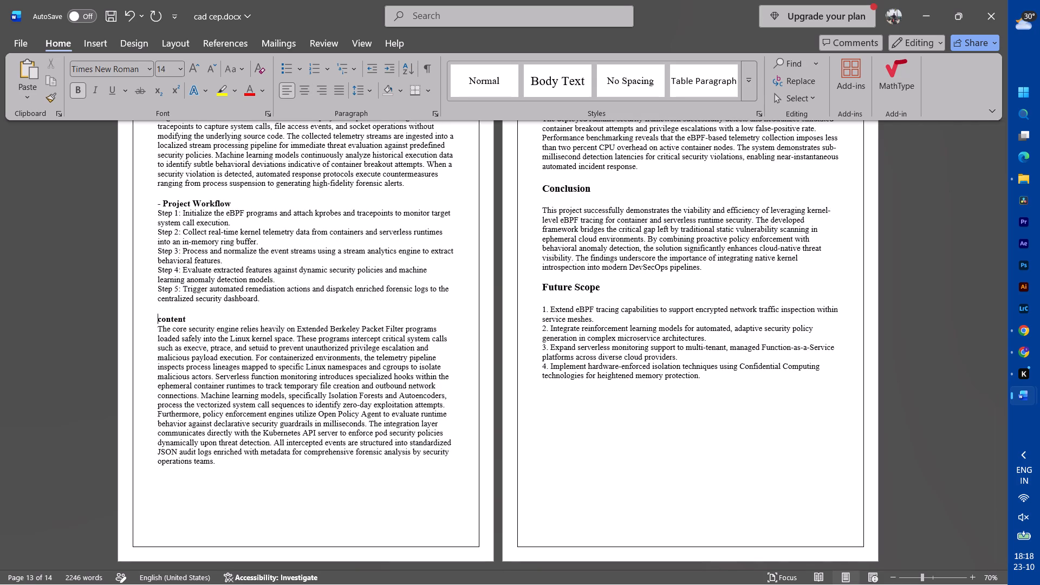
key(shift+Delete)
key(Delete)
key(shift+c)
Insert a blank line below the Content subheading in Chapter 3.
scroll(264, 389, up, 2)
click(205, 363)
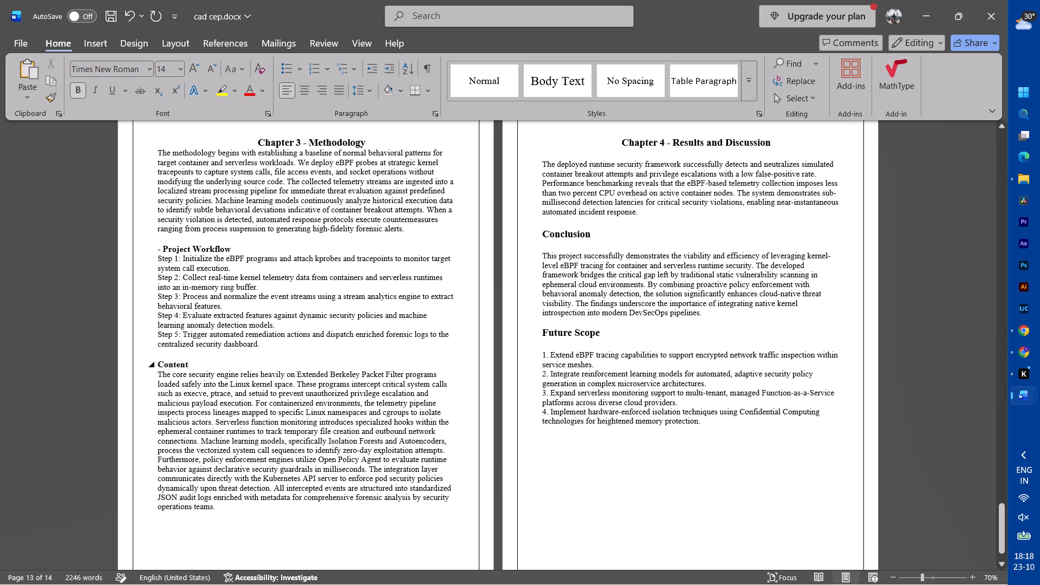
key(Return)
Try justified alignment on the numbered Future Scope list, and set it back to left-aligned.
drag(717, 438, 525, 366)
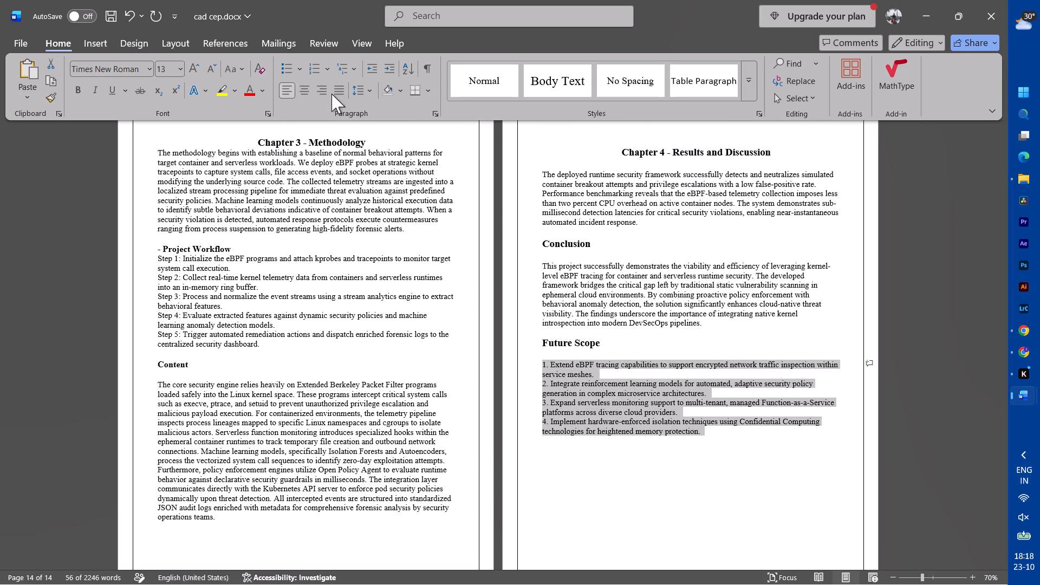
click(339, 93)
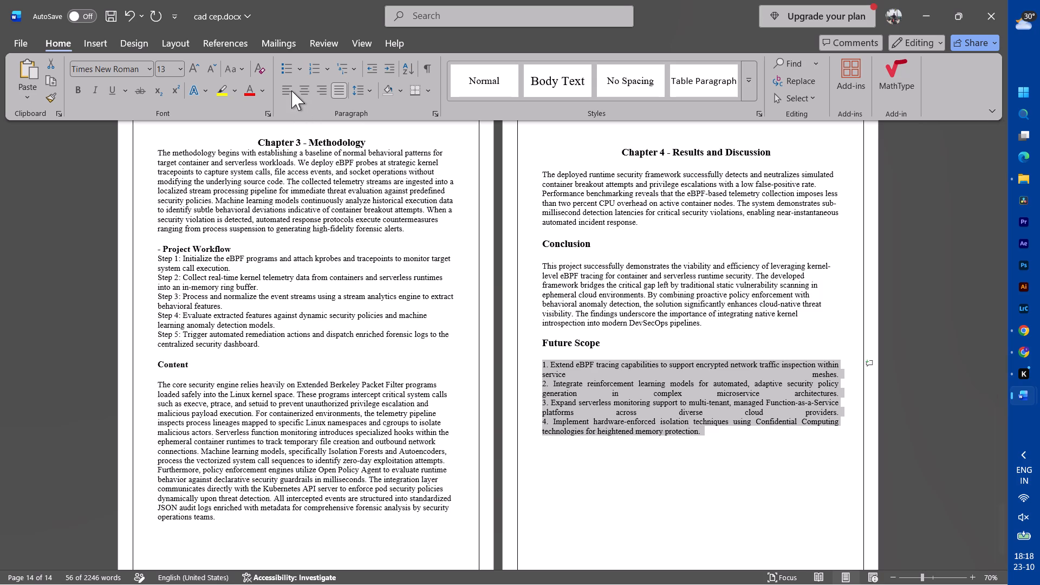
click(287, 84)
Justify the paragraphs under Conclusion, Chapter 4 - Results and Discussion, and the Content subheading.
click(714, 319)
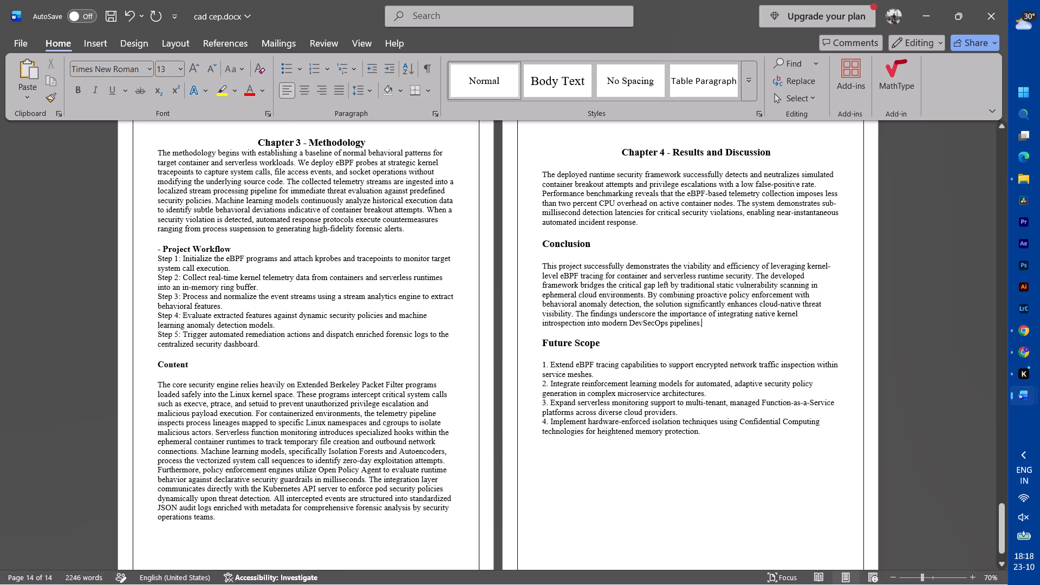
drag(726, 324, 539, 266)
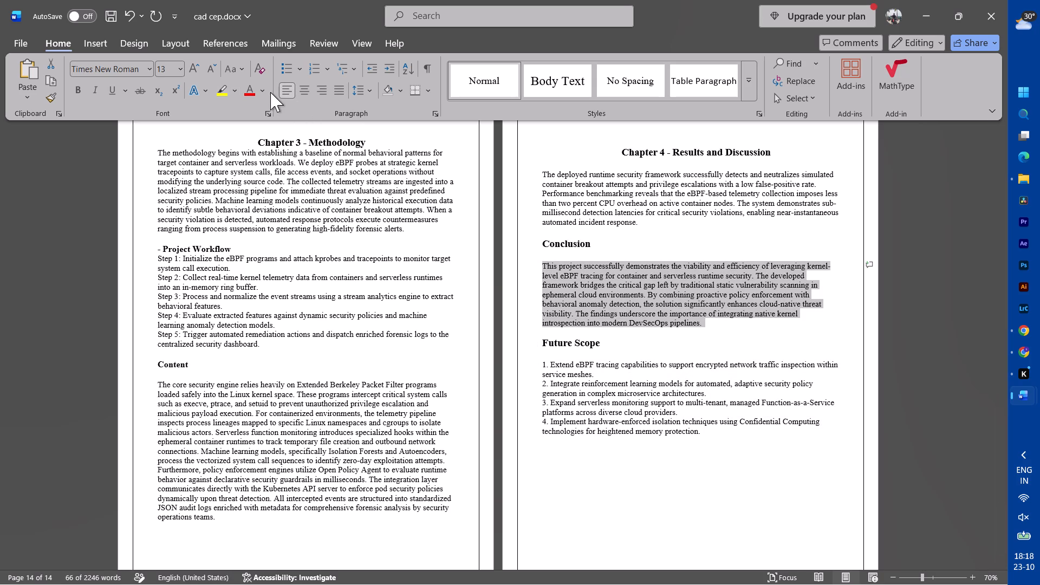
click(336, 90)
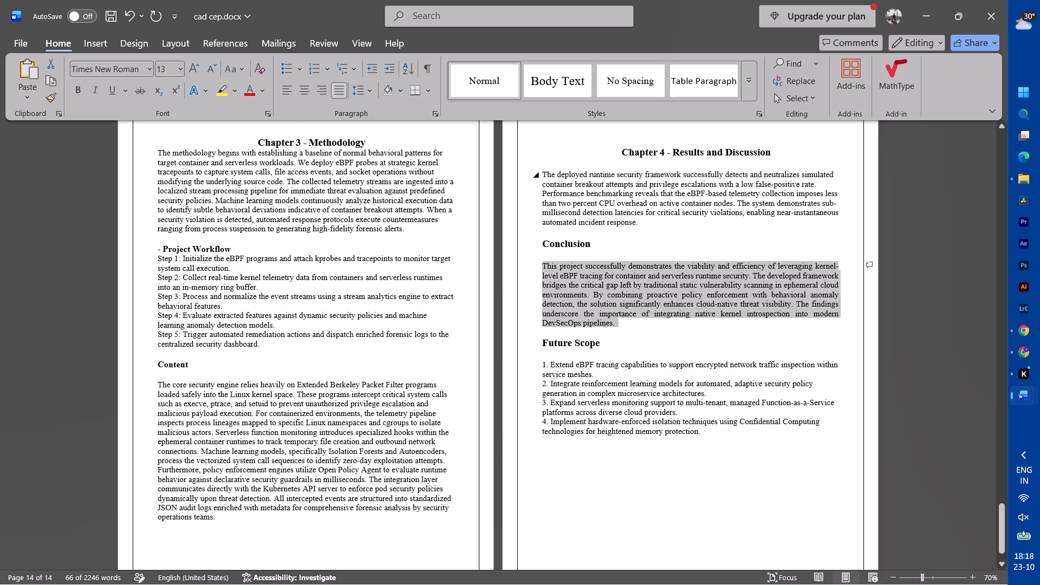
drag(640, 222, 537, 177)
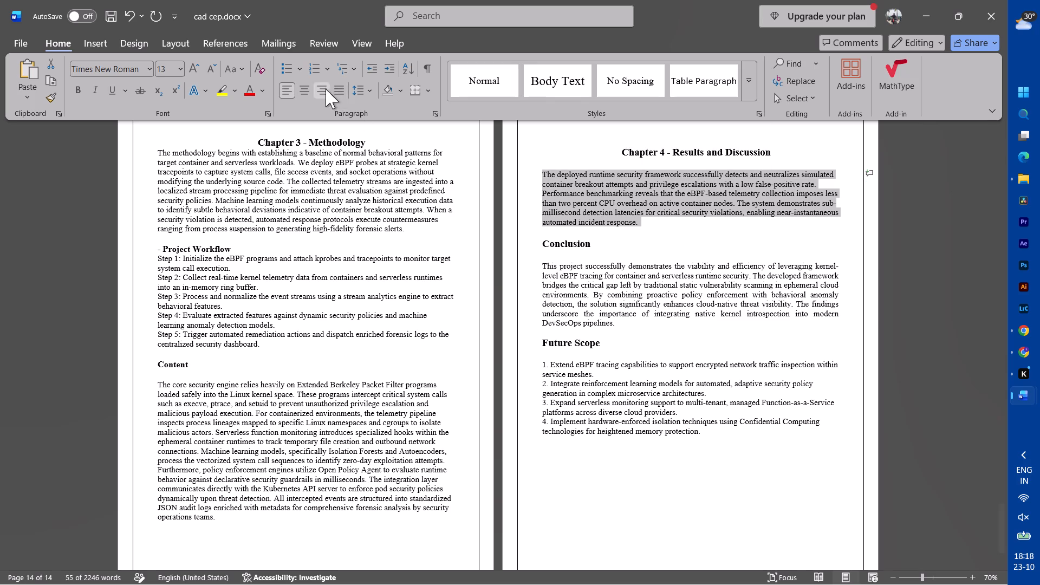
click(337, 88)
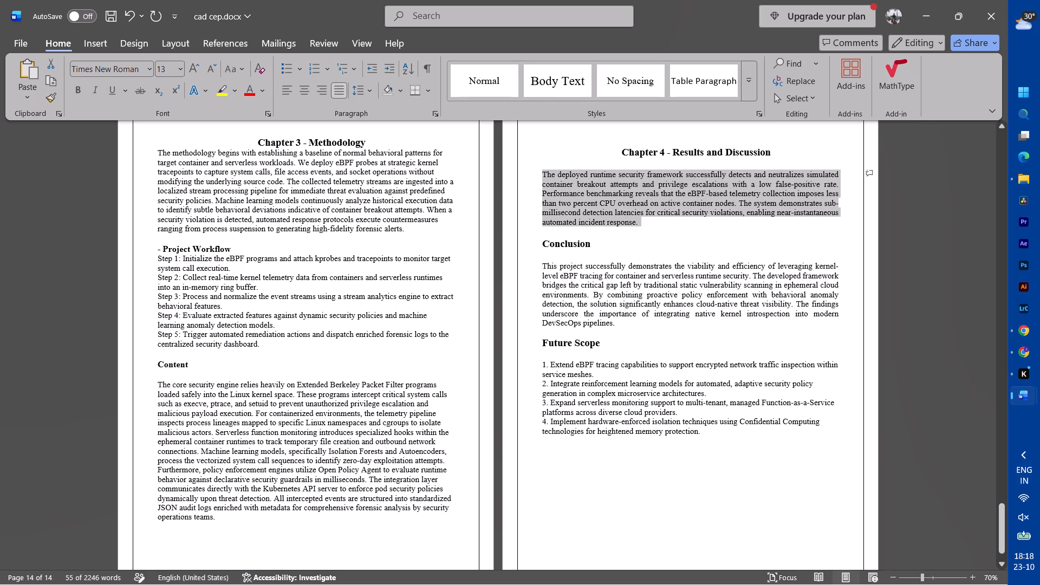
drag(235, 519, 157, 387)
click(341, 88)
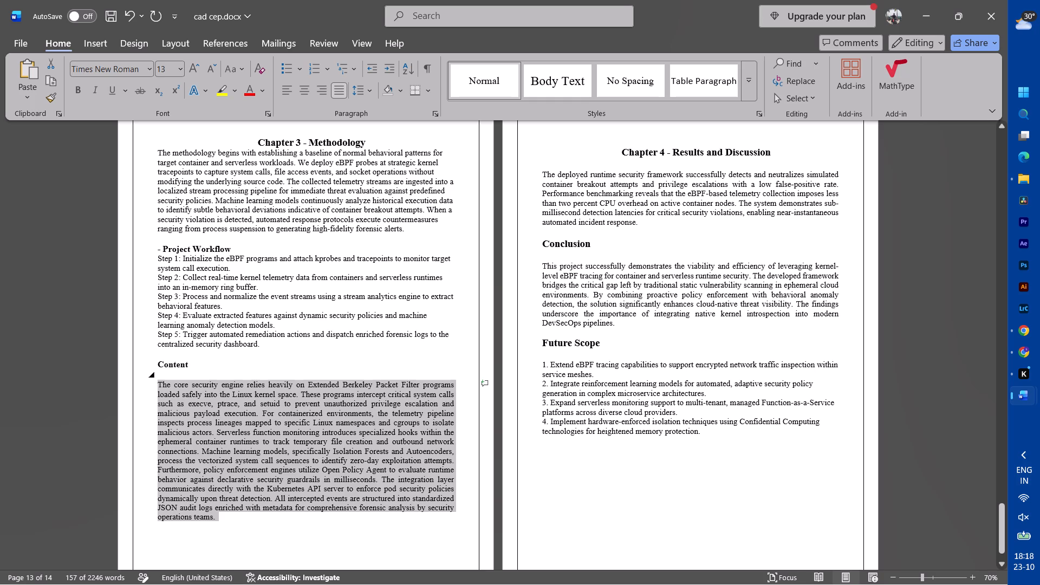
Remove the leading dash and space from the Project Workflow subheading and insert a blank line below it.
click(163, 250)
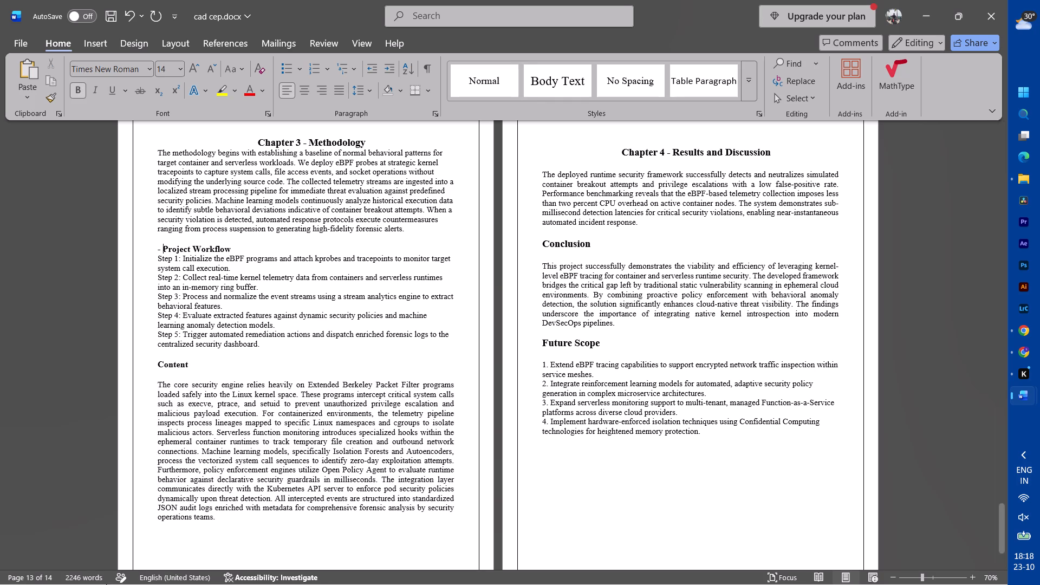
key(BackSpace)
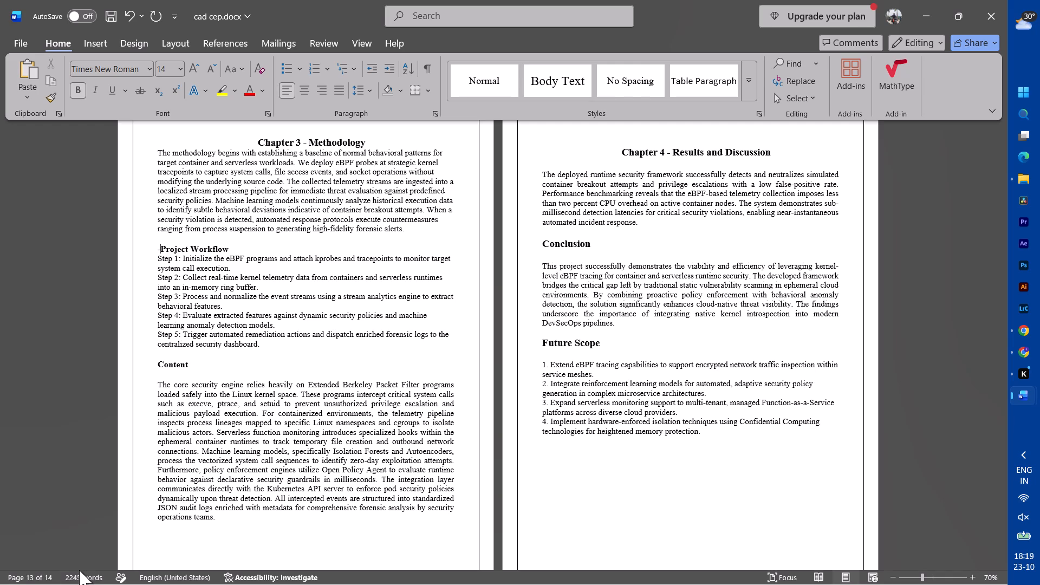
key(BackSpace)
key(End)
key(Return)
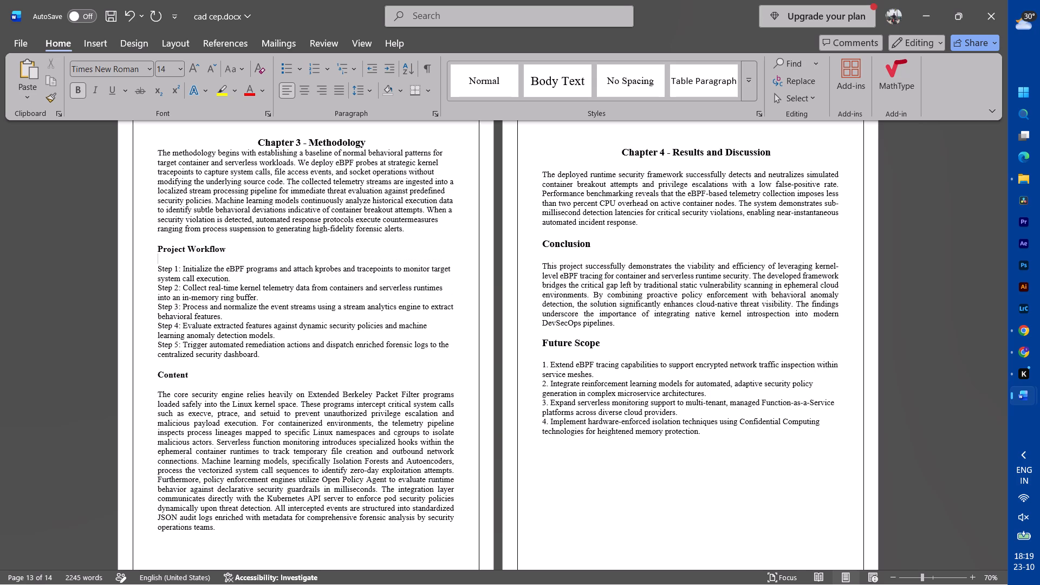
Insert a blank line below the Chapter 3 - Methodology heading and justify the paragraph under it.
scroll(203, 584, down, 6)
scroll(401, 422, down, 13)
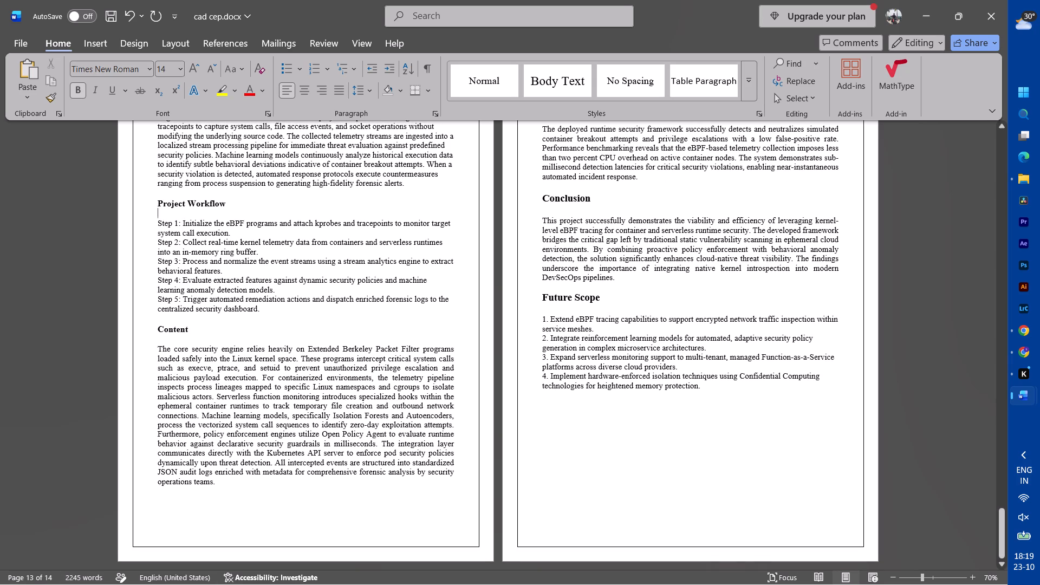
scroll(396, 424, up, 4)
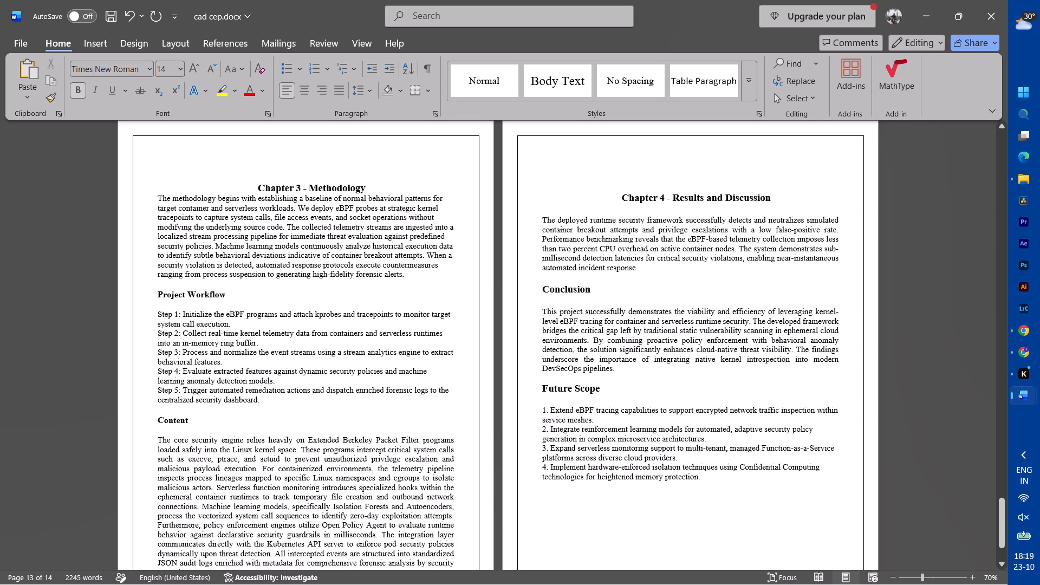
click(373, 190)
key(Return)
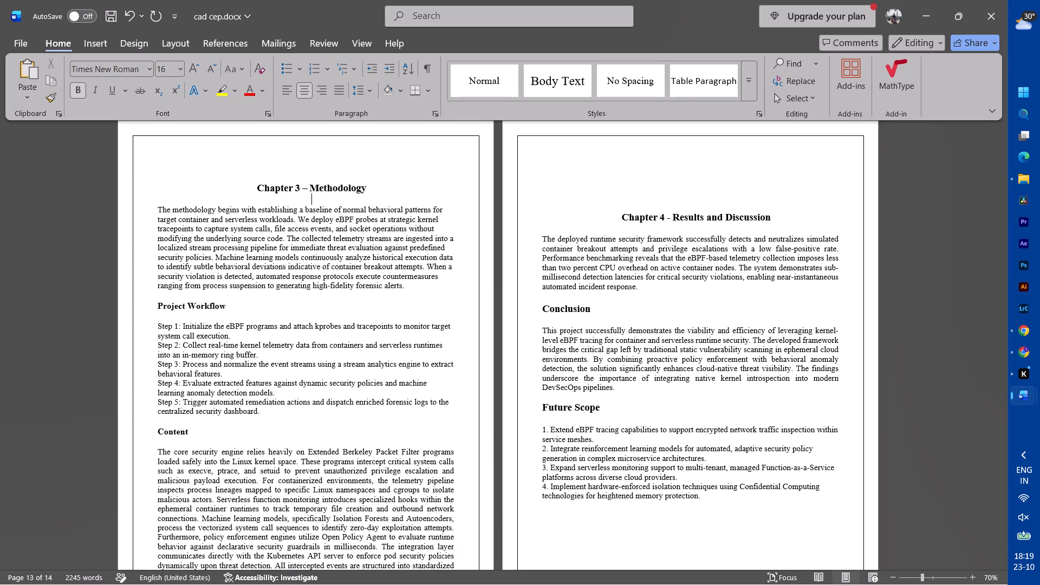
drag(425, 288, 412, 288)
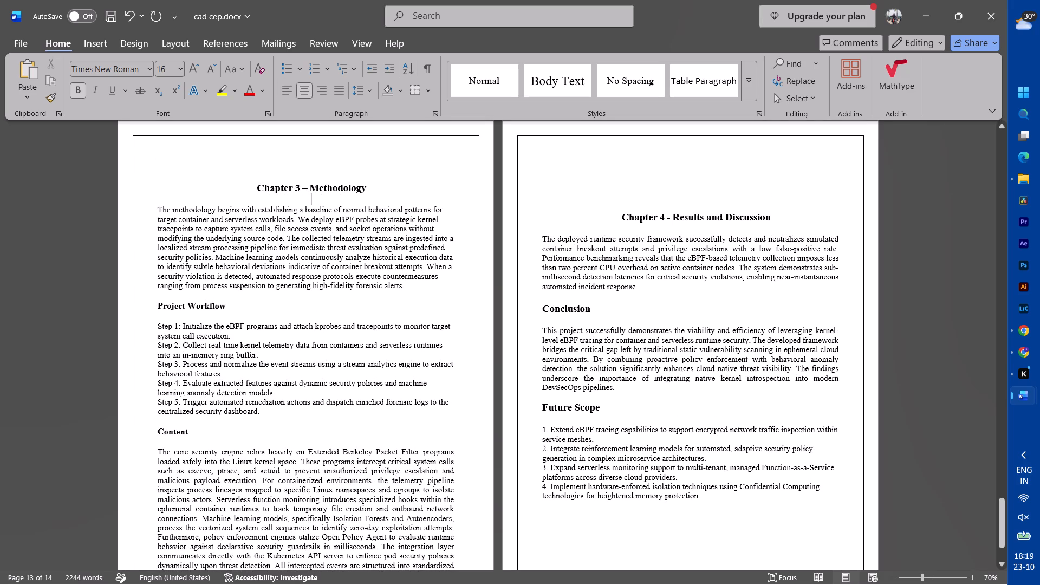
drag(412, 288, 155, 213)
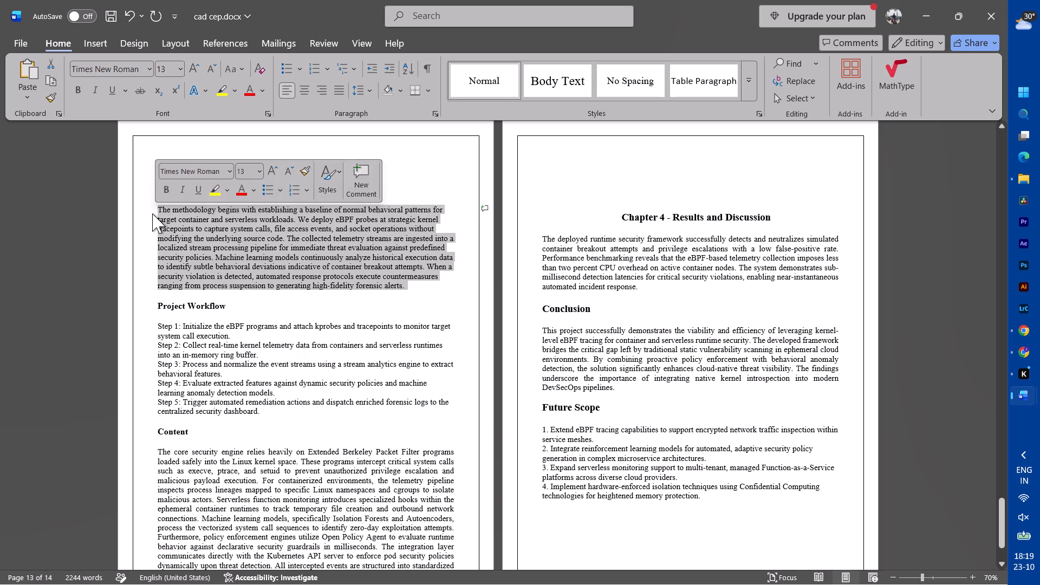
click(346, 90)
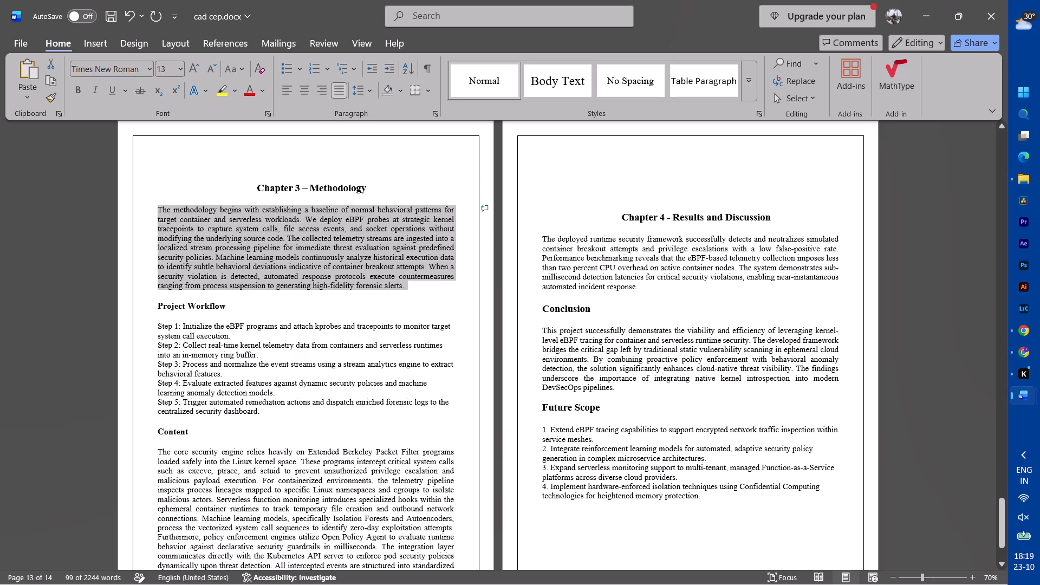
Delete the extra blank lines above the Chapter 4 - Results and Discussion heading.
click(659, 197)
key(BackSpace)
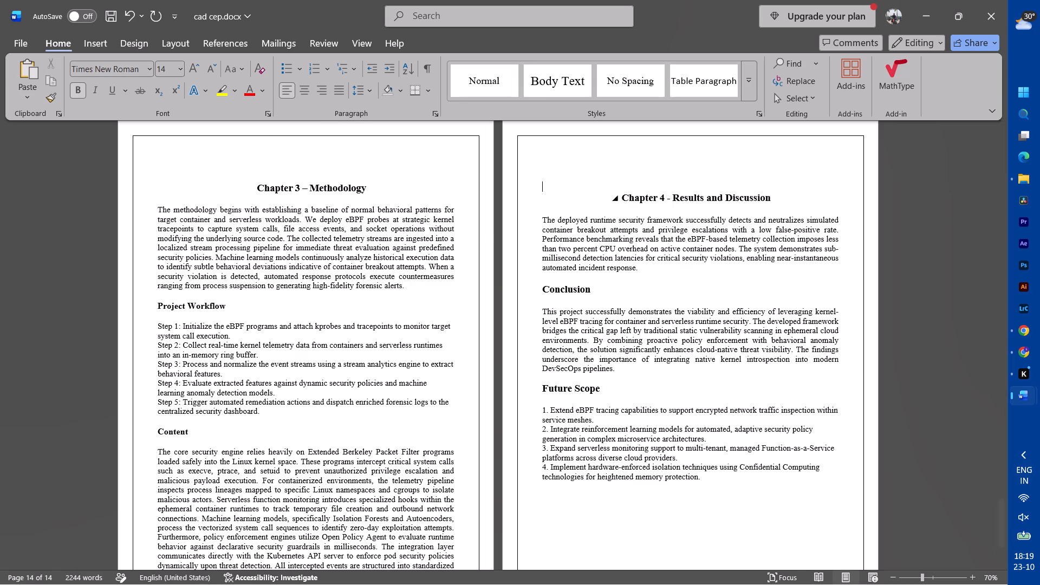
key(BackSpace)
Remove the indentation of the Requirements list in Chapter 2 and insert blank space between its heading and the first item.
scroll(612, 313, up, 5)
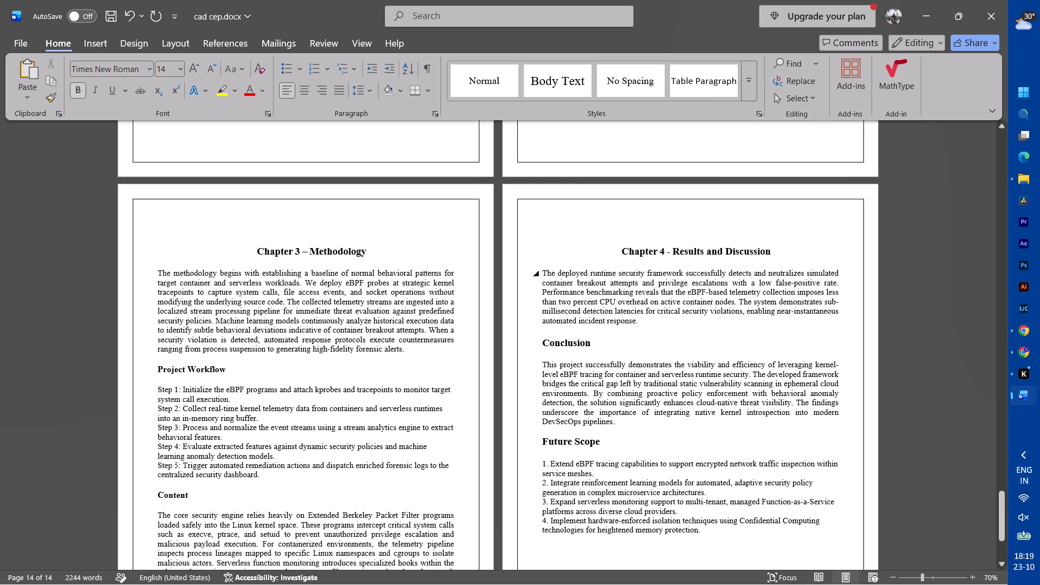
scroll(612, 313, down, 13)
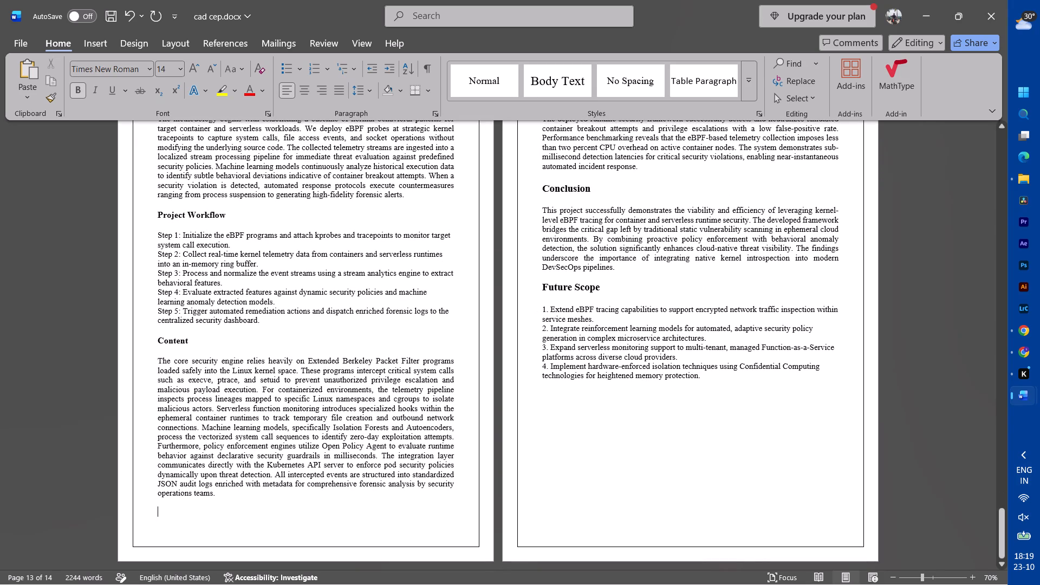
scroll(538, 403, up, 10)
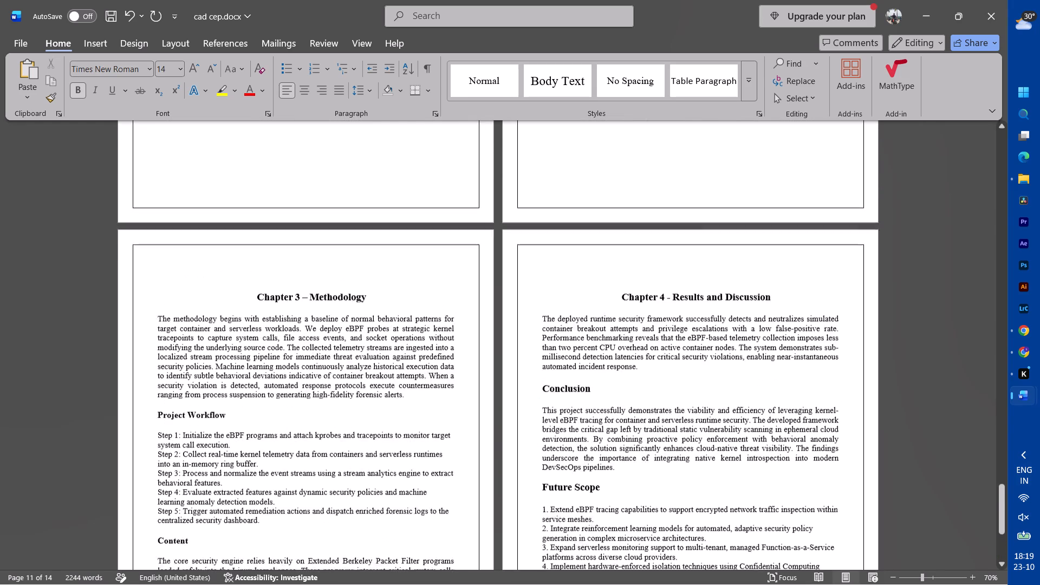
scroll(538, 403, up, 16)
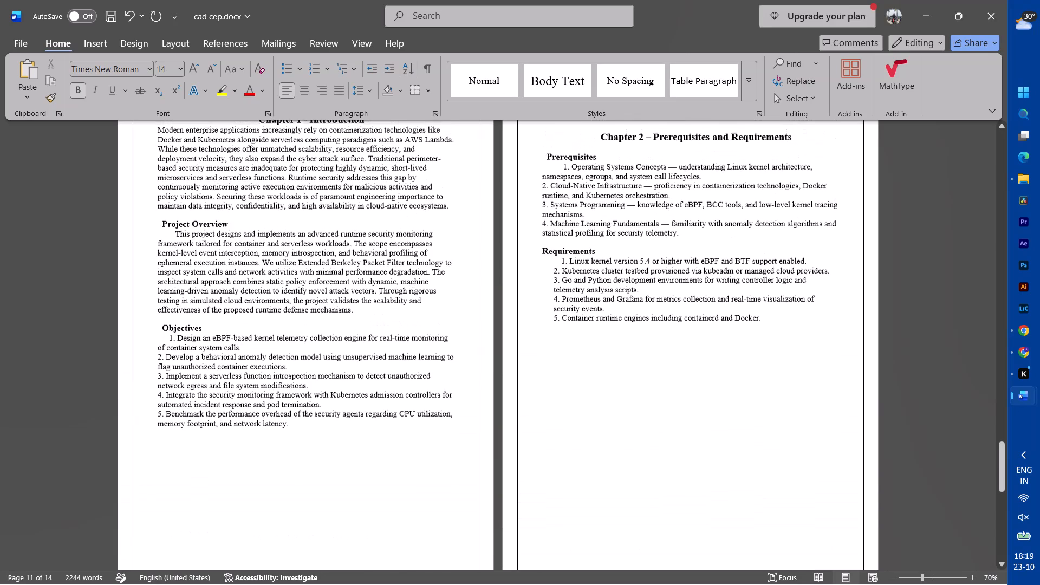
click(561, 264)
key(BackSpace)
key(BackSpace)
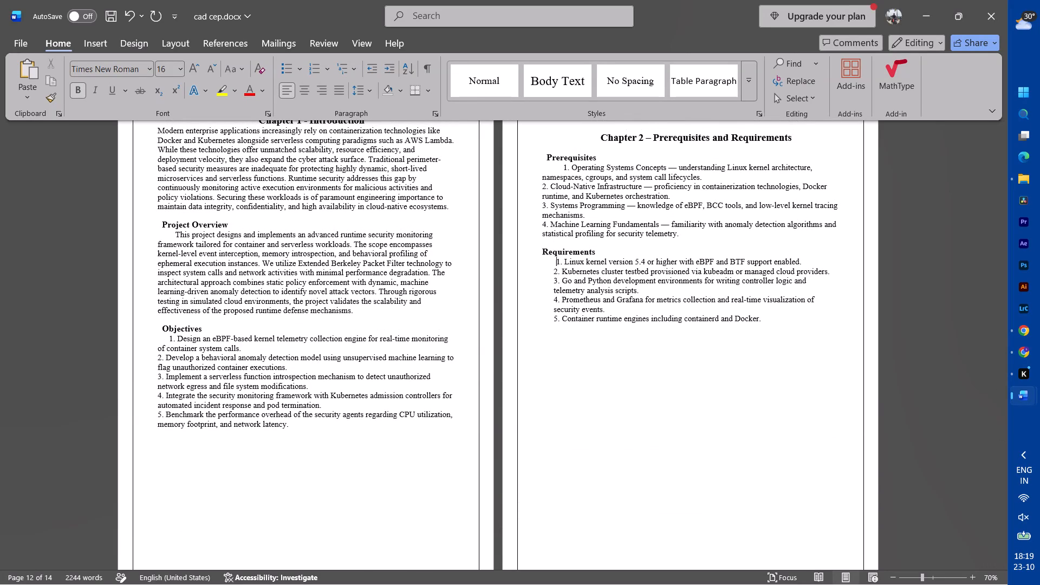
key(BackSpace)
key(BackSpace)
click(603, 251)
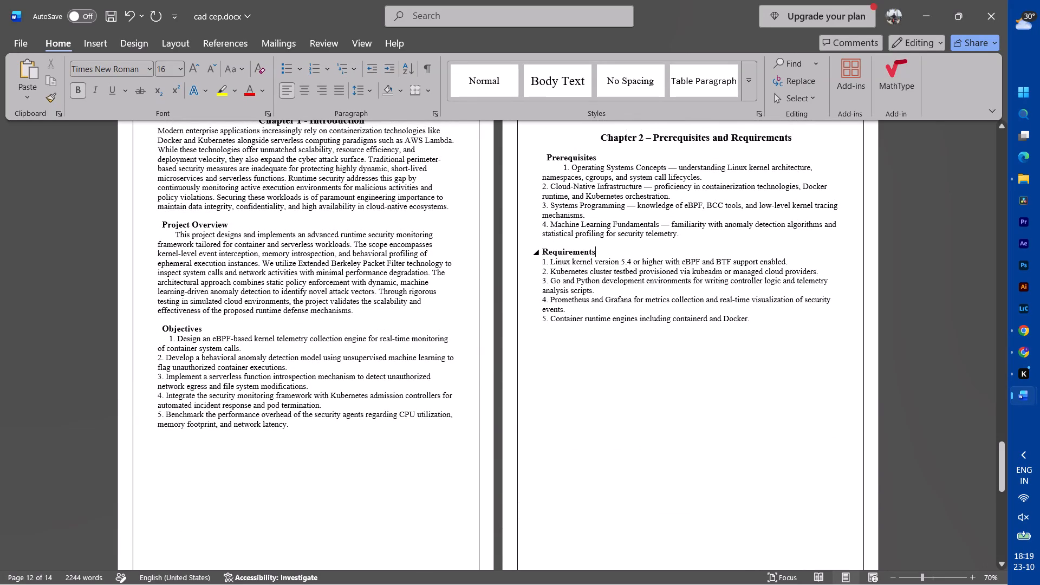
key(Return)
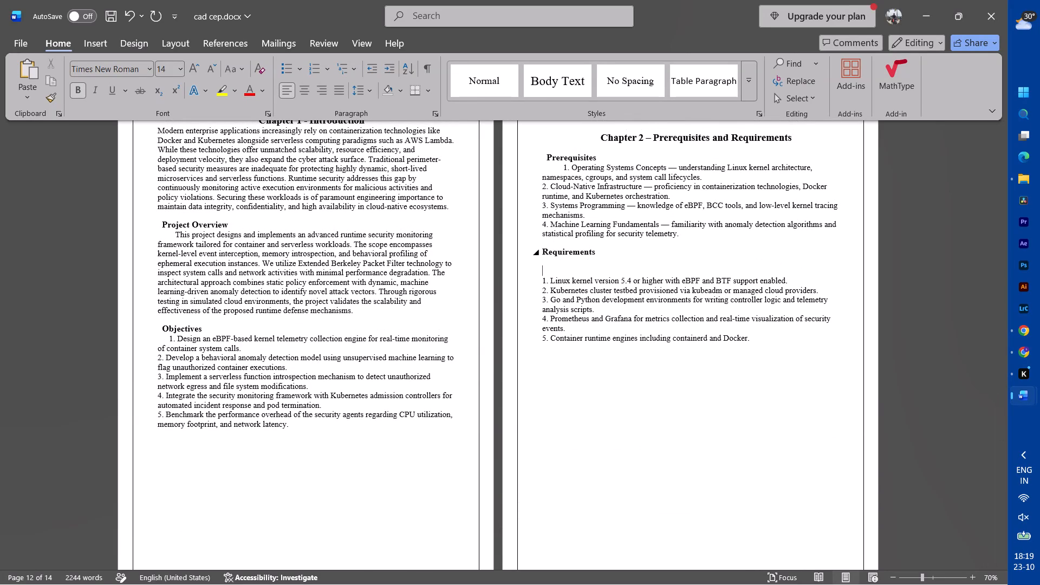
Remove the indentation before the first Prerequisites item, and undo the edits that merge the list into its heading's formatting.
click(562, 170)
key(Right)
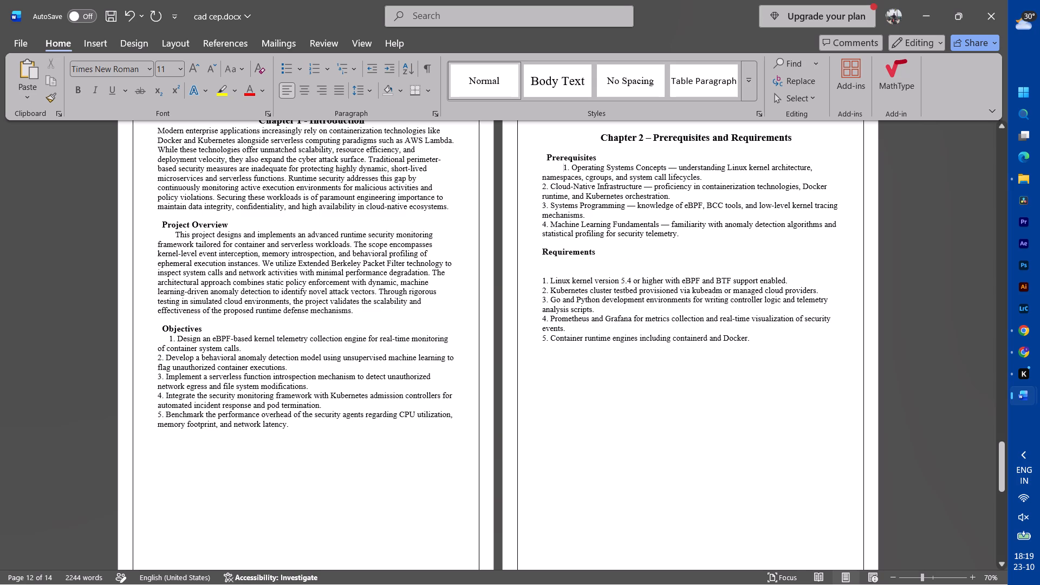
key(BackSpace)
key(BackSpace)
key(BackSpace)
key(BackSpace)
key(Return)
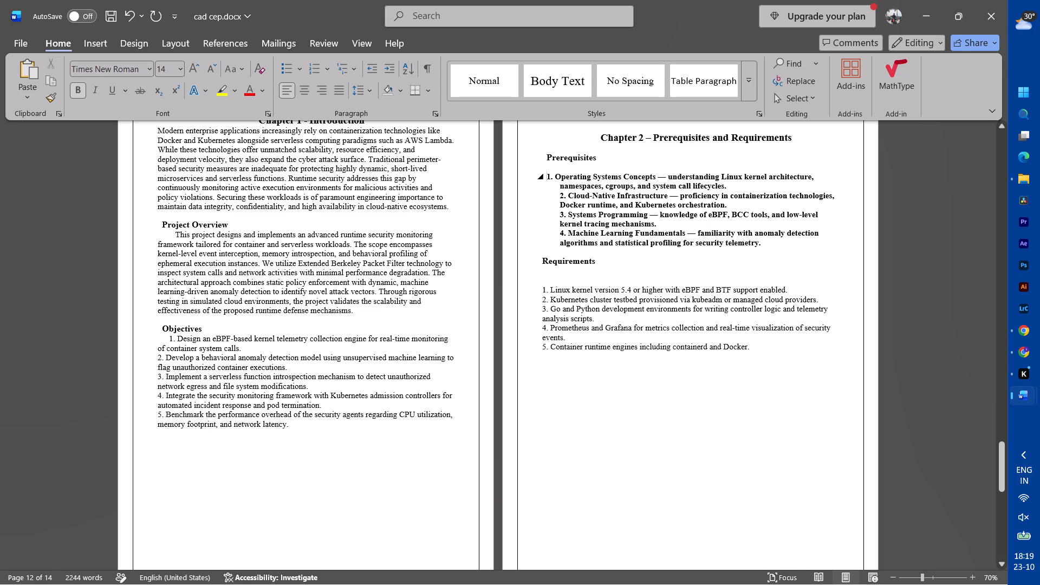
key(ctrl+z)
key(ctrl+z)
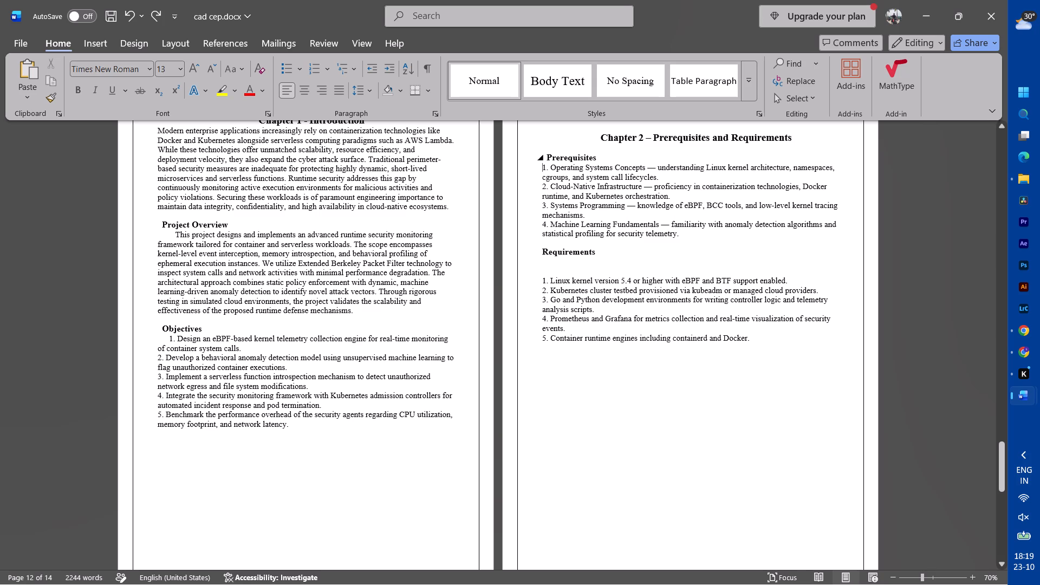
Remove the indentation before the Prerequisites subheading and insert blank space between it and its list.
click(548, 157)
key(BackSpace)
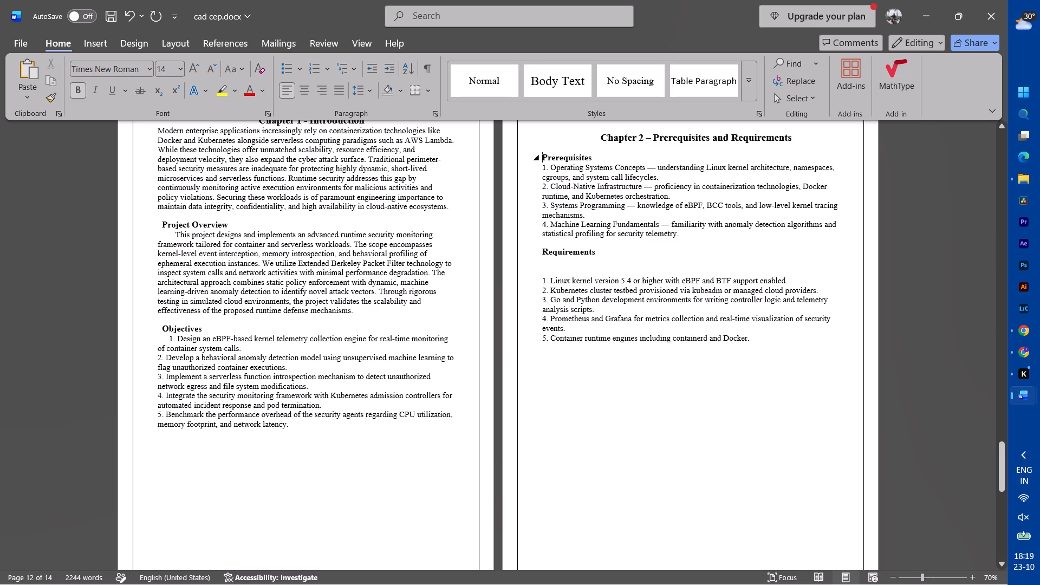
click(613, 149)
key(Return)
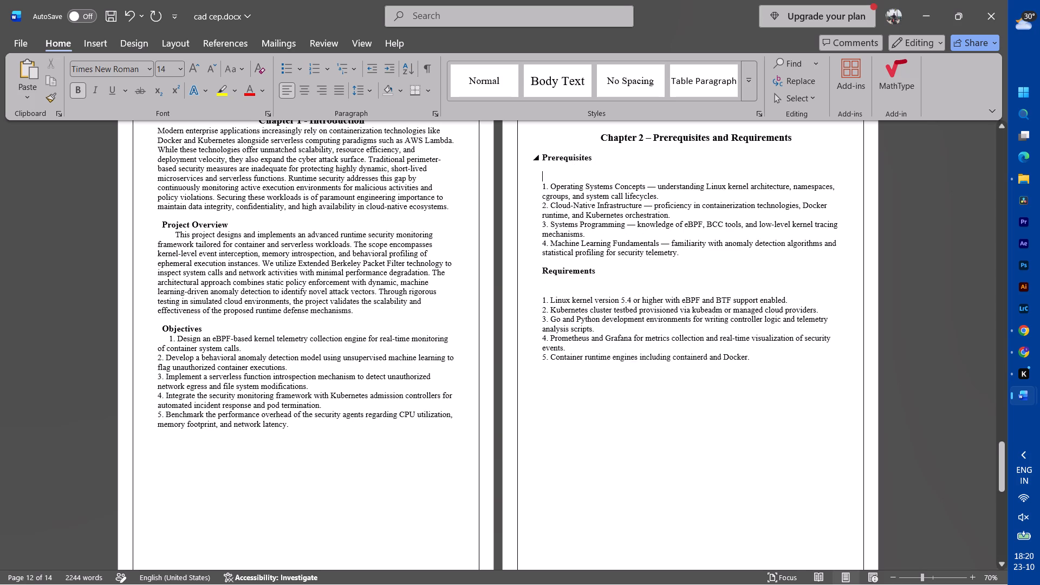
Insert a blank line below the Chapter 1 - Introduction heading.
scroll(629, 187, up, 4)
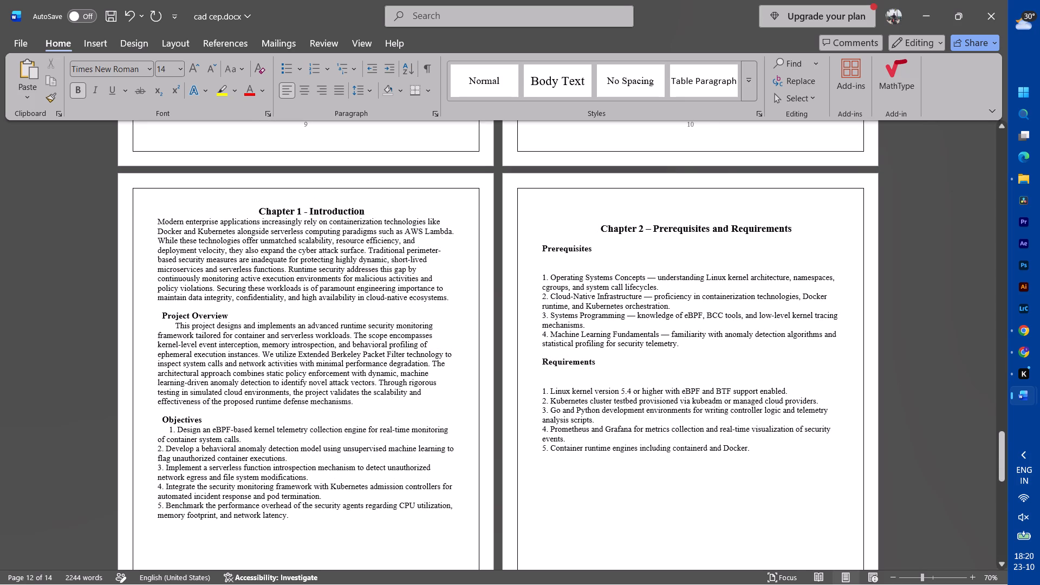
click(376, 210)
key(Return)
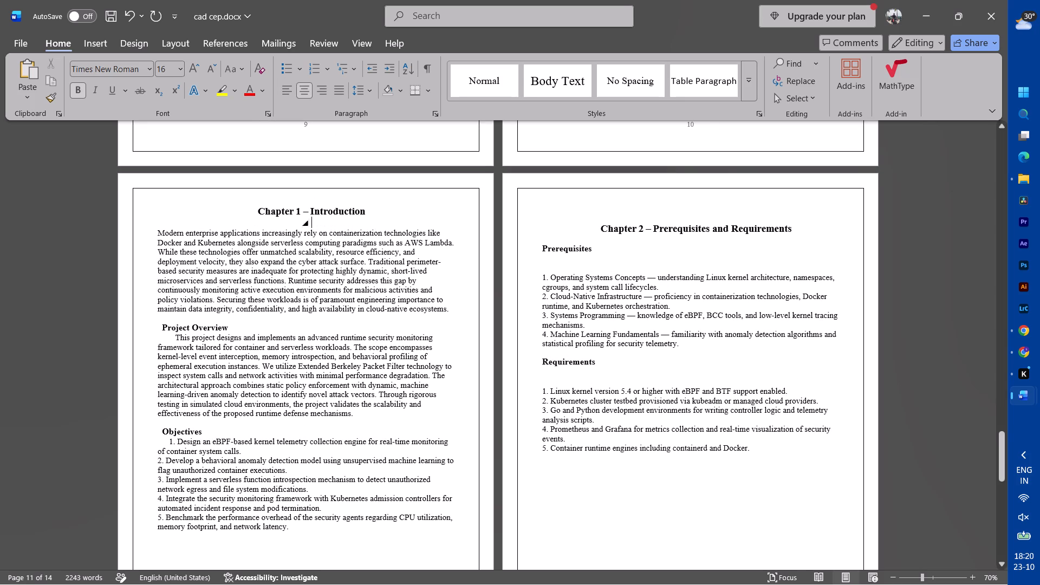
Remove the indentation of the Project Overview heading and its paragraph in Chapter 1, and insert blank space between them.
click(176, 336)
key(BackSpace)
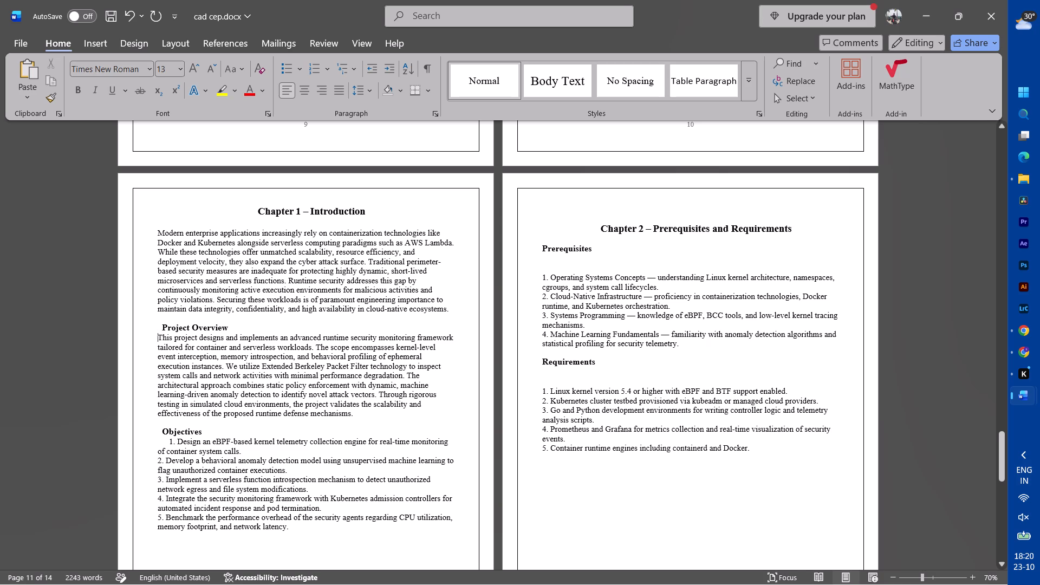
click(240, 323)
key(Return)
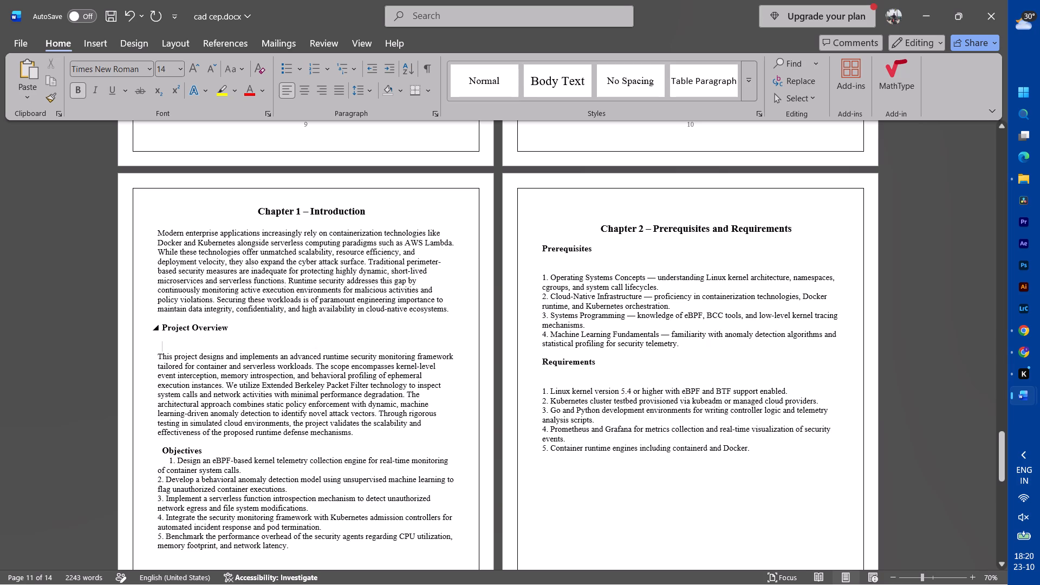
click(162, 318)
key(BackSpace)
Justify the Chapter 1 introduction paragraph and the Project Overview paragraph.
drag(458, 313, 186, 235)
click(216, 283)
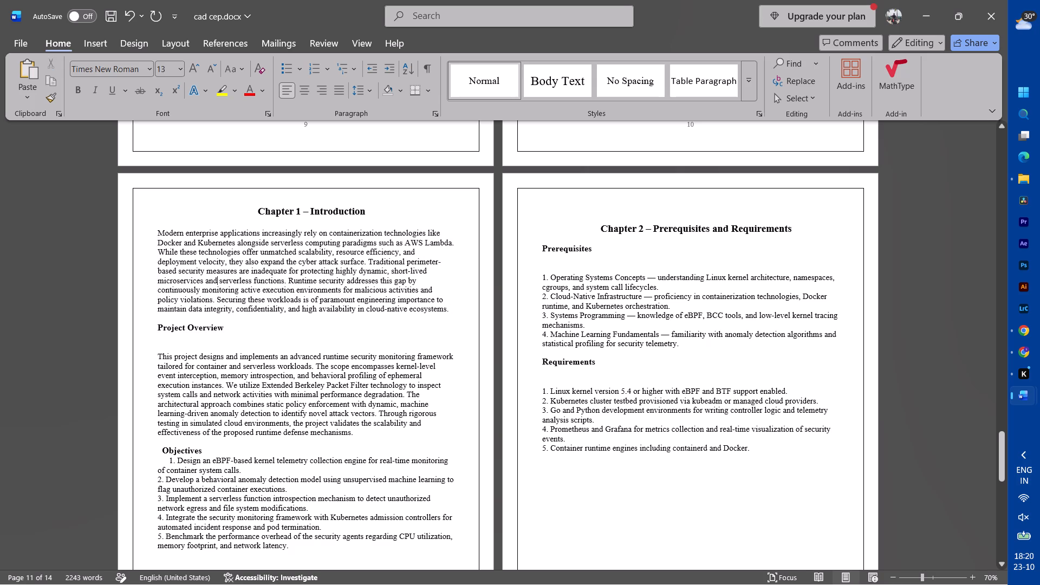
drag(448, 305, 155, 235)
click(339, 87)
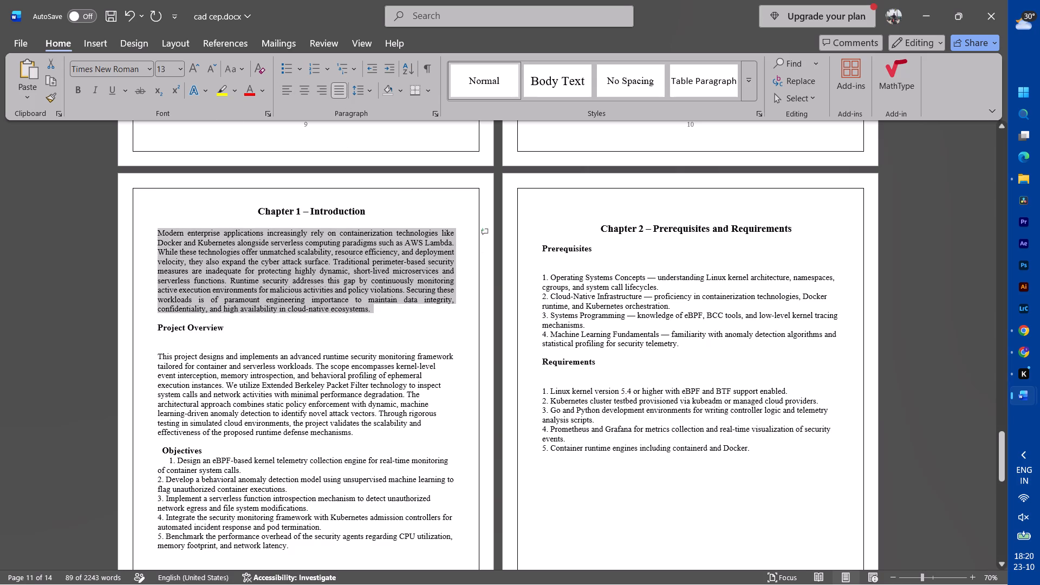
drag(359, 432, 177, 354)
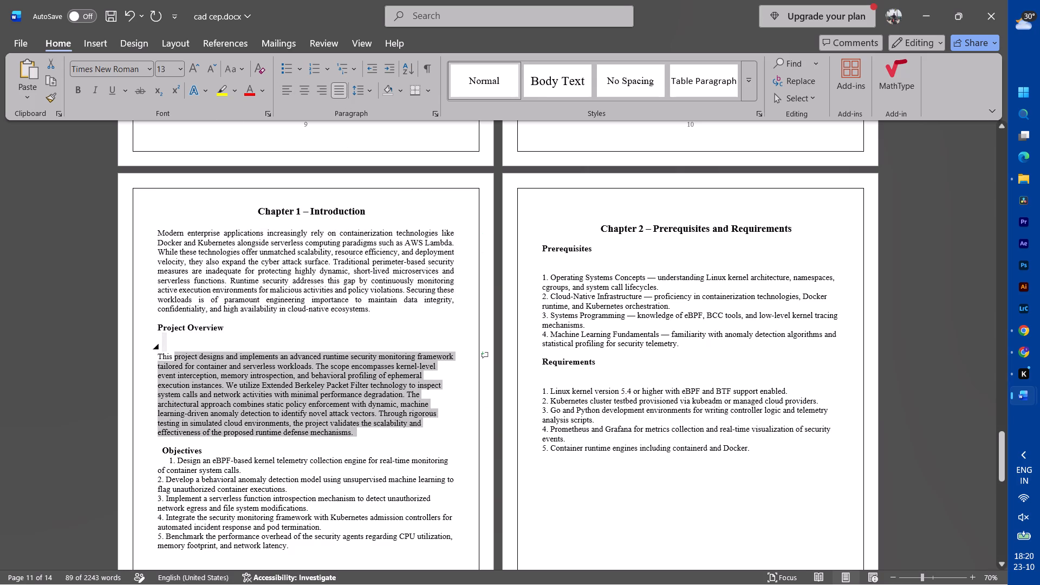
drag(177, 354, 164, 353)
click(334, 89)
Remove the indentation before the first Objectives item and insert blank space between the Objectives heading and its list.
scroll(359, 251, down, 2)
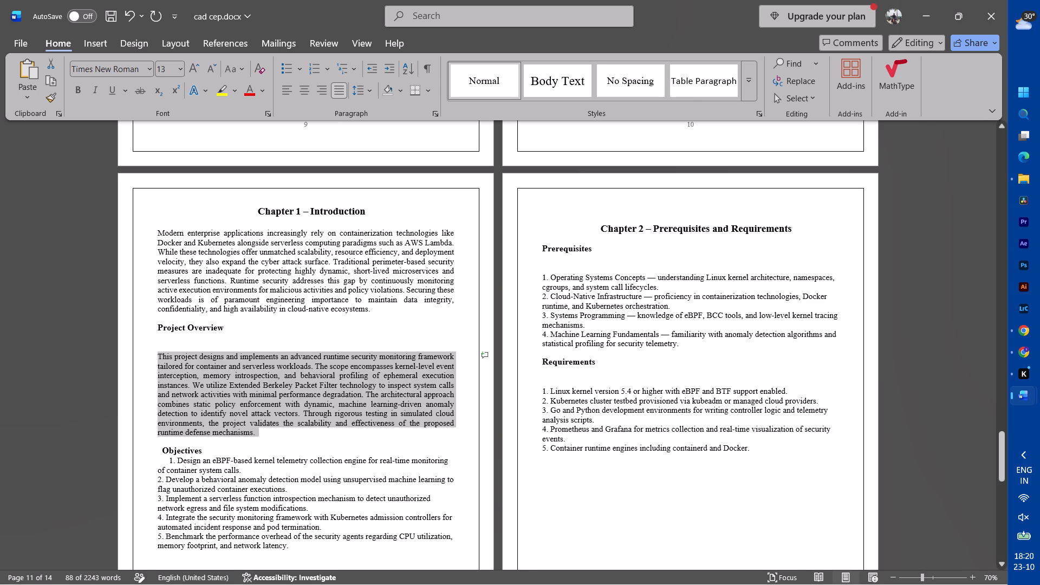
scroll(359, 252, down, 3)
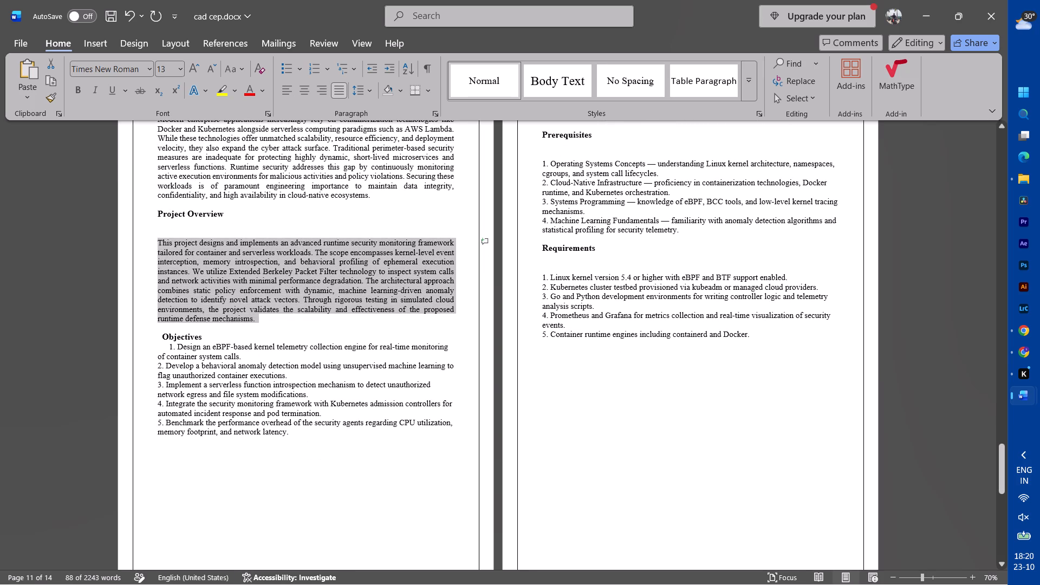
click(167, 345)
key(BackSpace)
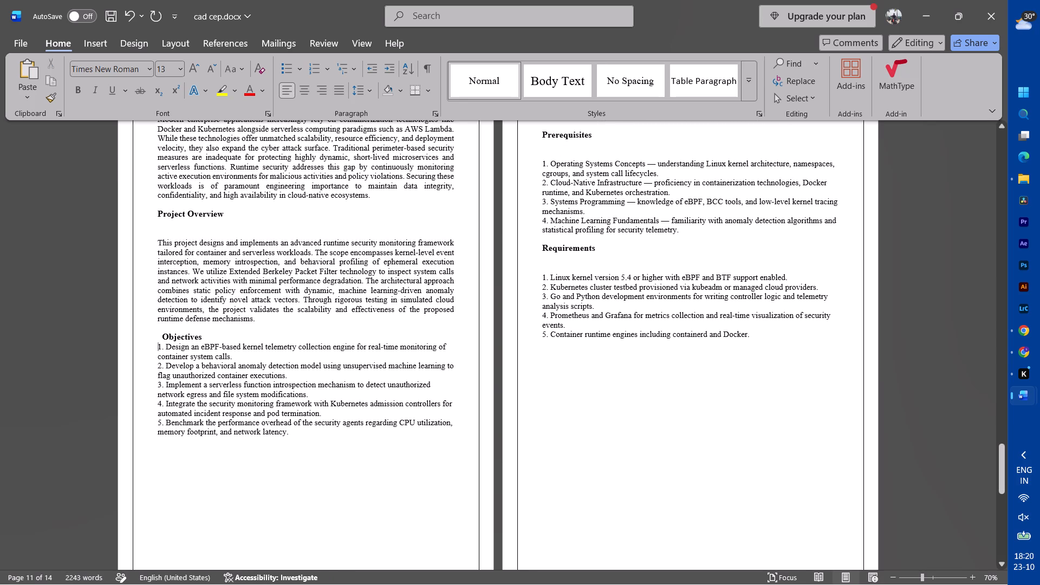
click(222, 339)
key(Return)
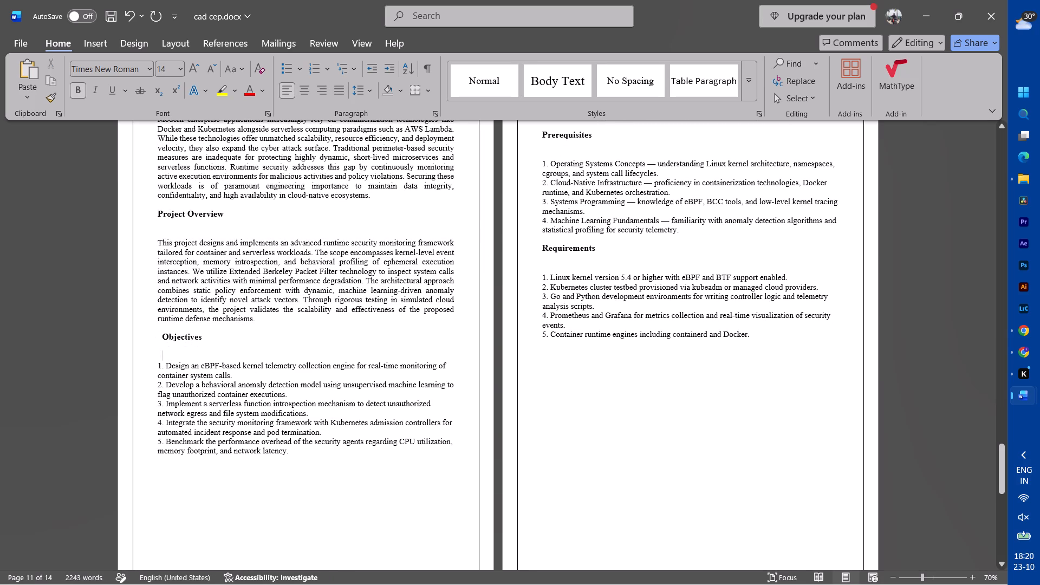
key(BackSpace)
key(BackSpace)
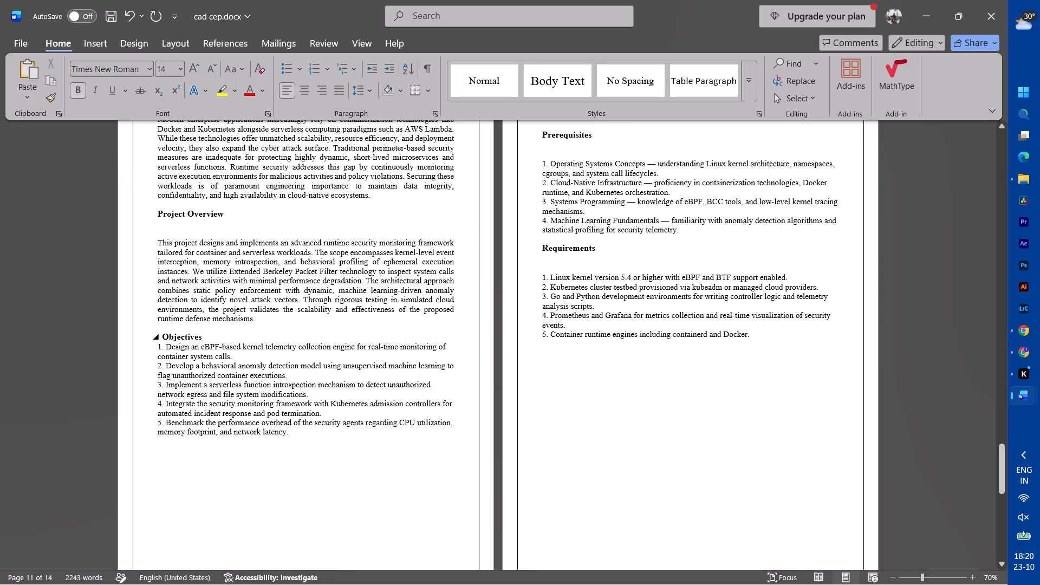
key(Return)
Try to remove the blank line above the Chapter 2 – Prerequisites and Requirements heading.
scroll(421, 343, up, 5)
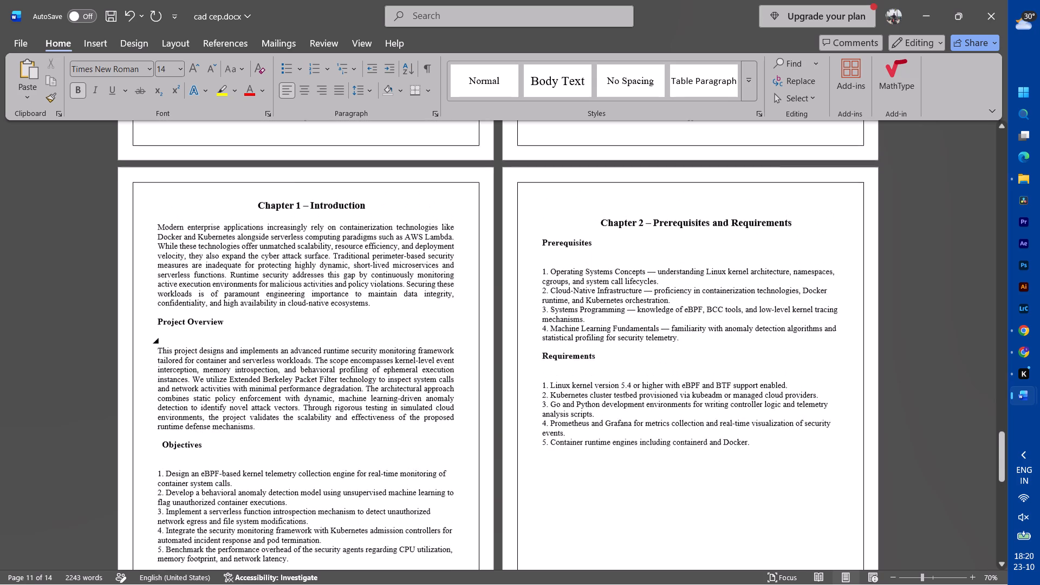
scroll(421, 343, up, 6)
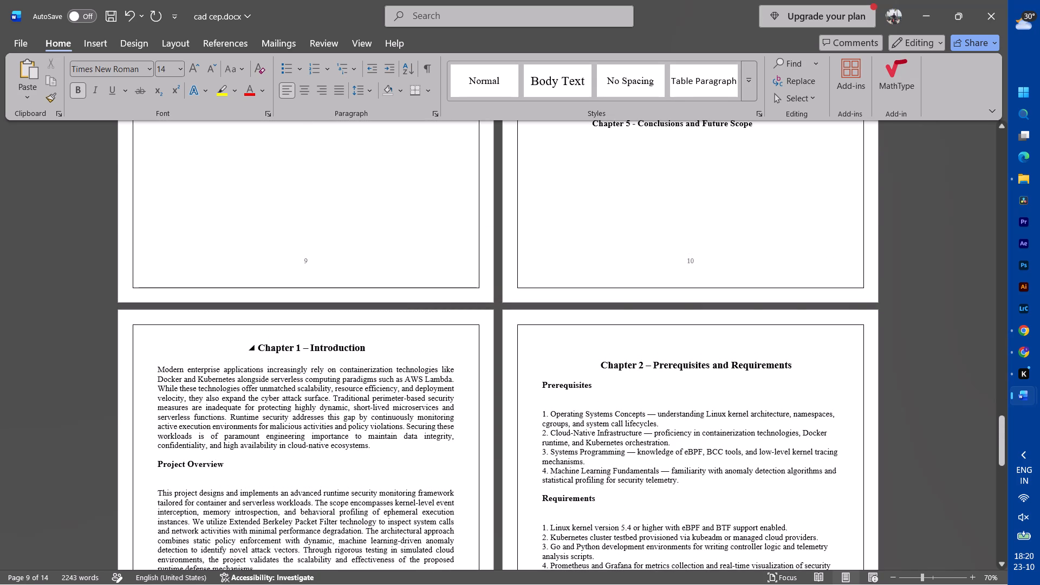
click(615, 351)
key(BackSpace)
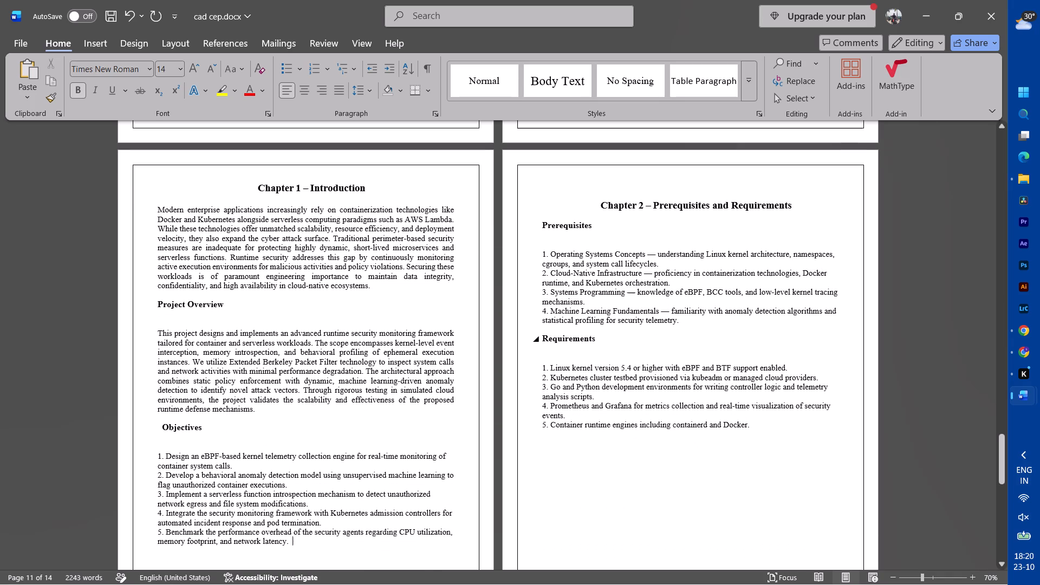
Review the report's front pages backwards from Chapter 1 through the contents, abstract, certificates and title page to the self-assessment form.
scroll(570, 330, up, 17)
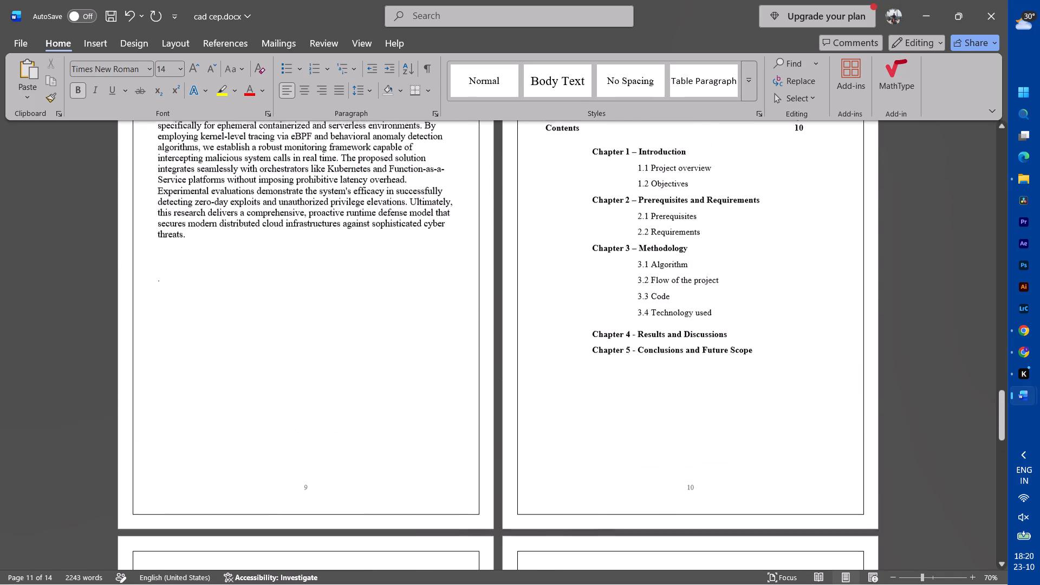
scroll(570, 330, up, 12)
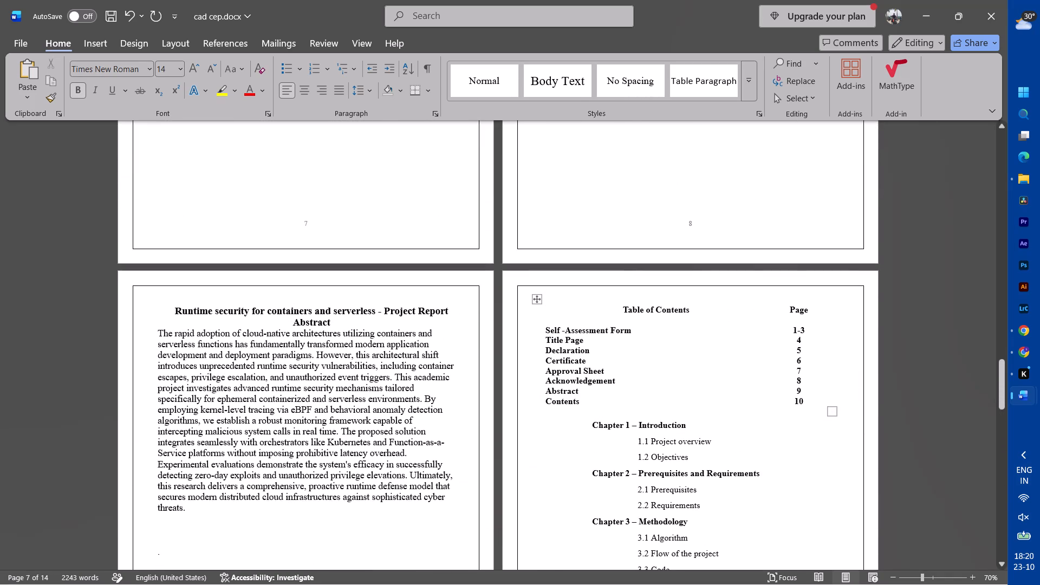
scroll(568, 329, down, 2)
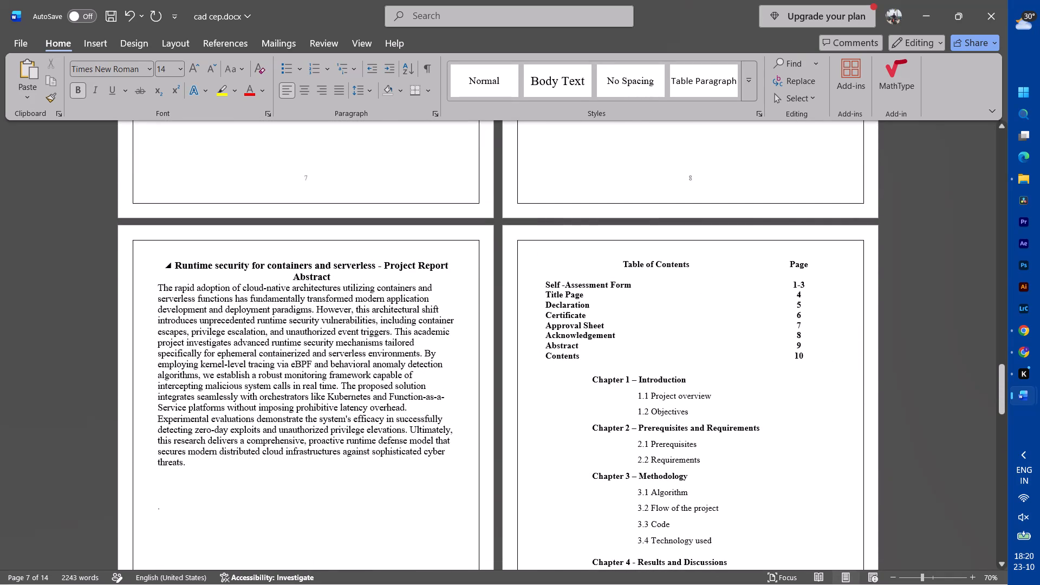
scroll(441, 264, up, 20)
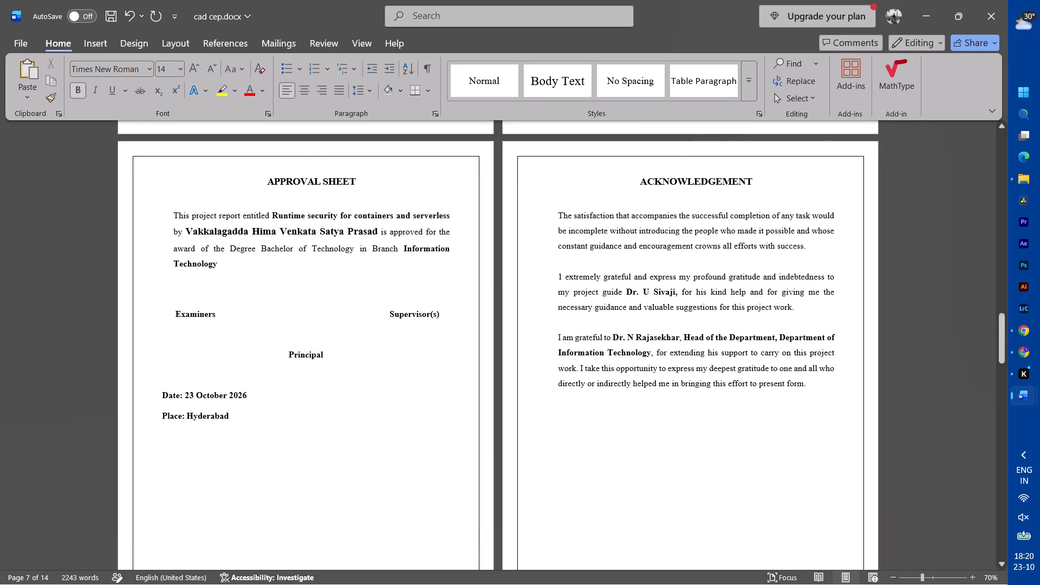
scroll(441, 264, up, 20)
scroll(441, 264, up, 3)
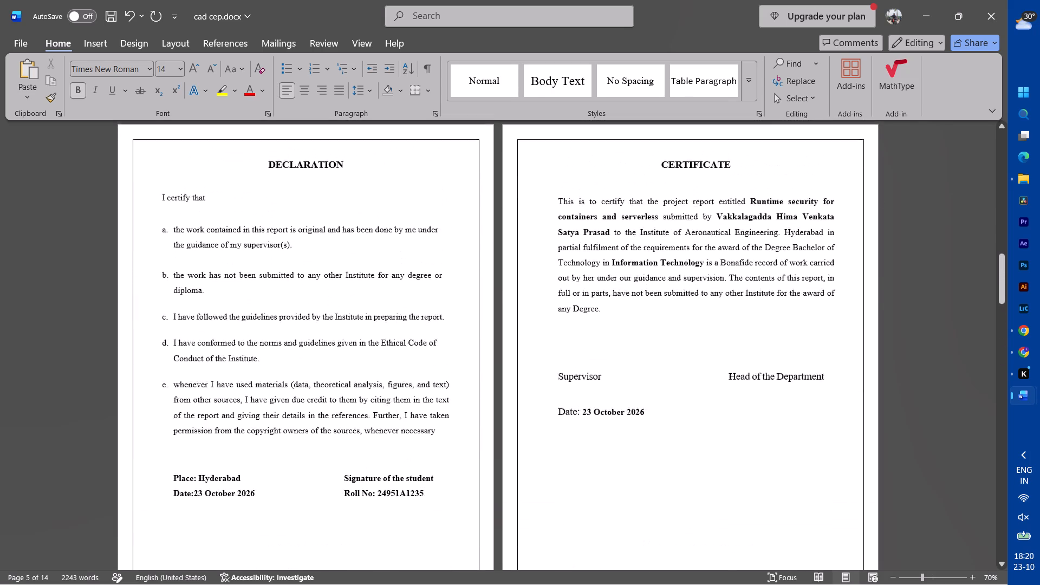
scroll(441, 264, up, 14)
scroll(441, 264, up, 7)
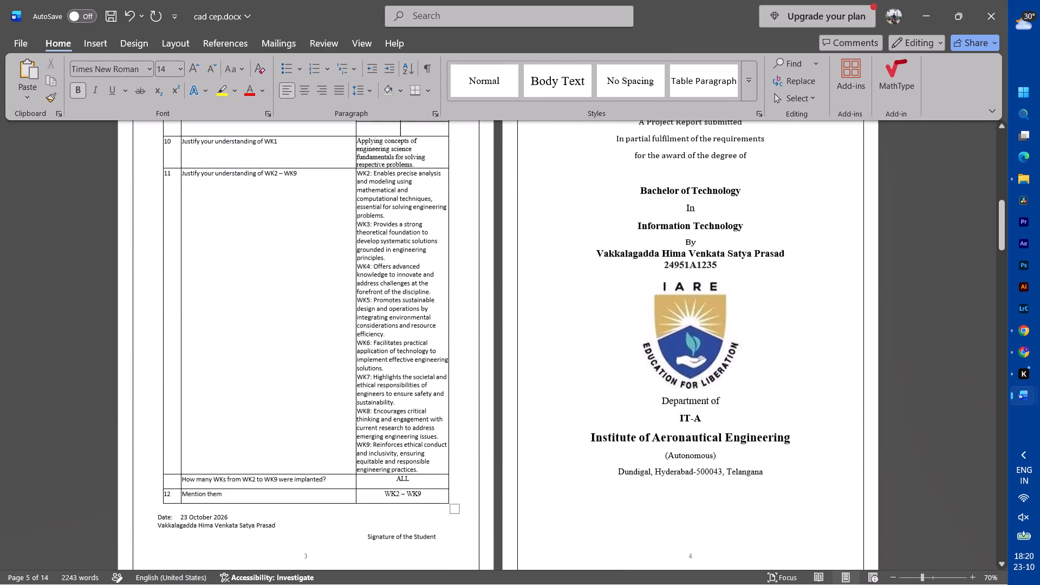
scroll(441, 264, up, 17)
Shrink the IARE logo on the title page to about half its size, keeping its proportions.
scroll(441, 264, down, 7)
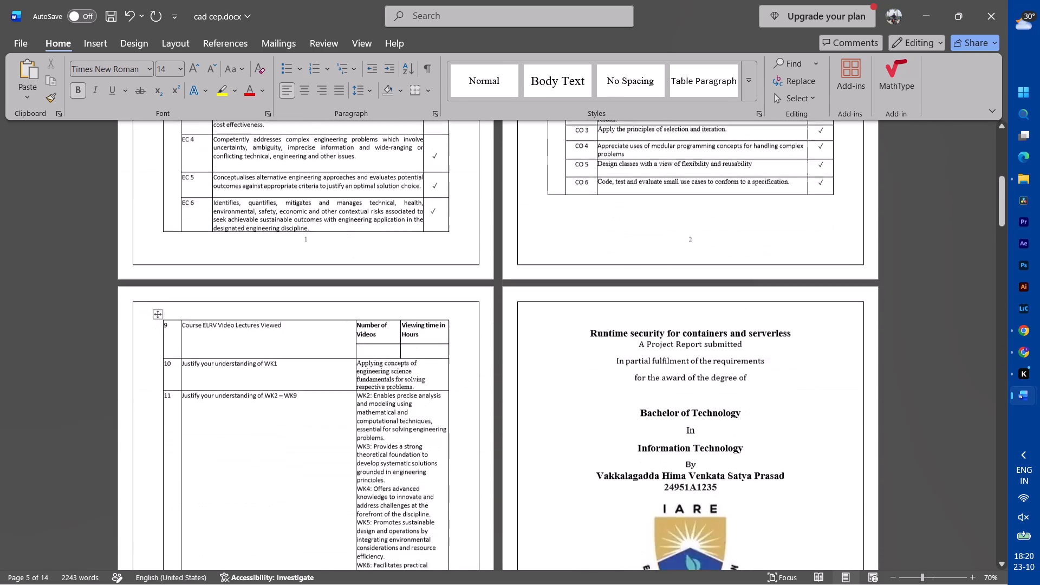
scroll(441, 264, down, 7)
click(684, 395)
drag(637, 345, 661, 378)
click(669, 380)
drag(642, 353, 664, 382)
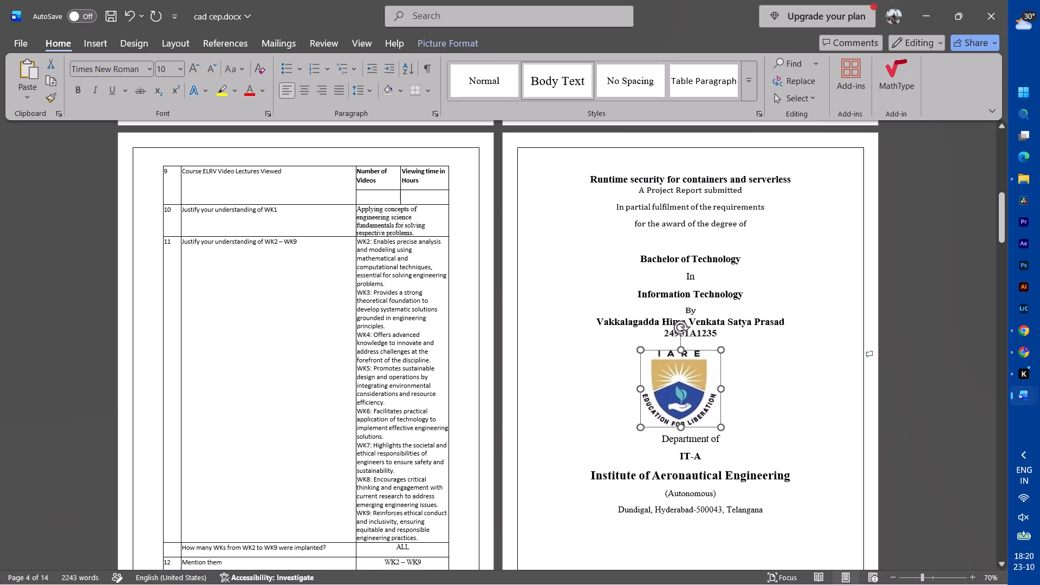
drag(664, 382, 677, 400)
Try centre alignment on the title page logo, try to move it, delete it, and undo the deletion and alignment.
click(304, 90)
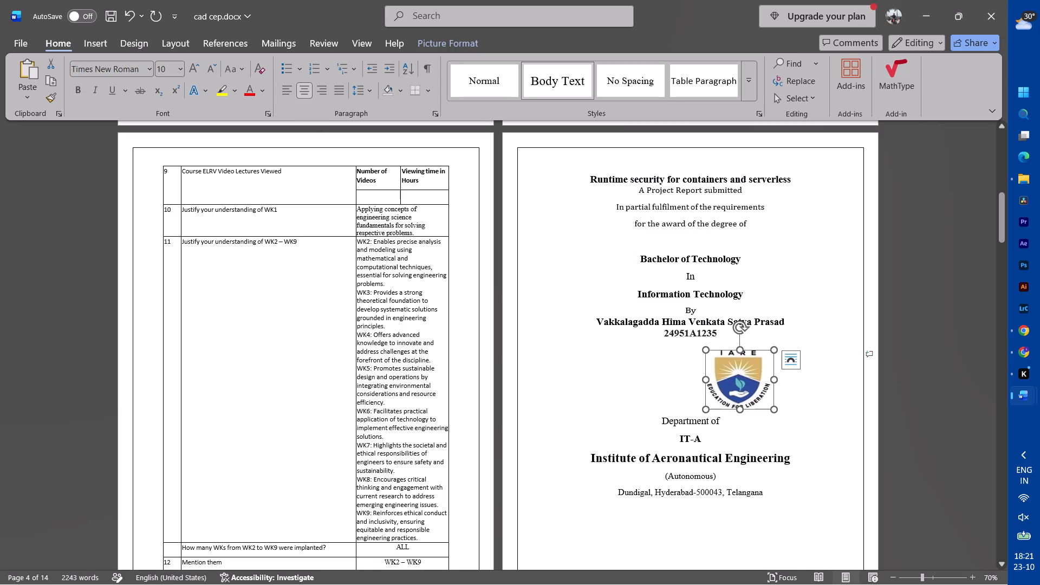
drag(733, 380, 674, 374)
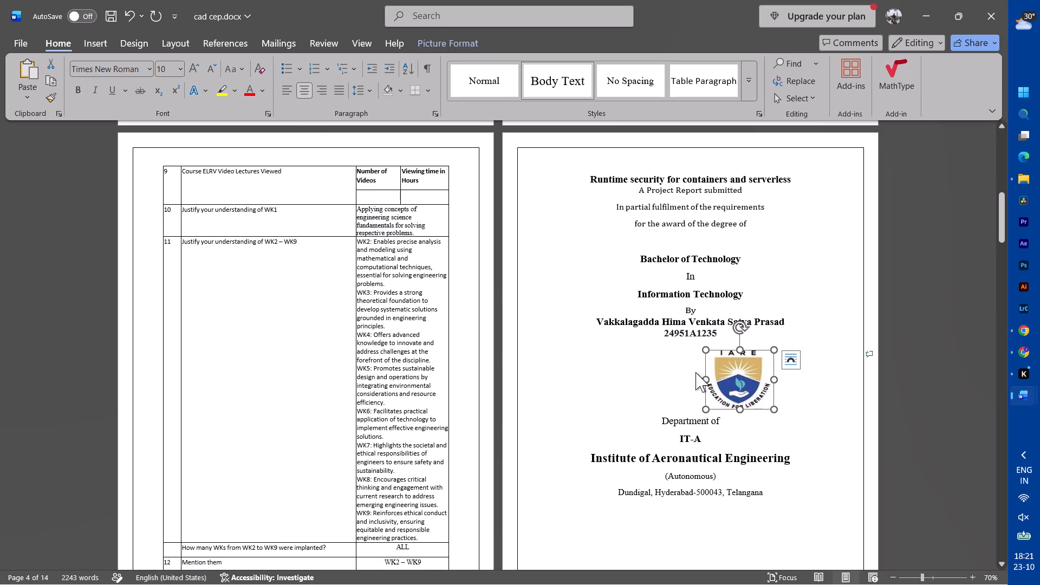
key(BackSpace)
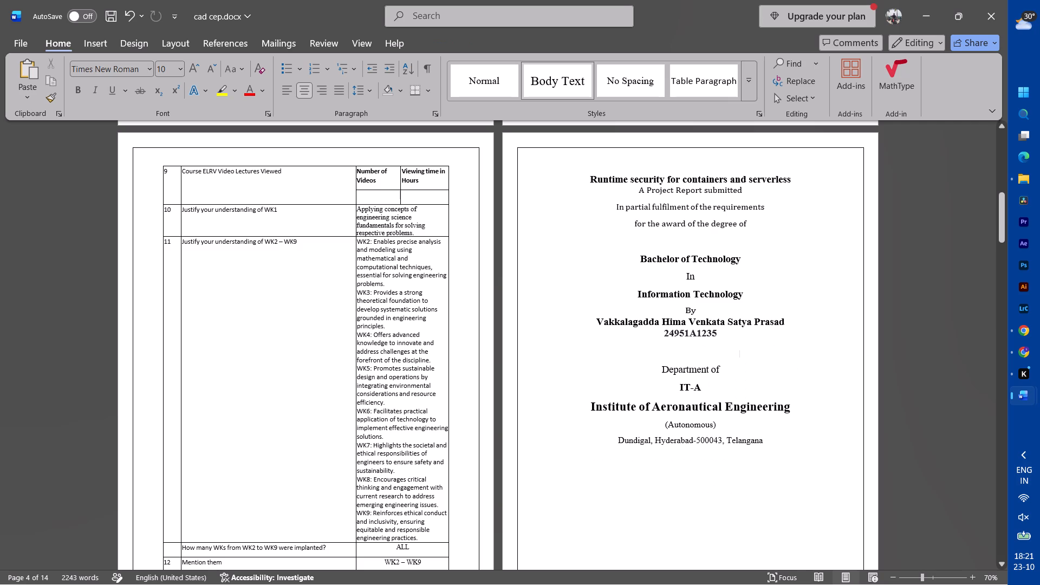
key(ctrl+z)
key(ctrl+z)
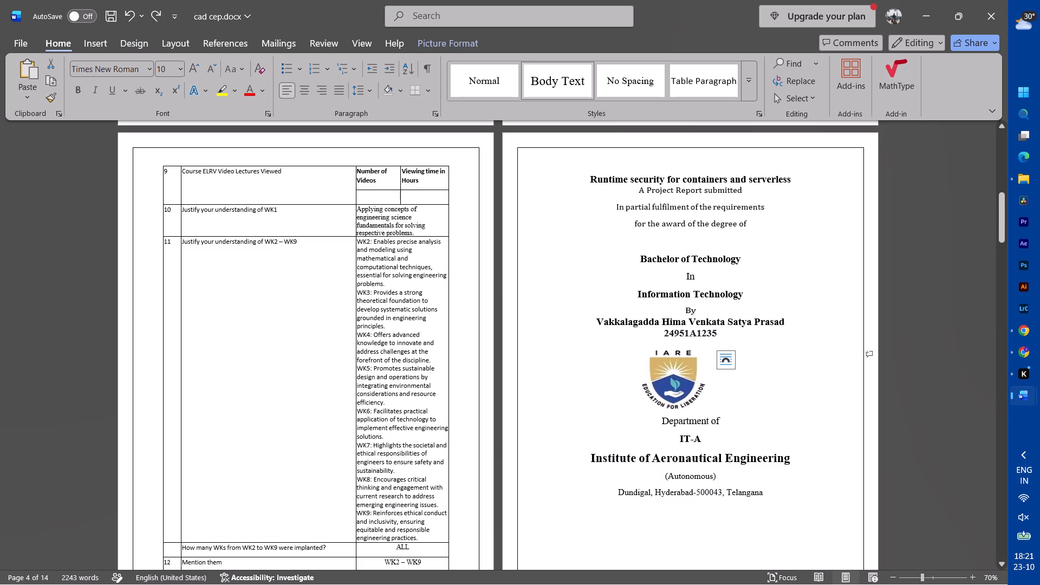
Insert ten spaces before the IARE logo to shift it to the centre of the title page.
click(608, 362)
key(space)
key(space)
key(space)
key(space)
key(space)
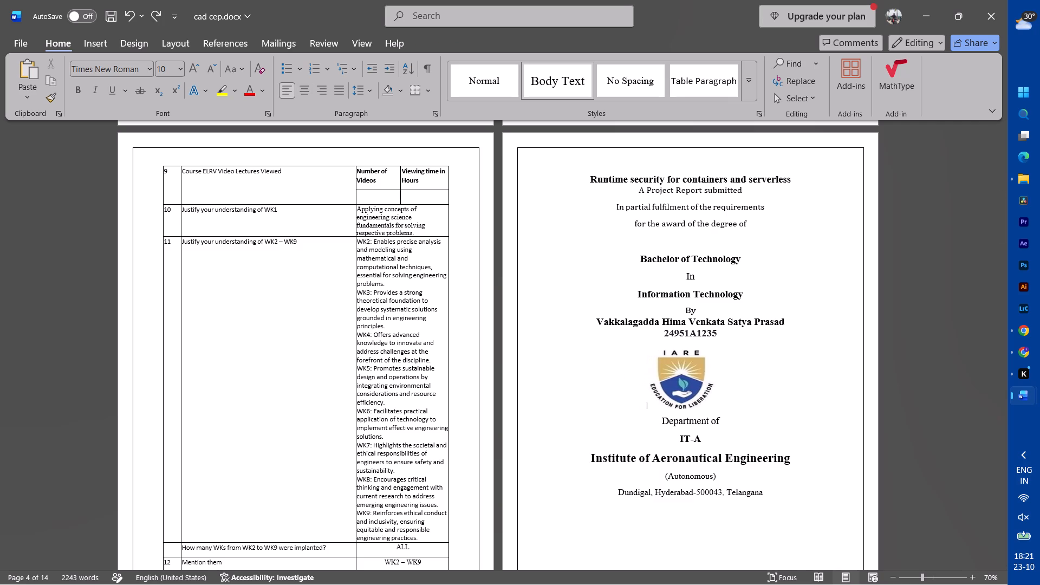
key(space)
key(space)
key(space)
key(space)
key(space)
Review the self-assessment form, title page, declaration and certificate pages for formatting problems.
scroll(601, 378, up, 19)
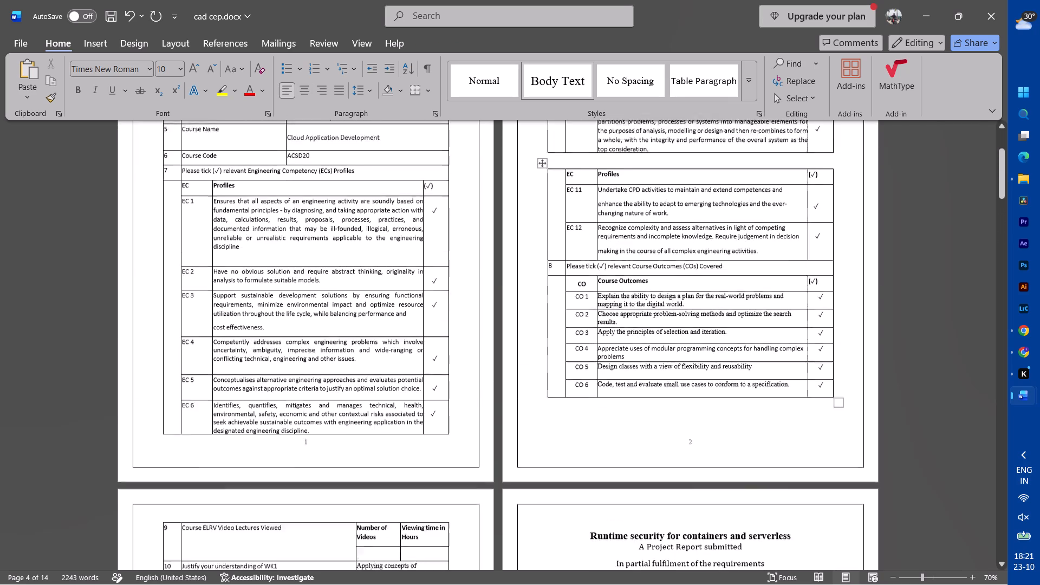
scroll(601, 378, up, 11)
scroll(601, 378, down, 20)
scroll(601, 378, down, 12)
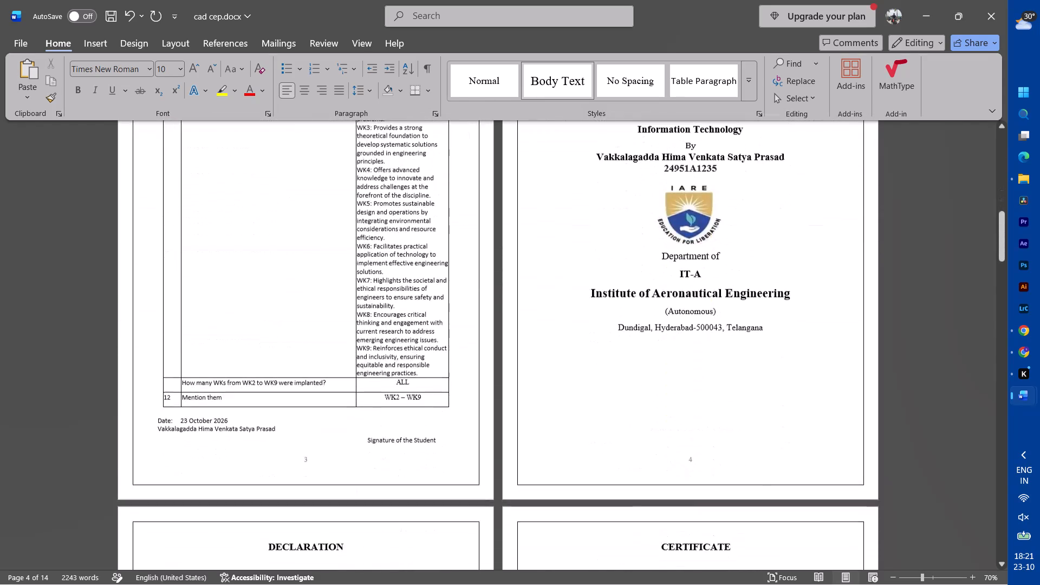
scroll(601, 378, down, 18)
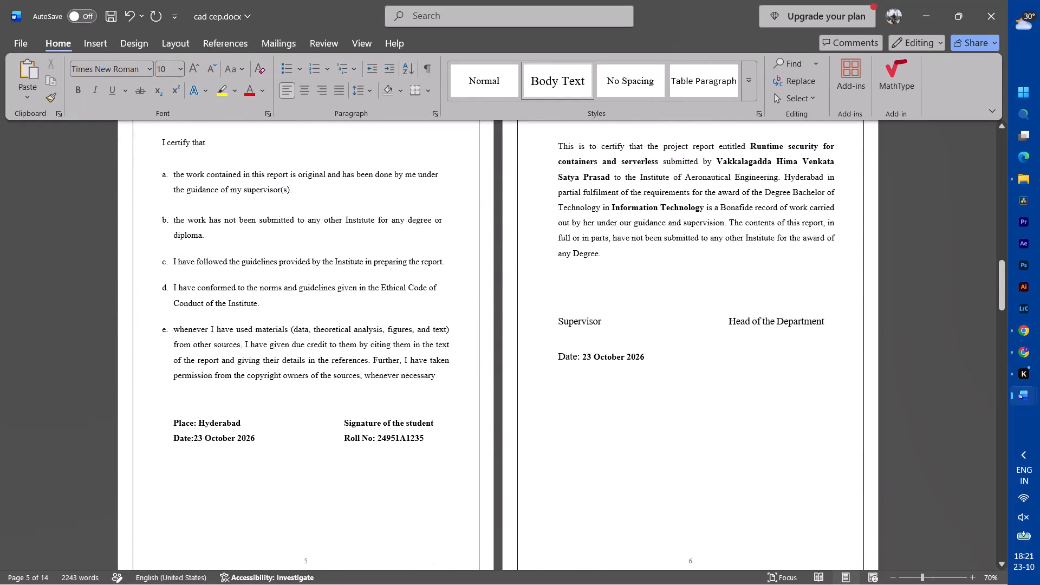
scroll(415, 423, down, 5)
scroll(415, 423, up, 5)
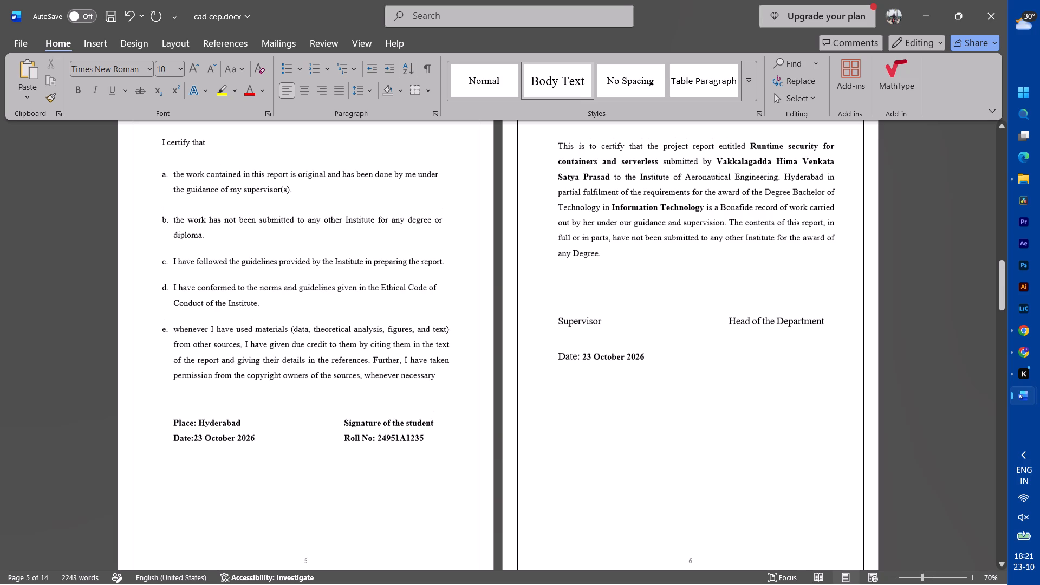
Set the student's name in the Approval Sheet paragraph to 14 pt to match the surrounding text.
scroll(415, 423, down, 16)
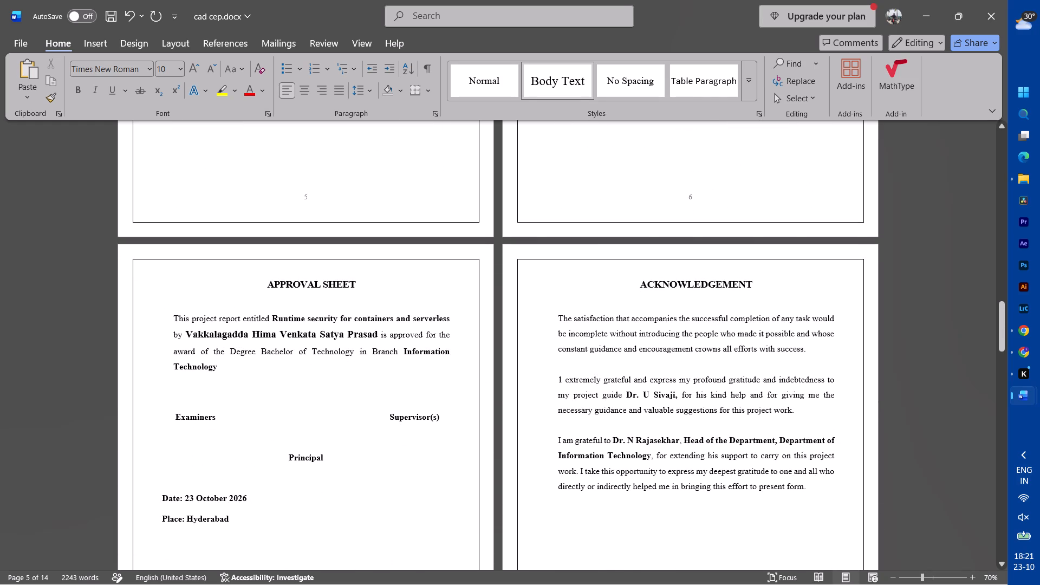
click(301, 338)
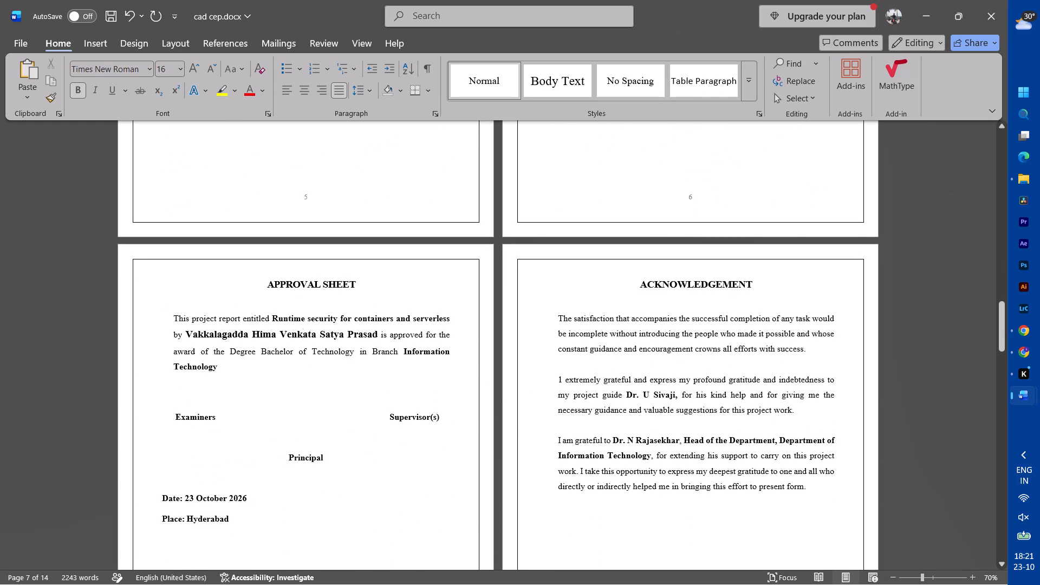
click(374, 312)
click(374, 318)
click(375, 335)
drag(375, 335, 349, 336)
drag(349, 336, 216, 331)
click(174, 72)
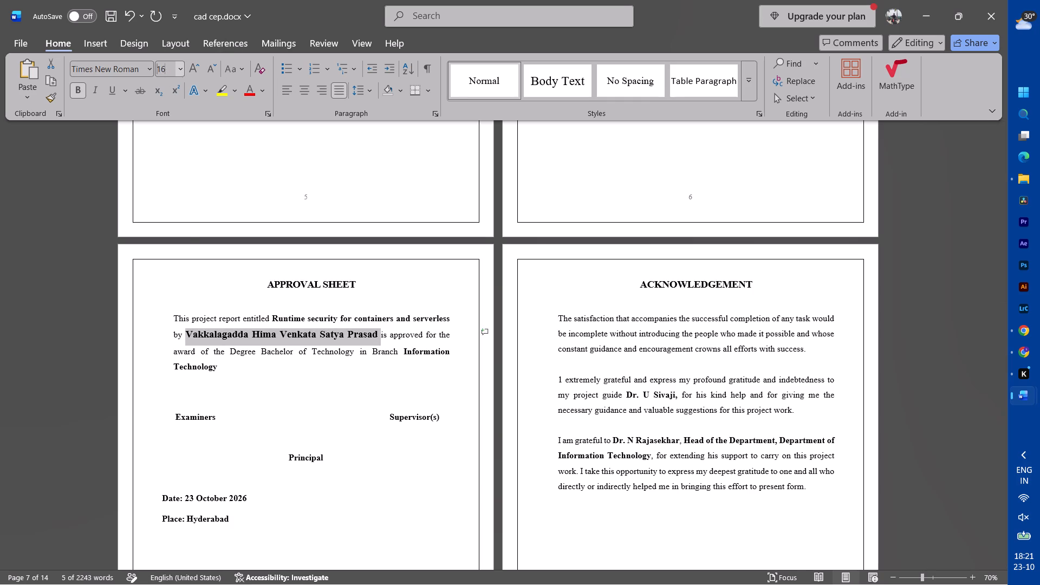
click(182, 70)
click(167, 164)
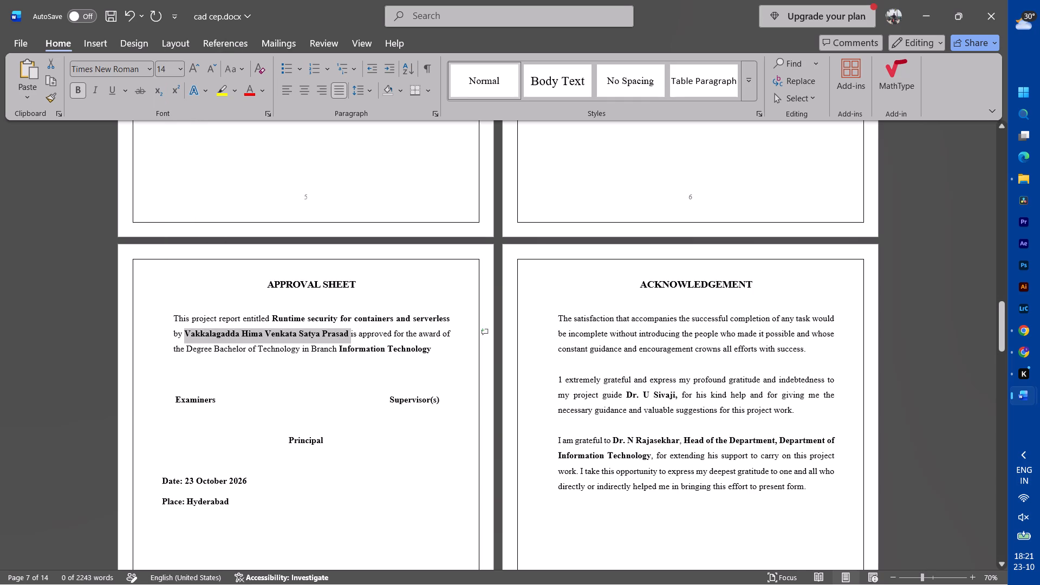
click(348, 398)
click(652, 396)
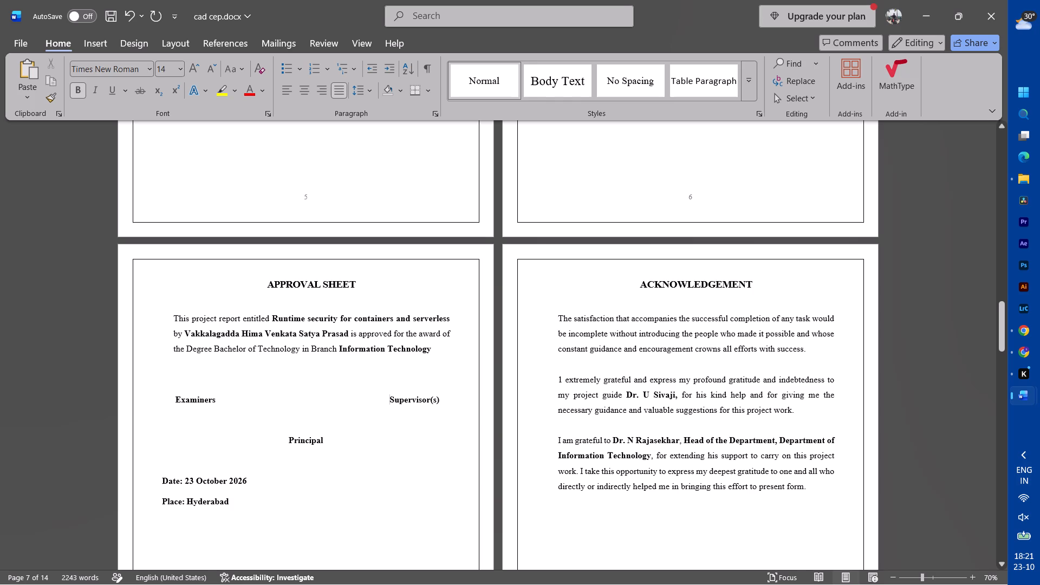
Delete the title line "Runtime security for containers and serverless - Project Report" above the Abstract heading, including its empty line.
scroll(311, 434, down, 20)
scroll(311, 434, down, 1)
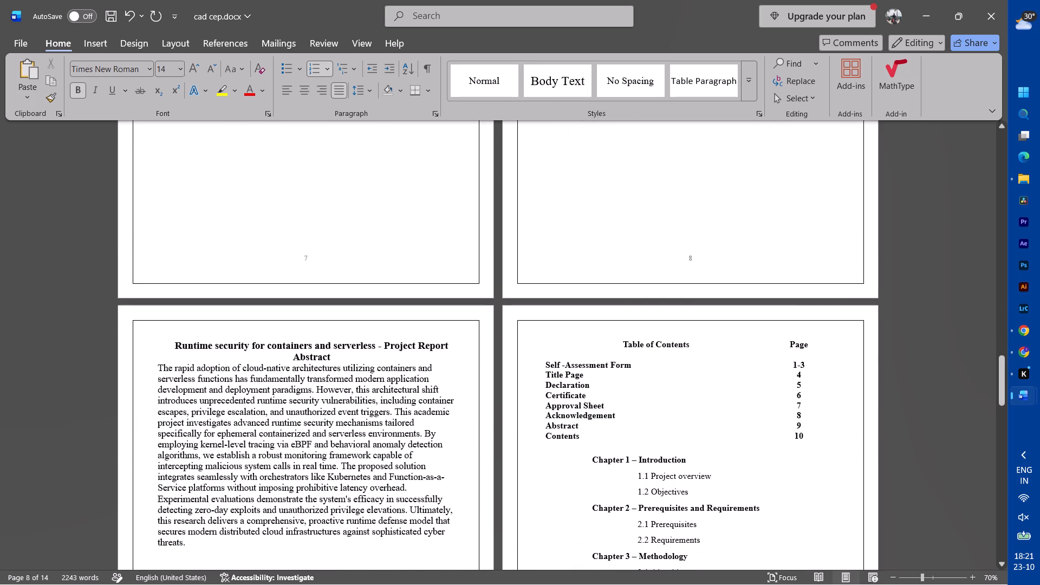
click(459, 342)
key(Return)
drag(466, 352, 268, 351)
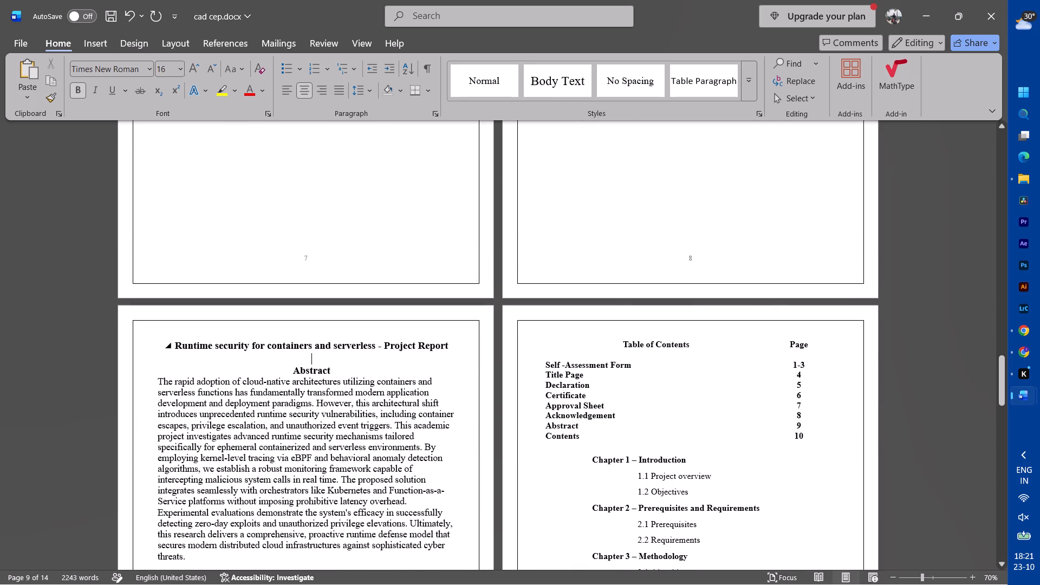
click(419, 350)
drag(325, 357, 191, 333)
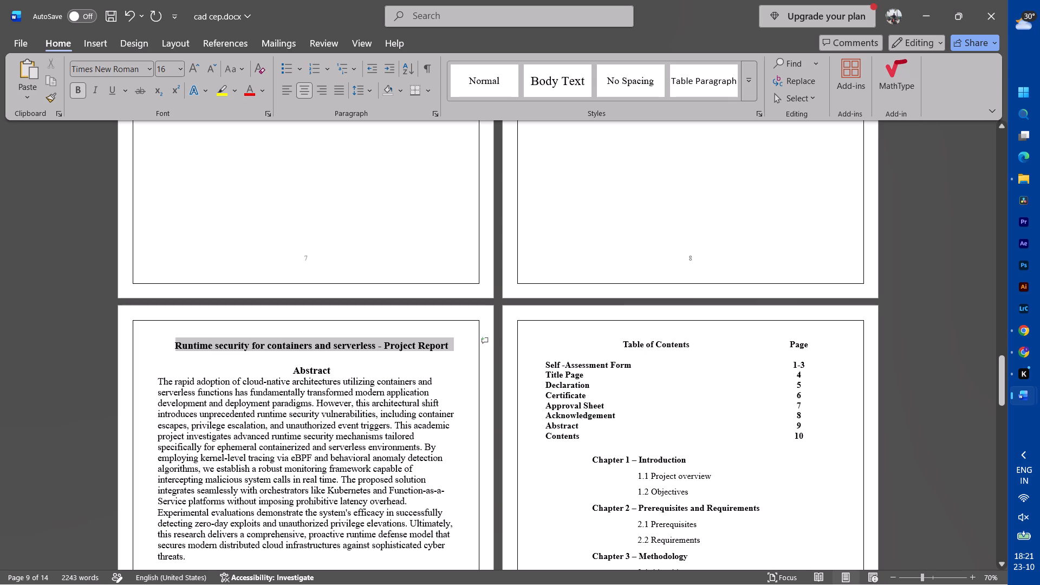
drag(191, 333, 159, 329)
key(Delete)
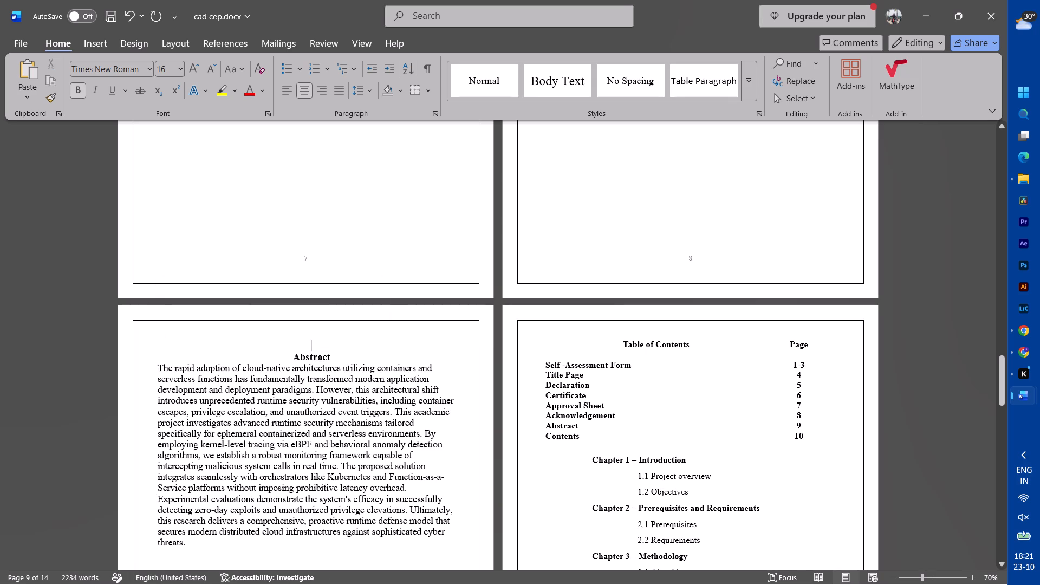
key(BackSpace)
key(BackSpace)
key(BackSpace)
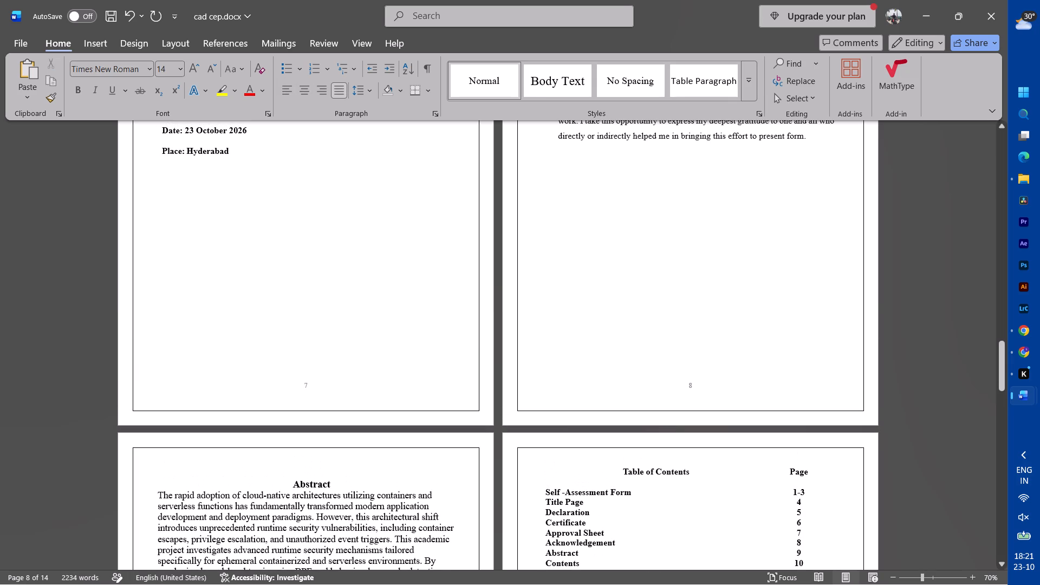
Insert a blank line between the Abstract heading and its paragraph.
scroll(359, 374, up, 3)
scroll(359, 374, down, 5)
click(347, 434)
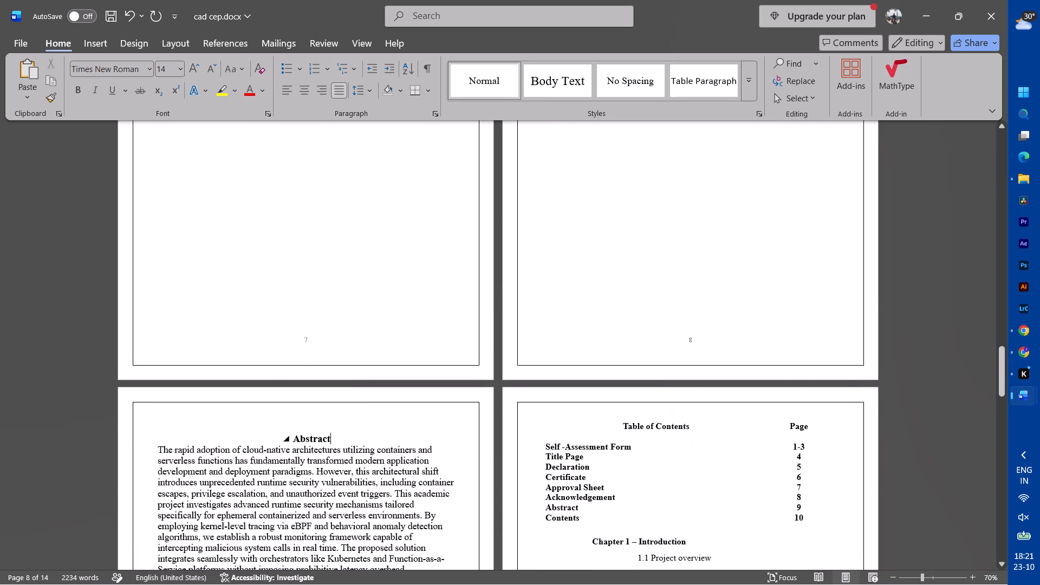
key(Return)
Justify the Abstract body paragraph.
scroll(354, 435, down, 7)
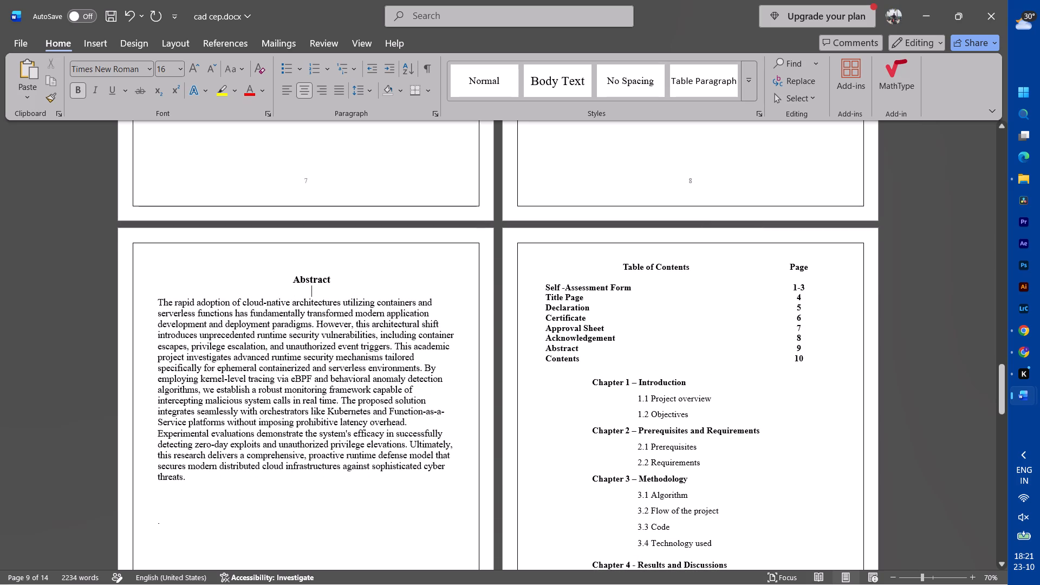
drag(193, 475, 134, 303)
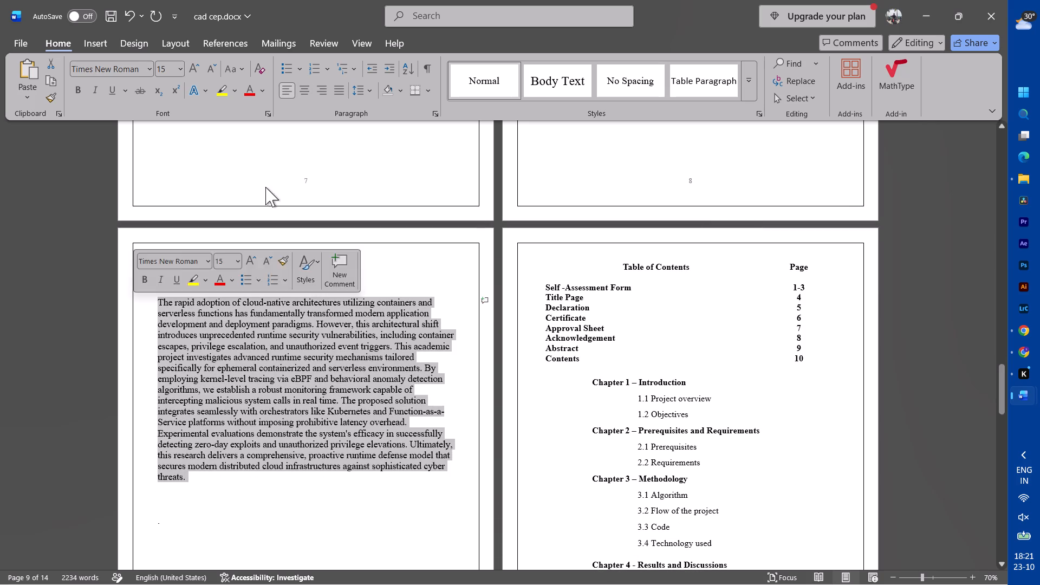
click(331, 87)
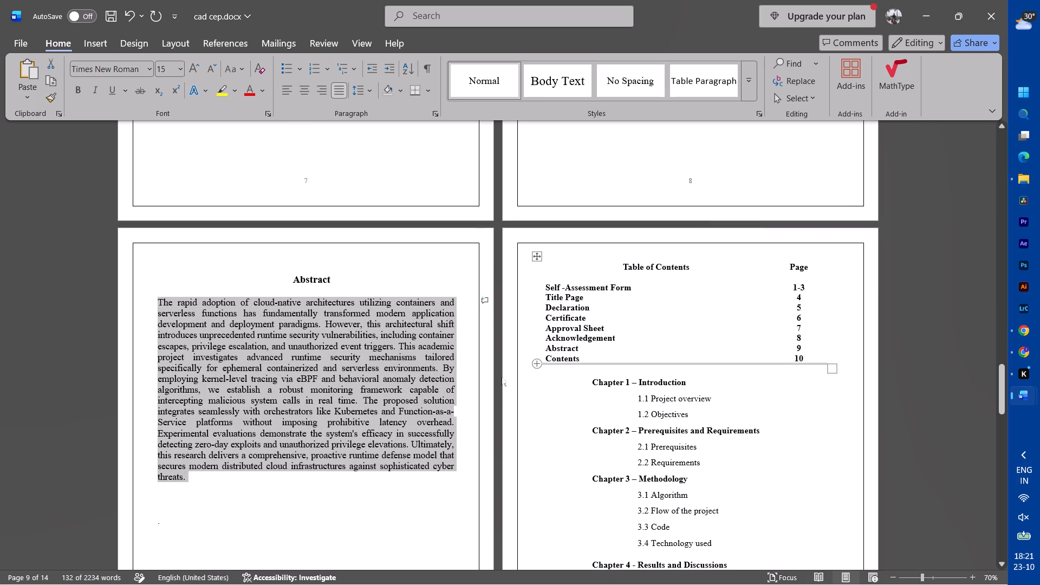
click(434, 393)
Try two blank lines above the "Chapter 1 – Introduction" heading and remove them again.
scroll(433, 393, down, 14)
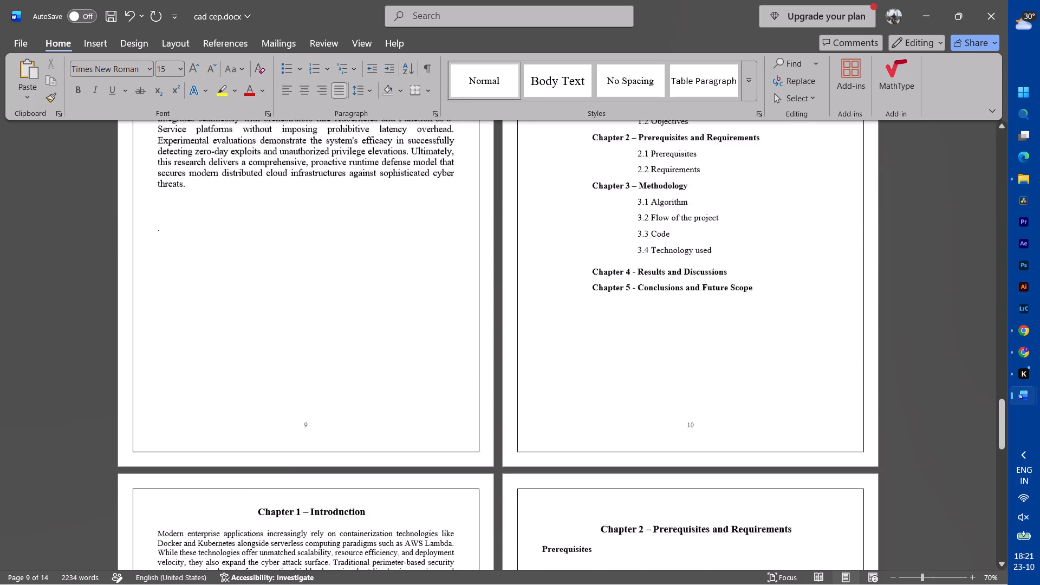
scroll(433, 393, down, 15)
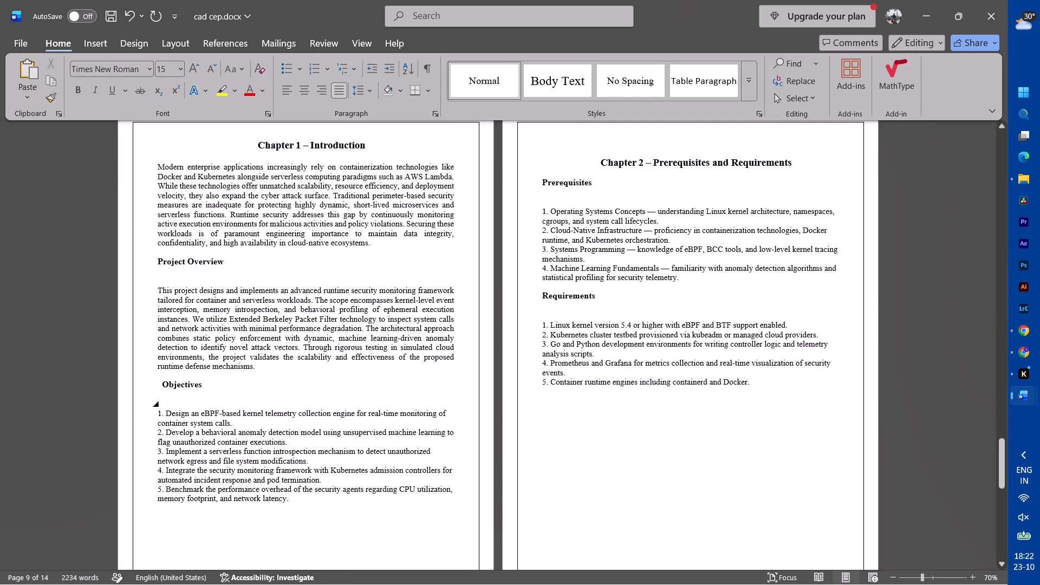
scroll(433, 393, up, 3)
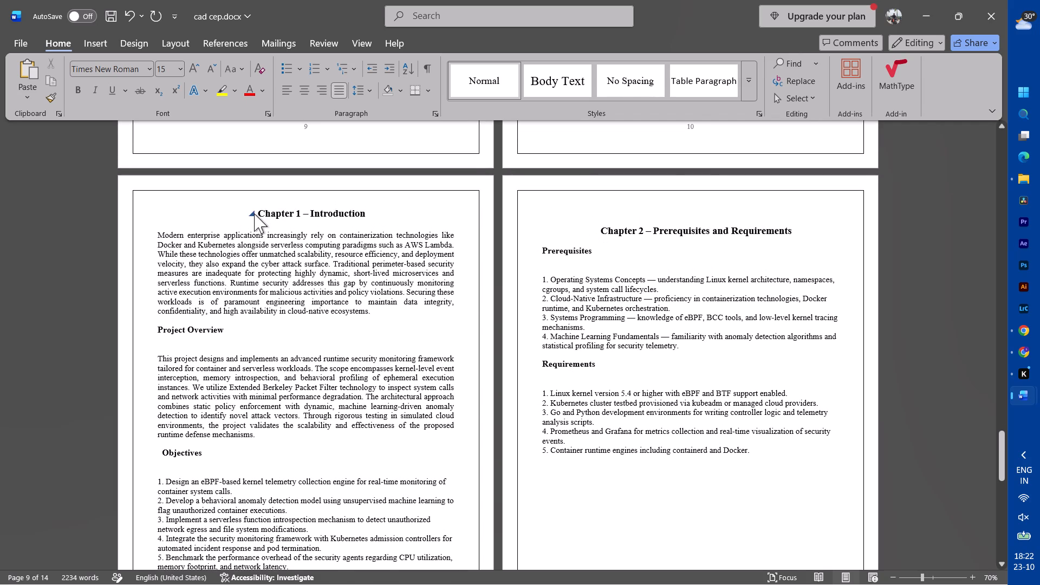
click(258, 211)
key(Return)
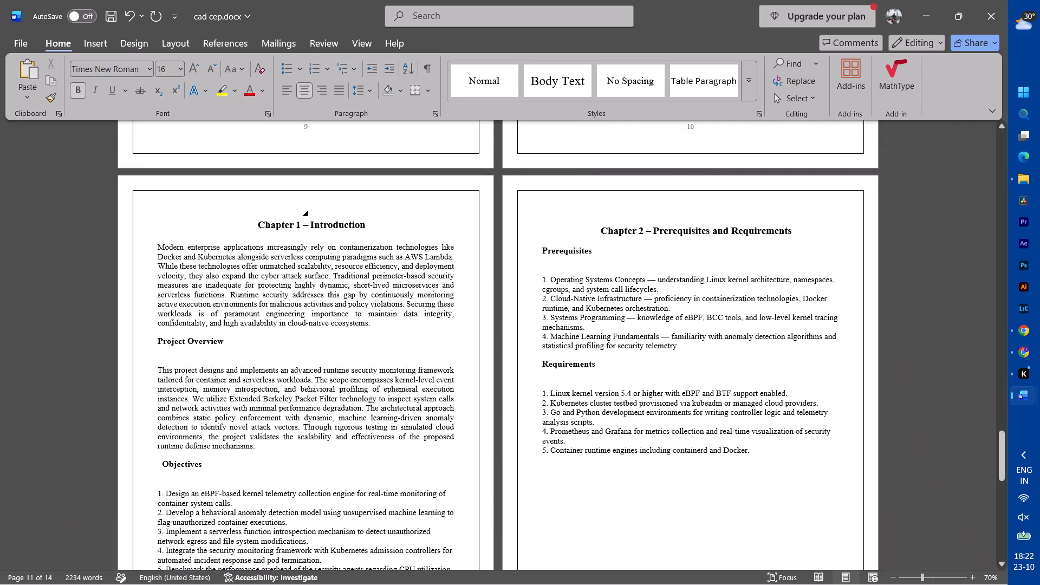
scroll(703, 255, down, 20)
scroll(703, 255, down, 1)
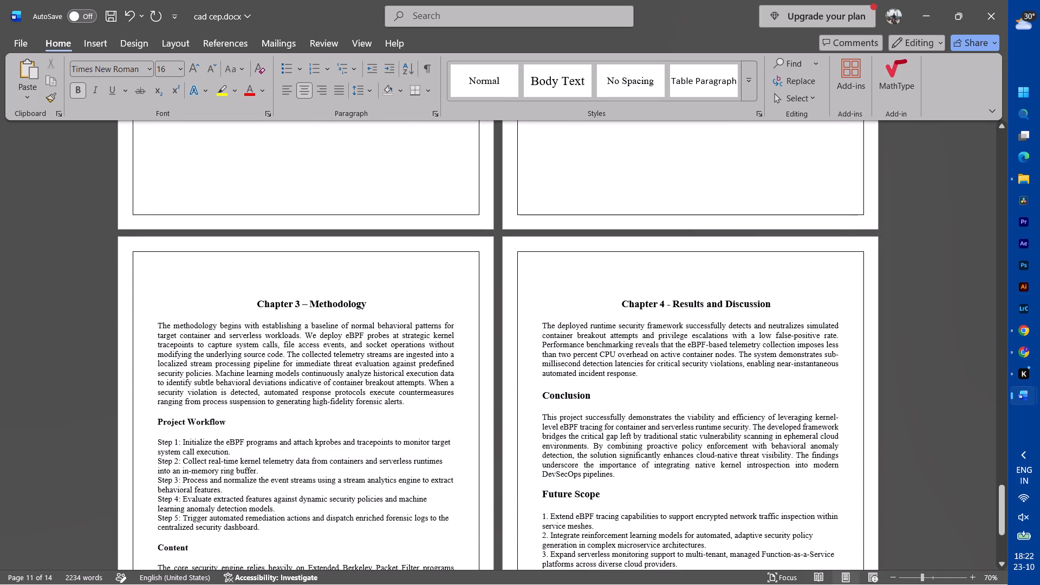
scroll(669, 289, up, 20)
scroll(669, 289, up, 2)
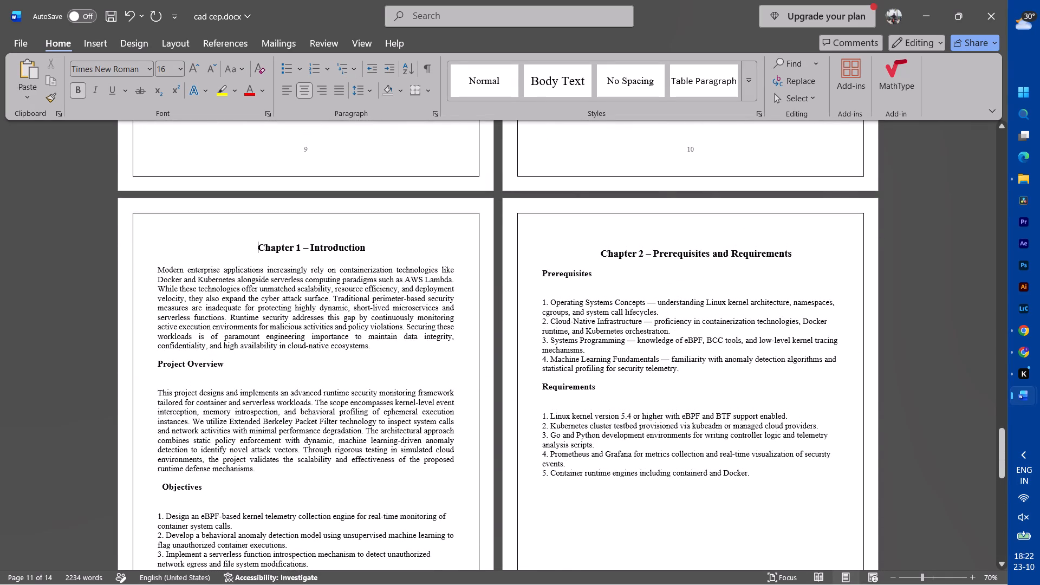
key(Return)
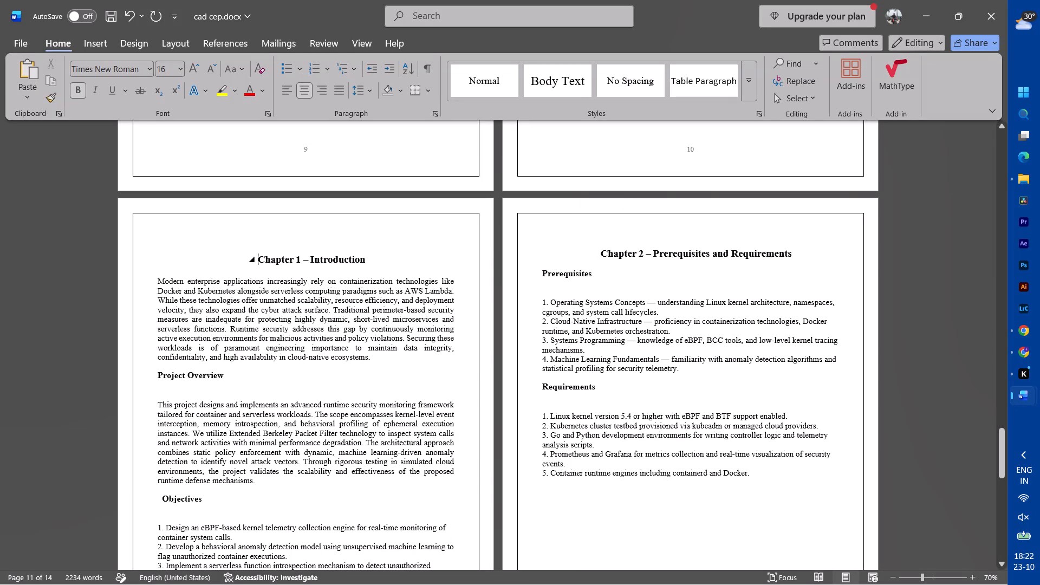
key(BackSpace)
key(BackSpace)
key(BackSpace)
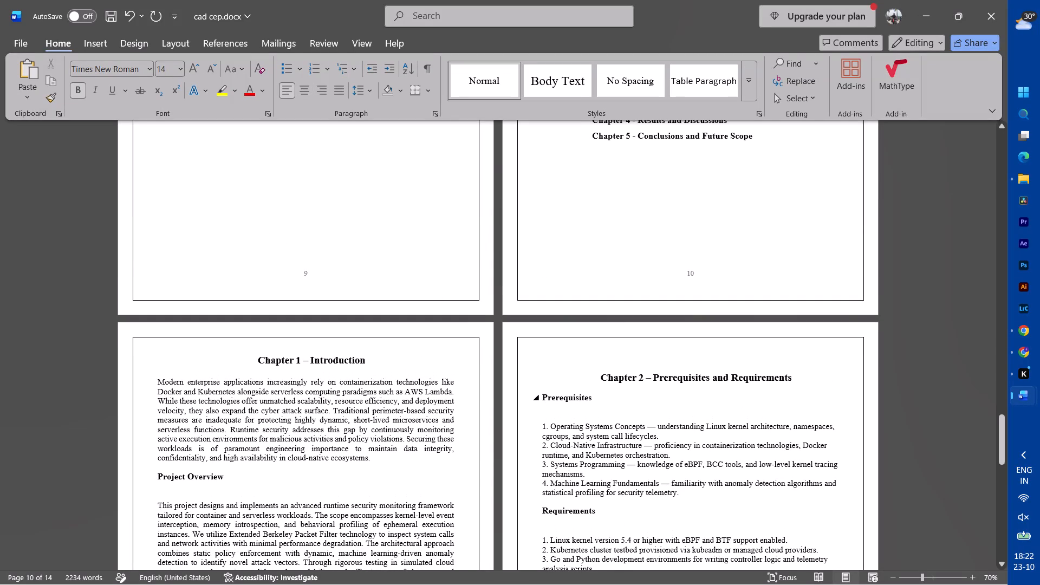
Remove the empty space above the "Chapter 2 – Prerequisites and Requirements" heading so it starts at the top of its page.
drag(594, 382, 603, 388)
click(599, 382)
key(BackSpace)
key(BackSpace)
key(BackSpace)
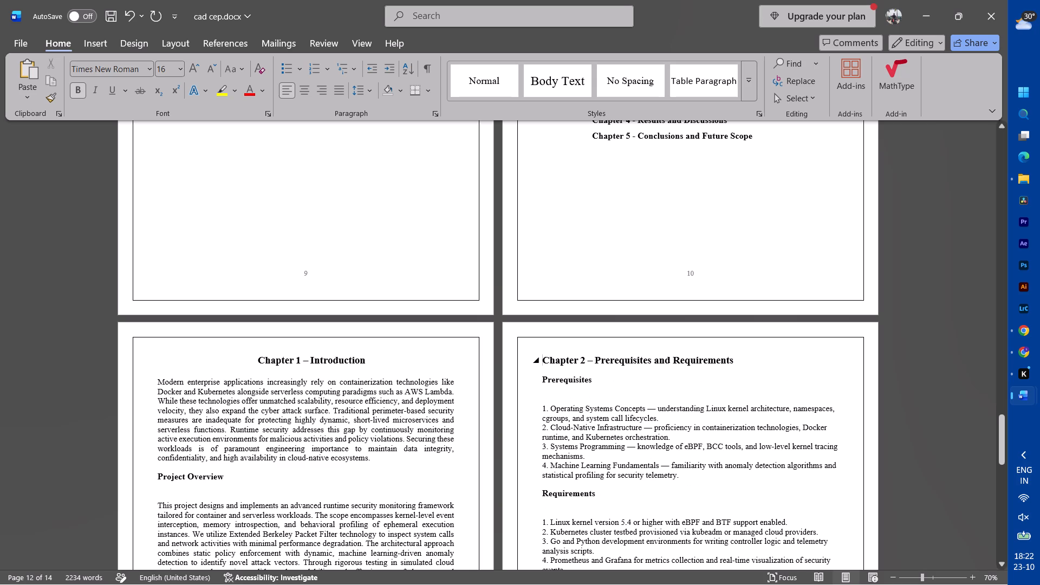
key(BackSpace)
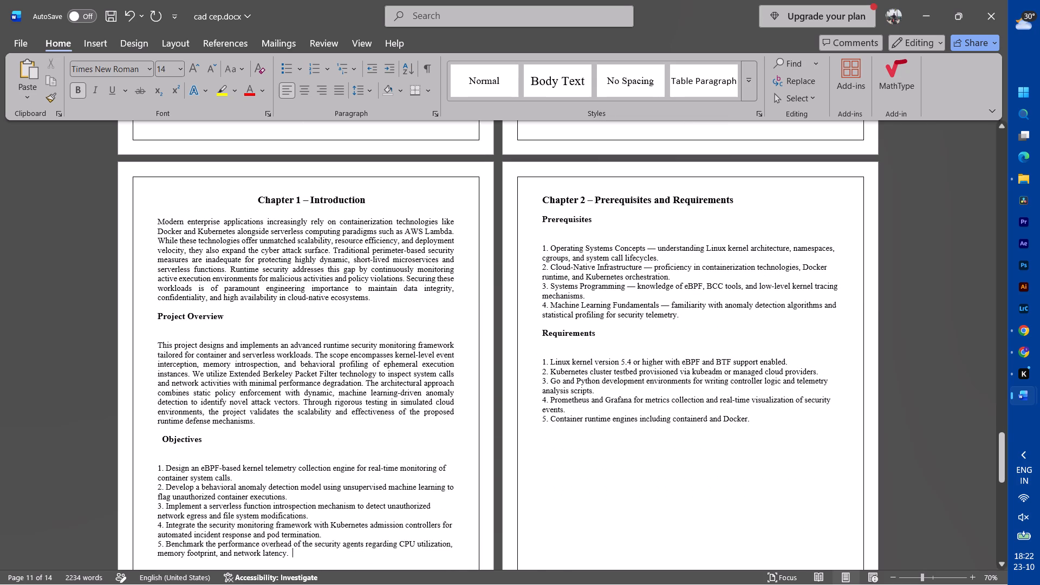
Centre the "Chapter 2 – Prerequisites and Requirements" heading.
drag(750, 198, 540, 203)
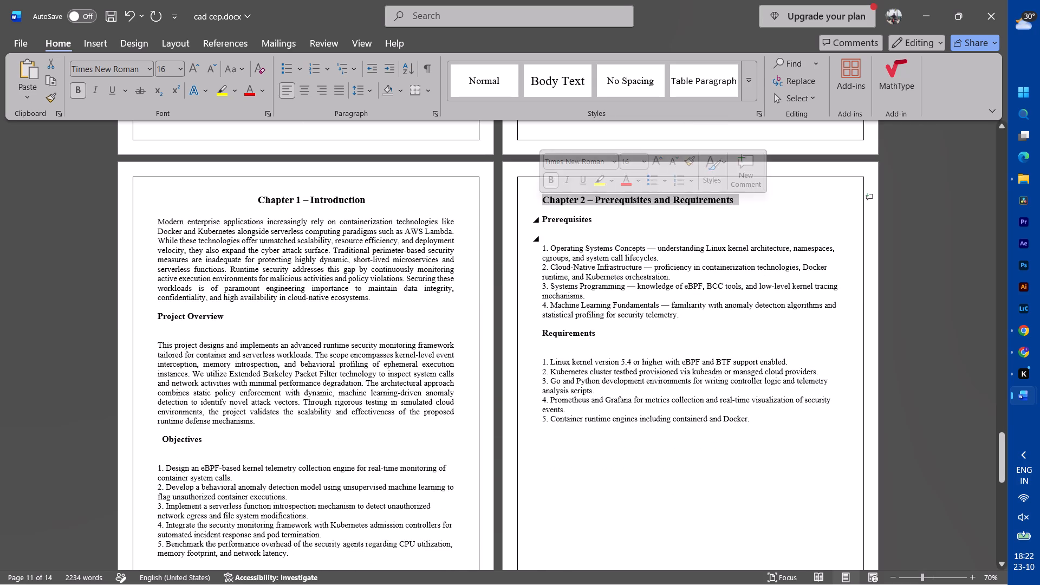
click(607, 226)
drag(738, 198, 543, 198)
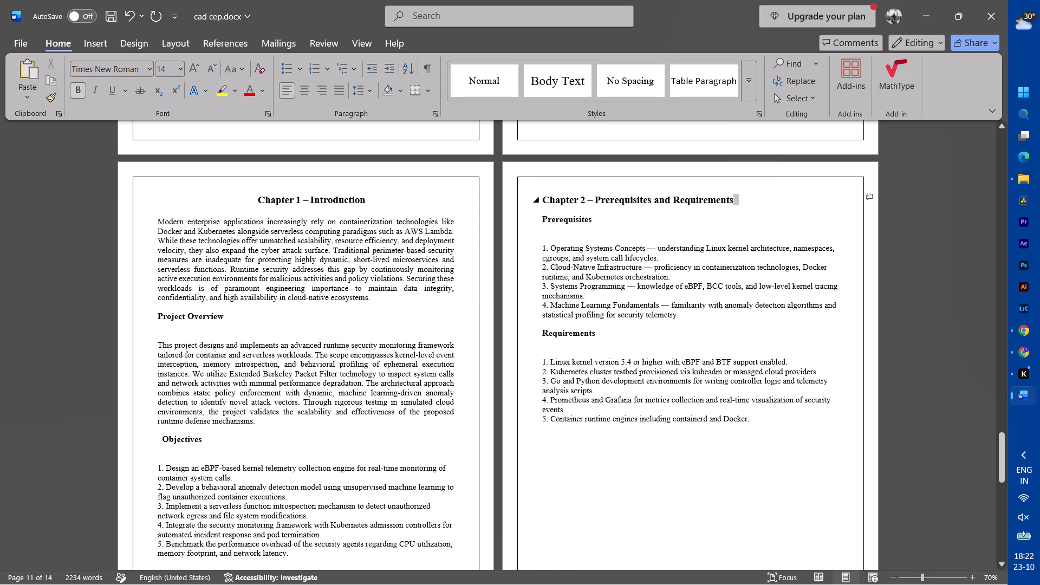
drag(543, 198, 544, 196)
click(309, 91)
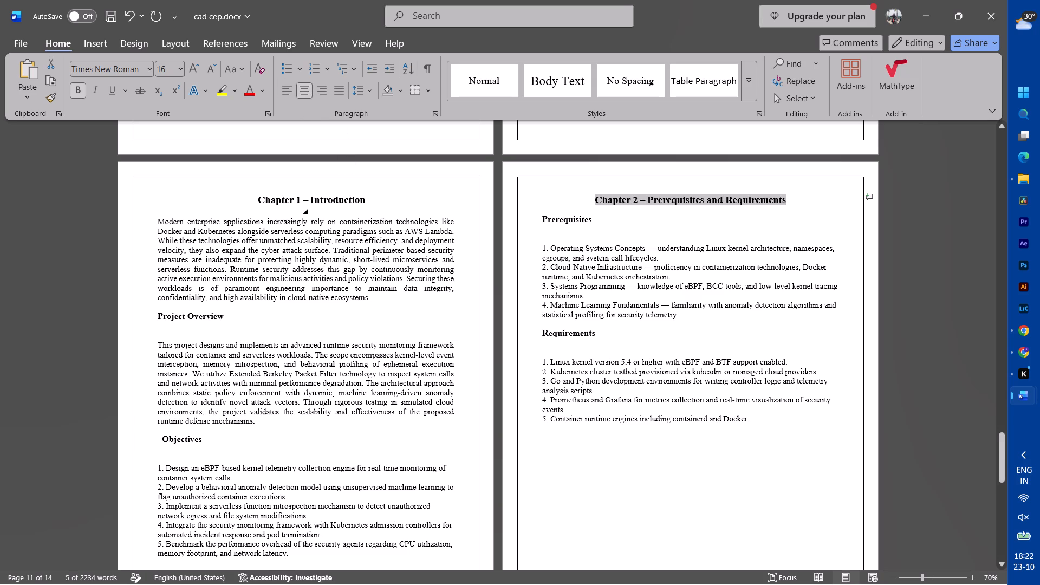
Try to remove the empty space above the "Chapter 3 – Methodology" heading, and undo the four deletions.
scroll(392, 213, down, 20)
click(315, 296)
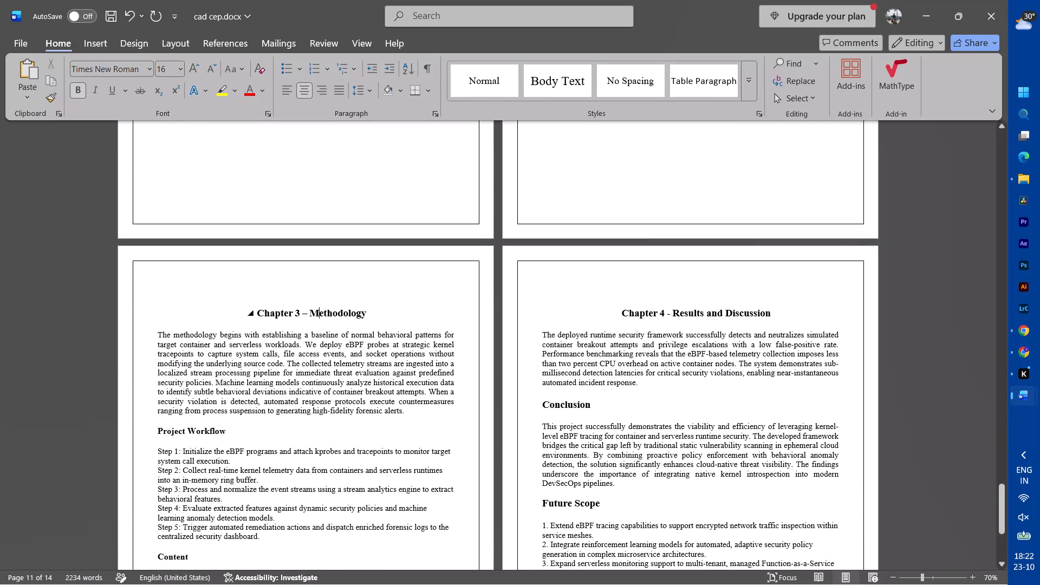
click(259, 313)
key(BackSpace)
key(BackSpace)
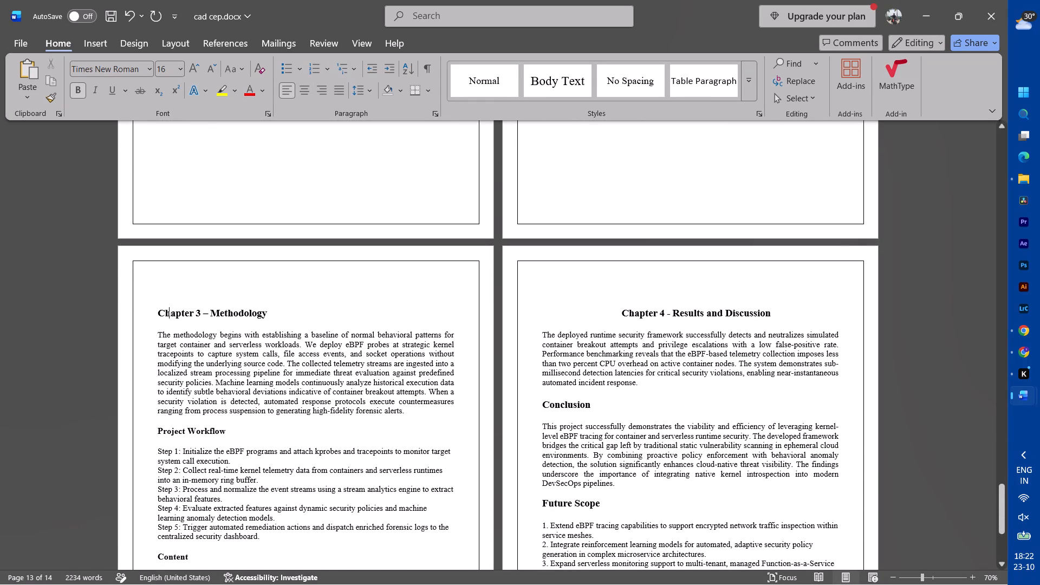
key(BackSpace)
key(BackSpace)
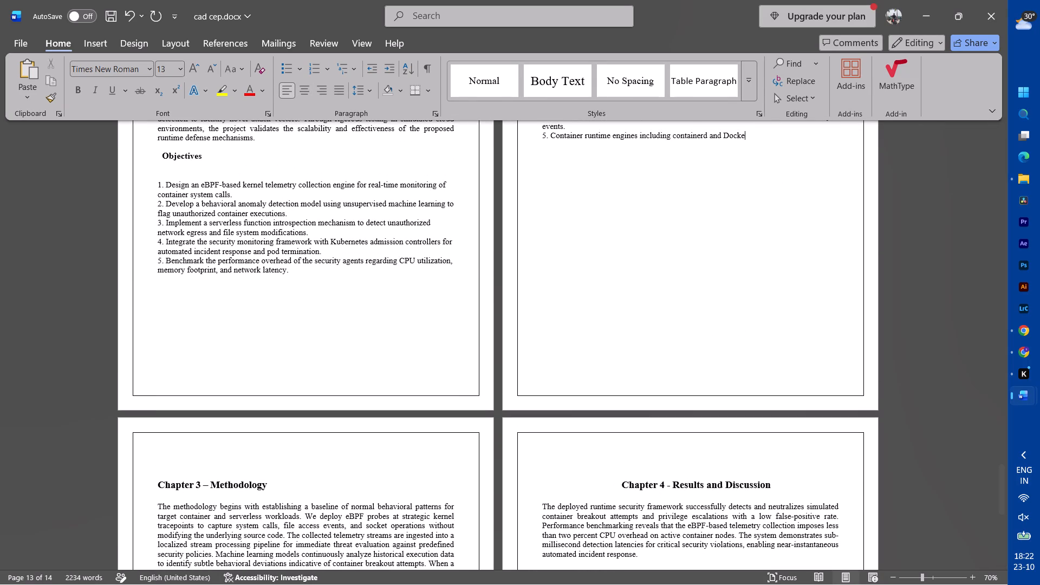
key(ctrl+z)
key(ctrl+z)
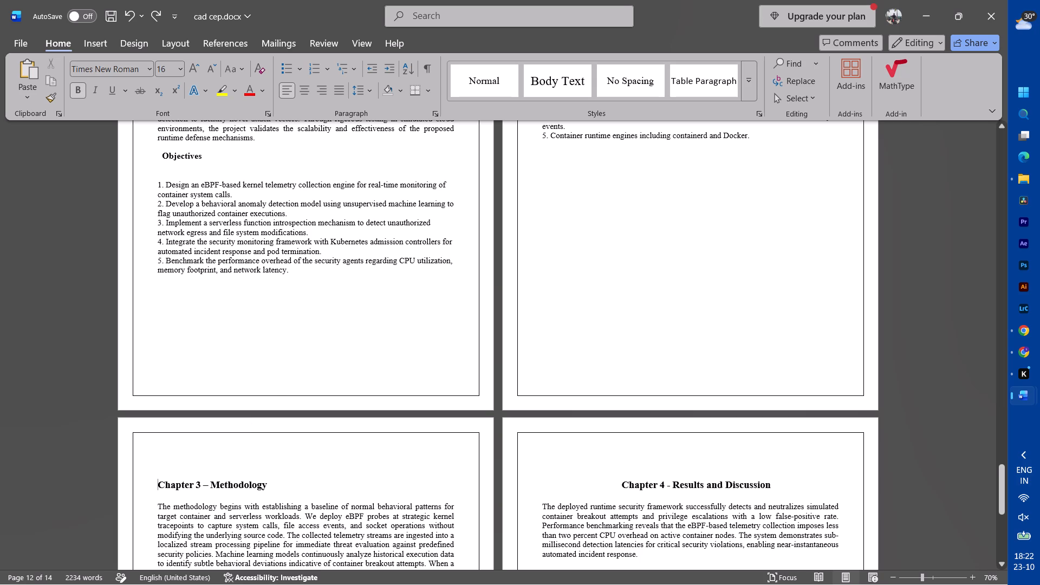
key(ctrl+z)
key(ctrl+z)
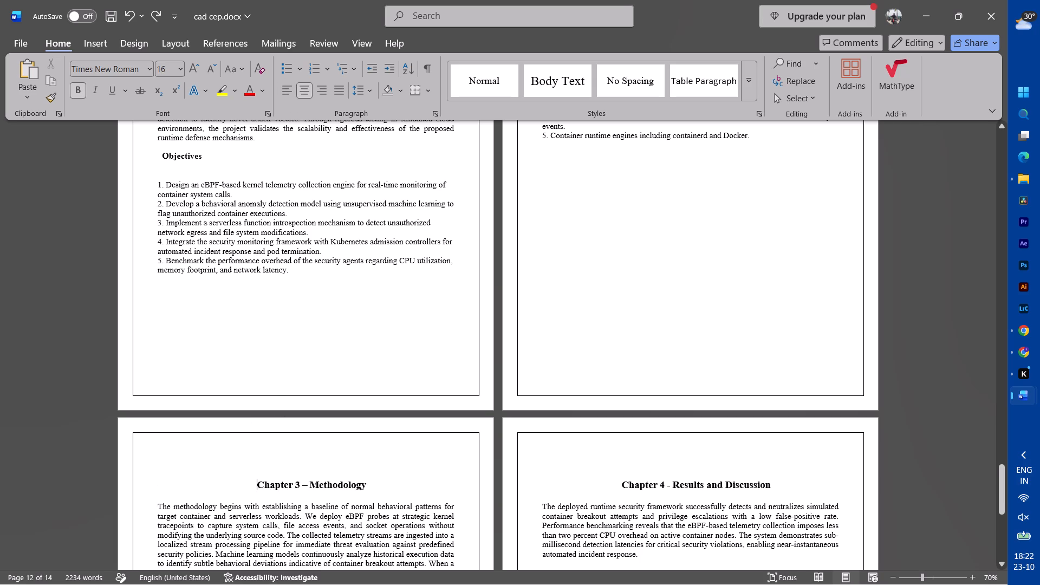
Insert two blank lines above the "Chapter 2 – Prerequisites and Requirements" and "Chapter 1 – Introduction" headings.
scroll(411, 429, up, 12)
scroll(315, 357, up, 3)
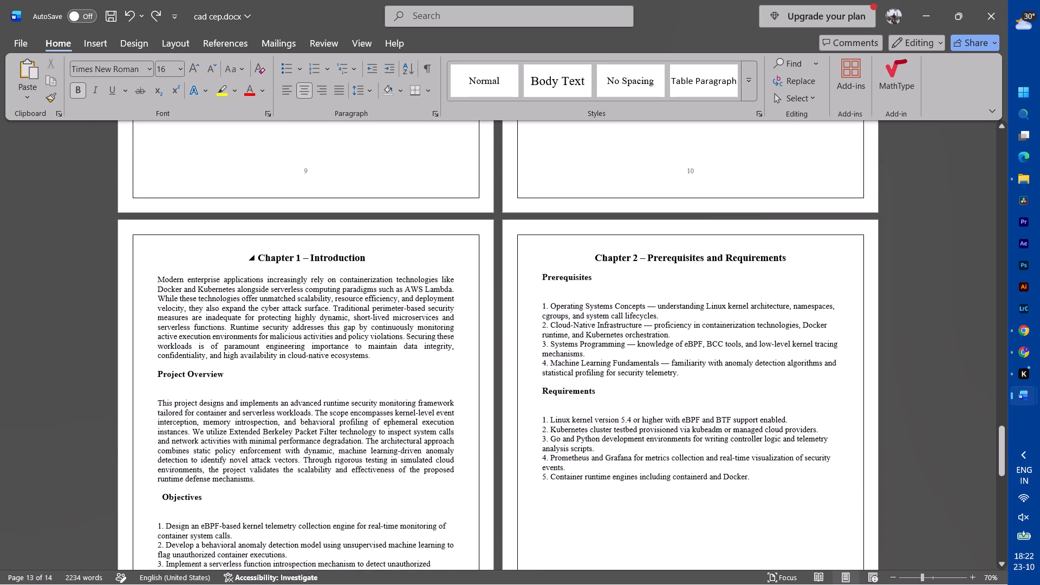
click(595, 256)
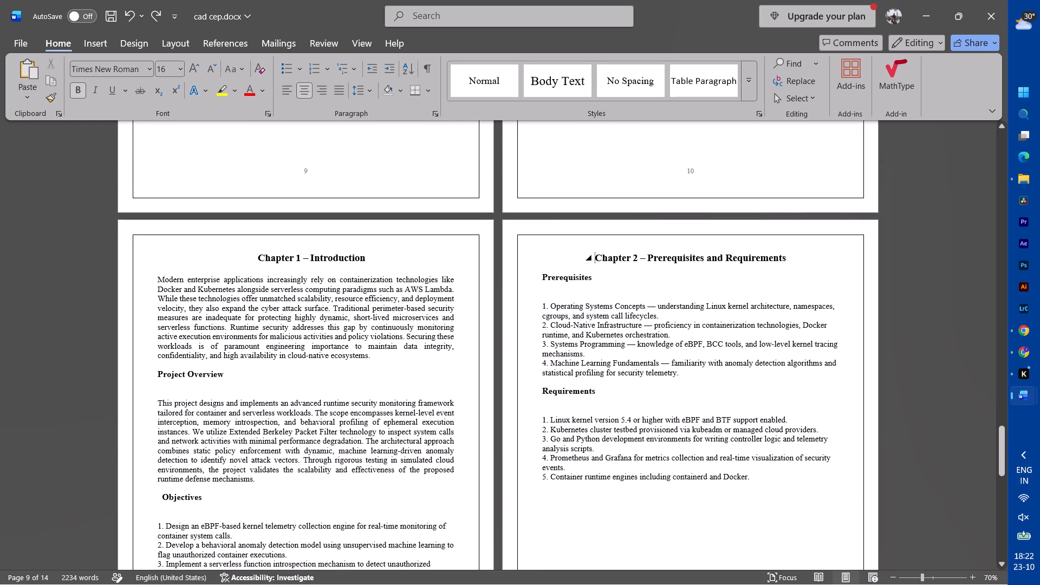
key(Return)
key(Return)
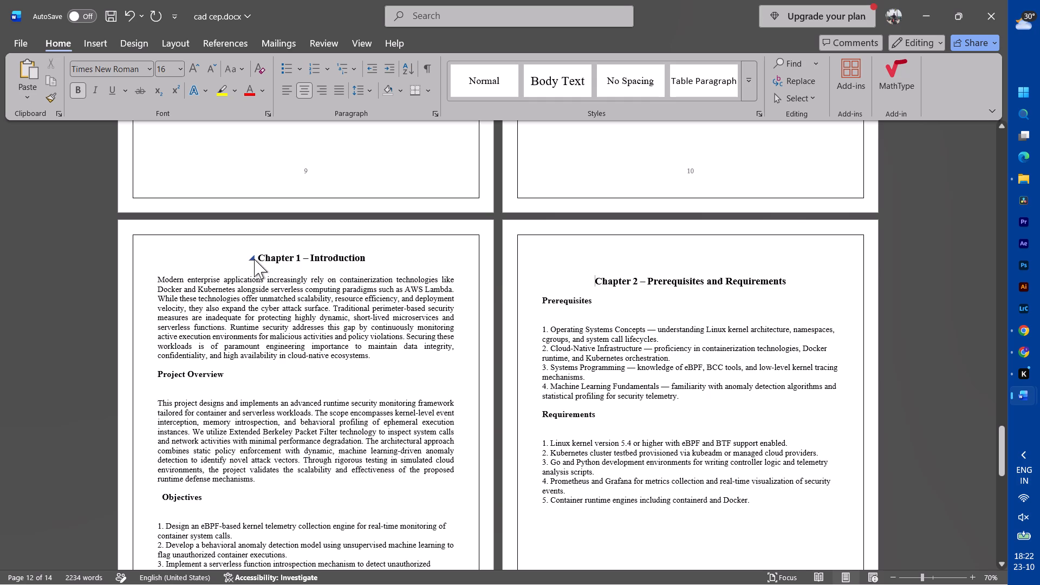
click(258, 259)
key(Return)
key(Return)
Review the heading positions and spacing from the self-assessment form through Chapter 4 of the report.
scroll(713, 272, down, 9)
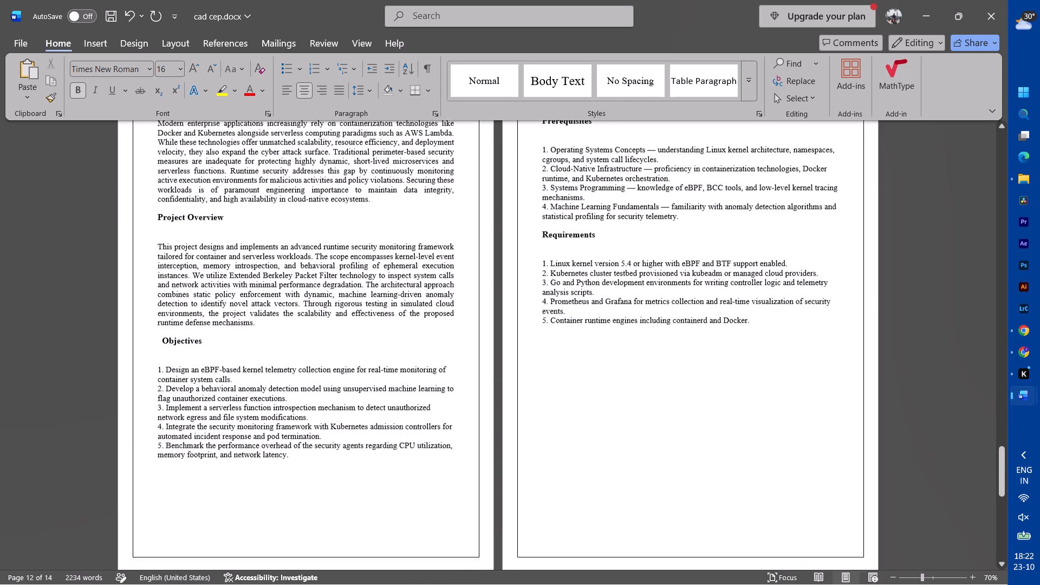
scroll(700, 296, down, 11)
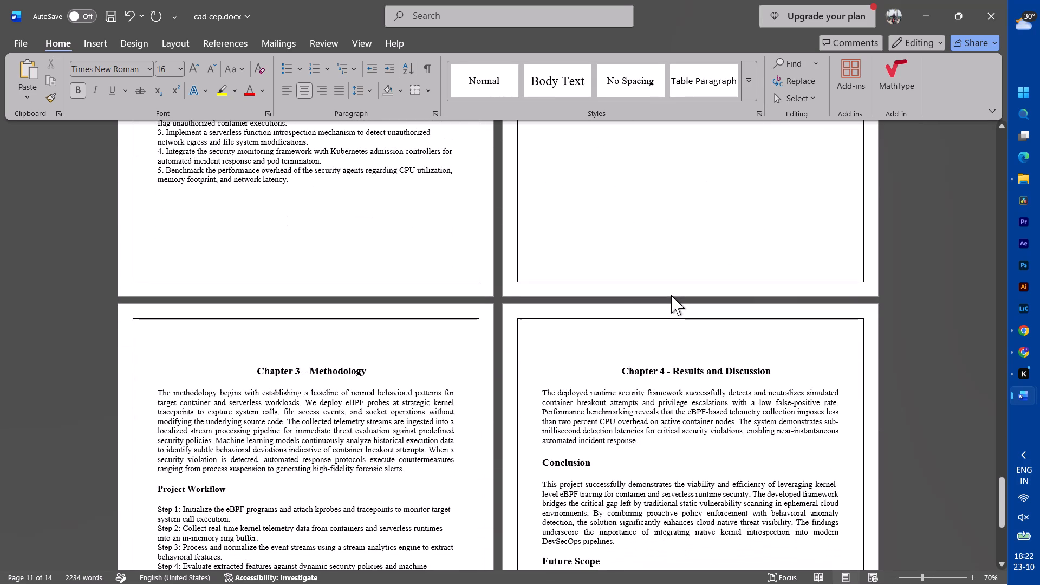
scroll(671, 295, up, 6)
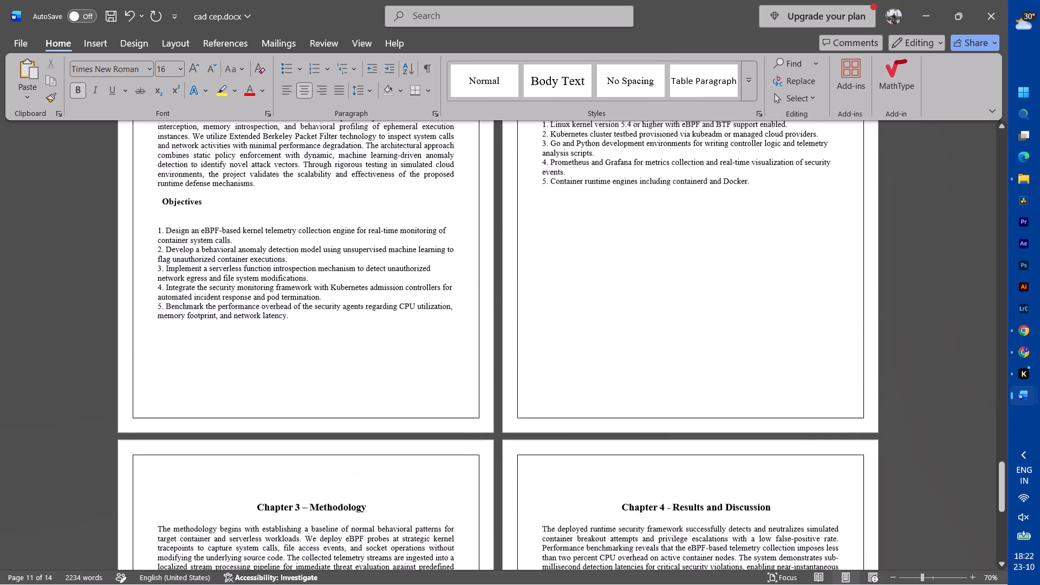
scroll(671, 295, down, 18)
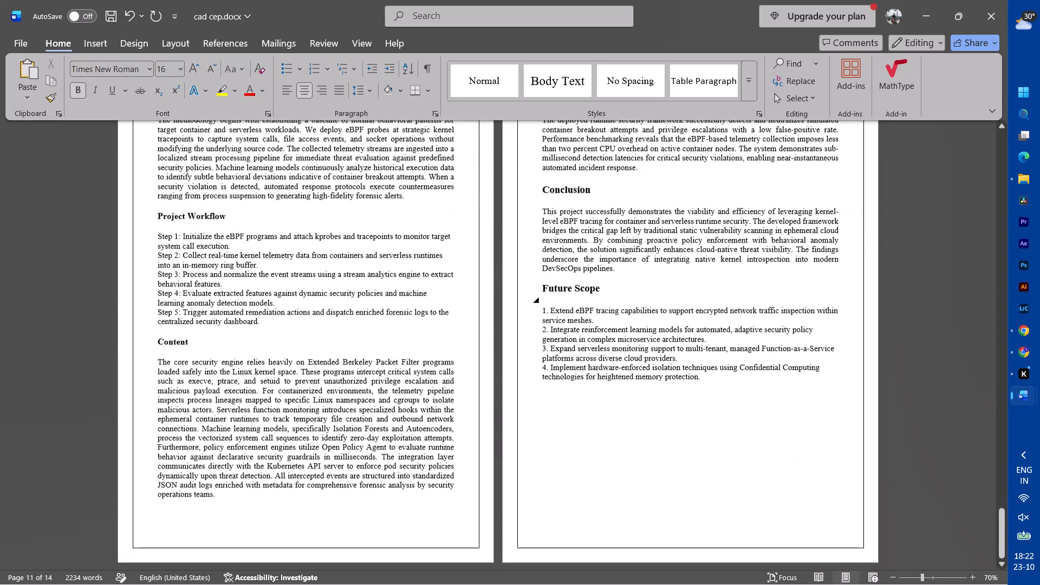
scroll(668, 302, down, 7)
scroll(658, 320, up, 6)
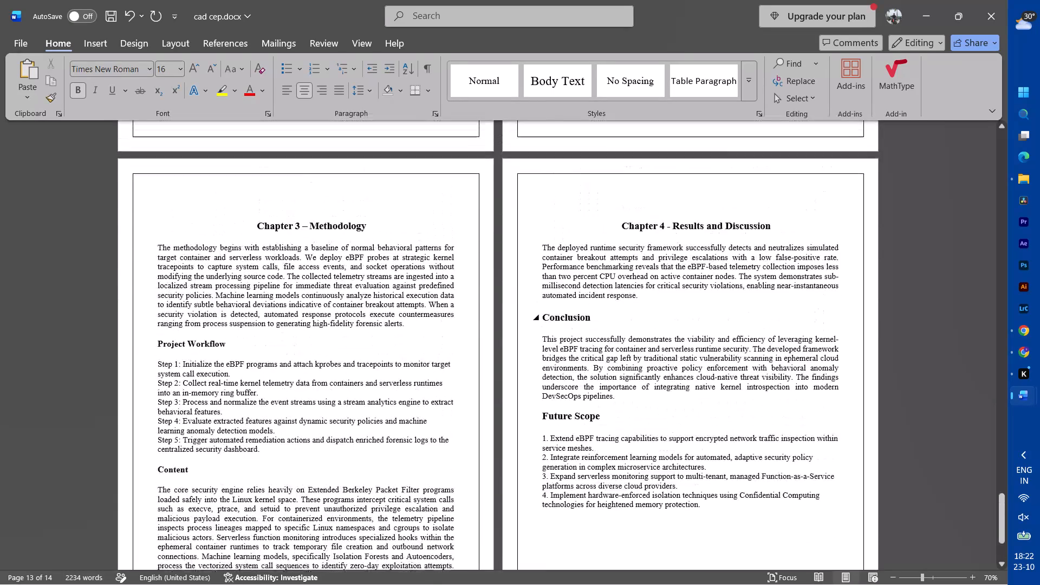
scroll(658, 320, up, 14)
scroll(658, 320, up, 20)
scroll(658, 320, up, 3)
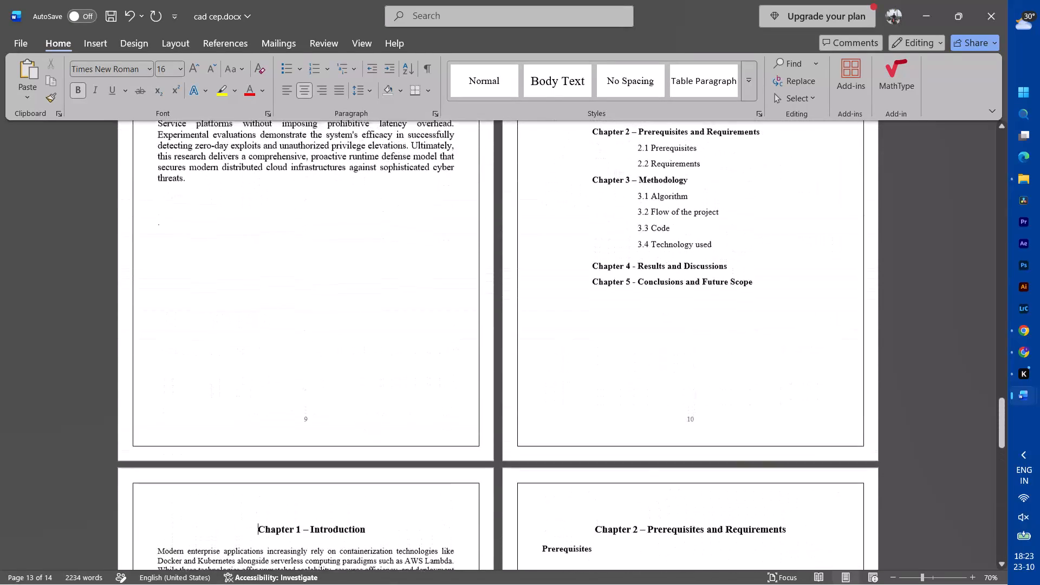
scroll(658, 320, up, 20)
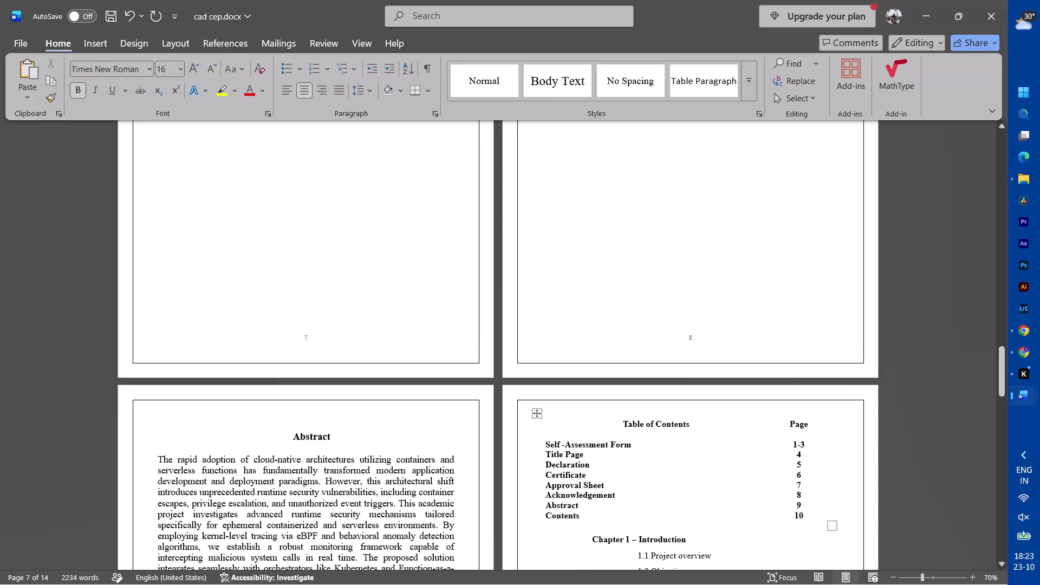
scroll(658, 320, up, 12)
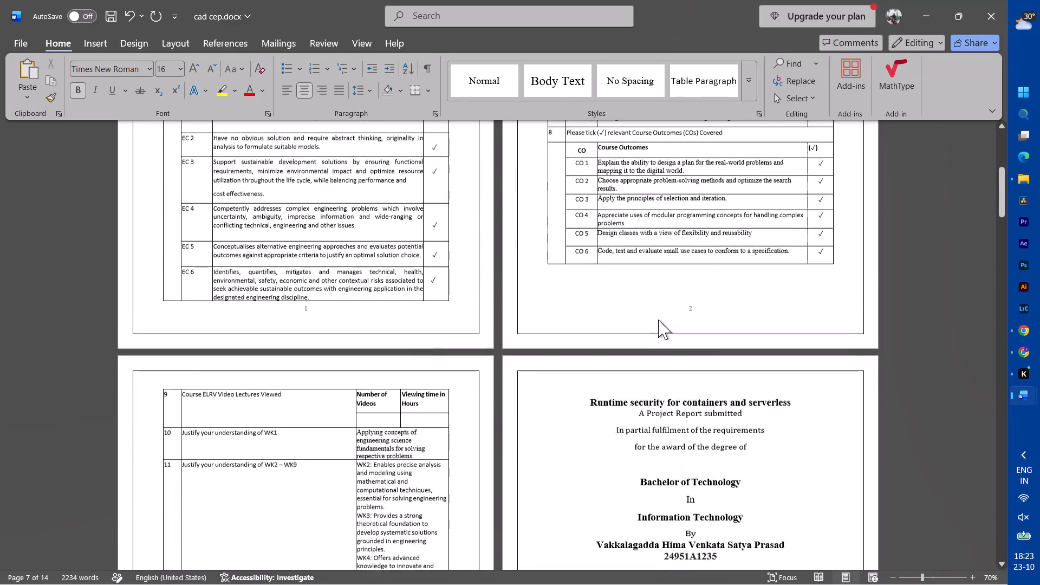
scroll(658, 320, up, 4)
scroll(658, 320, down, 15)
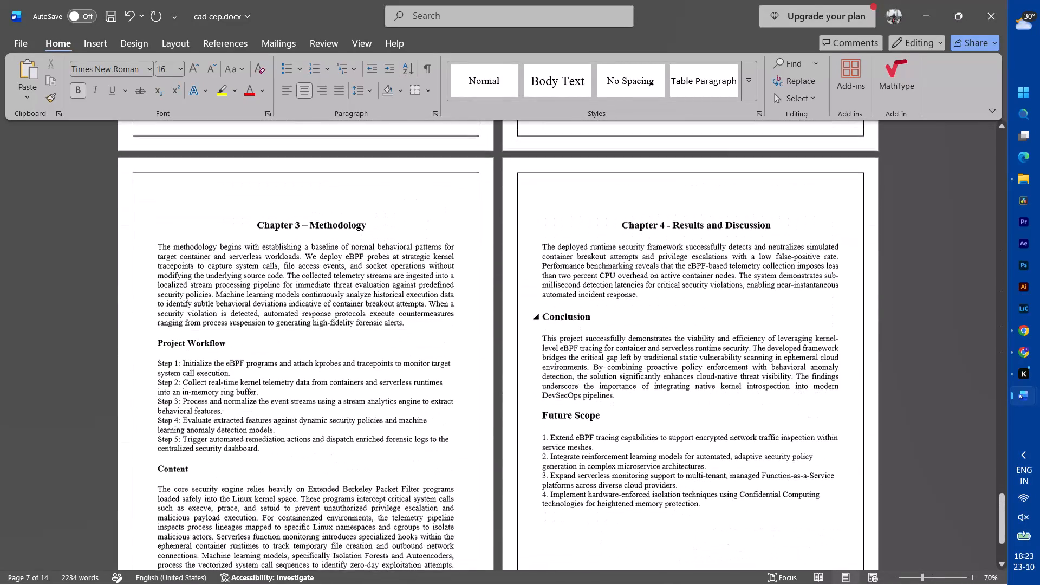
Save the cad cep.docx report.
key(ctrl+s)
Publish the report as cad cep.pdf in the cep folder and close the PDF that opens.
scroll(654, 300, up, 5)
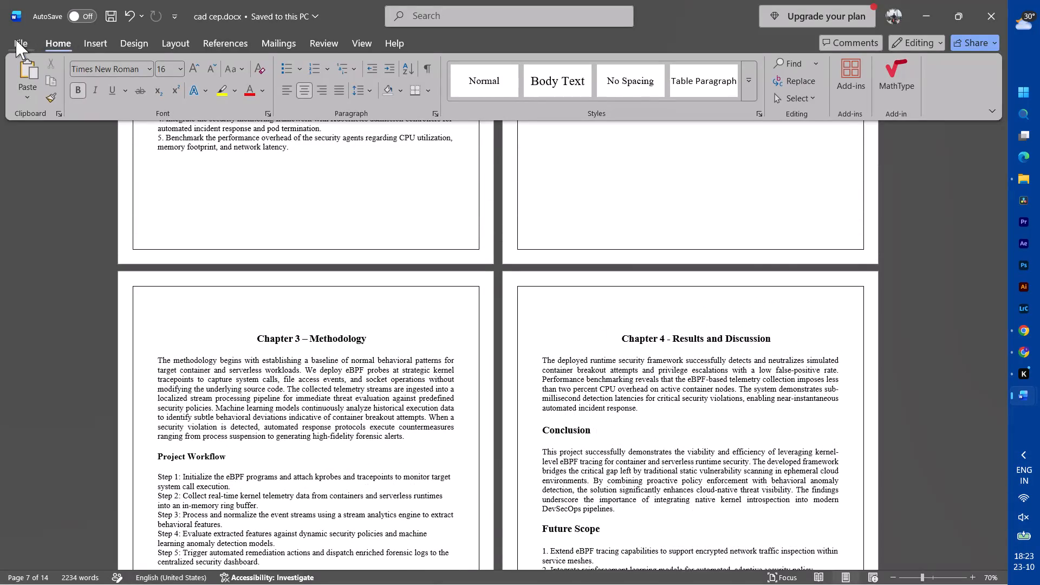
click(16, 40)
click(50, 307)
click(376, 179)
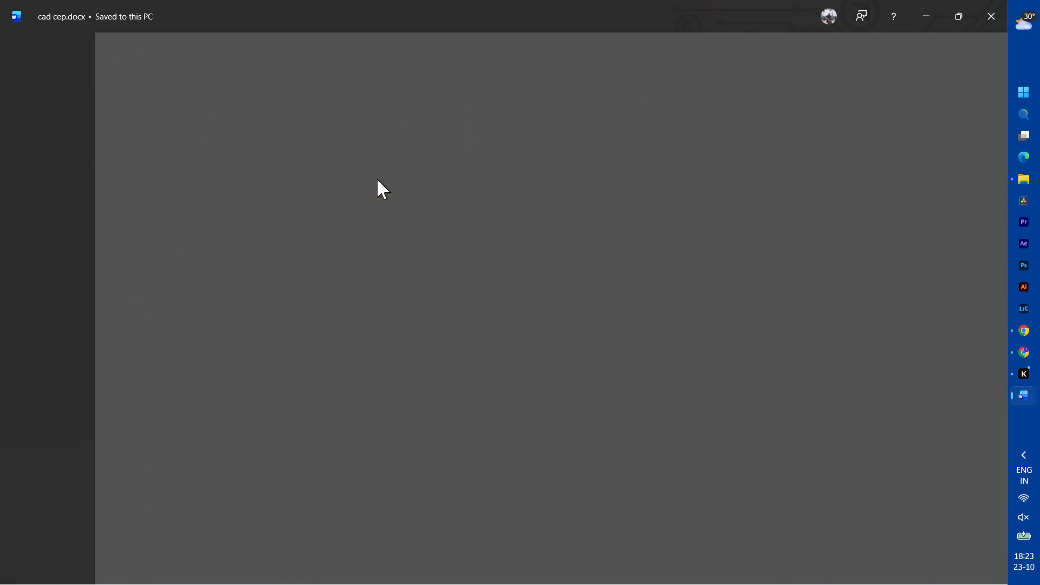
scroll(31, 146, up, 6)
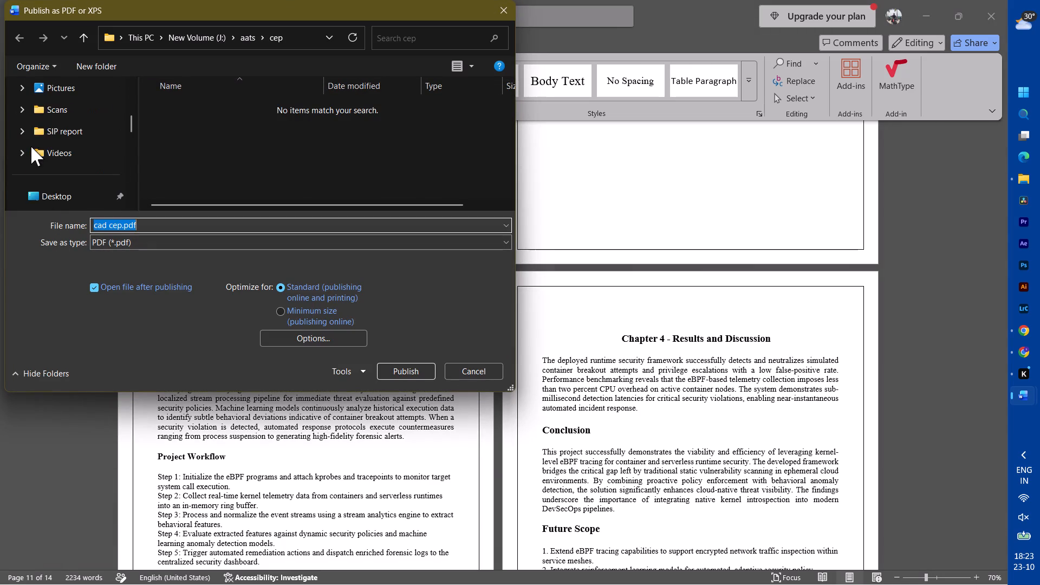
scroll(31, 146, down, 17)
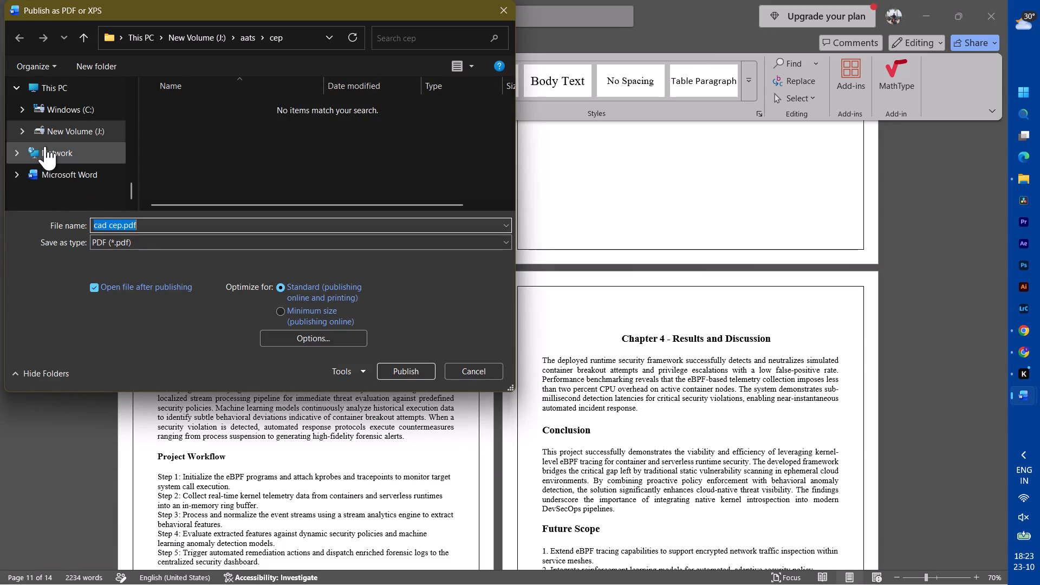
click(395, 366)
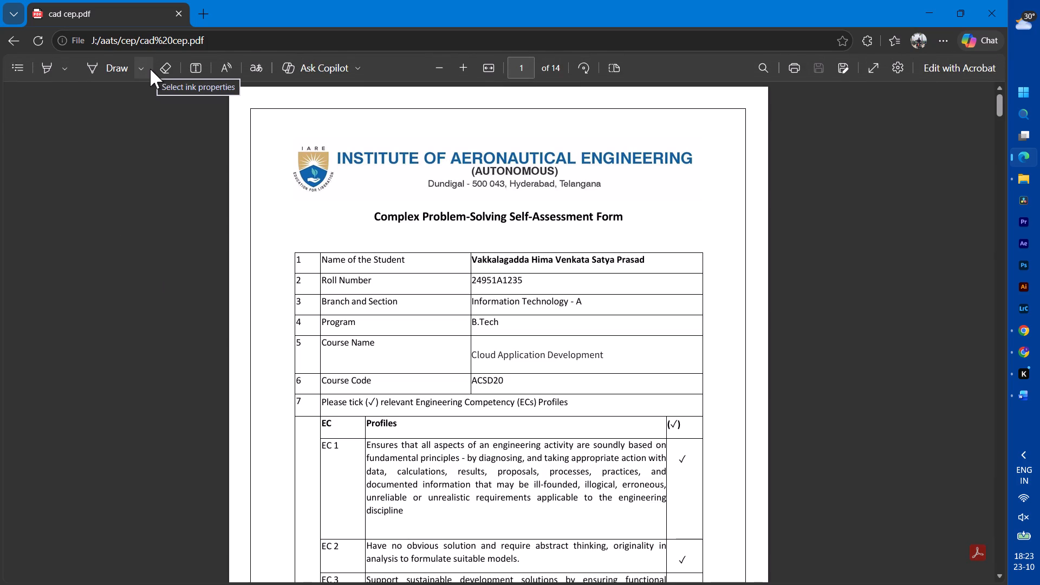
click(174, 12)
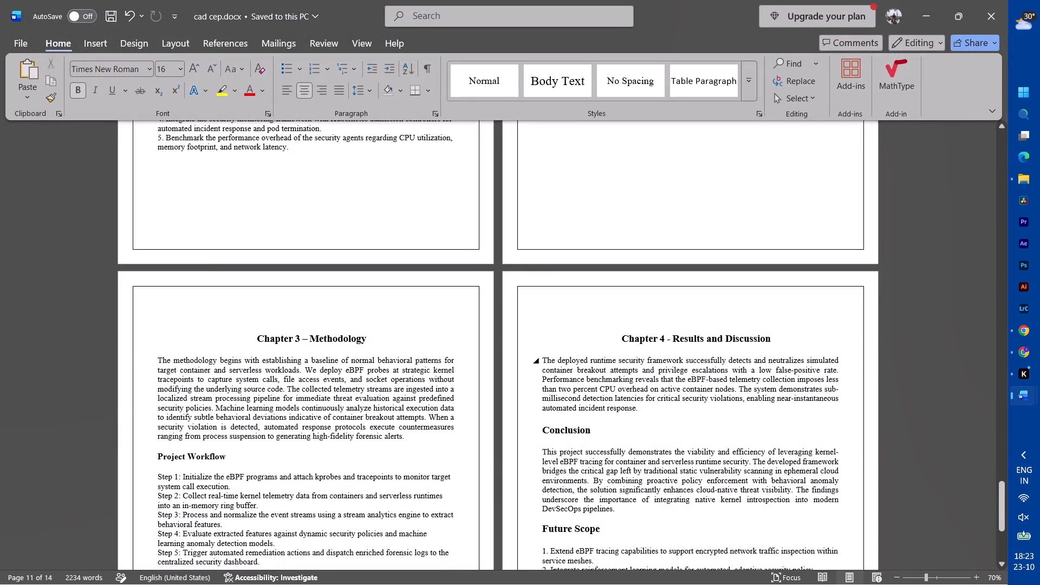
Check the approval sheet, acknowledgement, abstract and table of contents pages of the cad cep report once more.
scroll(624, 378, up, 20)
scroll(624, 378, up, 14)
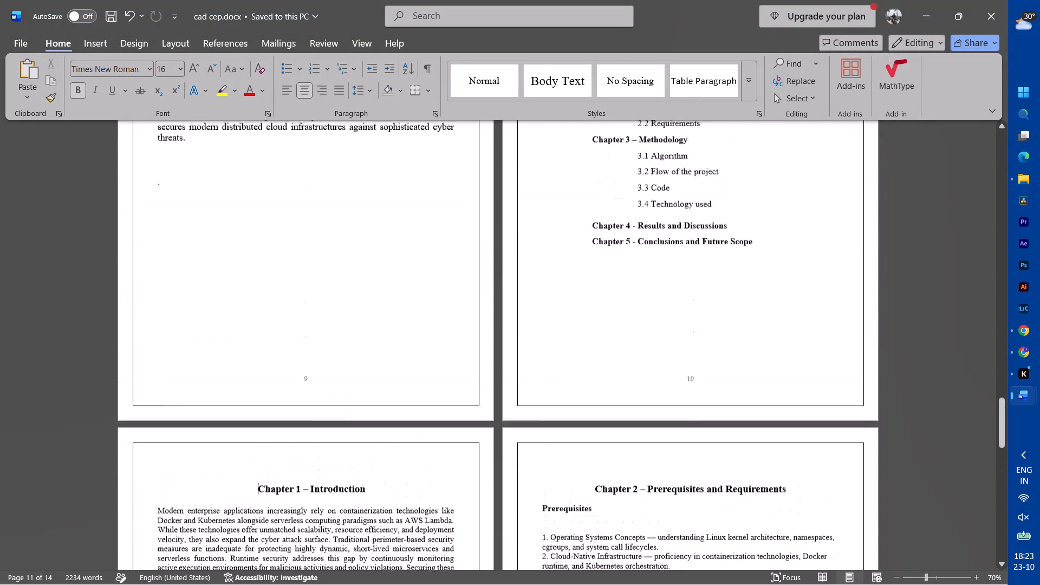
scroll(624, 376, up, 20)
scroll(624, 376, up, 19)
scroll(624, 376, down, 3)
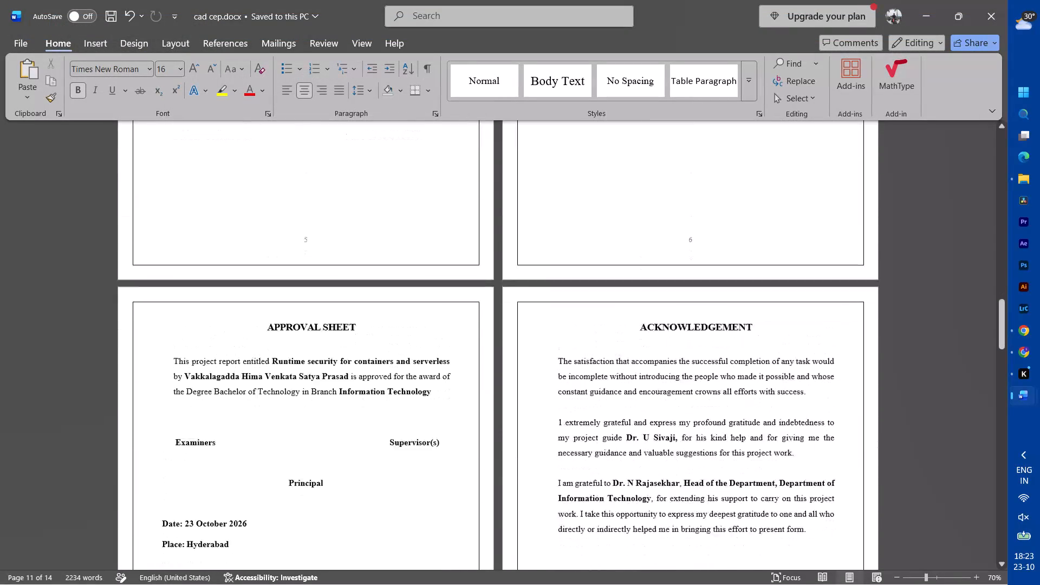
scroll(621, 378, down, 20)
scroll(615, 381, down, 5)
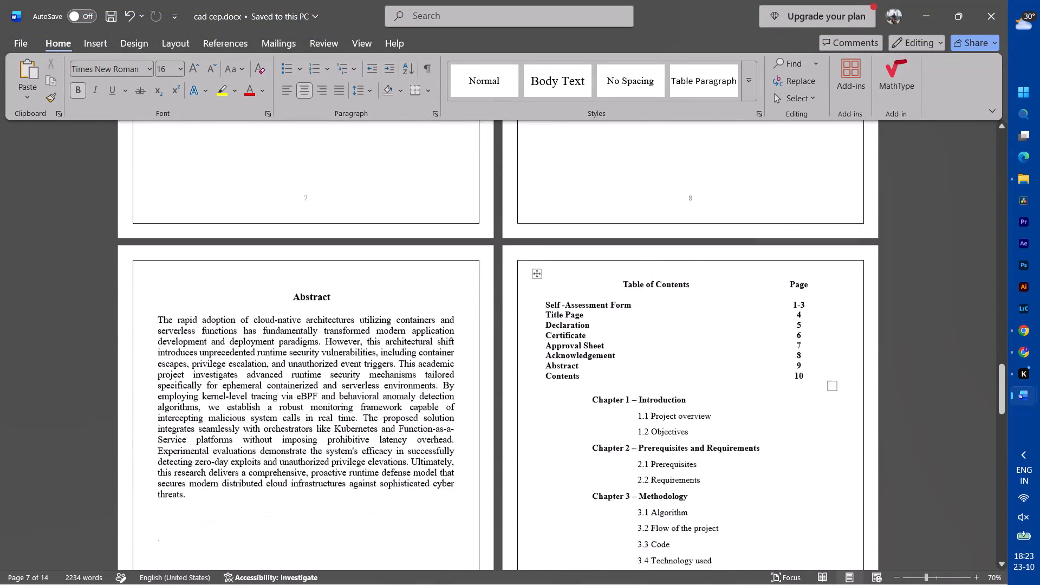
scroll(615, 381, down, 5)
scroll(615, 381, up, 6)
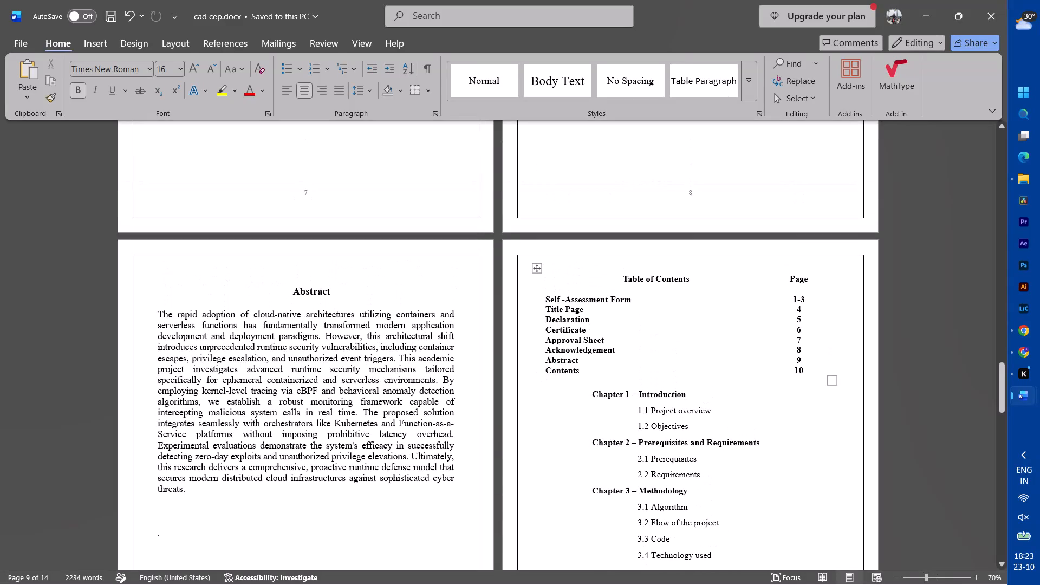
click(537, 269)
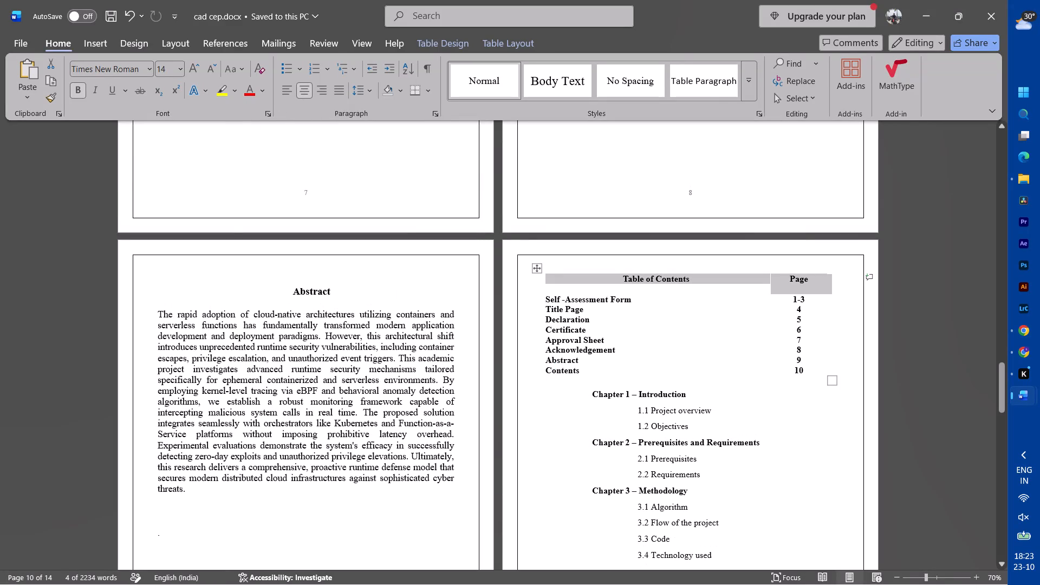
click(850, 322)
scroll(877, 307, up, 13)
scroll(877, 307, down, 1)
scroll(877, 307, up, 6)
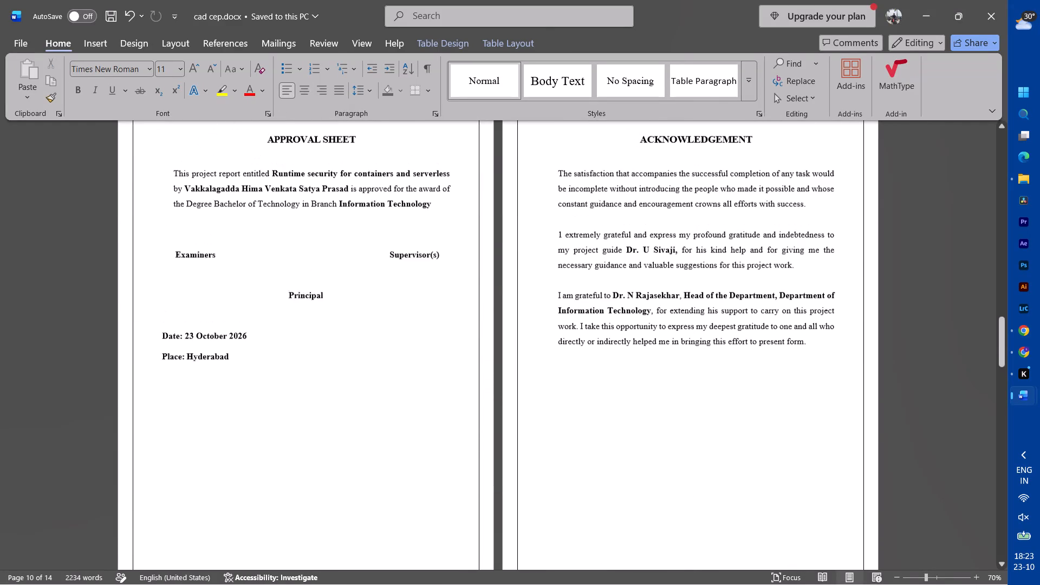
Close the cad cep.docx document.
click(998, 4)
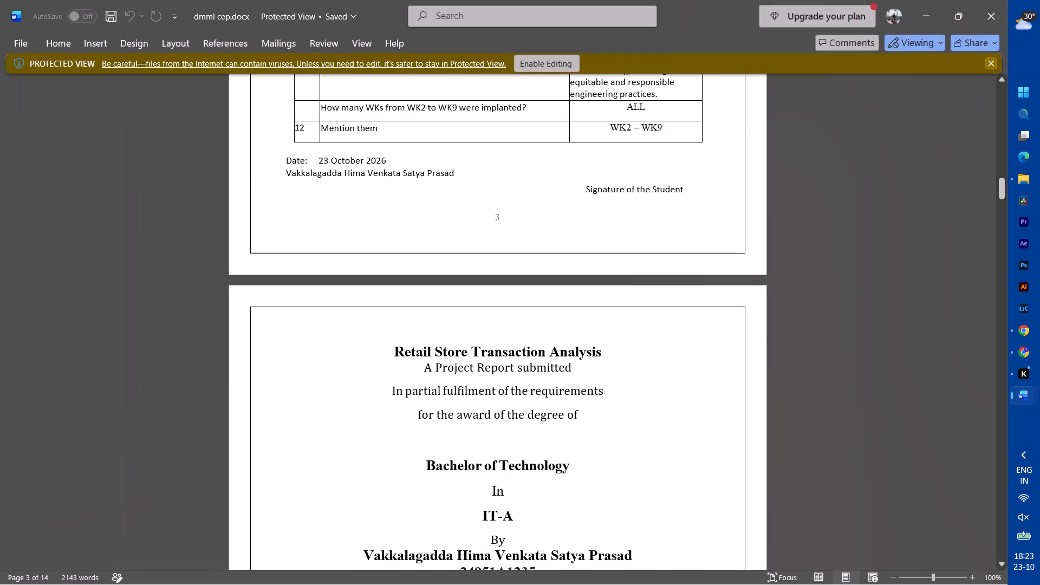
Enable editing for the protected dmml cep.docx report.
scroll(669, 201, up, 13)
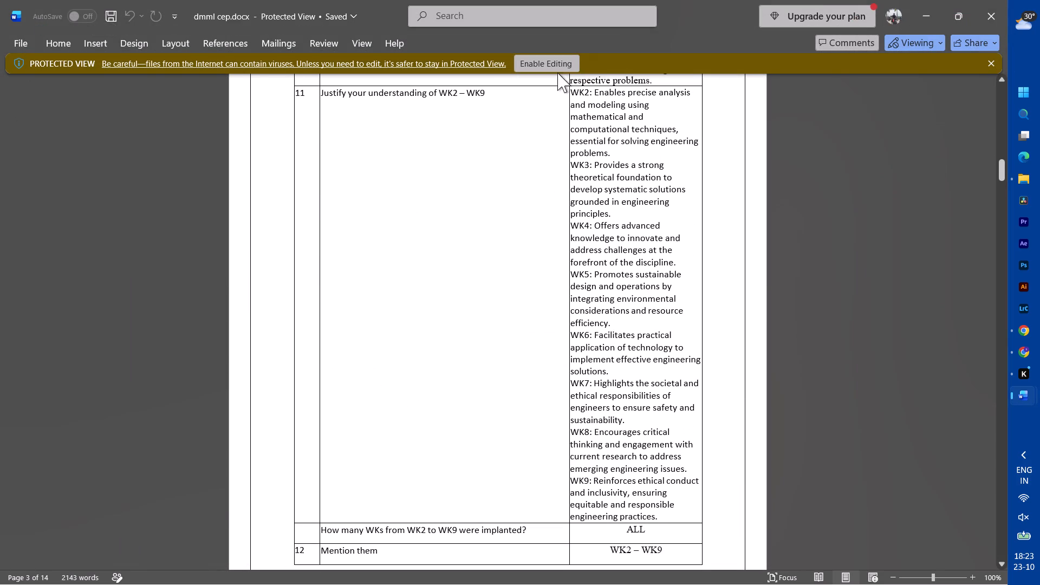
click(557, 69)
Shrink the IARE logo on the "Retail Store Transaction Analysis" title page to about 60% of its width and height.
scroll(639, 190, up, 6)
scroll(620, 300, down, 4)
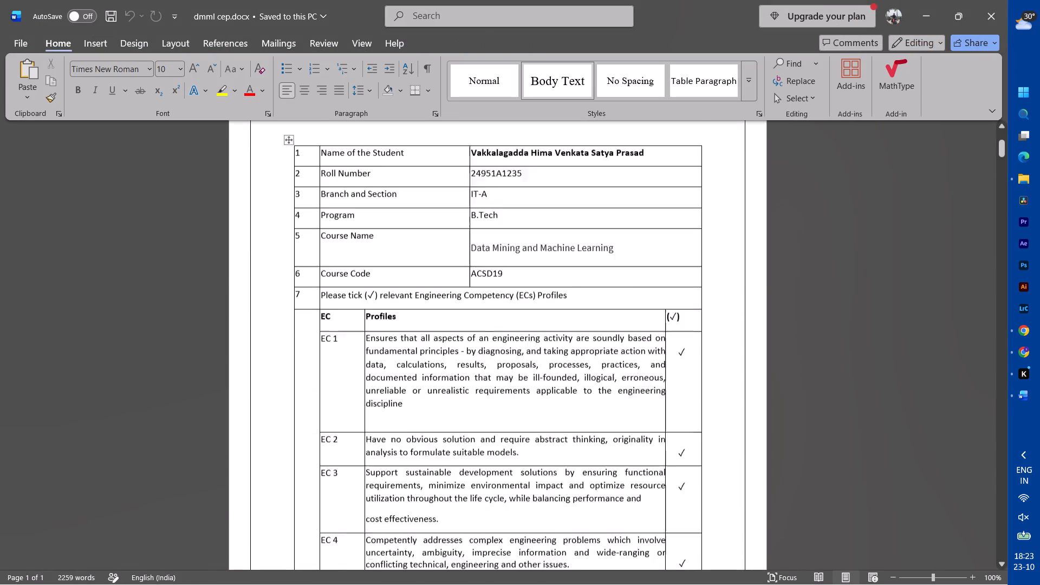
scroll(620, 300, down, 20)
scroll(620, 300, down, 20)
scroll(620, 300, down, 2)
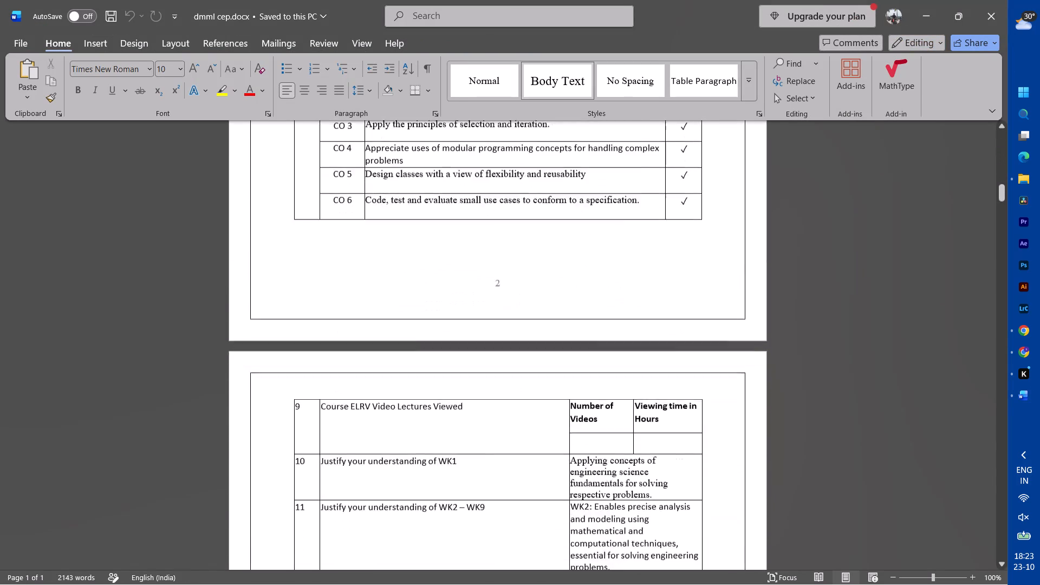
scroll(620, 300, down, 18)
scroll(620, 300, down, 6)
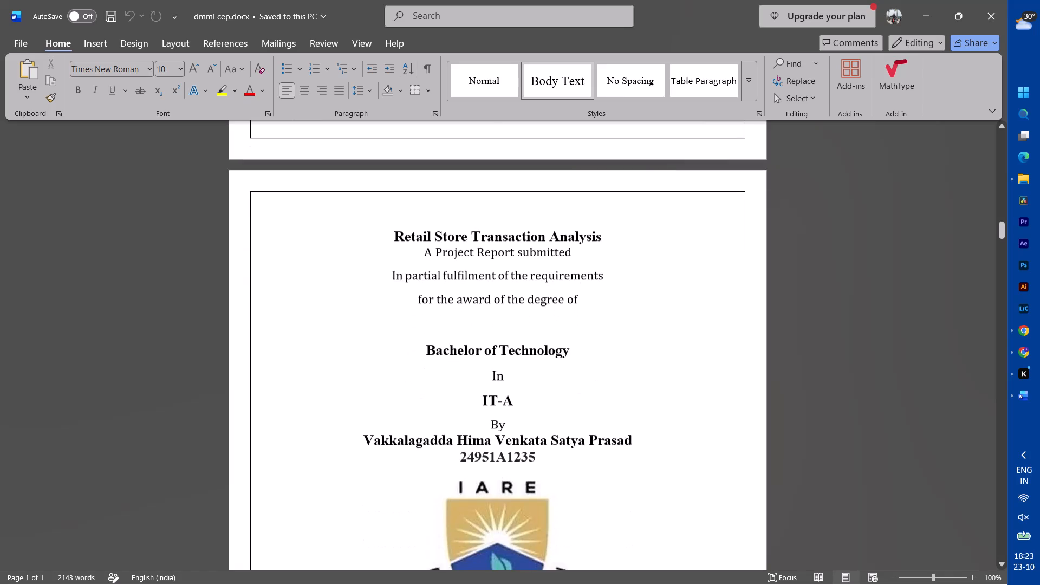
scroll(620, 300, down, 13)
scroll(620, 301, up, 13)
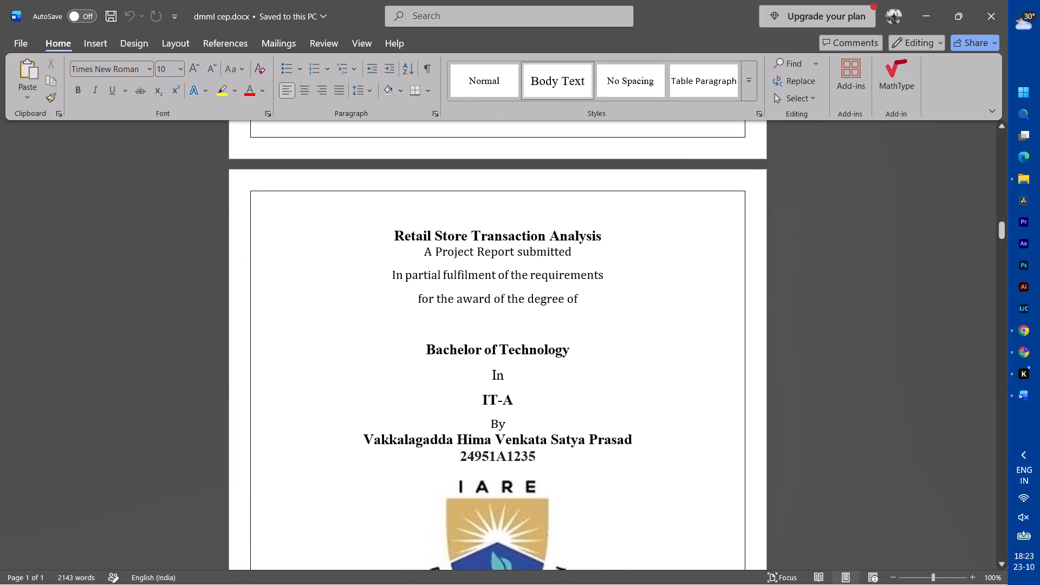
scroll(582, 395, down, 6)
click(532, 376)
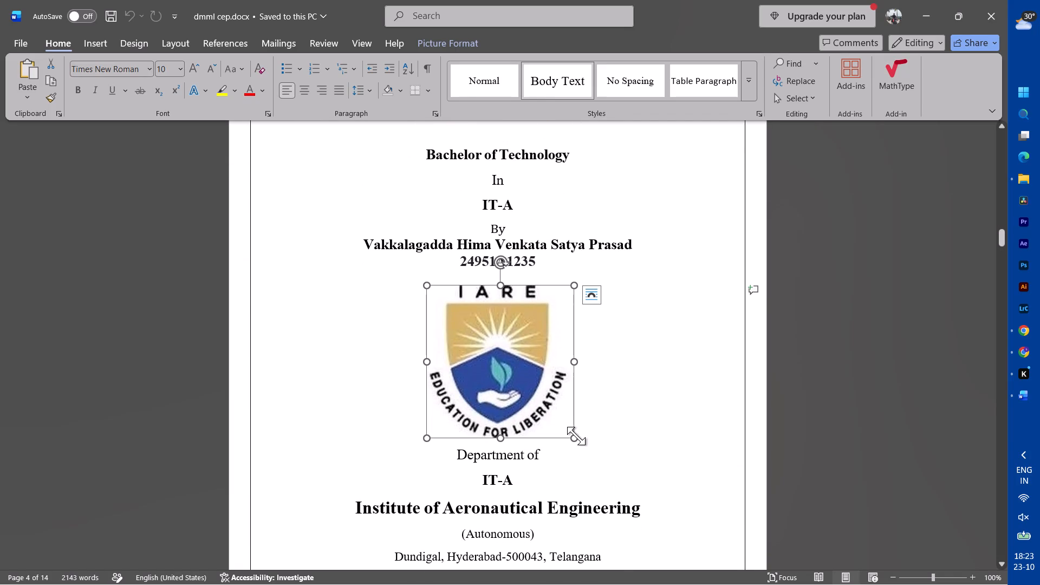
drag(575, 438, 528, 374)
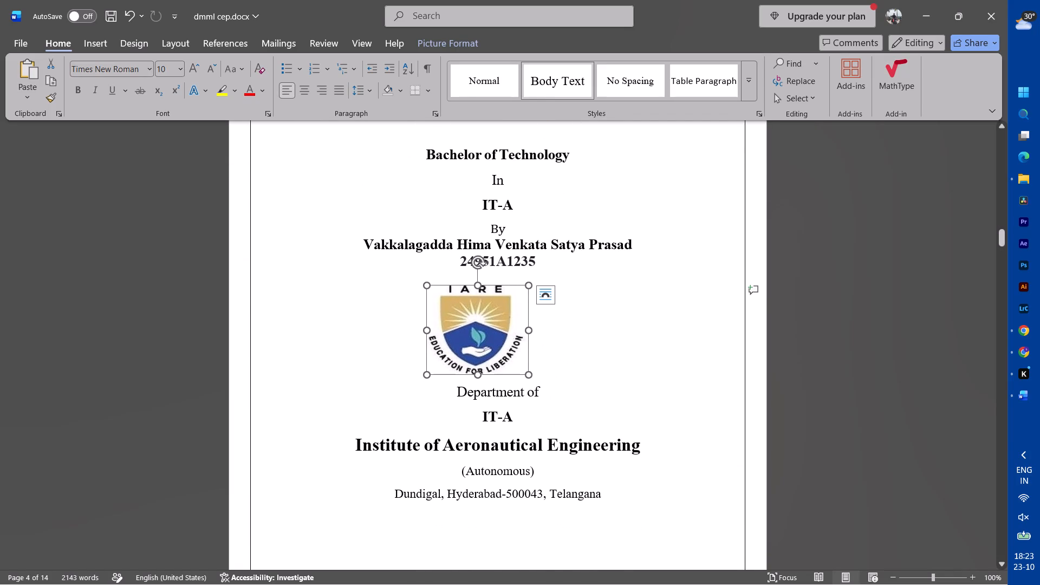
drag(525, 375, 516, 373)
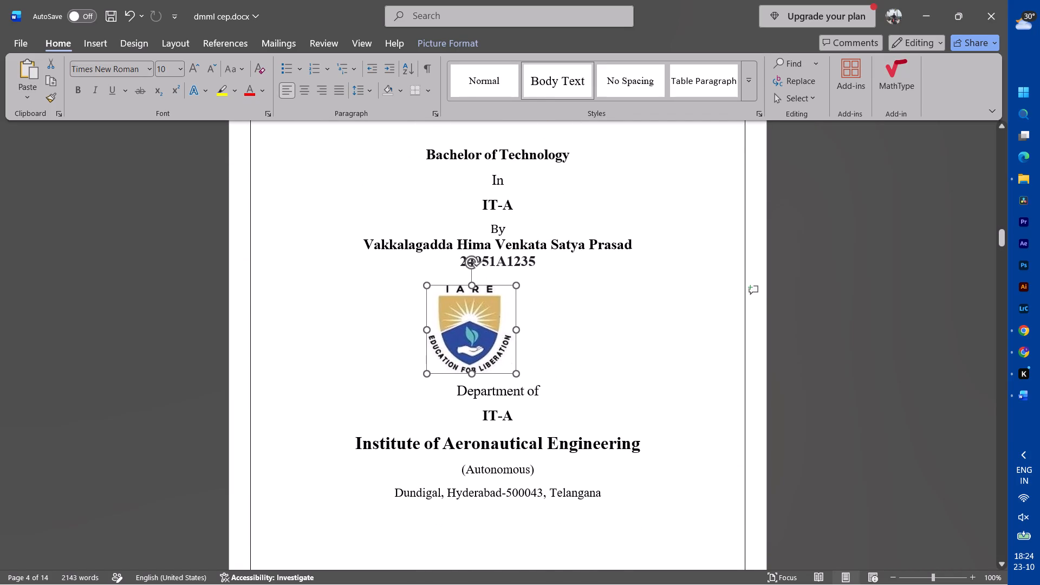
Centre the shrunken logo above the "Department of" line by inserting 13 spaces in front of it.
drag(474, 331, 505, 333)
drag(499, 335, 446, 341)
key(space)
key(space)
key(space)
key(space)
key(space)
key(space)
key(space)
key(space)
key(space)
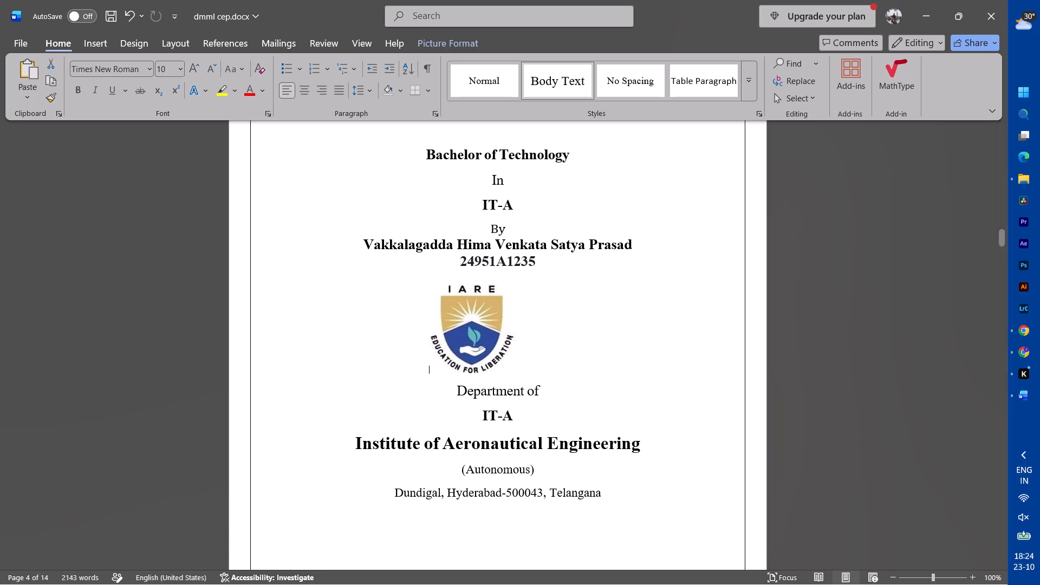
key(space)
key(space)
key(space)
key(space)
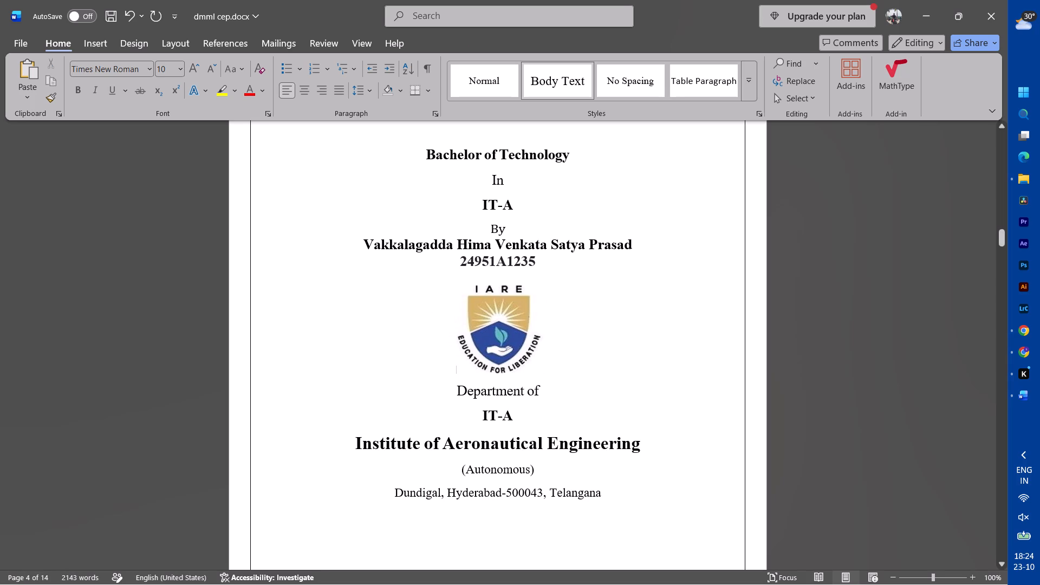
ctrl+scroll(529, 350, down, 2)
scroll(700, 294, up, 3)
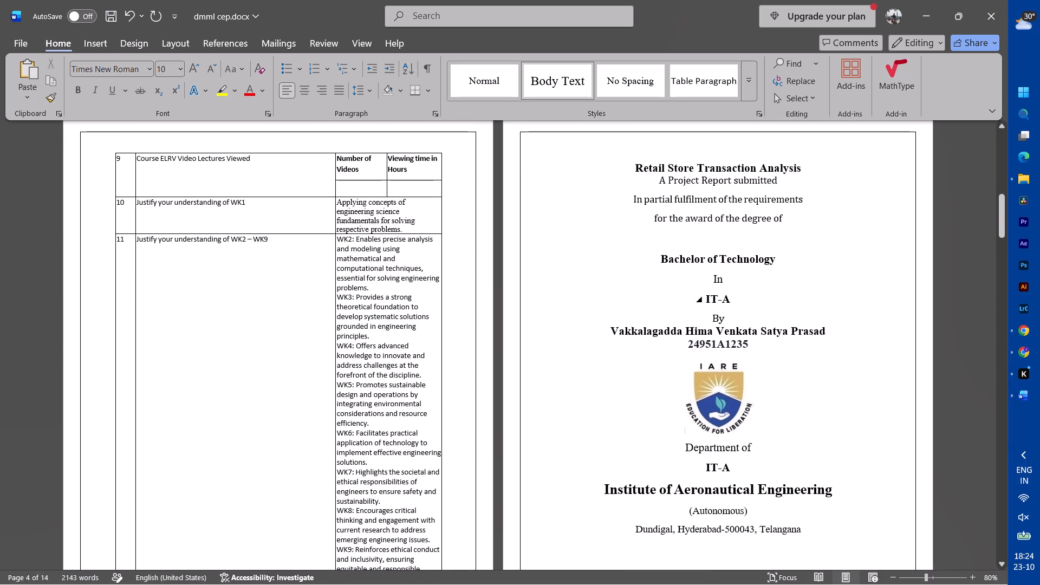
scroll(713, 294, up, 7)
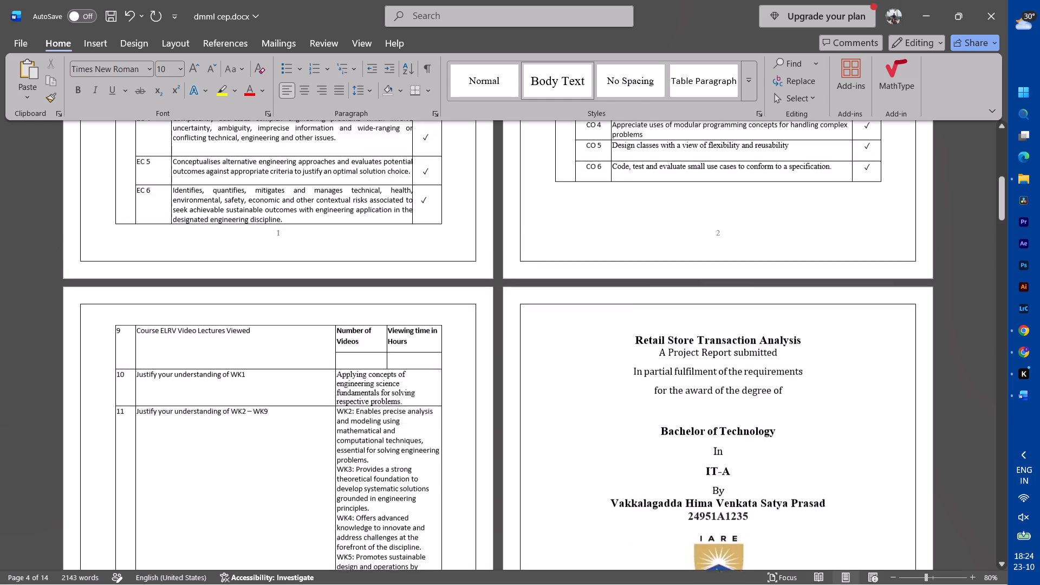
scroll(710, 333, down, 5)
Switch to File Explorer and permanently delete cad cep.pdf from the cep folder.
key(alt+Tab)
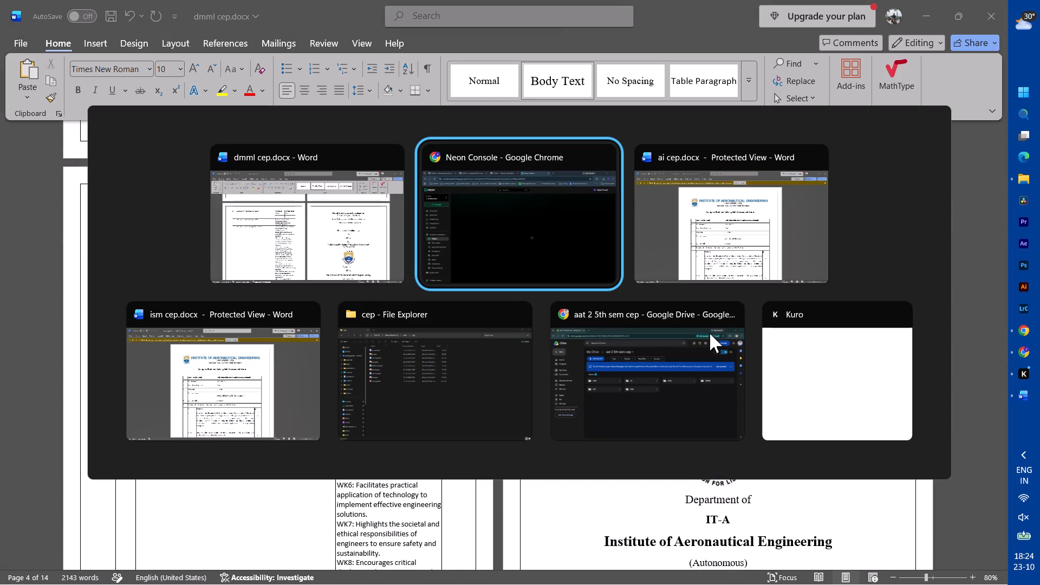
key(alt+Tab)
key(alt+Tab)
key(alt+Tab)
click(276, 316)
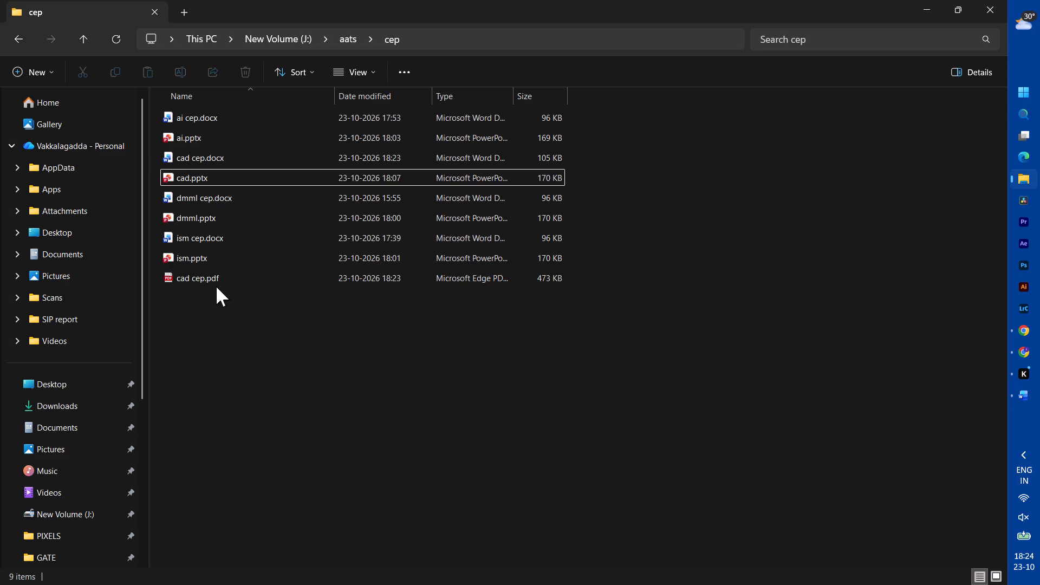
click(216, 283)
key(shift+Delete)
key(Return)
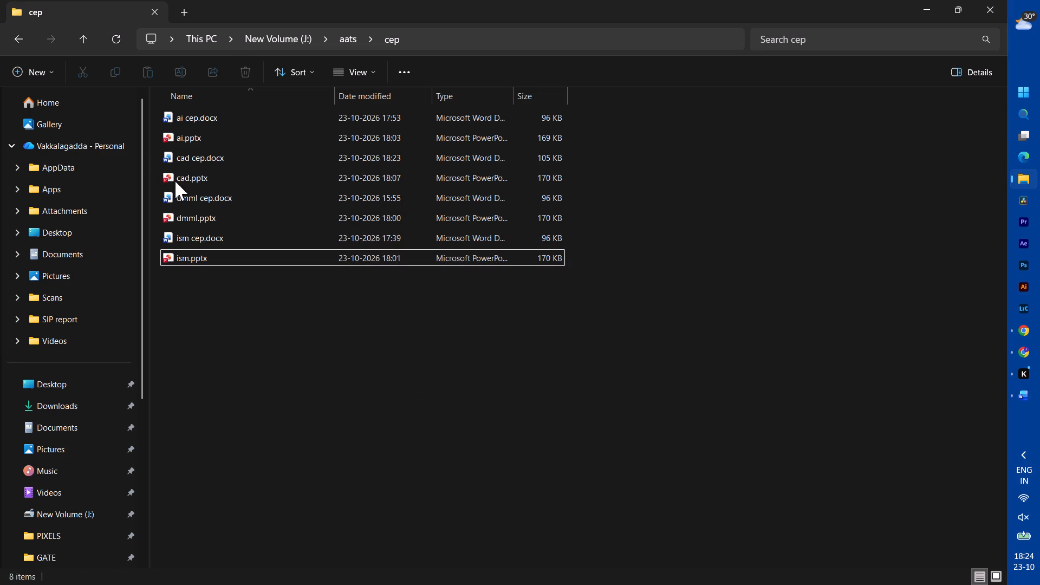
Return to the dmml cep.docx report and replace "IT-A" below "In" on the title page with "Information Technology".
key(alt+Tab)
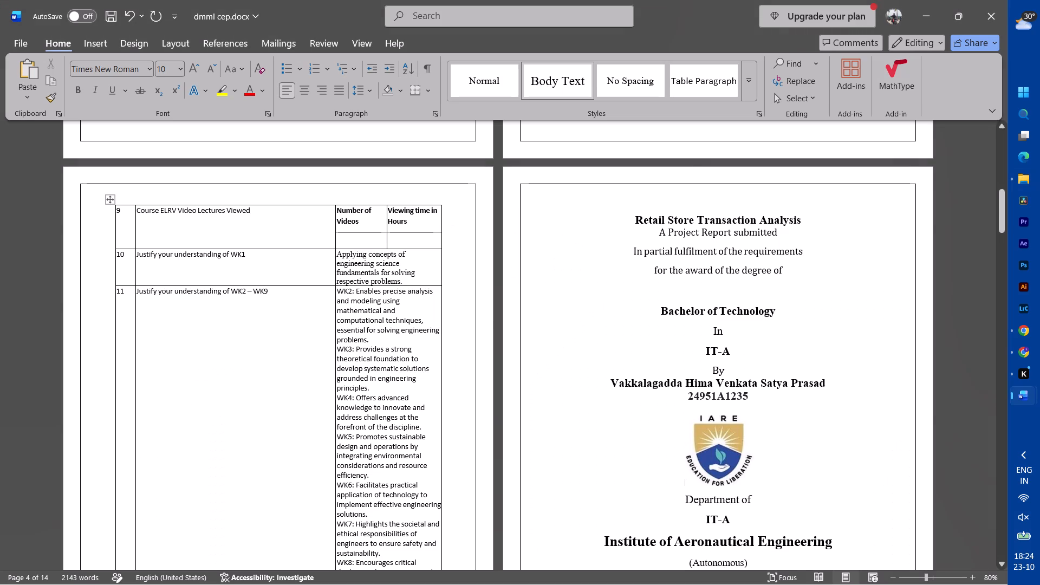
scroll(484, 315, up, 7)
scroll(484, 315, down, 1)
scroll(484, 315, up, 5)
scroll(484, 315, down, 13)
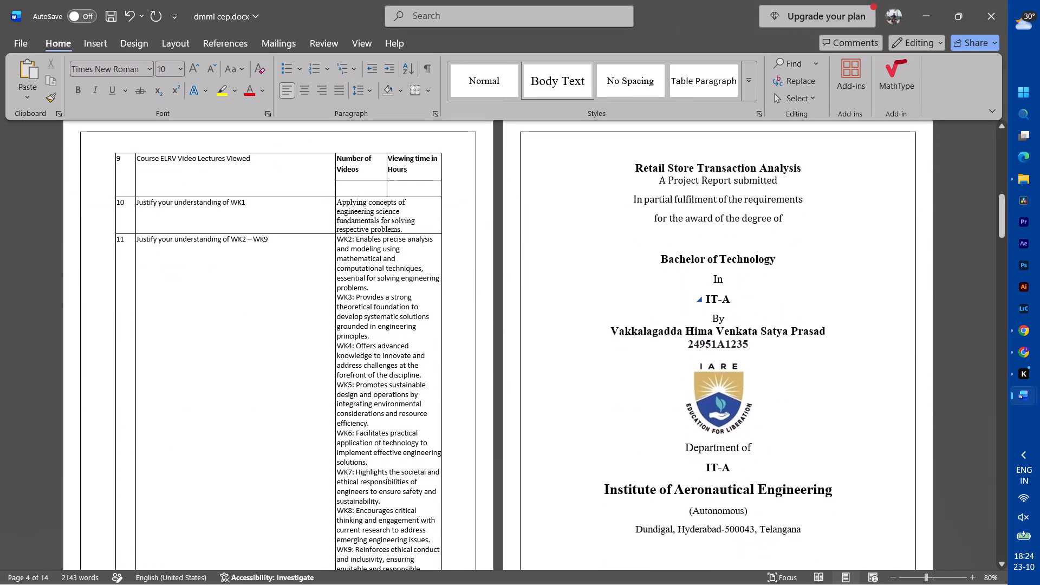
click(727, 297)
key(ctrl+shift+Left)
key(ctrl+shift+Left)
key(ctrl+shift+Left)
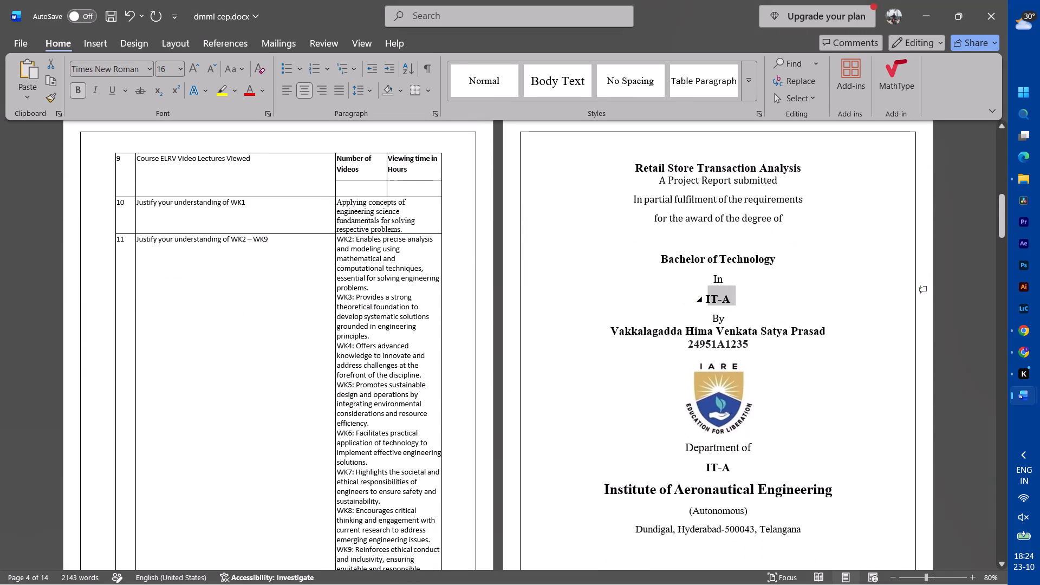
text(INfom)
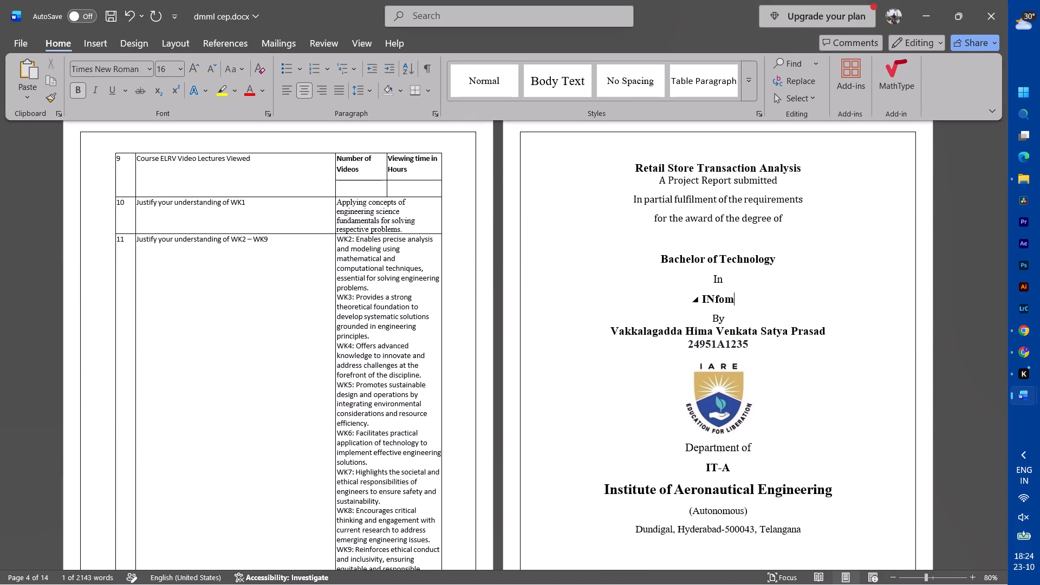
key(BackSpace)
key(BackSpace)
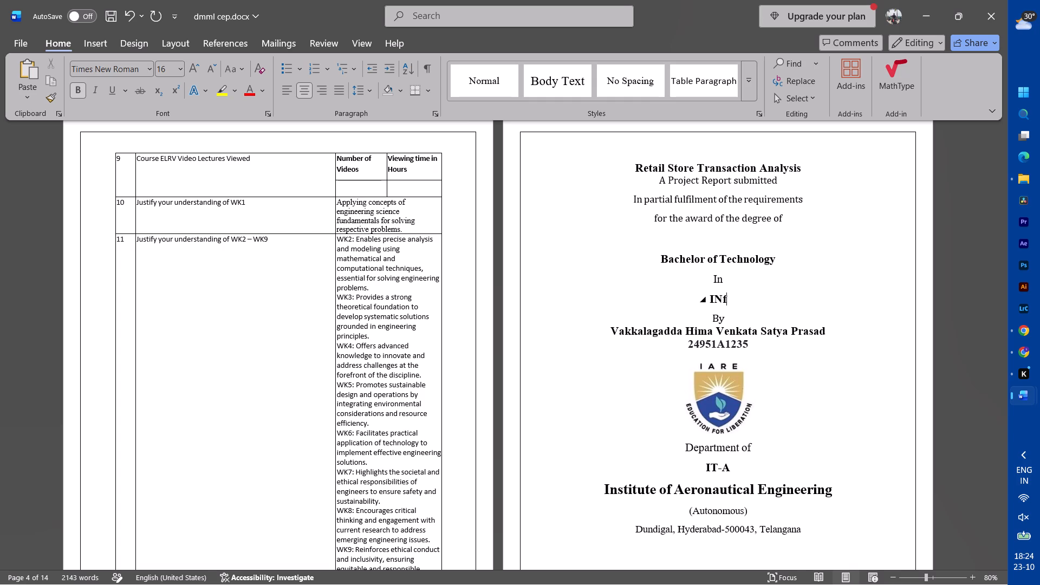
text(ORMATION)
key(space)
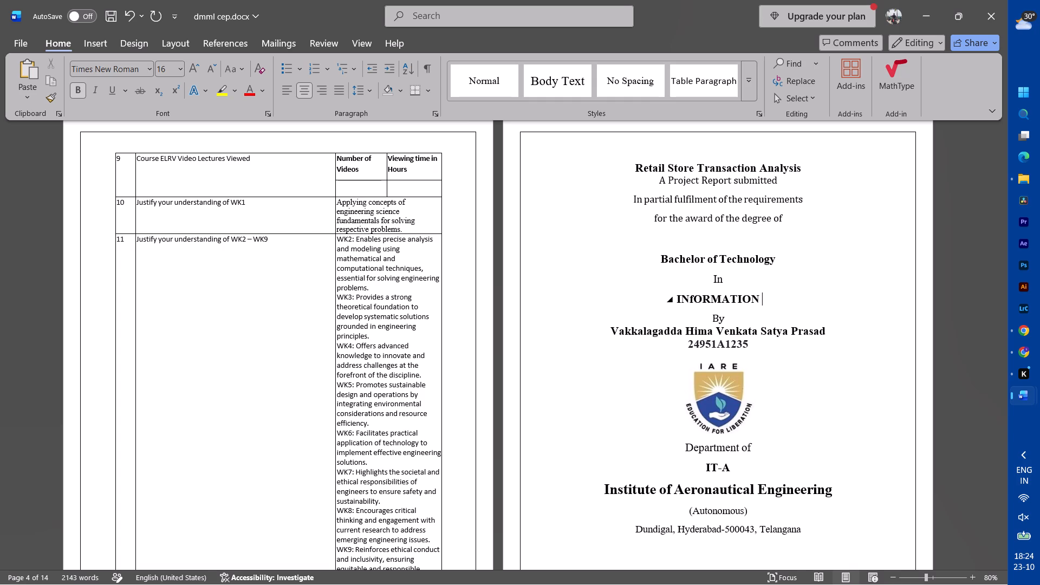
key(BackSpace)
key(BackSpace)
key(BackSpace)
key(BackSpace)
key(BackSpace)
key(BackSpace)
key(BackSpace)
key(BackSpace)
key(BackSpace)
key(BackSpace)
key(BackSpace)
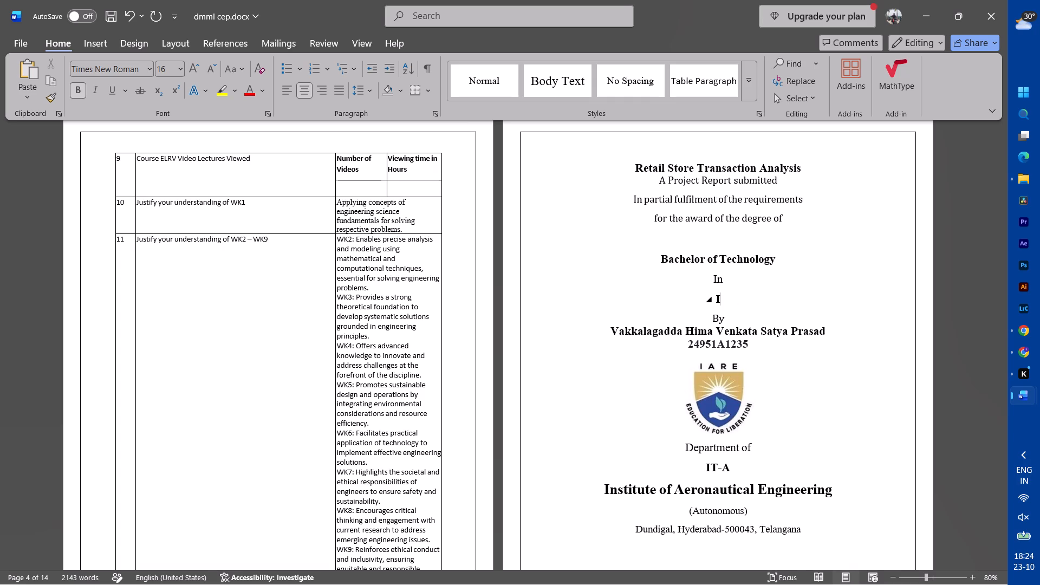
text(NFORMATION)
key(space)
key(BackSpace)
key(BackSpace)
key(BackSpace)
key(BackSpace)
key(BackSpace)
key(BackSpace)
key(BackSpace)
key(BackSpace)
key(BackSpace)
key(BackSpace)
key(BackSpace)
text(Infom)
key(BackSpace)
text(rmation Te)
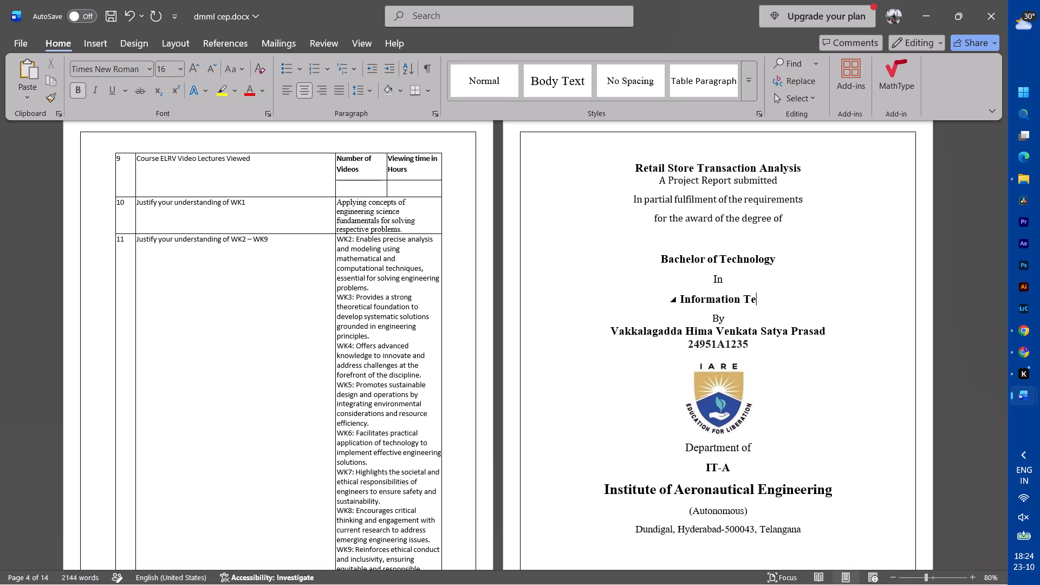
text(chnology)
Copy the new "Information Technology" text on the title page, without its paragraph mark.
key(shift+Left)
key(shift+Left)
key(shift+Left)
key(shift+Left)
key(shift+Left)
key(shift+Left)
key(shift+Left)
key(shift+Left)
key(shift+Left)
key(shift+Left)
key(shift+Left)
key(shift+Left)
key(shift+Left)
key(shift+Left)
key(shift+Left)
key(shift+Left)
key(shift+Left)
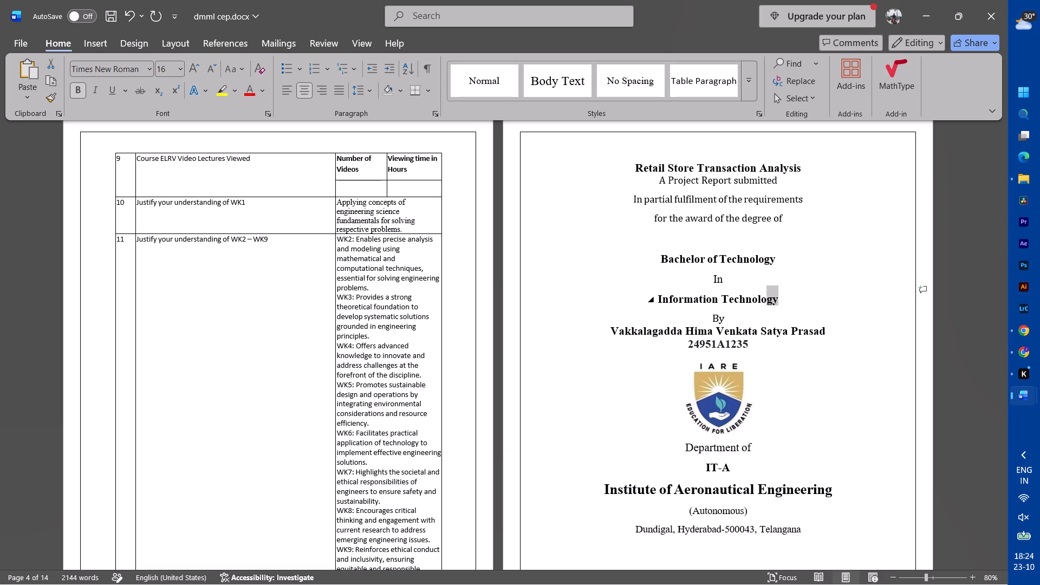
key(shift+Left)
key(shift+Left)
key(shift+Left)
key(shift+Left)
key(shift+Left)
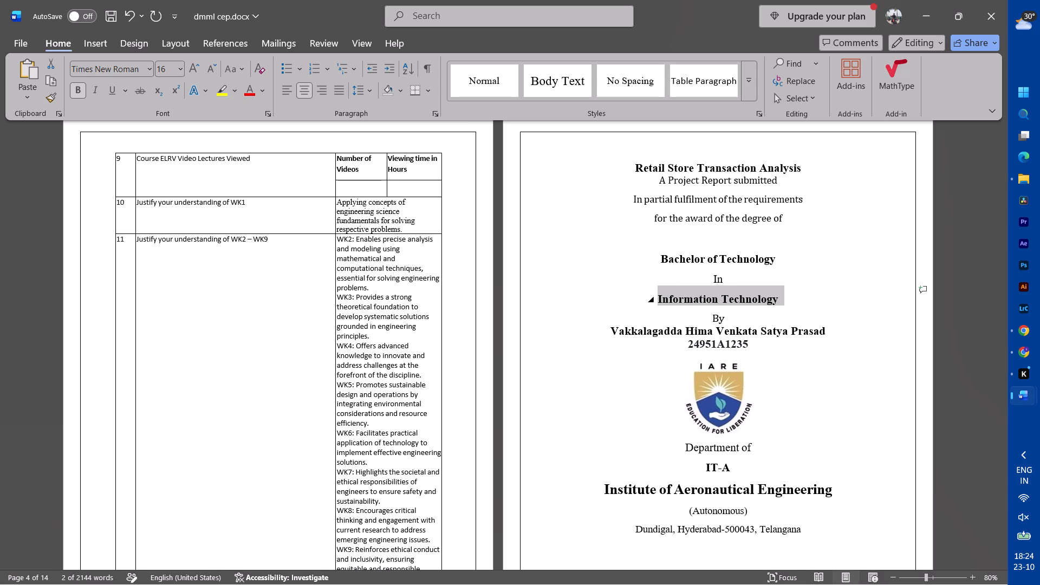
key(shift+Right)
key(Left)
key(Left)
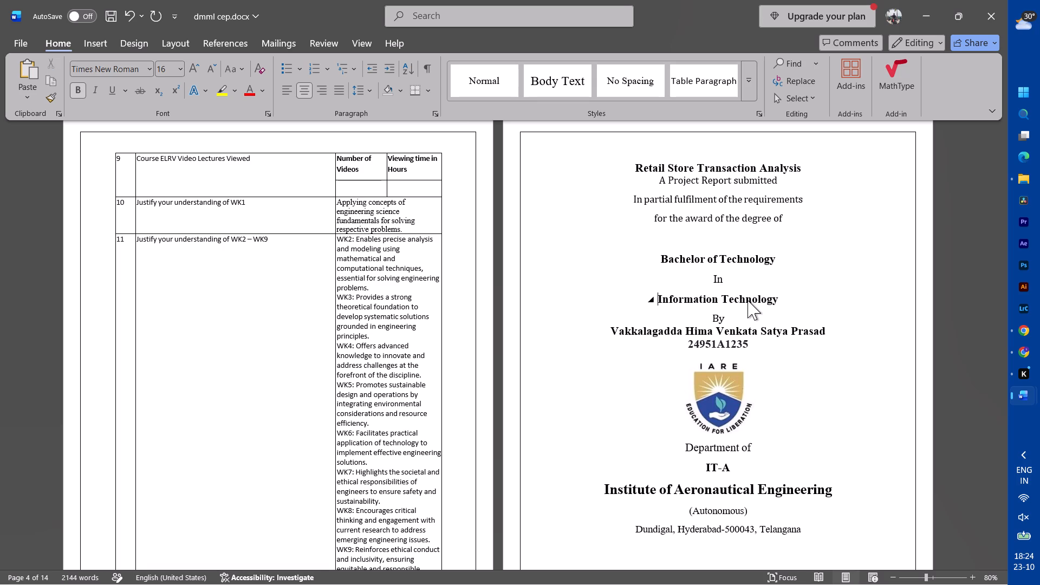
key(ctrl+shift+Right)
key(ctrl+shift+Right)
key(shift+Left)
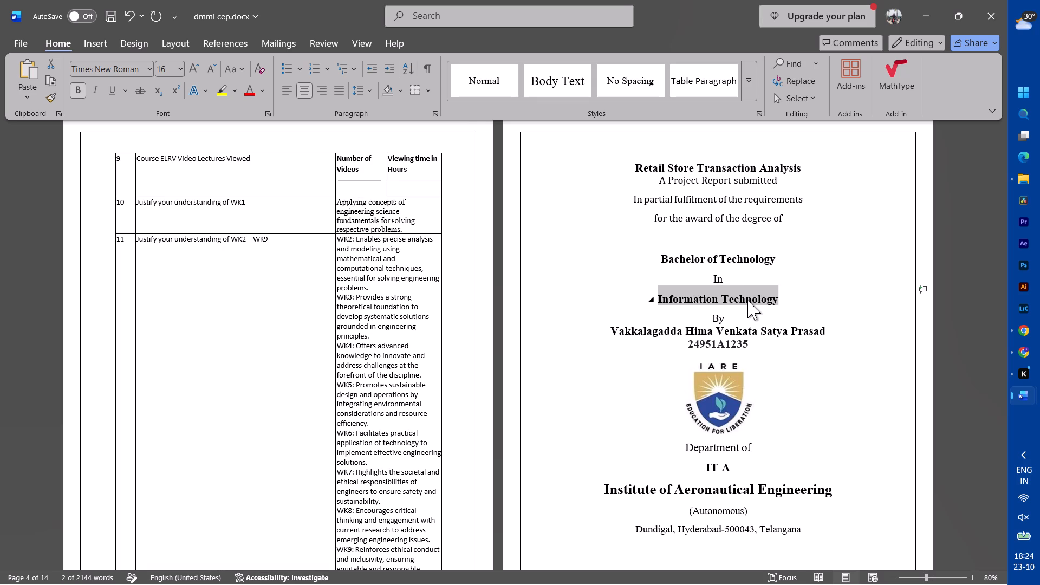
key(ctrl+c)
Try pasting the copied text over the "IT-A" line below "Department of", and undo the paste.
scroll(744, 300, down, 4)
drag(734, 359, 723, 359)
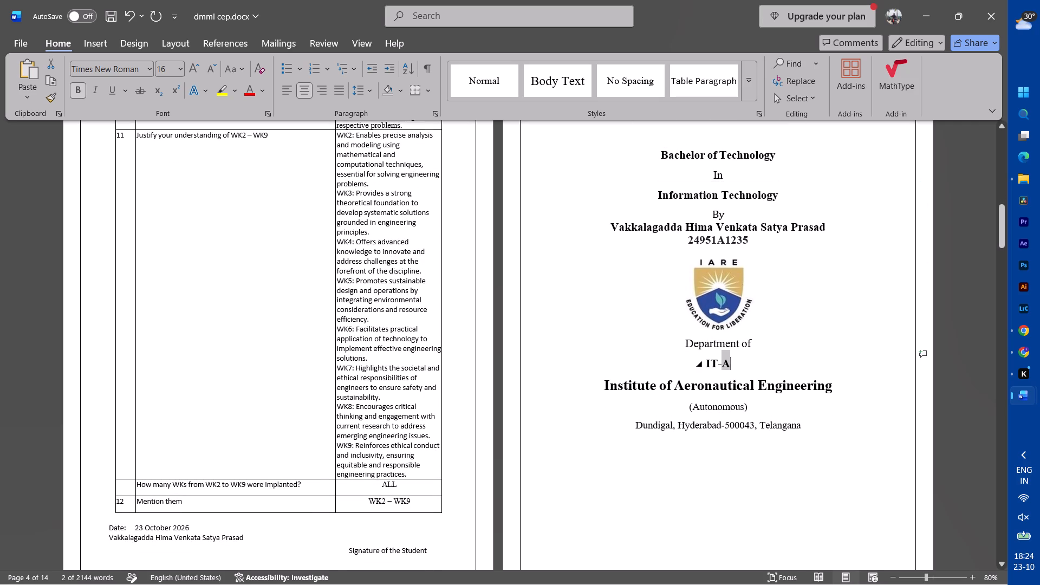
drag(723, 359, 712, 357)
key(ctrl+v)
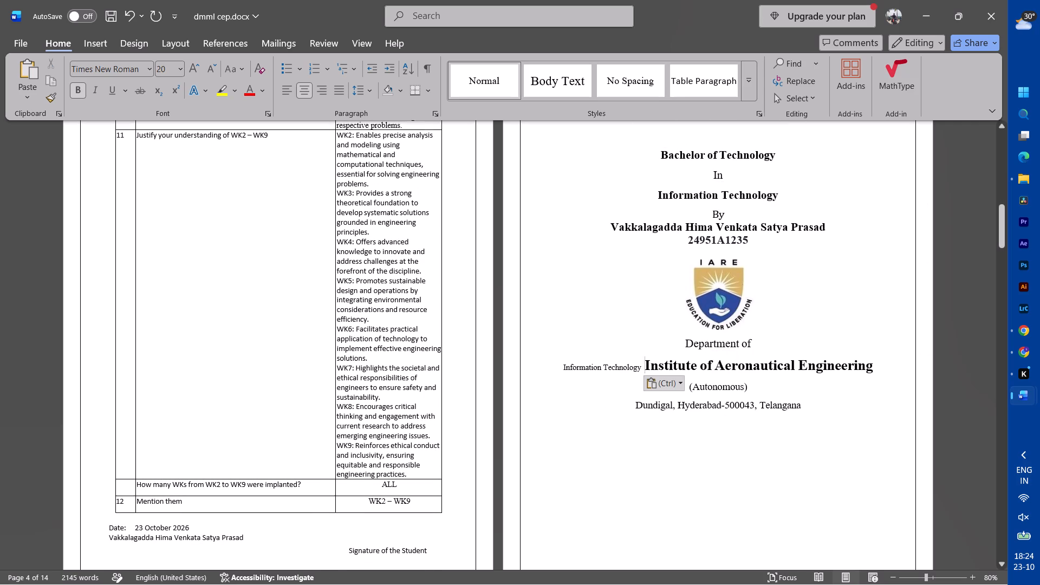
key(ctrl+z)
Replace only the characters "IT-A" below "Department of" with the copied "Information Technology", keeping the line's paragraph break.
key(shift+Left)
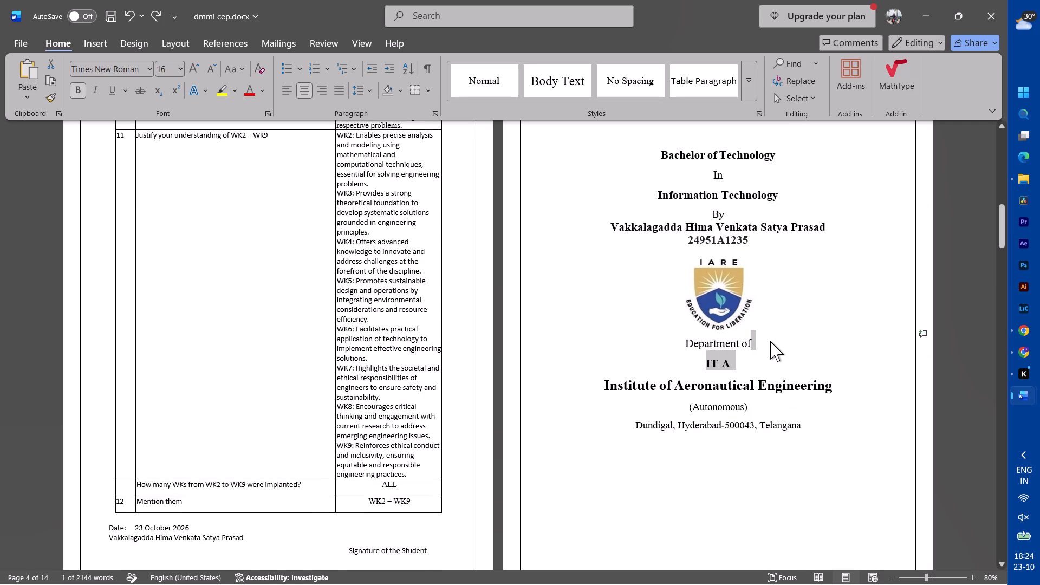
key(Down)
key(Up)
key(shift+Left)
key(shift+Left)
key(shift+Left)
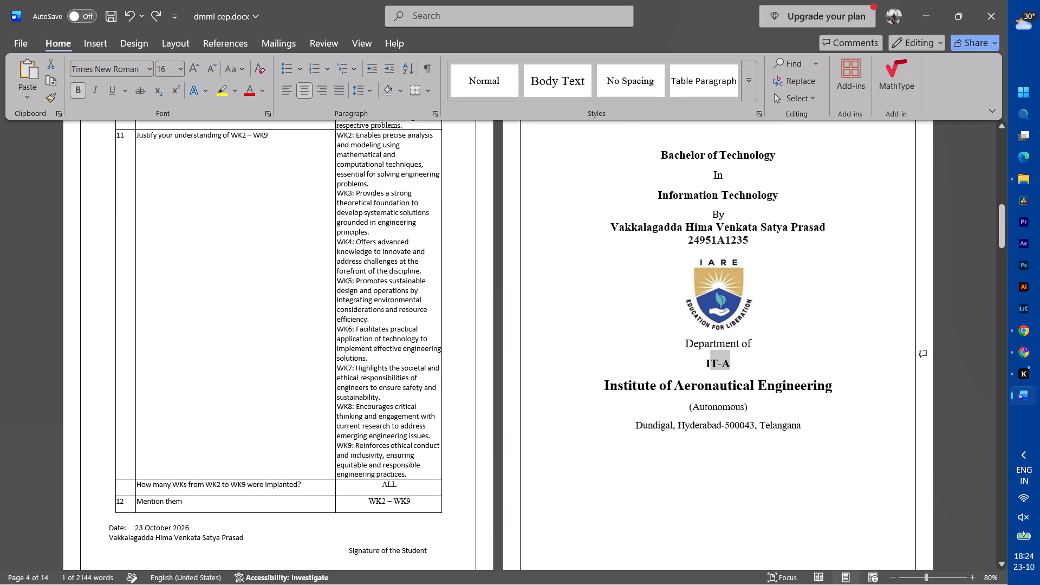
key(shift+Left)
key(Left)
key(shift+Right)
key(shift+Right)
key(shift+Right)
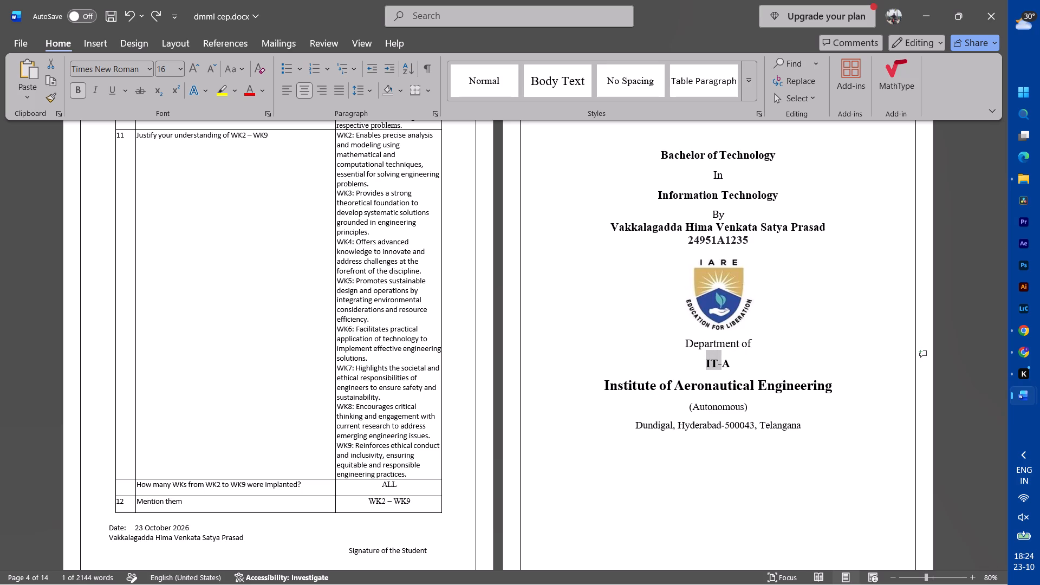
key(shift+Right)
key(shift+Left)
key(ctrl+v)
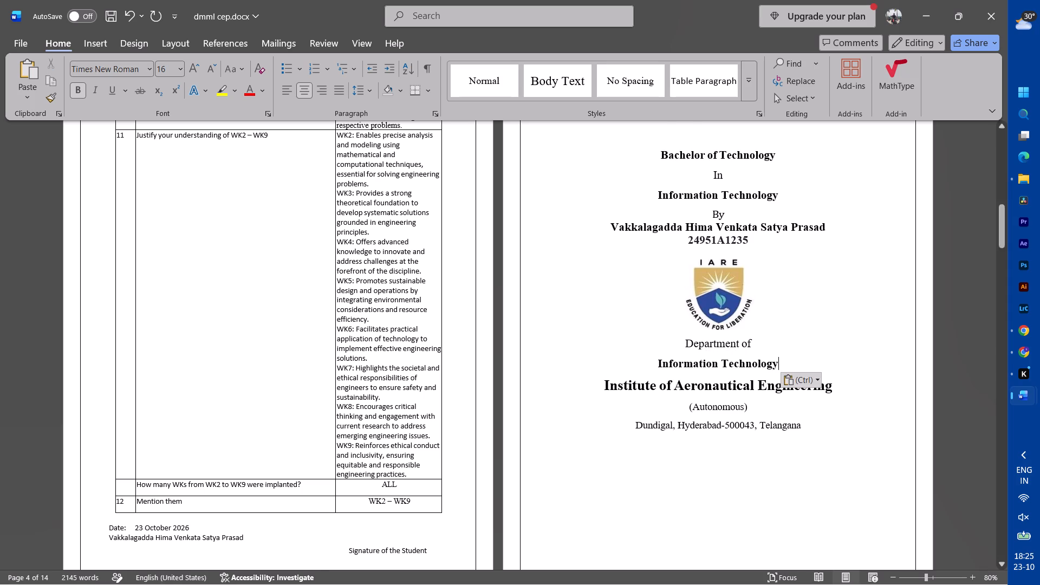
Delete the student's name above "Signature of the student" on the Declaration page.
scroll(708, 300, down, 8)
scroll(681, 326, down, 14)
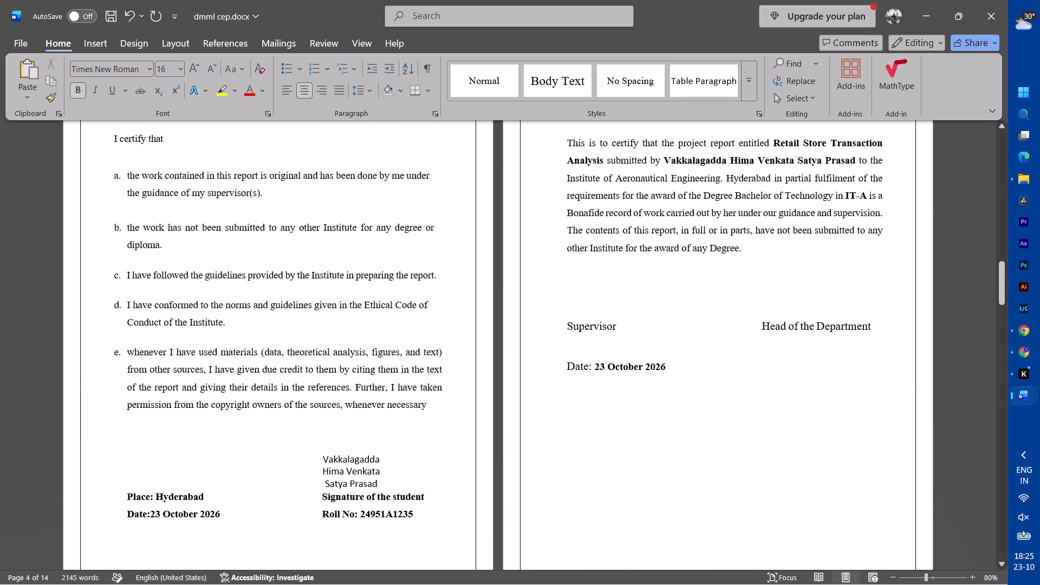
drag(382, 485, 335, 461)
key(BackSpace)
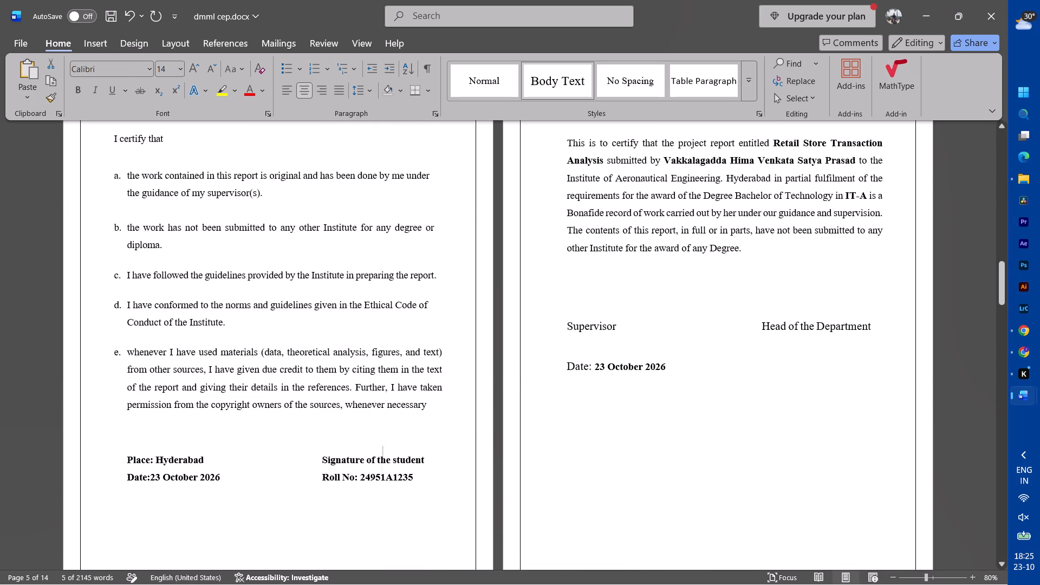
Replace "IT-A" in the Certificate paragraph with the copied "Information Technology" and make it bold.
scroll(639, 382, up, 4)
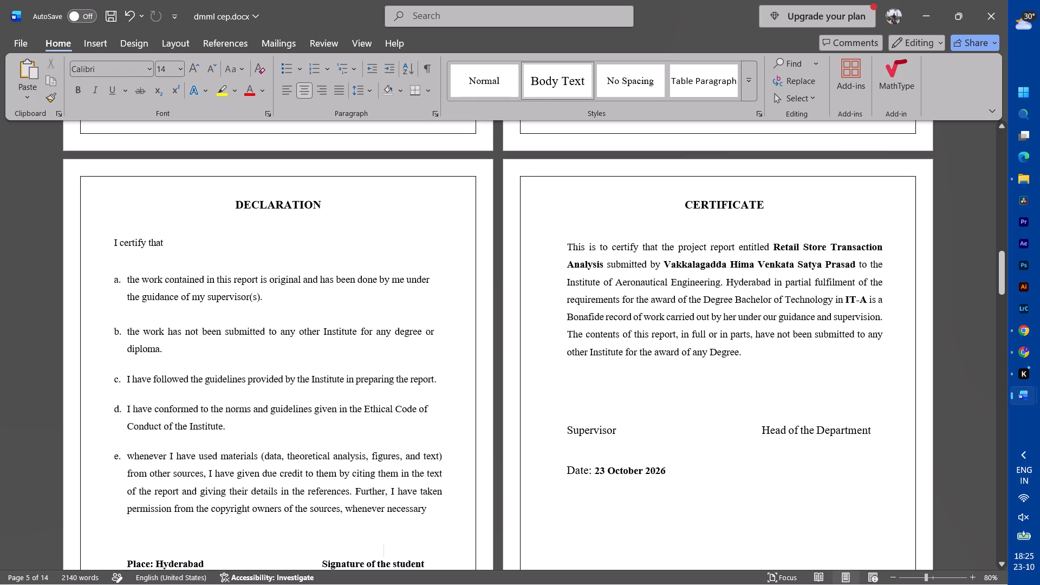
drag(846, 298, 864, 300)
key(Right)
key(Left)
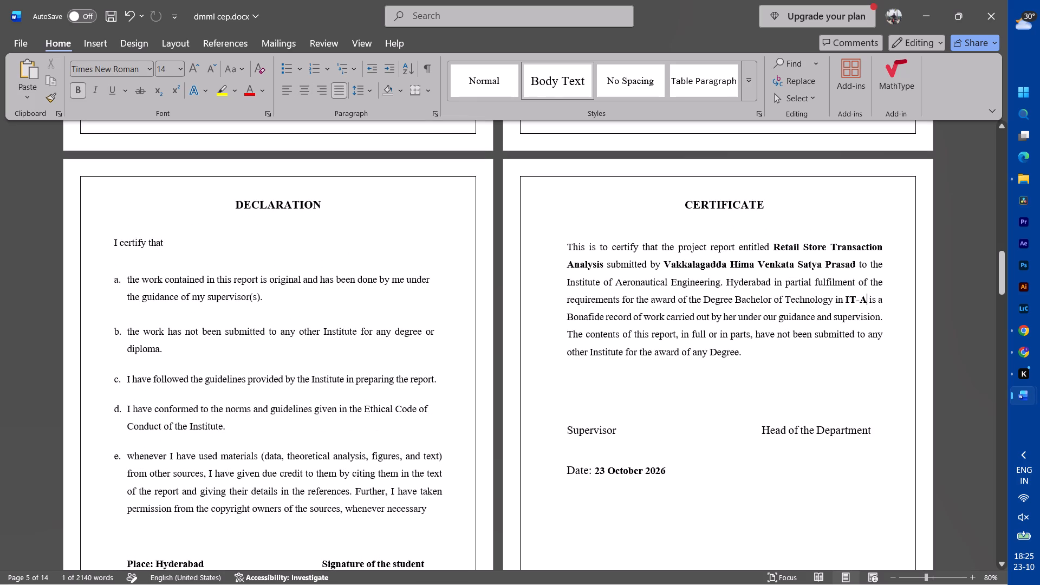
key(shift+Left)
key(shift+Left)
key(shift+Left)
key(shift+Left)
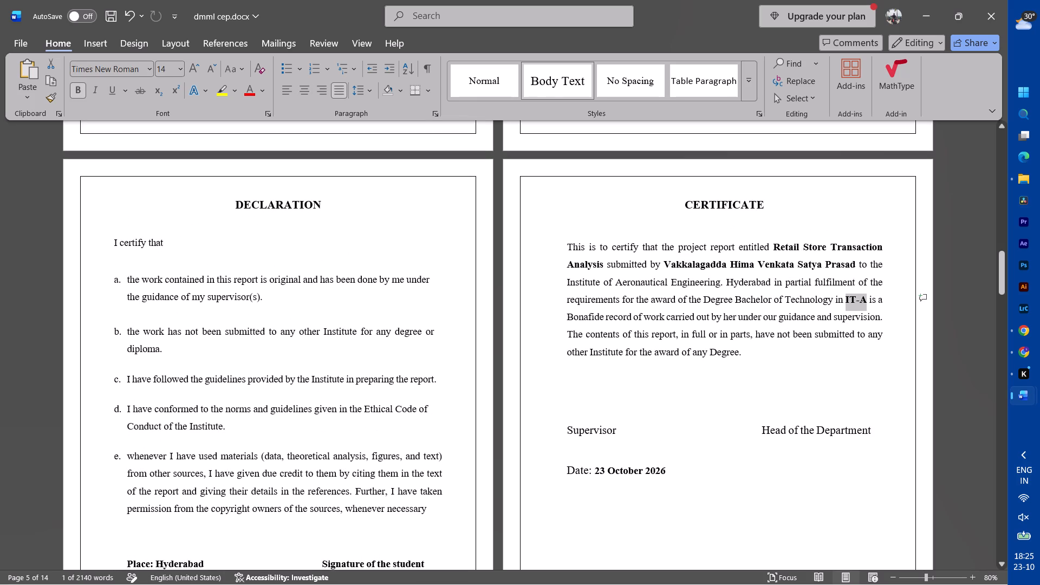
key(ctrl+v)
key(ctrl+shift+Left)
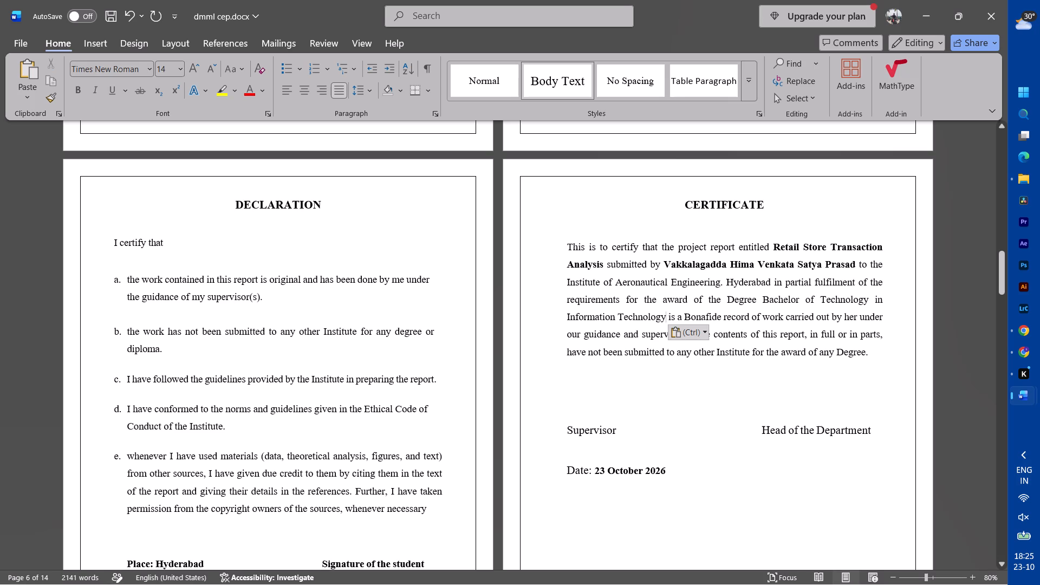
key(ctrl+shift+Left)
key(ctrl+b)
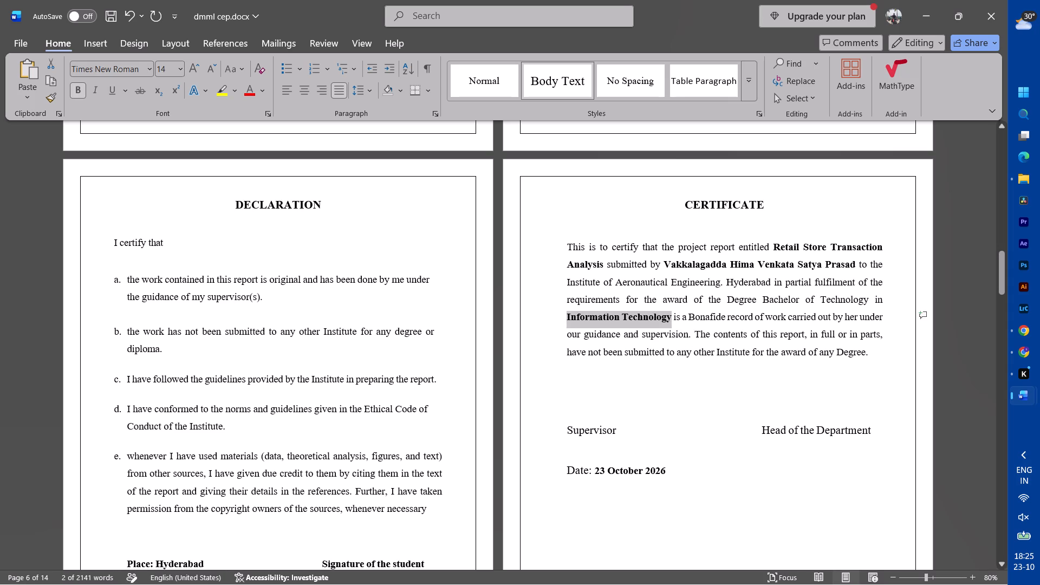
Set the student's name in the Approval Sheet paragraph to font size 14.
scroll(450, 282, down, 6)
scroll(404, 300, down, 13)
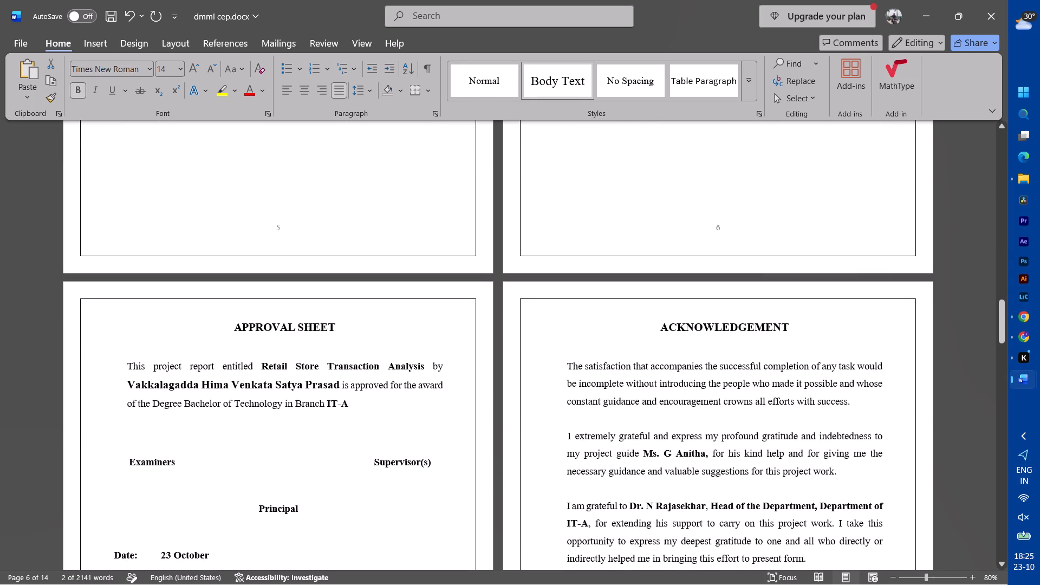
drag(338, 385, 259, 390)
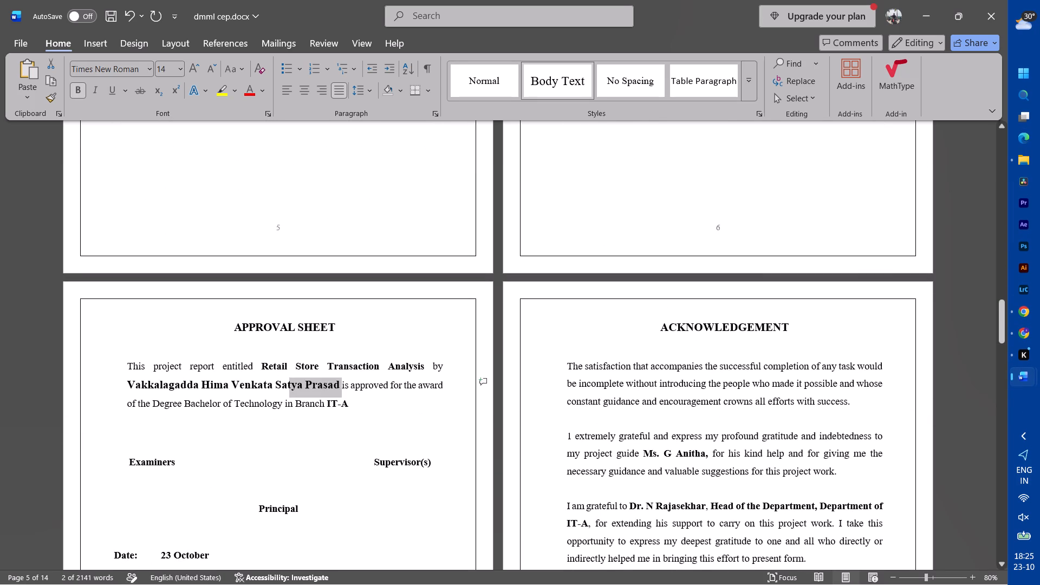
drag(259, 390, 157, 389)
click(168, 70)
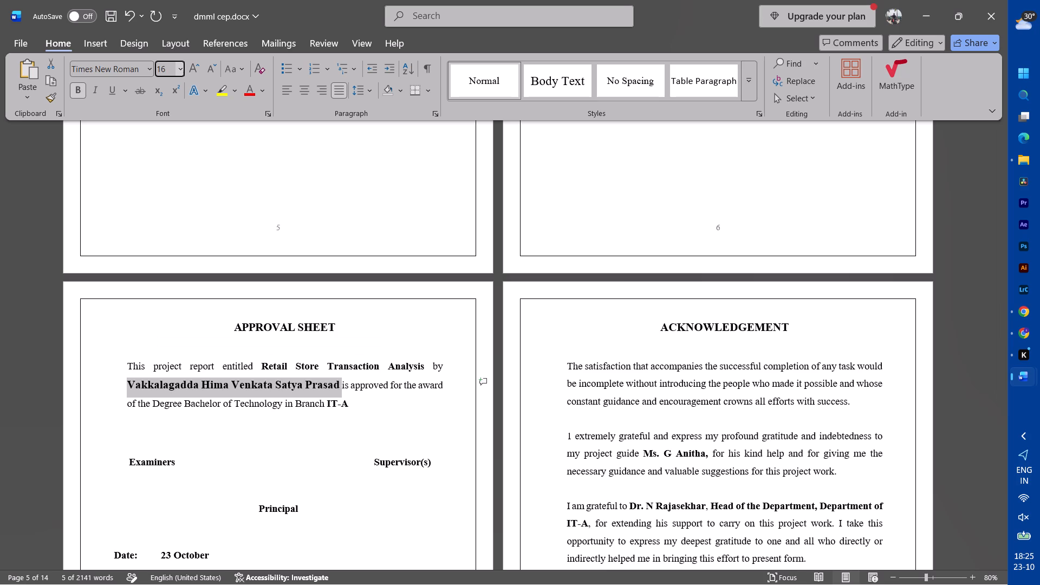
text(14)
key(Return)
Replace "IT-A" in the Approval Sheet paragraph with the copied "Information Technology", merging it with the surrounding bold formatting.
click(349, 396)
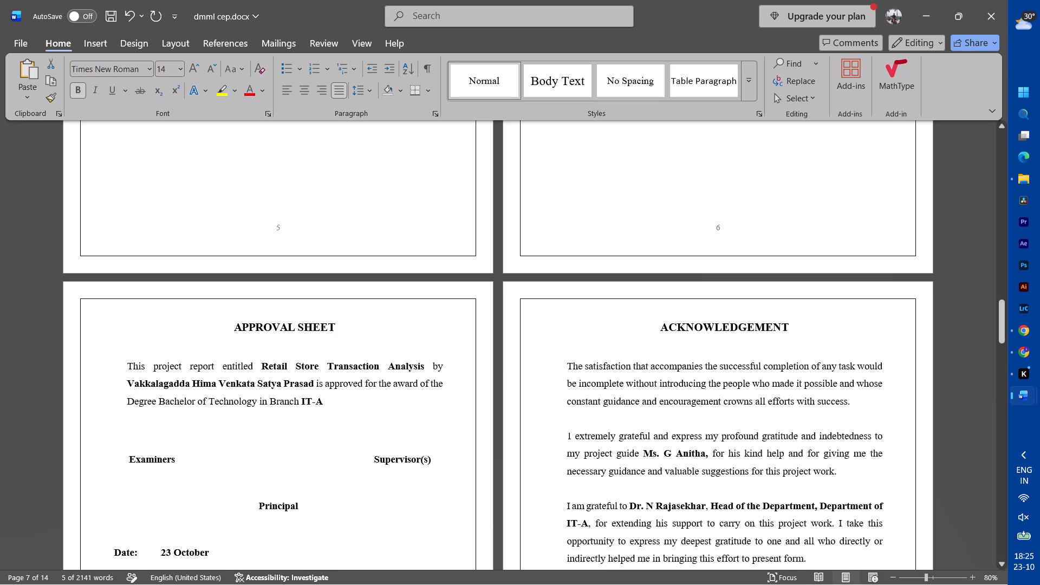
key(shift+Left)
key(shift+Left)
key(shift+Left)
key(shift+Left)
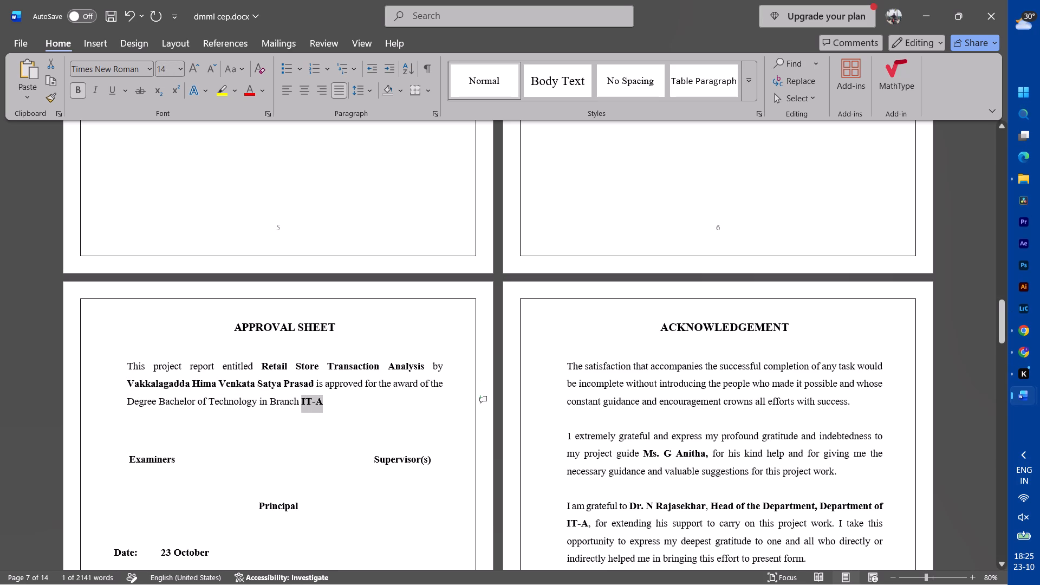
key(ctrl+v)
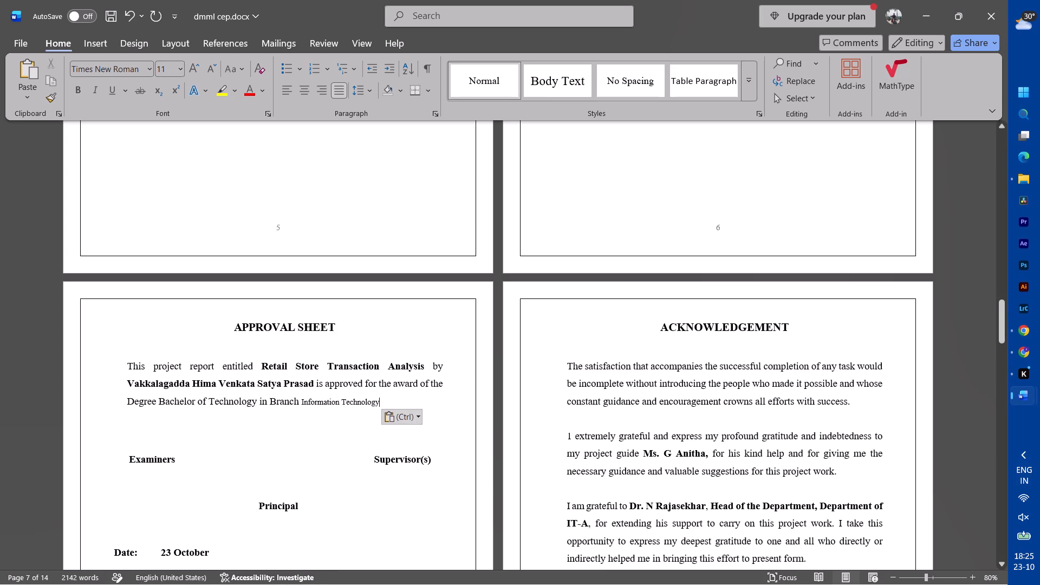
click(405, 417)
click(463, 450)
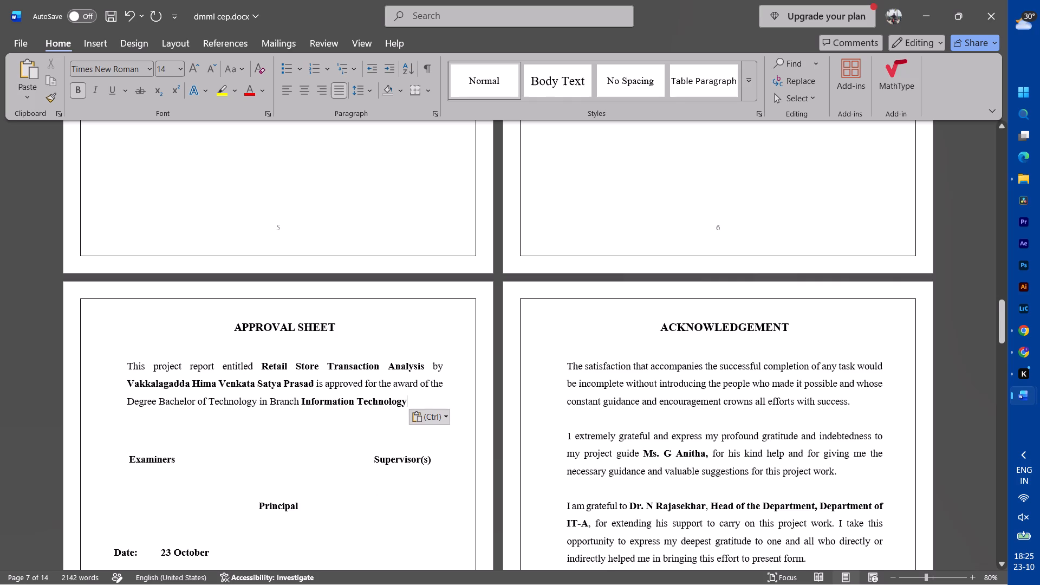
Replace "IT-A" in the last Acknowledgement paragraph with the copied "Information Technology", merging it with the surrounding bold formatting.
scroll(731, 481, down, 6)
click(587, 369)
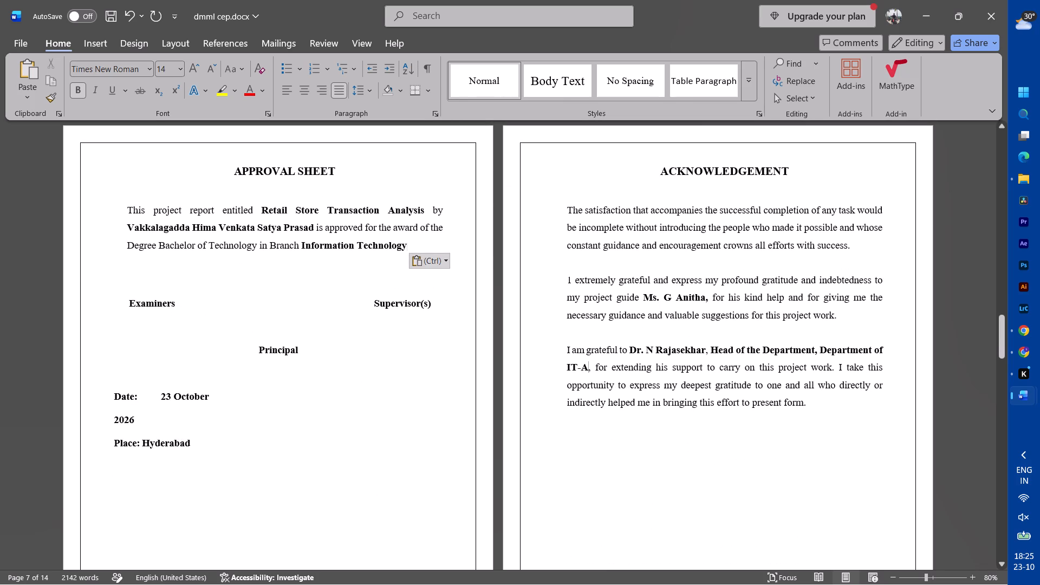
key(shift+Left)
key(shift+Left)
key(shift+Left)
key(shift+Left)
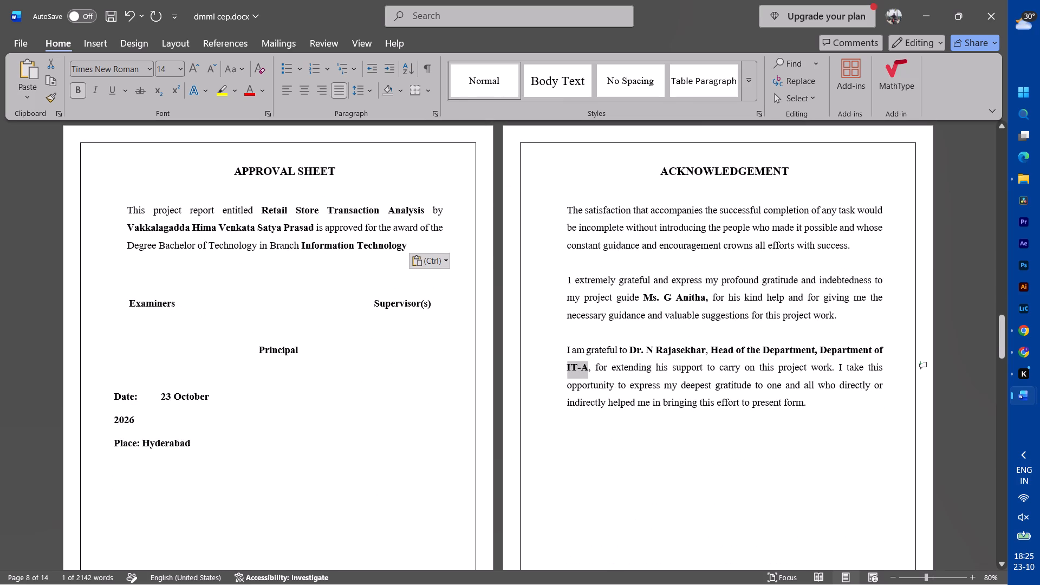
key(ctrl+v)
click(667, 389)
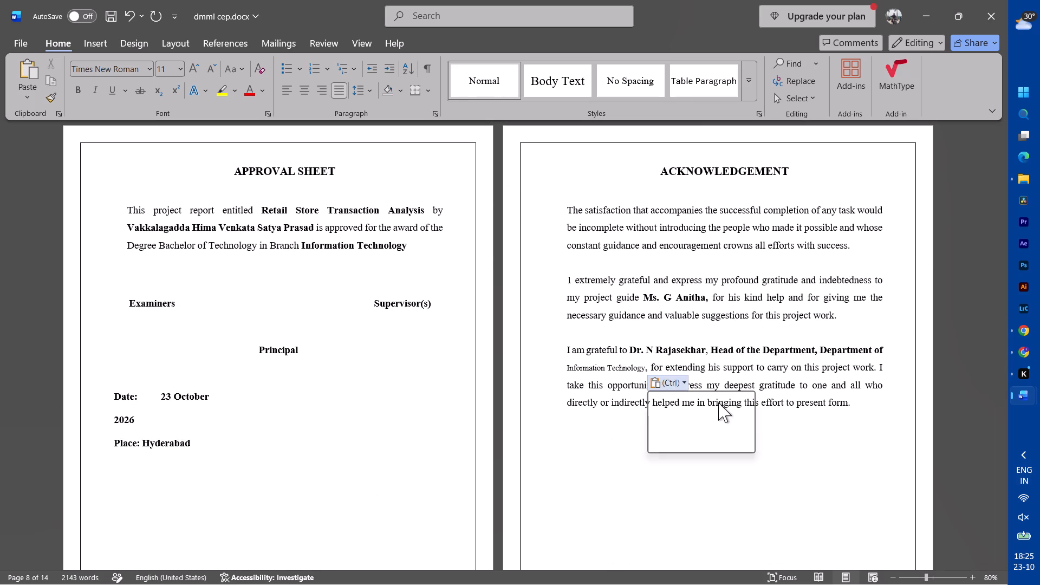
click(719, 427)
Delete the line "Retail Store Transaction Analysis - Project Report" above the Abstract heading and add a blank line below that heading.
scroll(797, 430, down, 20)
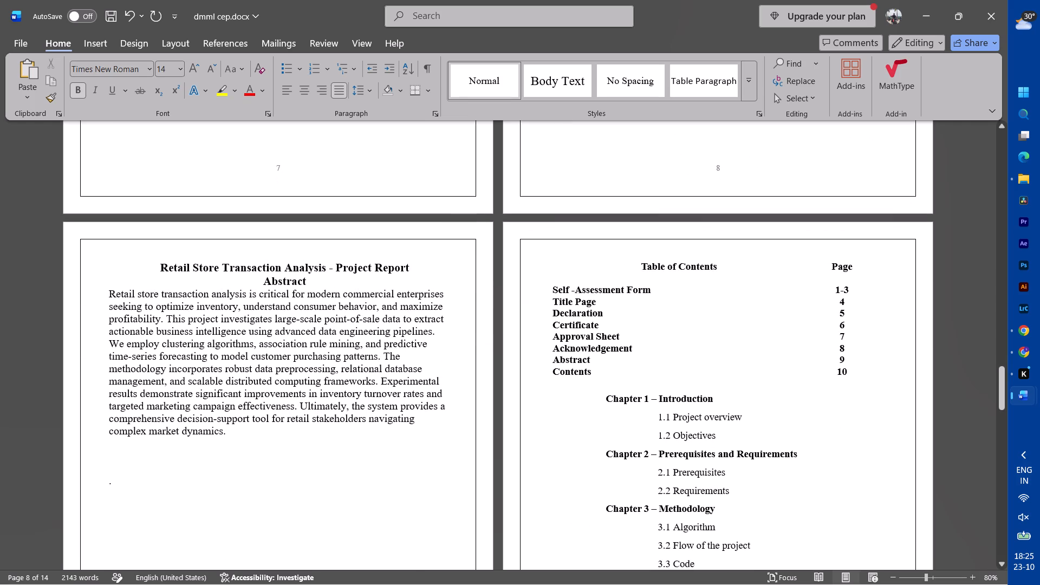
drag(412, 262, 171, 264)
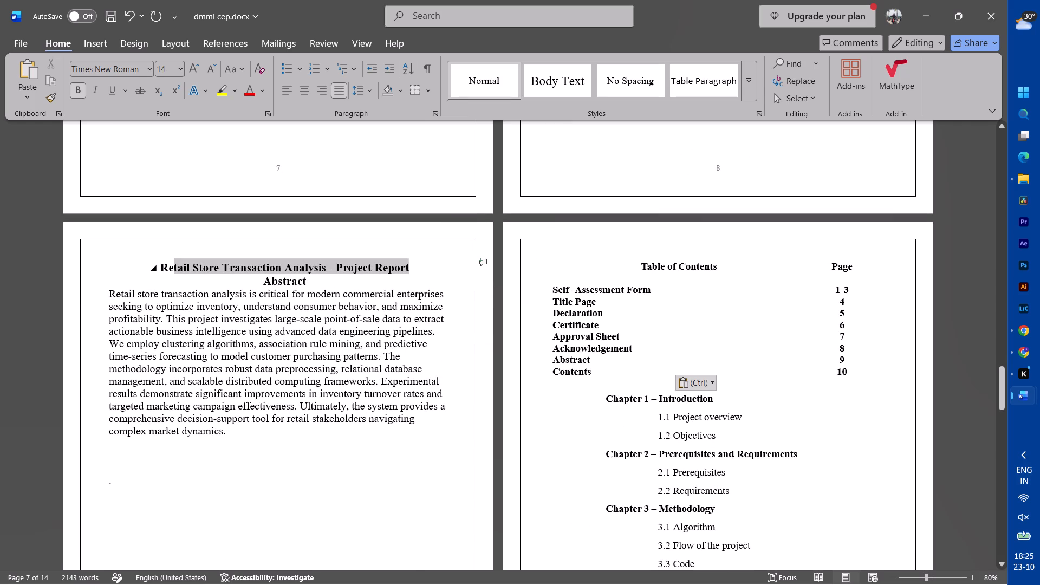
drag(171, 264, 162, 259)
key(Delete)
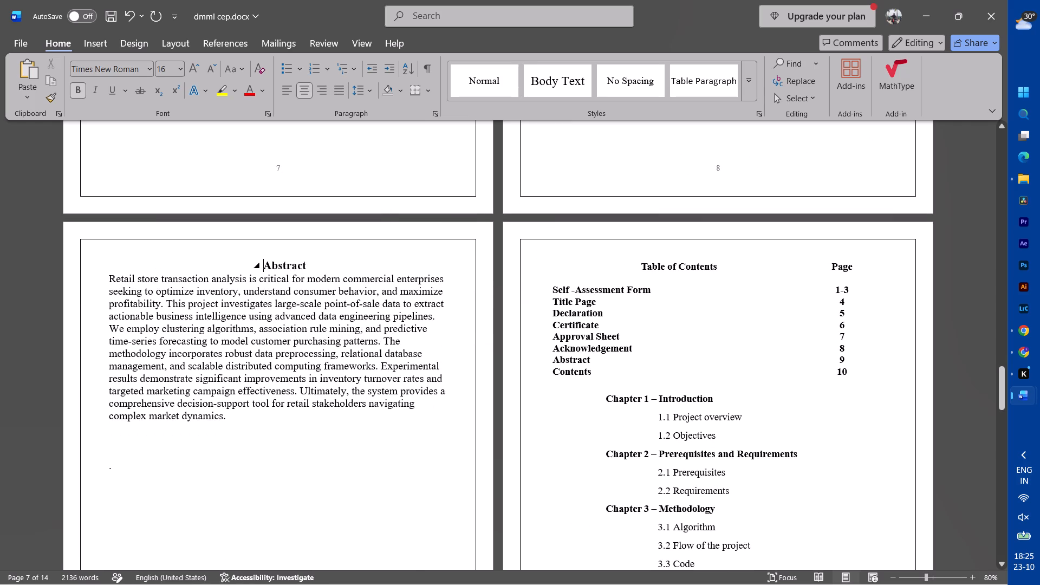
key(End)
key(Return)
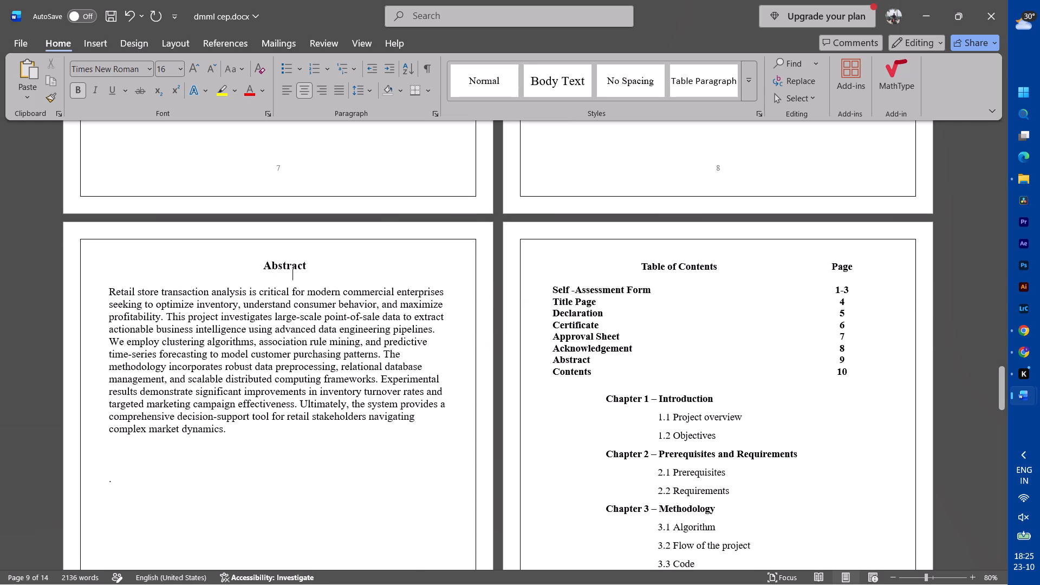
Justify the Abstract paragraph.
drag(237, 434, 103, 287)
click(341, 95)
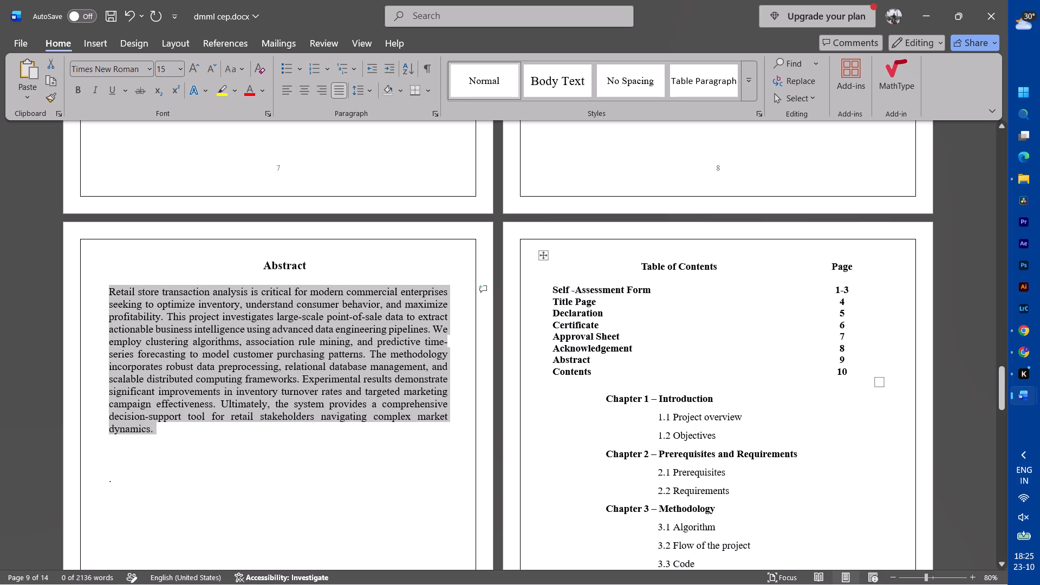
Justify the opening paragraph under the "Chapter 1 - Introduction" heading.
scroll(775, 324, down, 7)
scroll(775, 326, down, 15)
scroll(611, 322, down, 6)
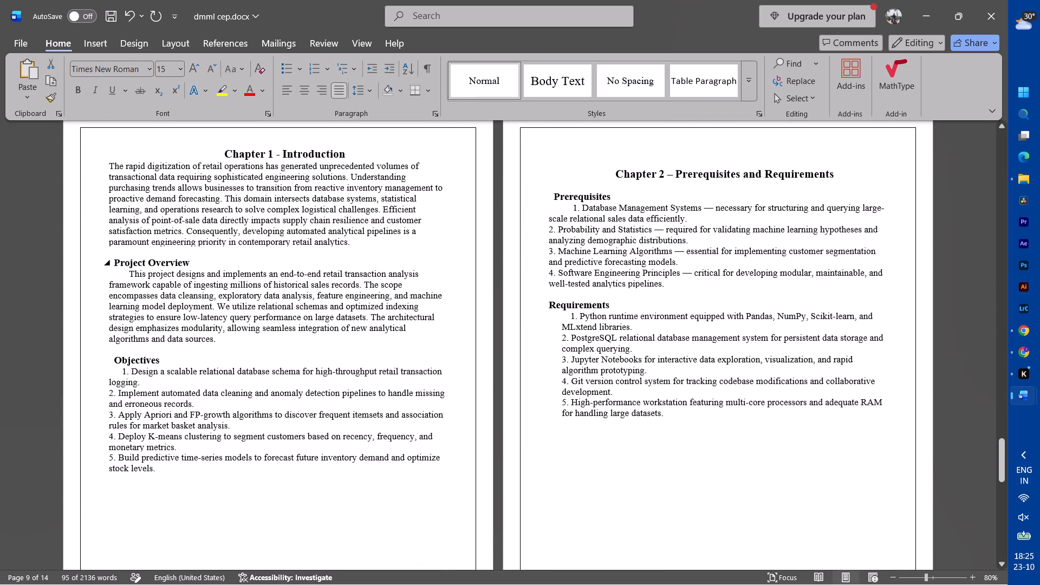
drag(359, 240, 105, 170)
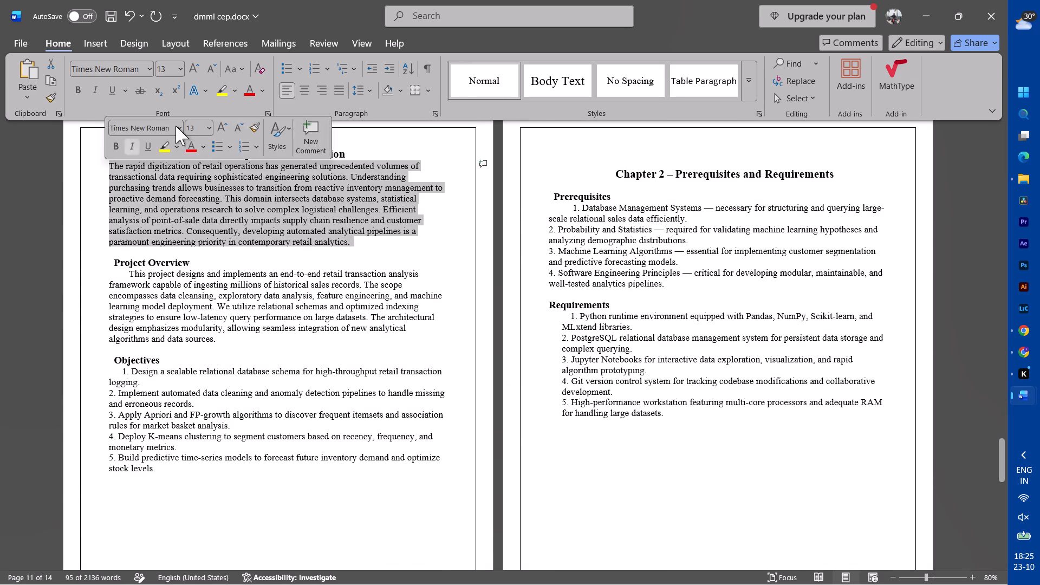
click(344, 88)
Add one blank line below and one above the "Chapter 1 – Introduction" heading.
click(368, 157)
key(Return)
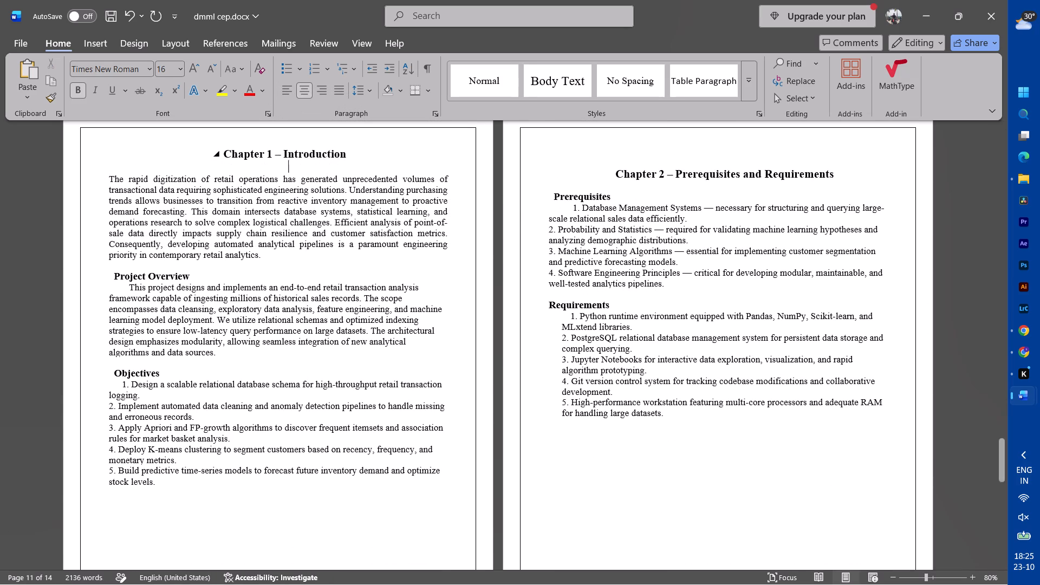
click(226, 149)
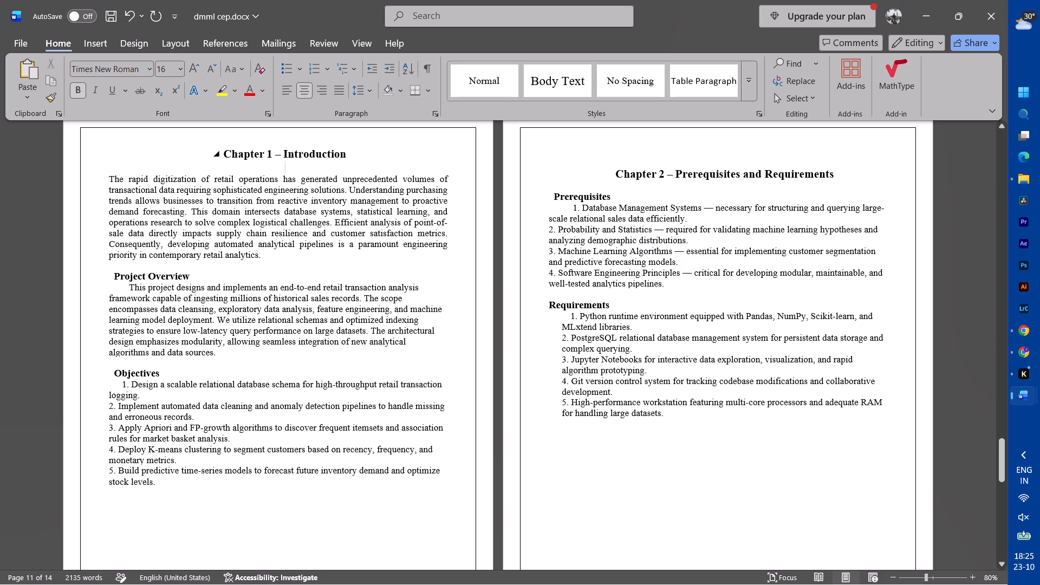
key(Return)
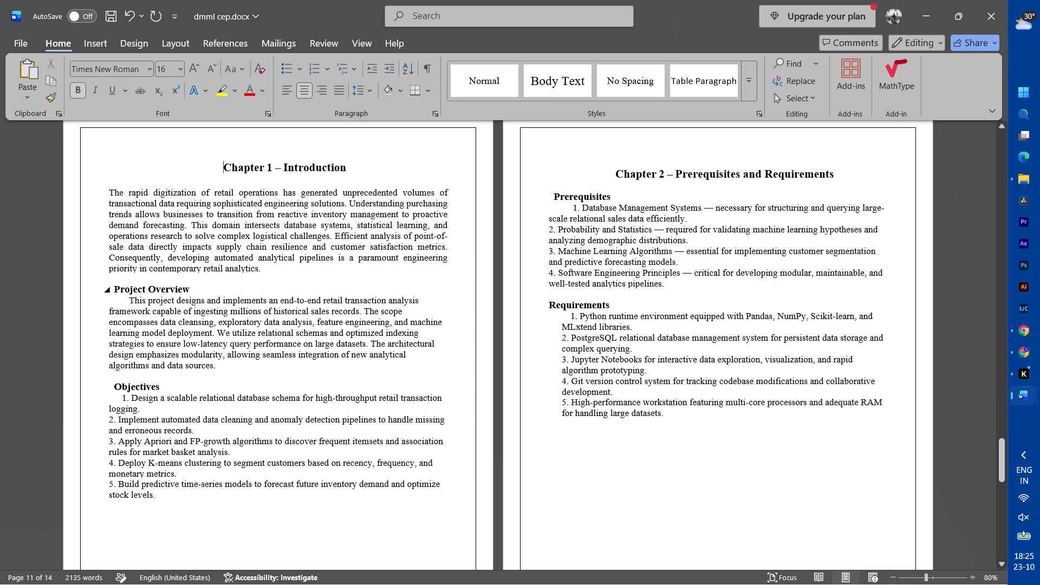
Remove the first-line indent of the Project Overview paragraph, insert a blank line before it and justify the paragraph.
click(131, 298)
key(BackSpace)
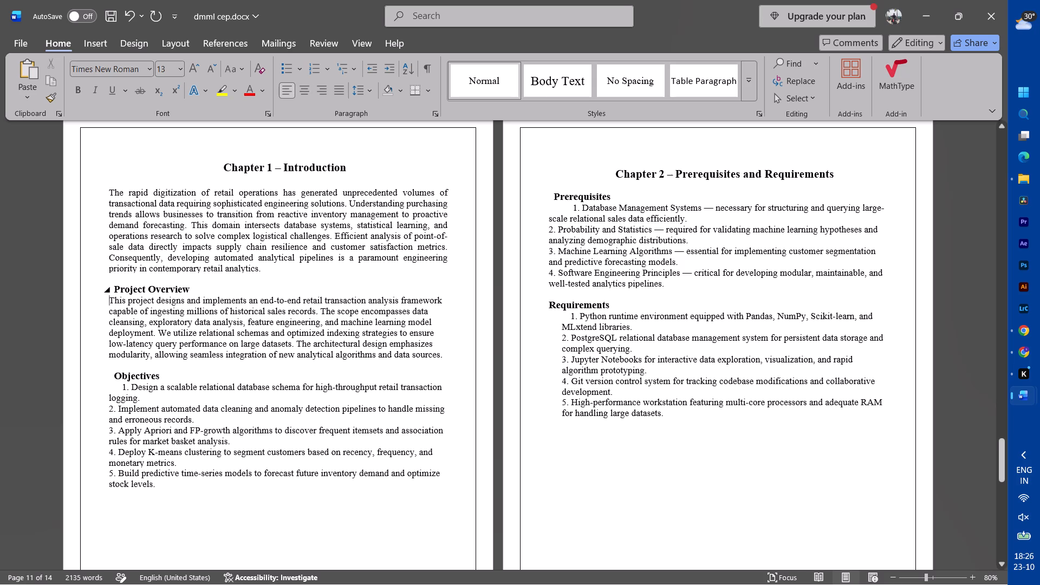
key(Return)
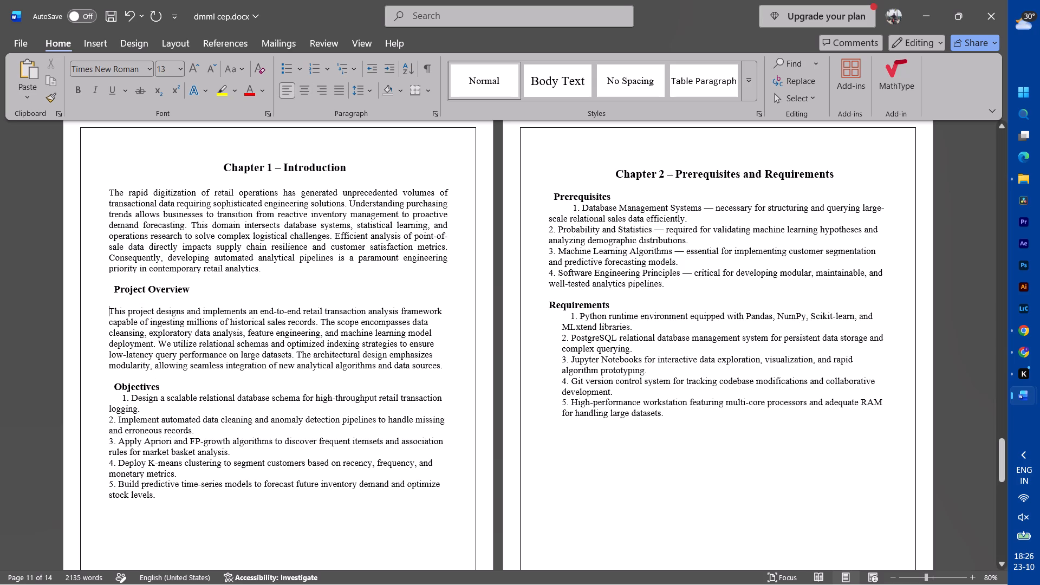
drag(457, 363, 113, 314)
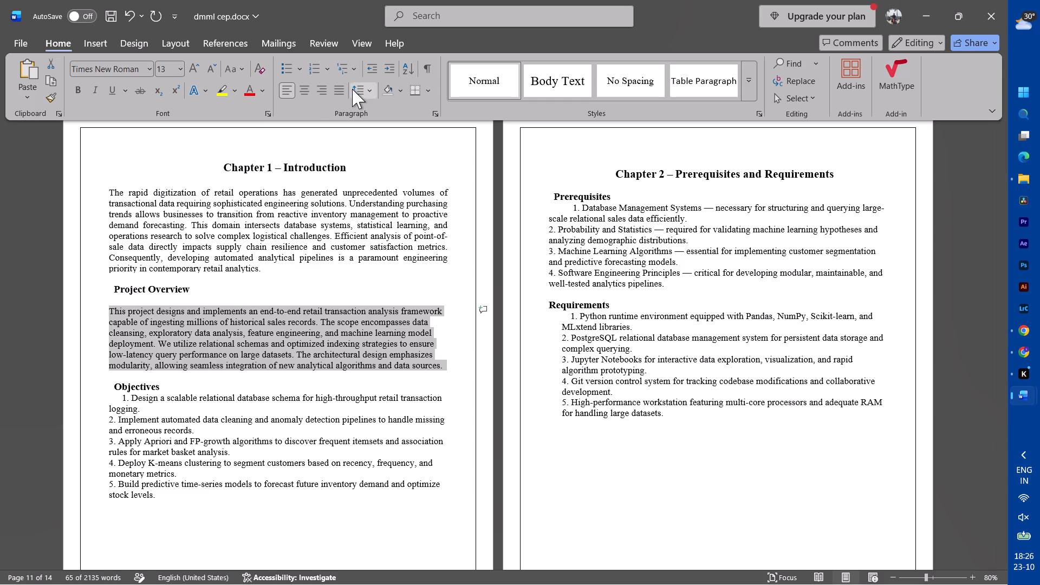
click(352, 89)
click(343, 89)
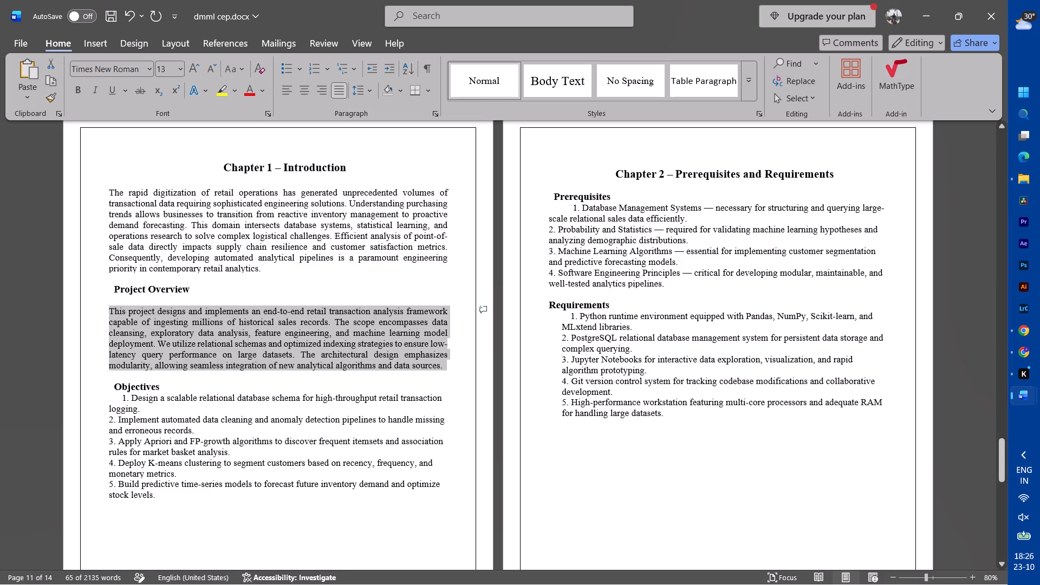
Remove the first-line indent from item 1 of the Objectives list.
click(118, 395)
key(BackSpace)
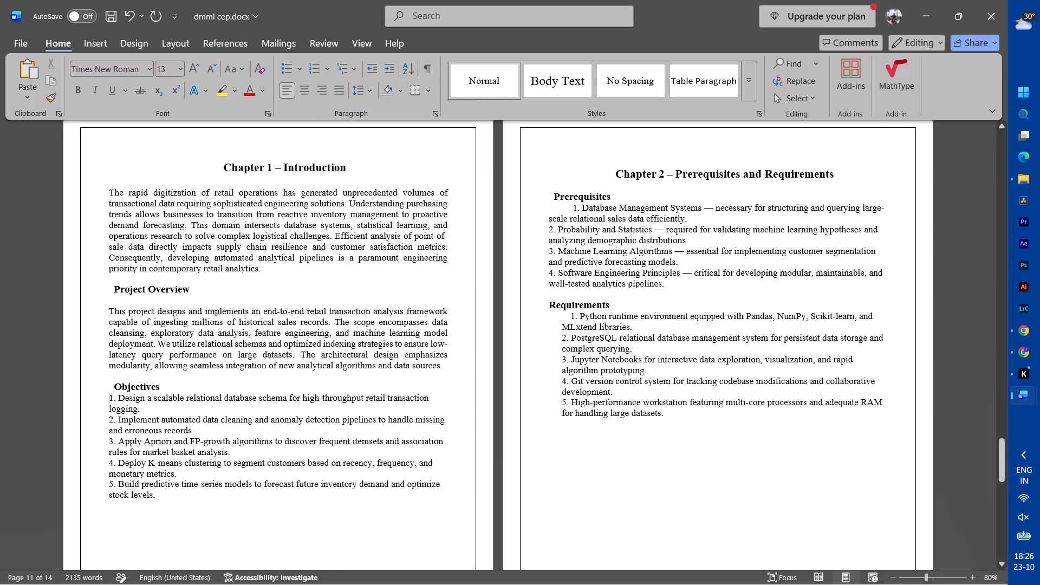
Remove the indent before the "Project Overview" heading so it aligns with the body text.
click(112, 291)
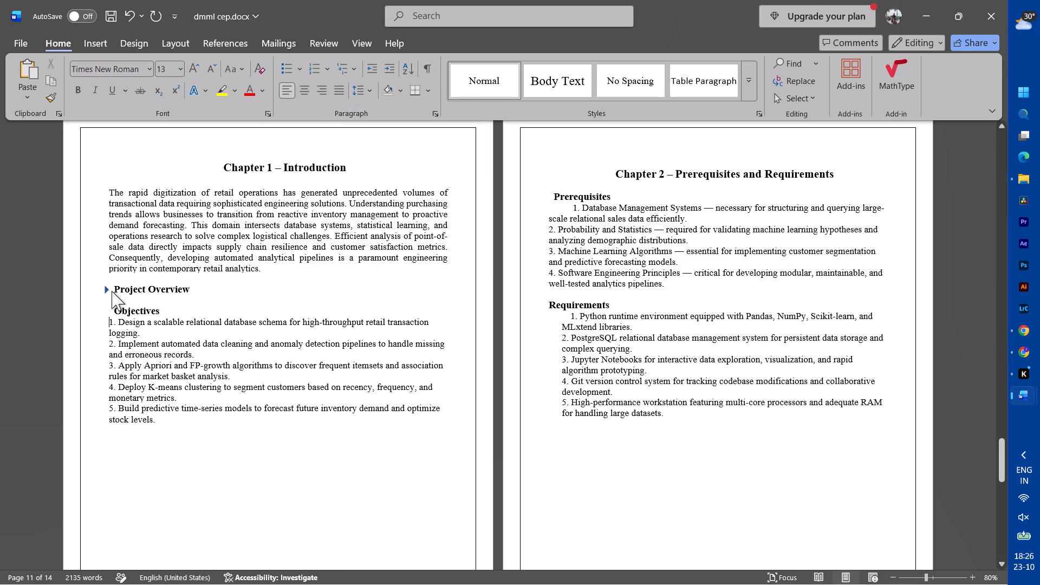
click(108, 291)
click(114, 287)
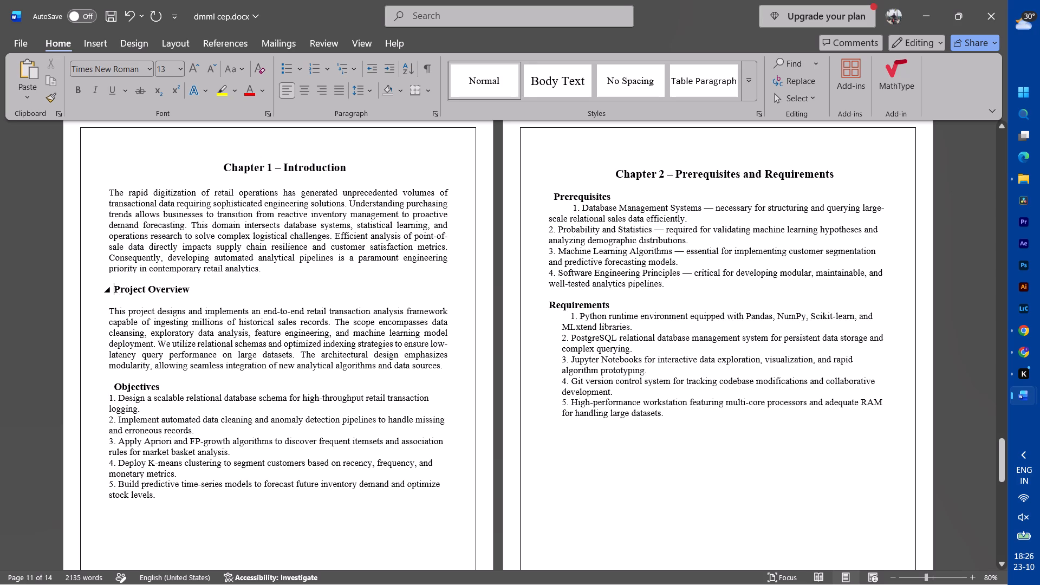
key(BackSpace)
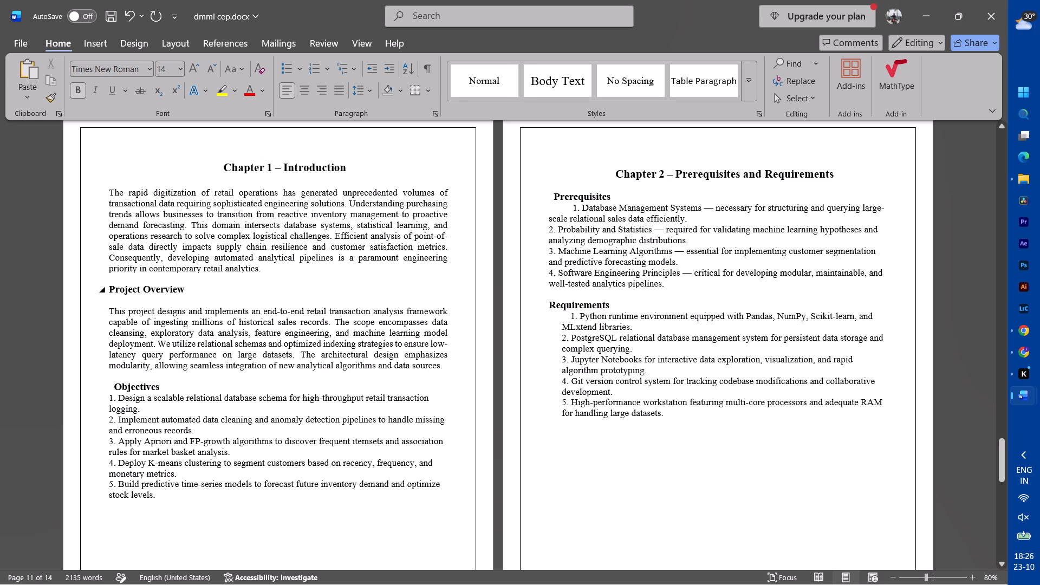
Remove the indent before the "Objectives" heading and add a blank line below it.
click(118, 384)
key(BackSpace)
click(159, 384)
key(Return)
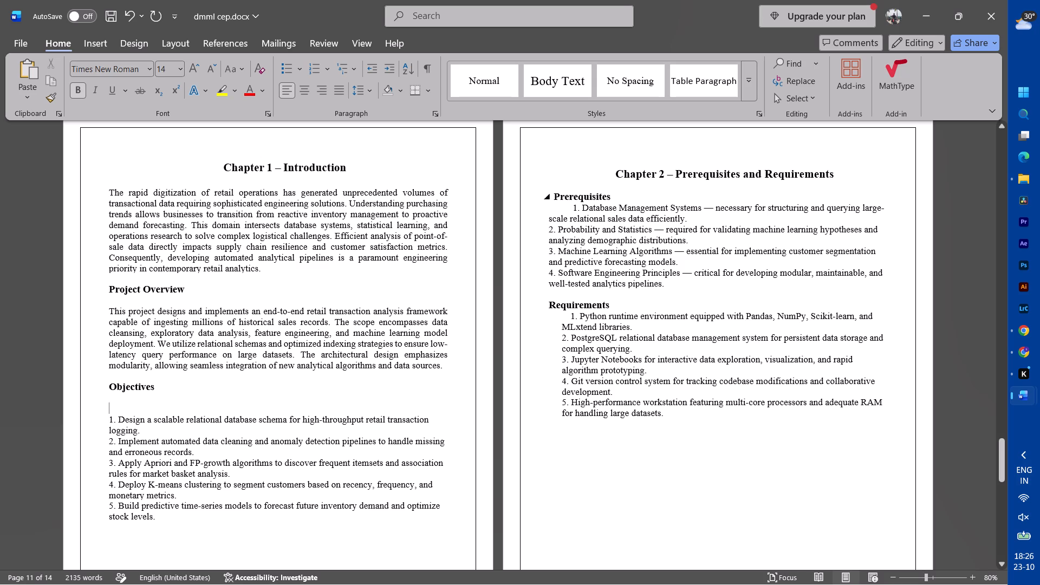
Remove the first-line indent from item 1 of the Prerequisites list in Chapter 2.
click(571, 206)
key(Right)
key(BackSpace)
key(BackSpace)
key(BackSpace)
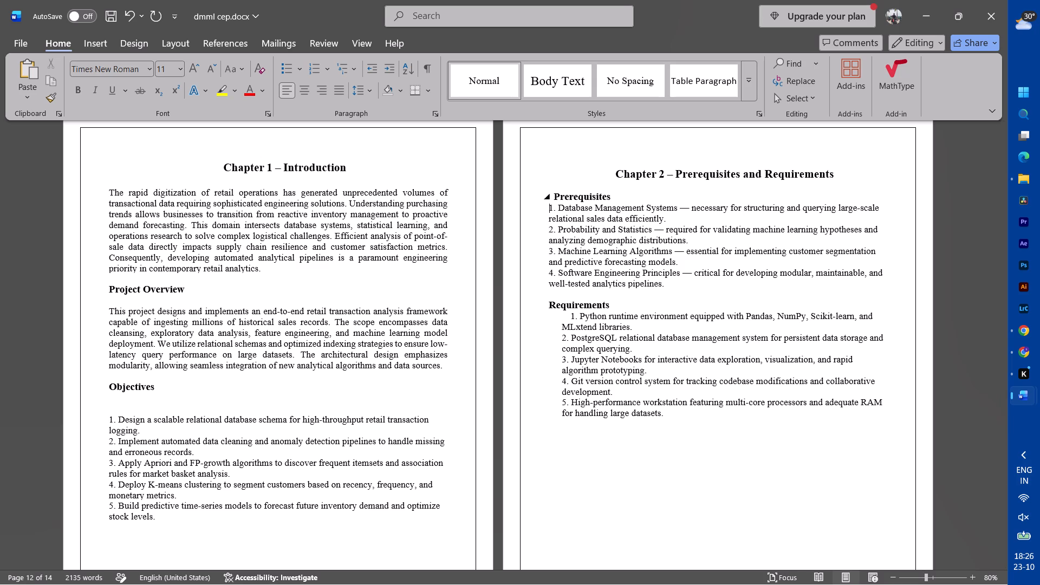
Add a blank line below the "Prerequisites" heading and remove the indent before the heading.
click(620, 192)
key(Return)
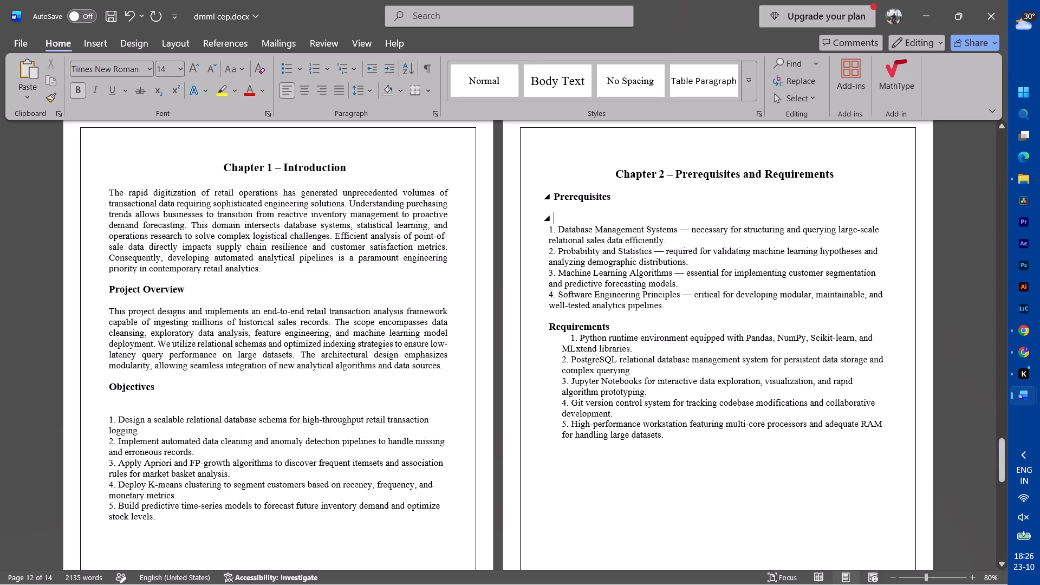
click(553, 199)
key(BackSpace)
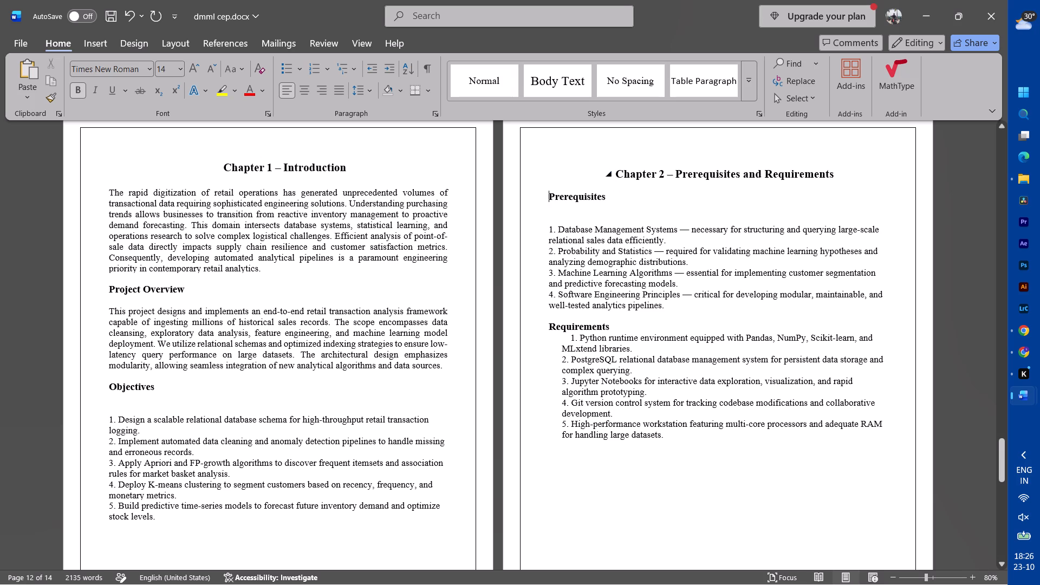
Remove the leading space and indents from the Requirements list so its items align with the heading.
click(569, 339)
key(BackSpace)
key(BackSpace)
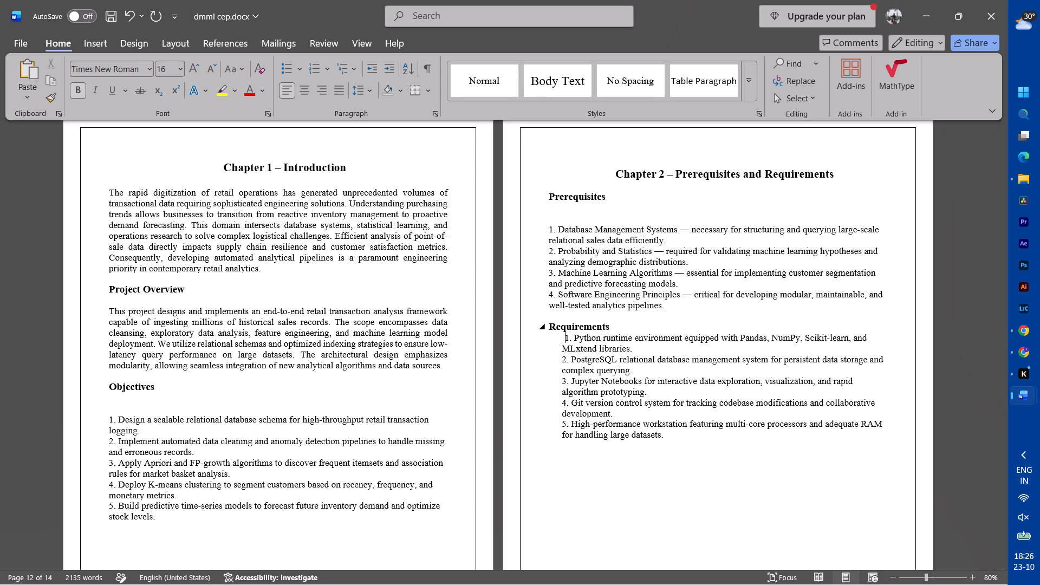
key(BackSpace)
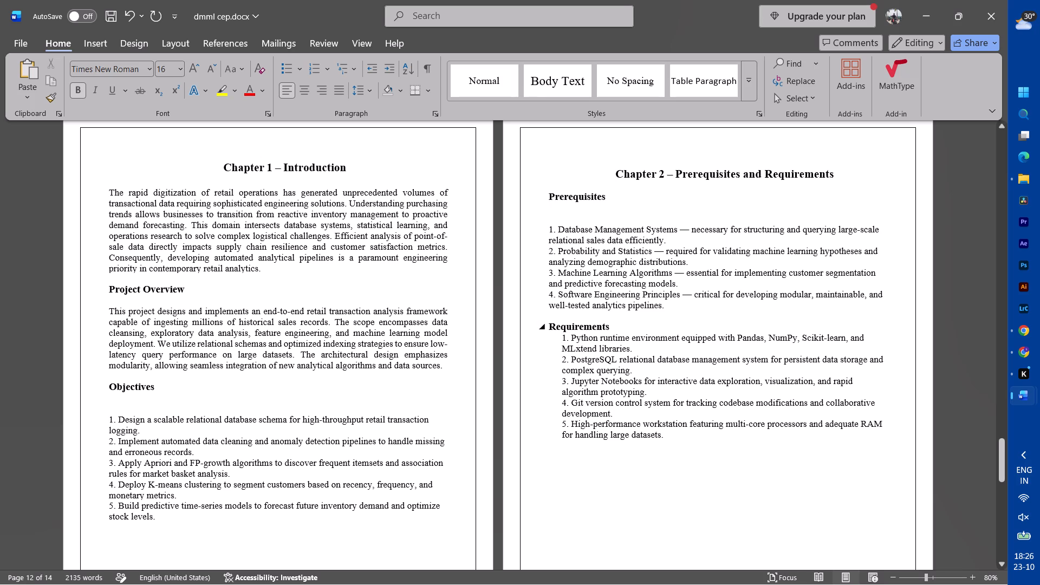
key(BackSpace)
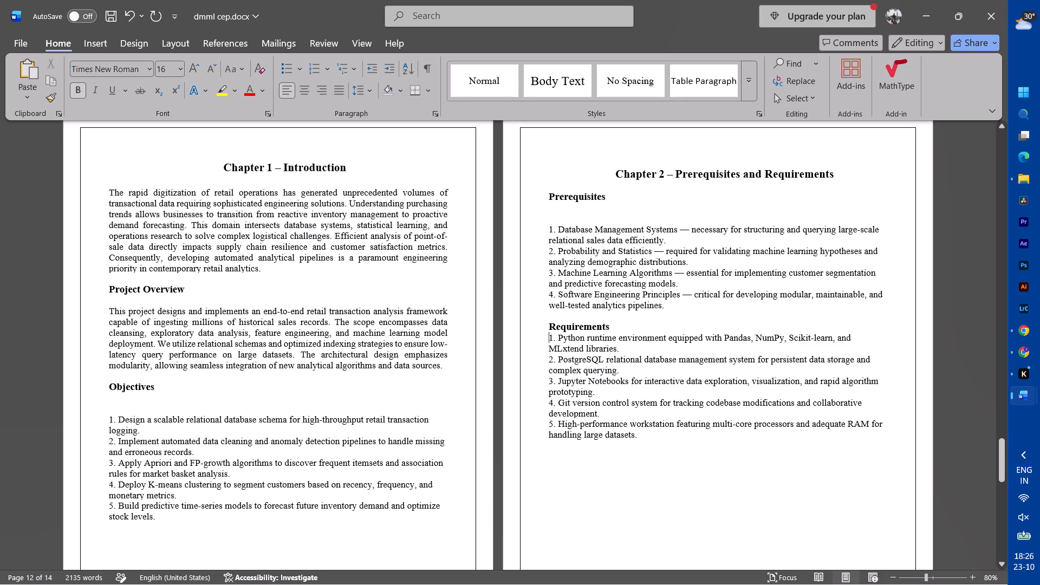
Add a blank line below the "Requirements" heading in Chapter 2.
click(615, 328)
key(Return)
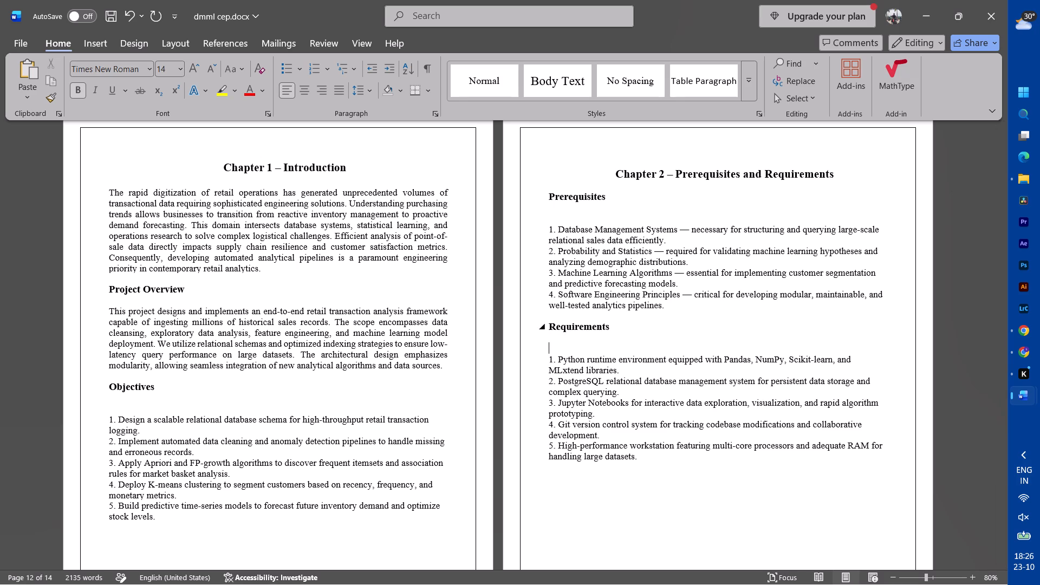
Add a blank line below the "Chapter 3 – Methodology" heading and justify the introductory paragraph under it.
scroll(615, 328, down, 4)
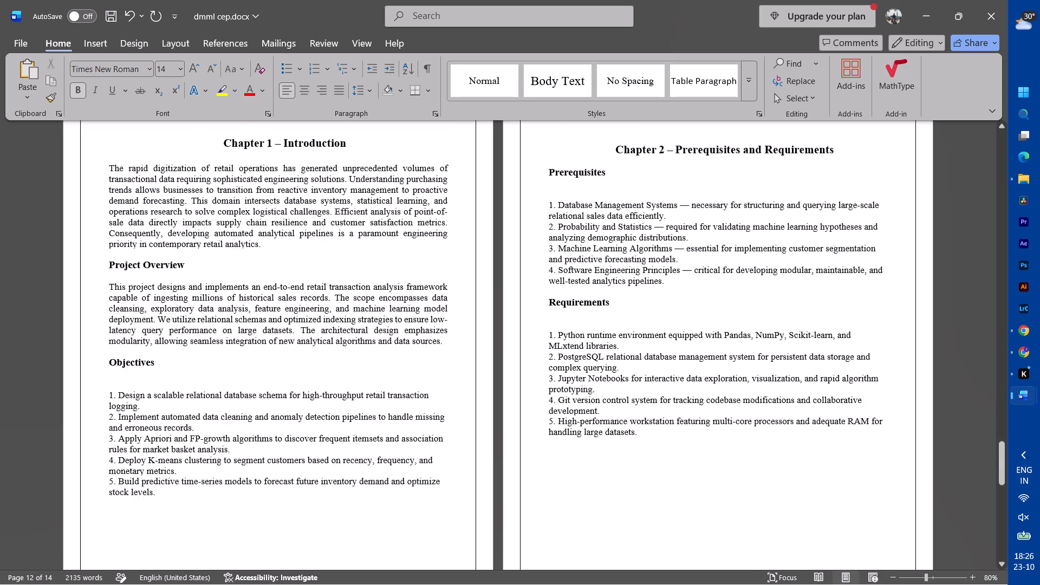
scroll(615, 328, down, 10)
scroll(513, 342, down, 6)
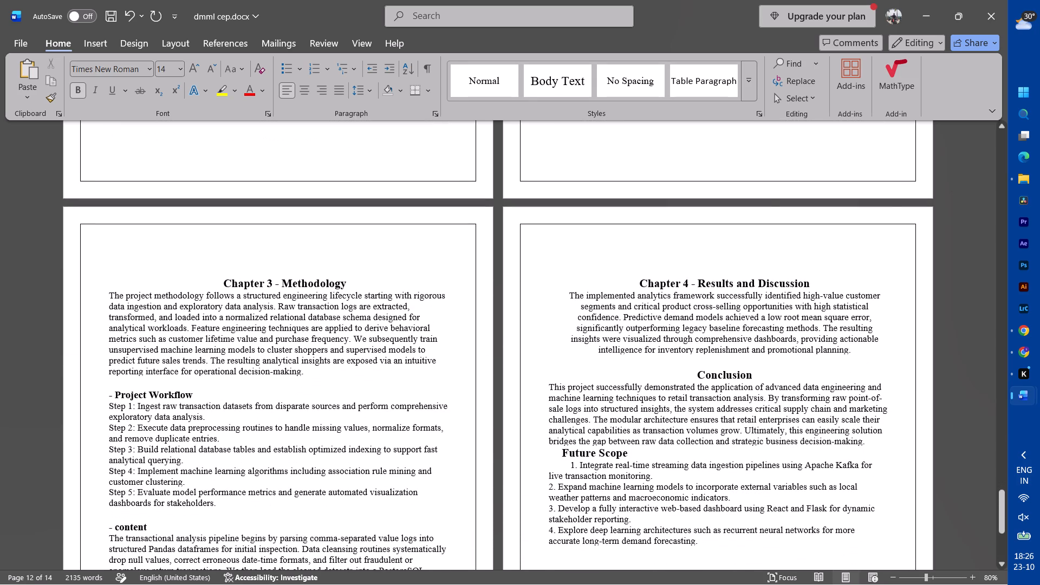
click(361, 287)
key(Return)
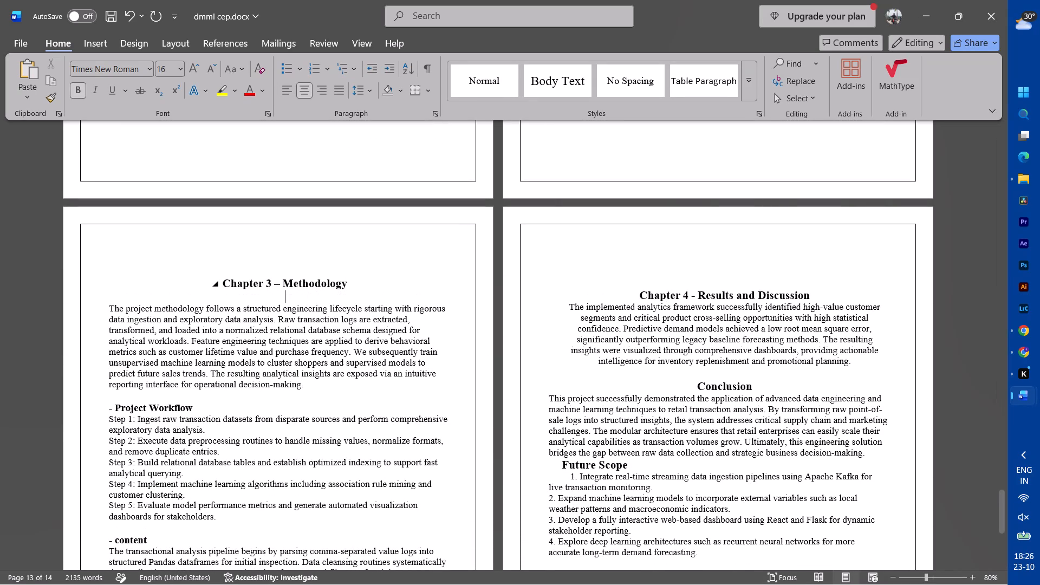
drag(310, 386, 104, 321)
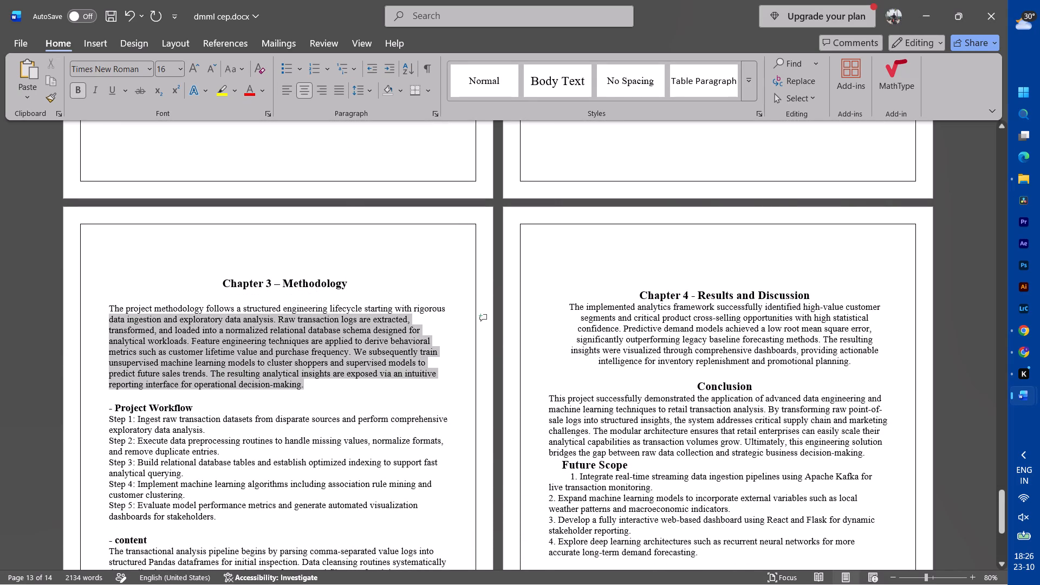
drag(104, 321, 107, 310)
click(331, 94)
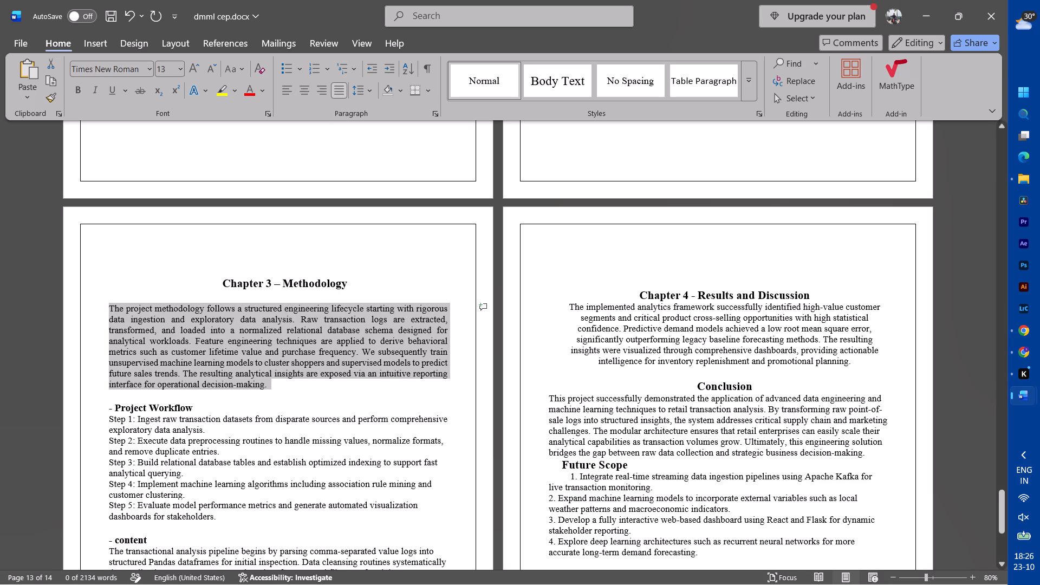
Remove the leading dash from the "Project Workflow" heading, keep one blank line above it and add a blank line below.
click(116, 403)
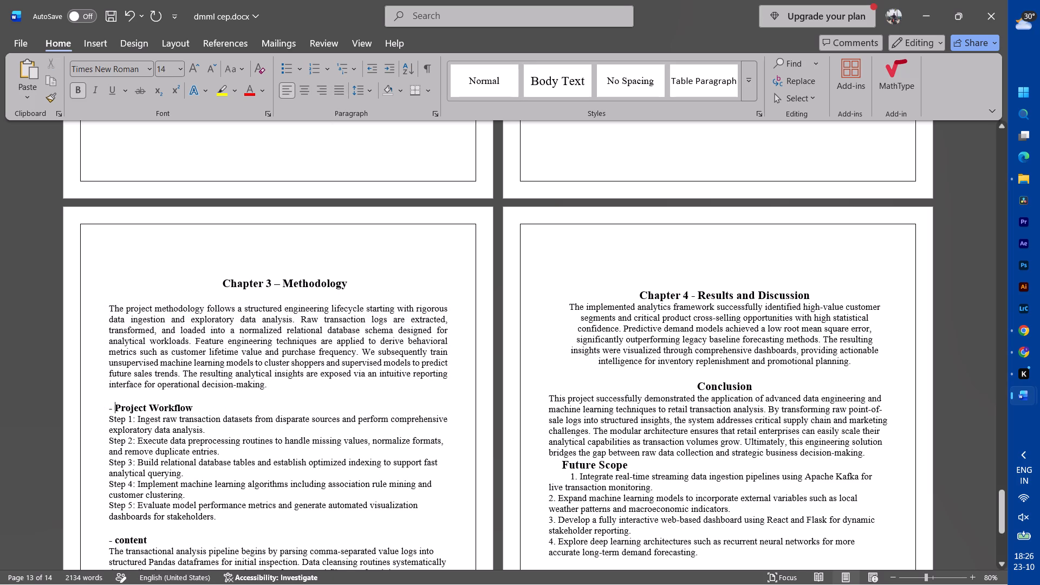
key(BackSpace)
key(BackSpace)
key(BackSpace)
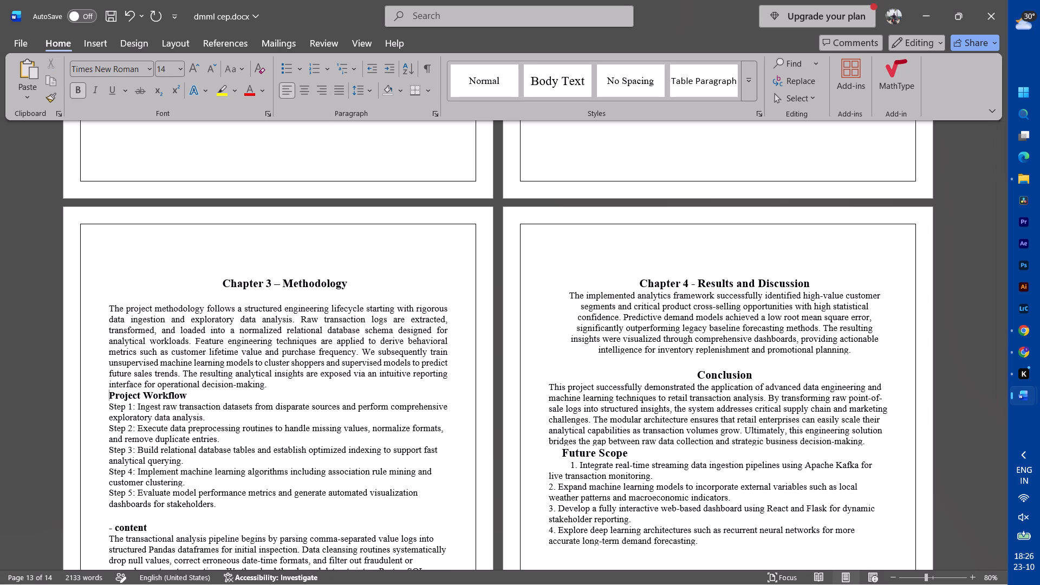
key(Return)
click(192, 400)
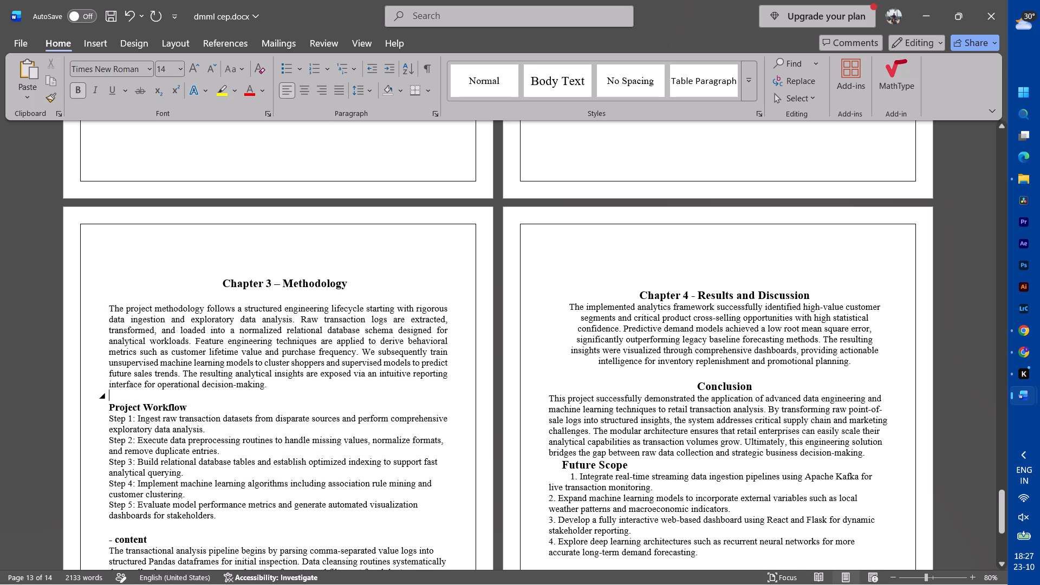
click(194, 407)
key(Return)
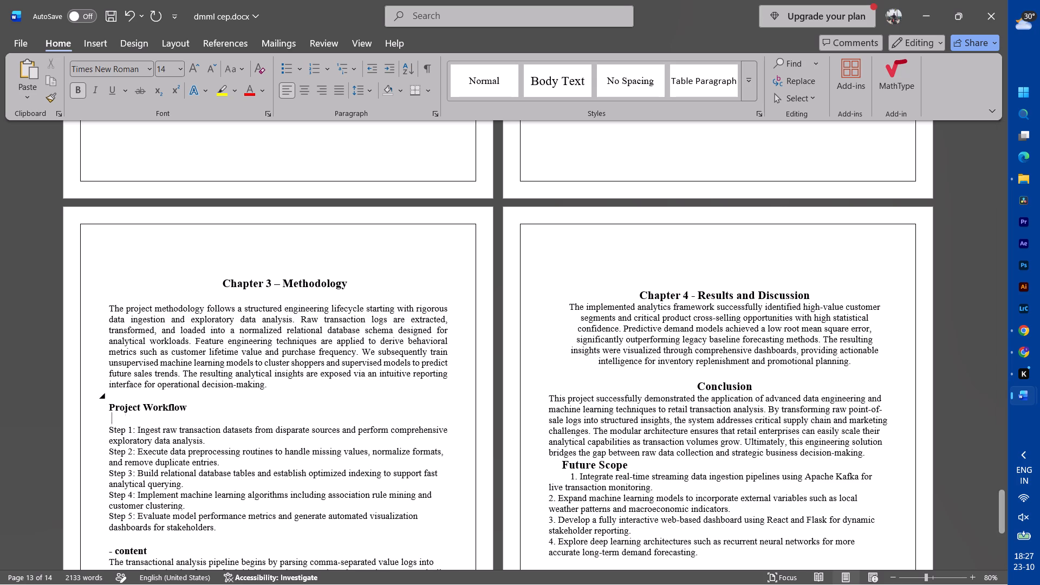
Remove the leading dash from the "Content" heading in Chapter 3 and add a blank line below it.
scroll(95, 373, down, 5)
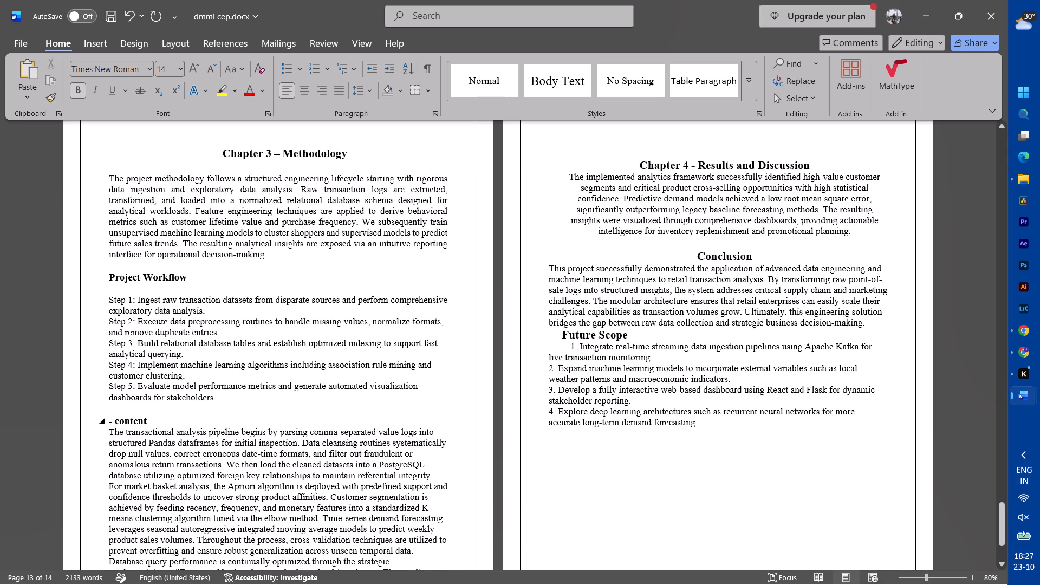
click(113, 418)
key(Right)
key(BackSpace)
key(BackSpace)
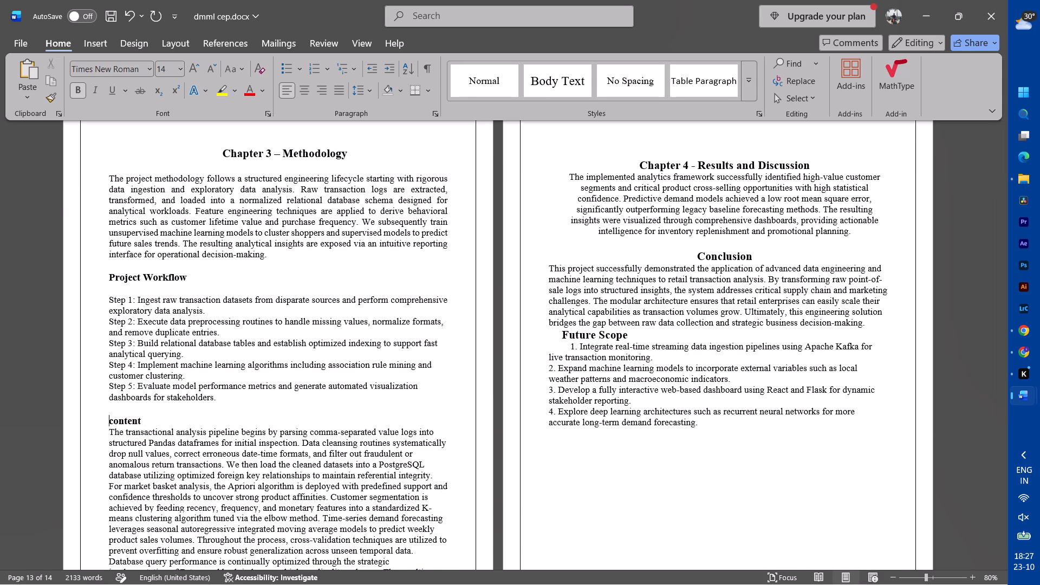
key(BackSpace)
key(Return)
scroll(209, 329, down, 1)
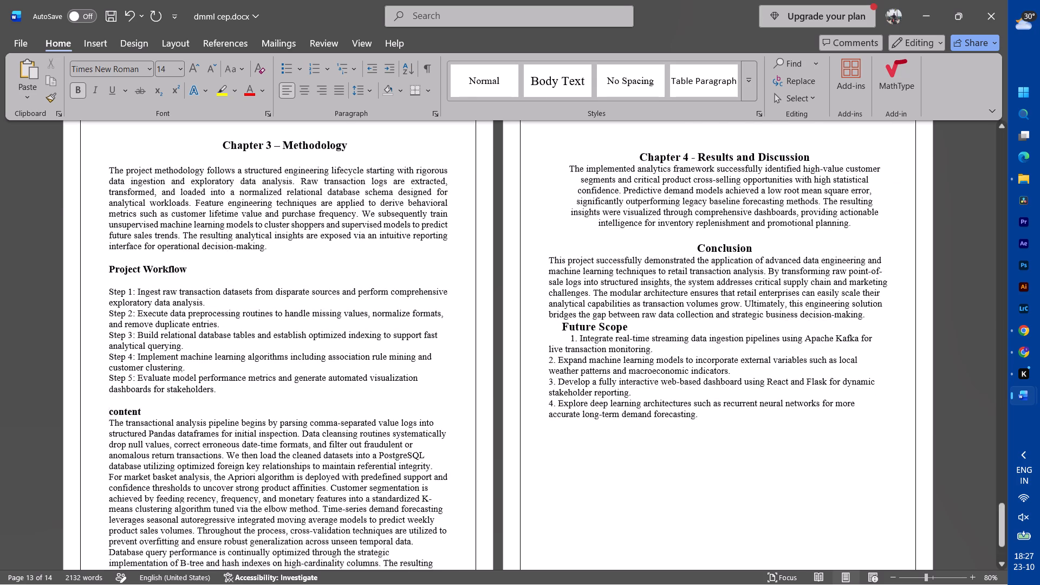
scroll(209, 329, down, 2)
click(161, 340)
key(Return)
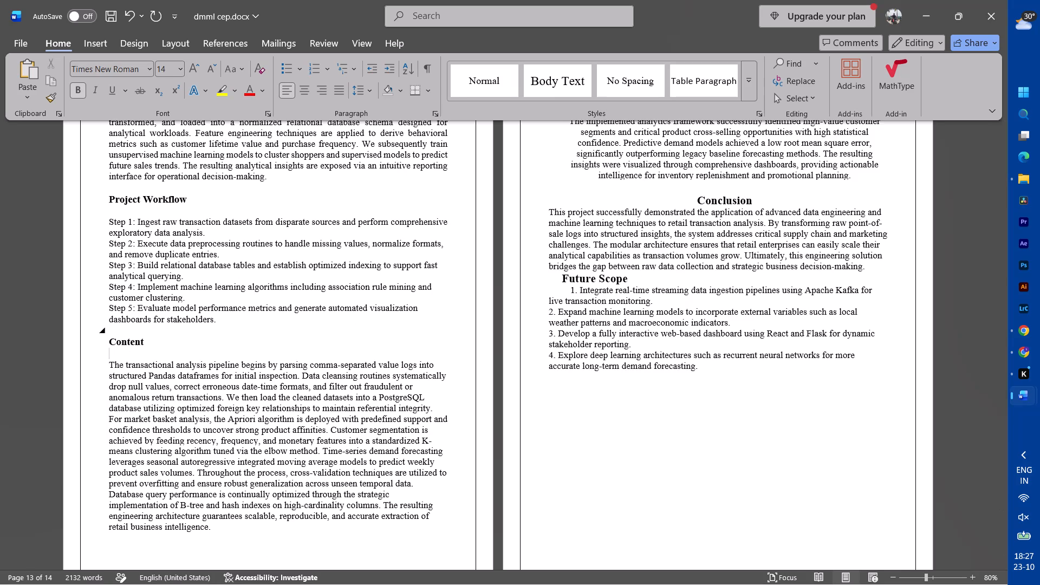
Justify the transactional analysis pipeline paragraph under the "Content" heading.
drag(226, 535, 119, 364)
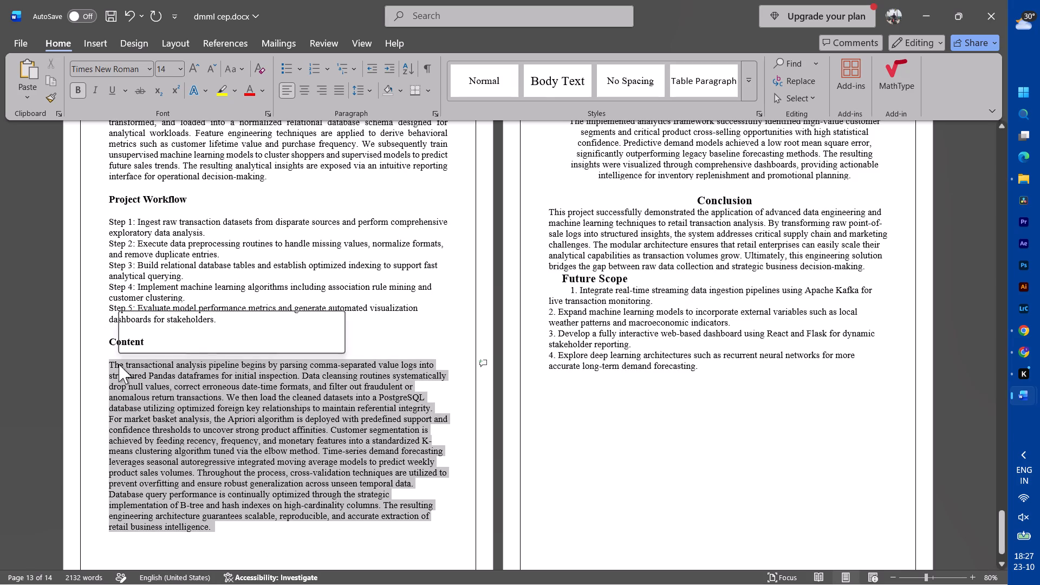
click(340, 87)
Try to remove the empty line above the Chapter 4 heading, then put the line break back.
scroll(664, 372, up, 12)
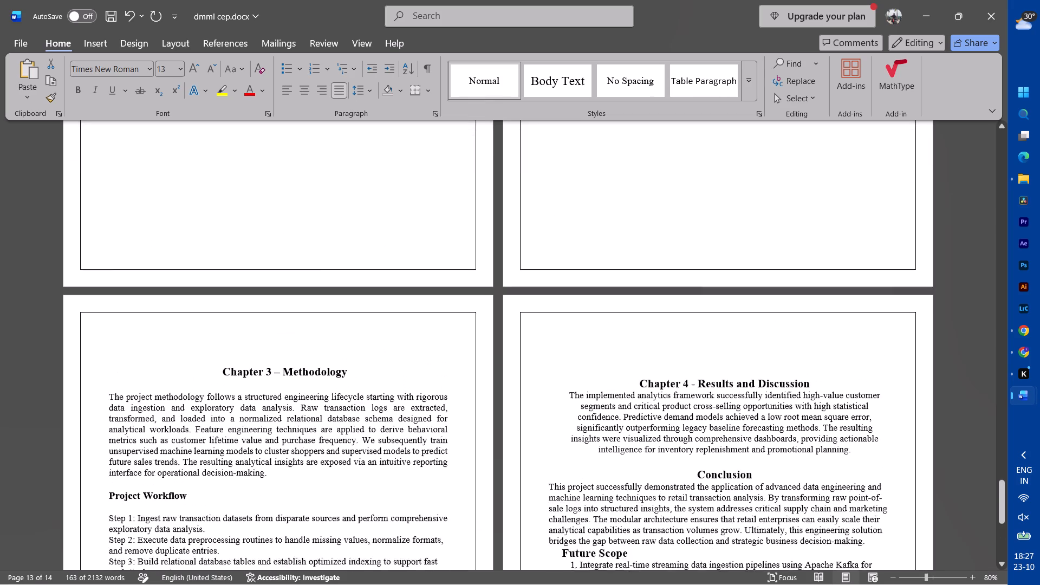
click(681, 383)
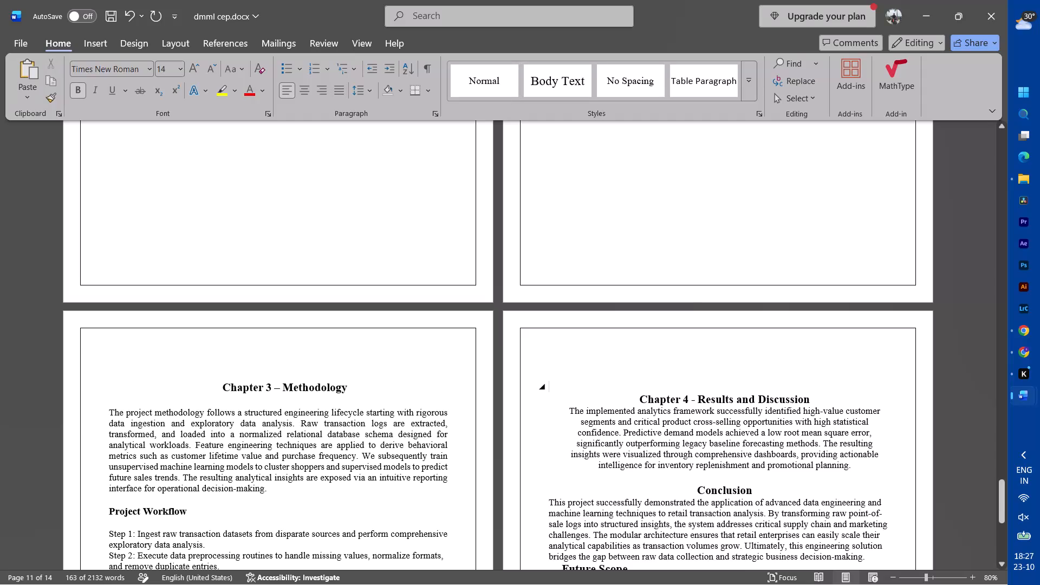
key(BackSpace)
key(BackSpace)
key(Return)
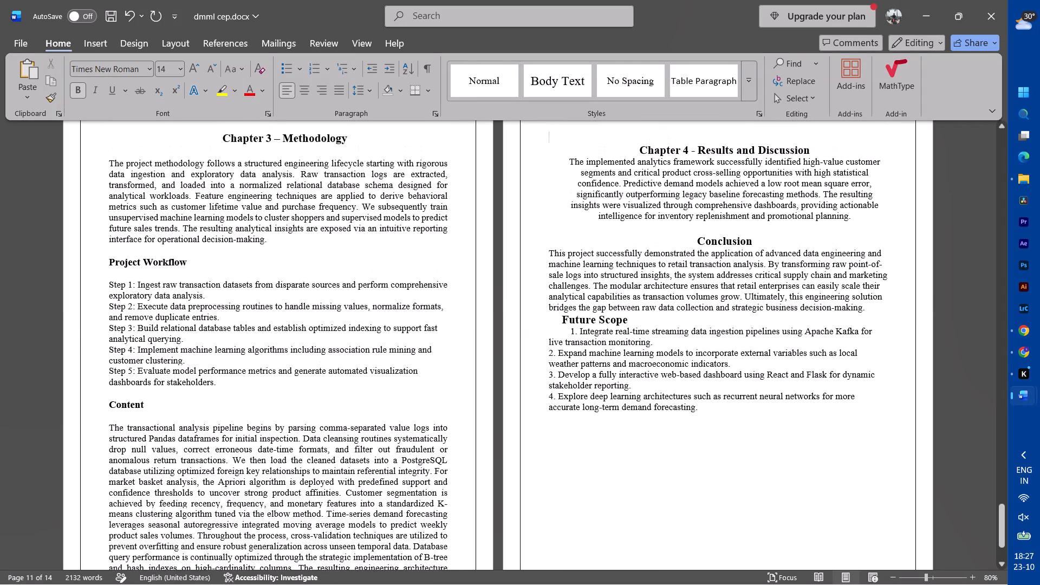
Add a blank line below the "Chapter 4 - Results and Discussion" heading.
scroll(604, 336, up, 2)
click(850, 197)
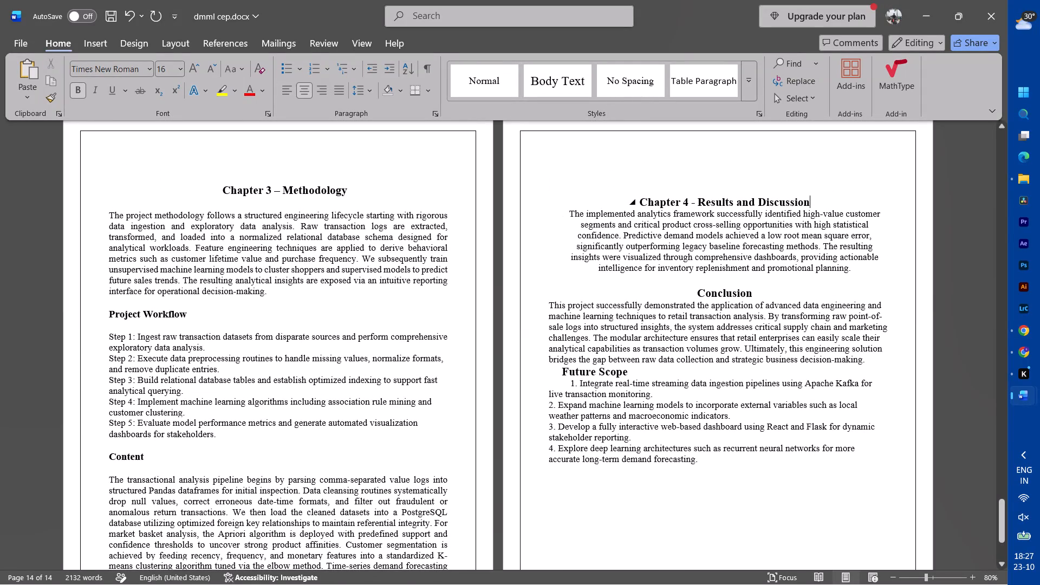
key(Return)
Justify the Results and Discussion paragraph and remove its left indent so it aligns with the margin.
drag(870, 284, 581, 224)
click(344, 90)
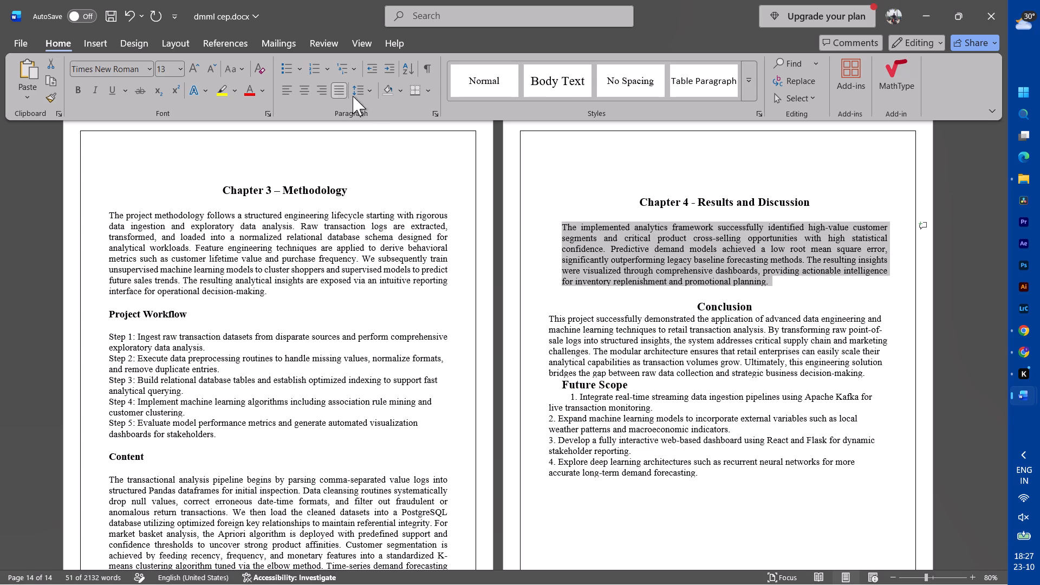
click(563, 223)
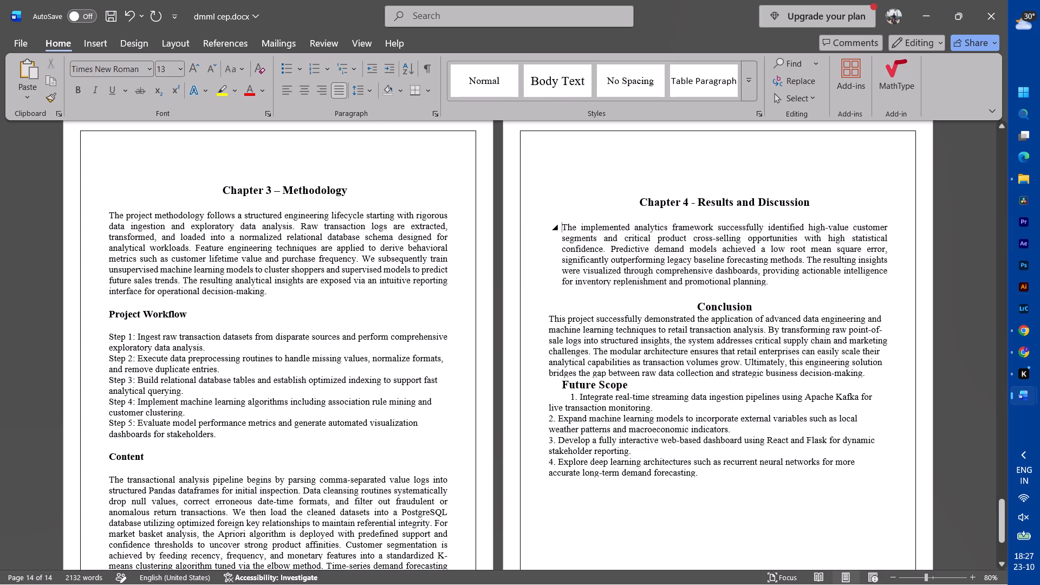
key(BackSpace)
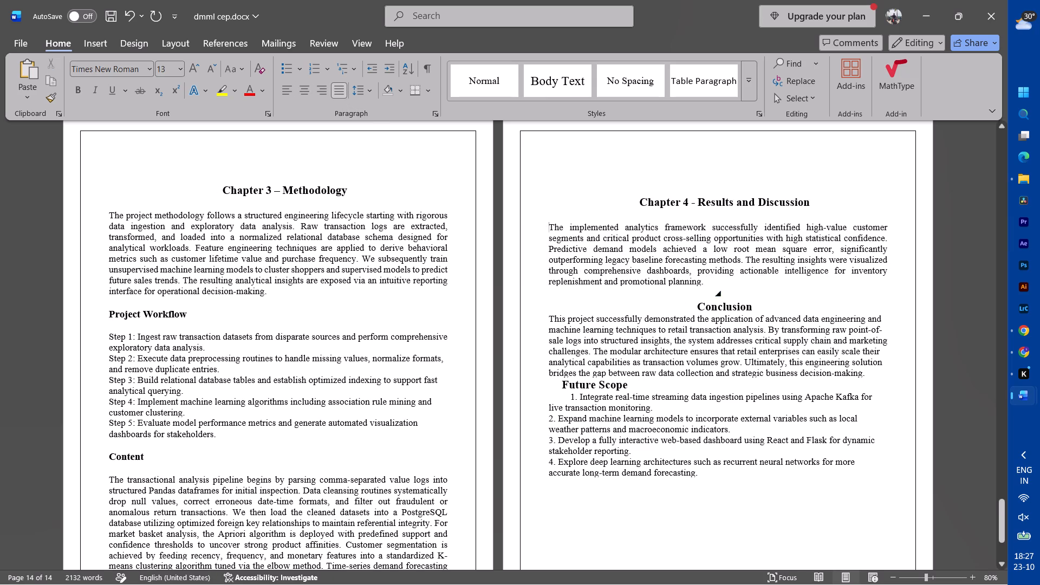
Left-align the "Conclusion" heading in Chapter 4, leaving one blank line above it and one below it.
click(768, 305)
key(Return)
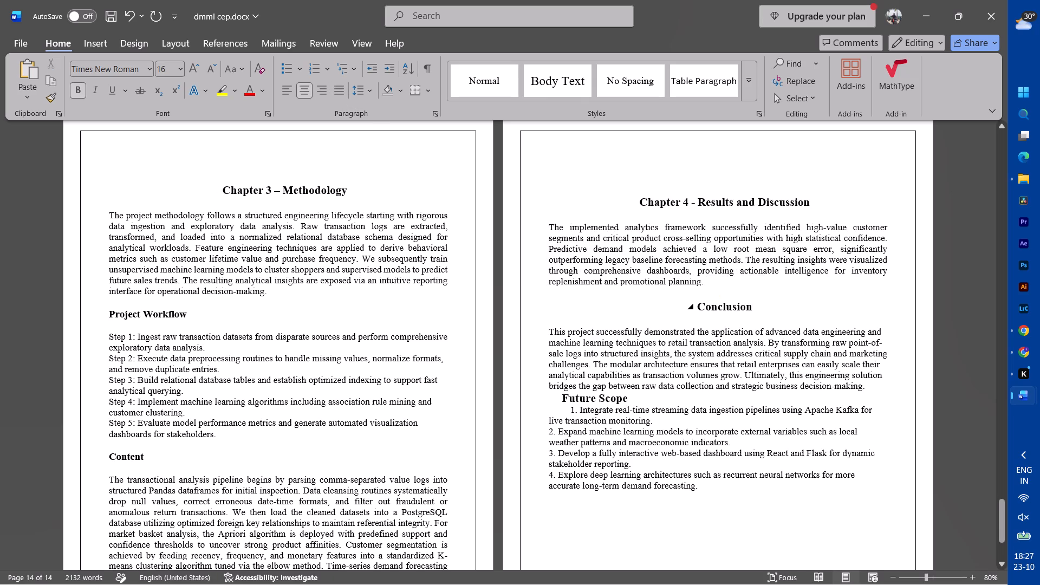
click(698, 304)
key(BackSpace)
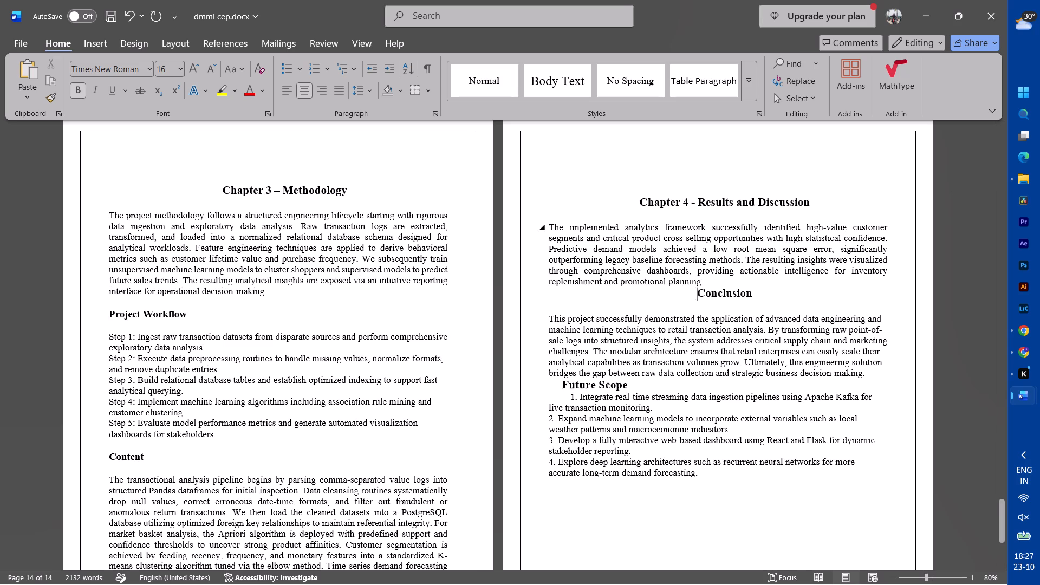
key(BackSpace)
key(BackSpace)
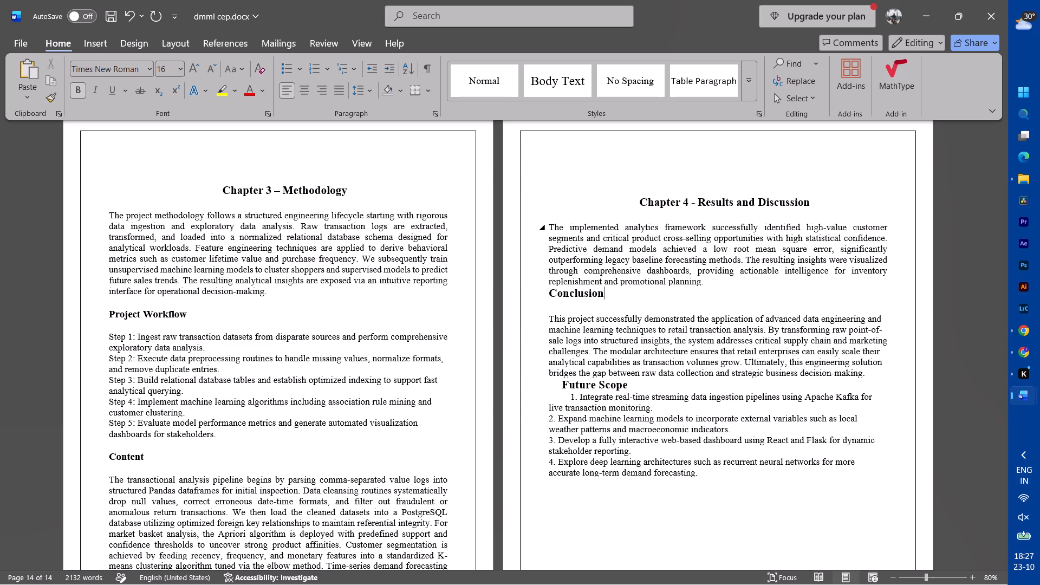
key(Home)
key(Return)
Justify the paragraph under the "Conclusion" heading.
key(Down)
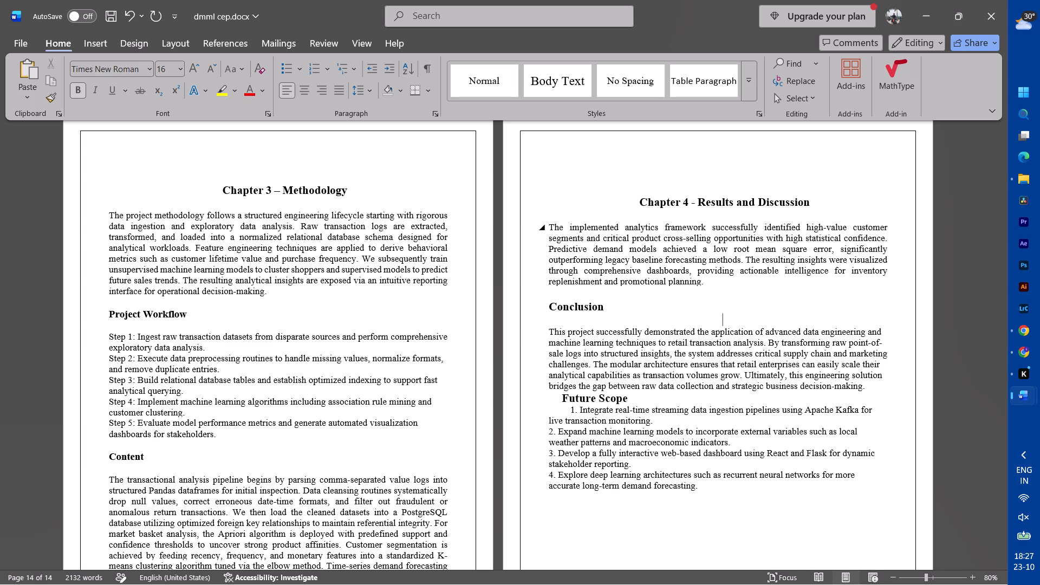
key(Down)
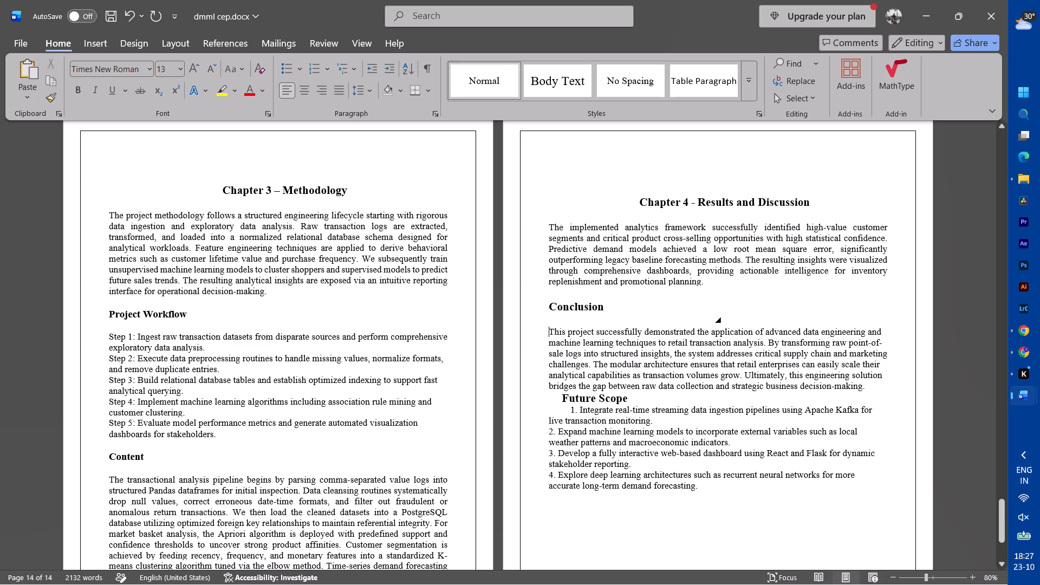
drag(868, 384, 561, 335)
click(335, 90)
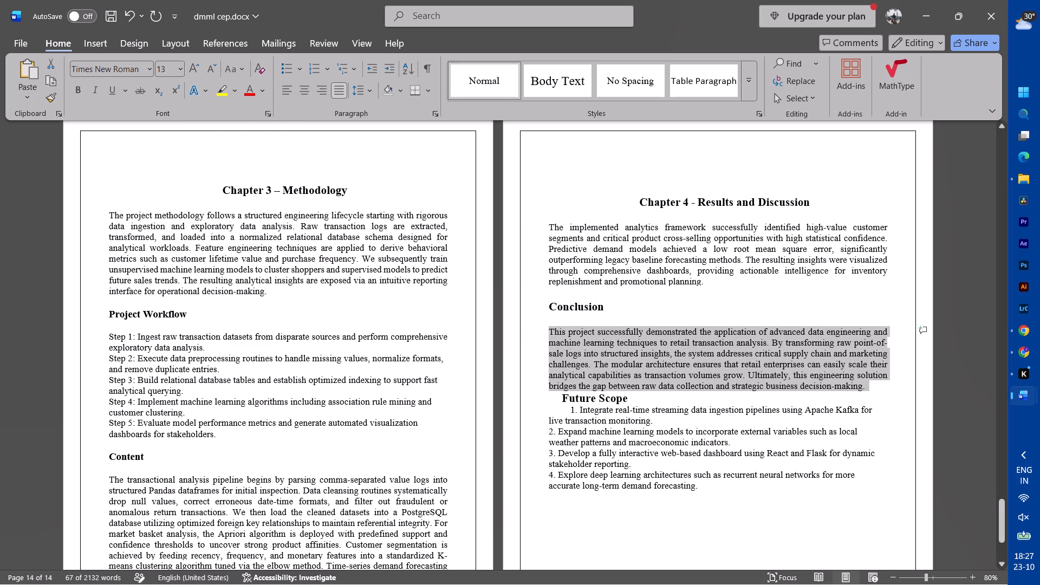
Remove the indent before the "Future Scope" heading and add a blank line above it.
click(563, 399)
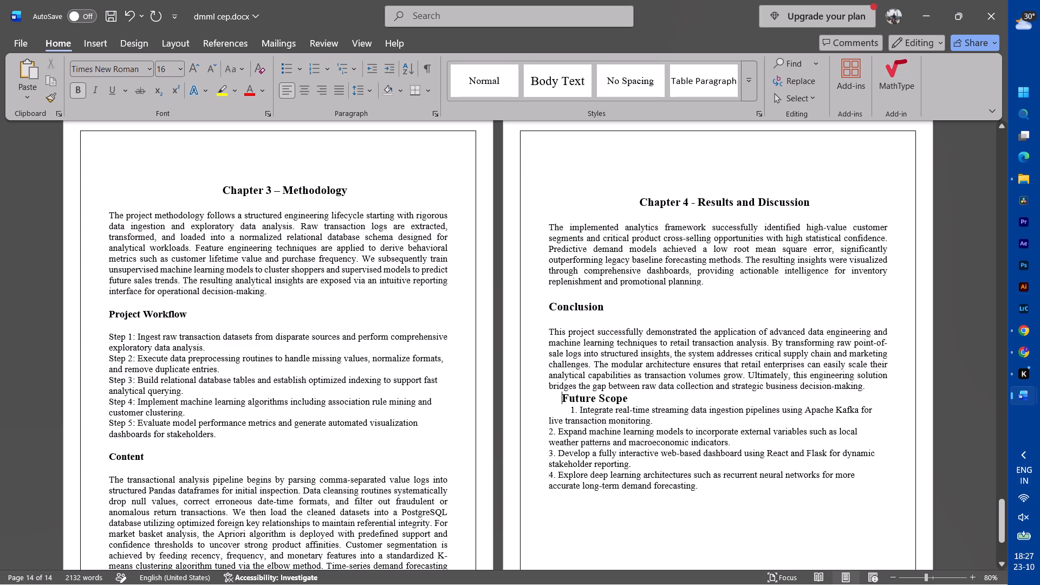
key(BackSpace)
key(Up)
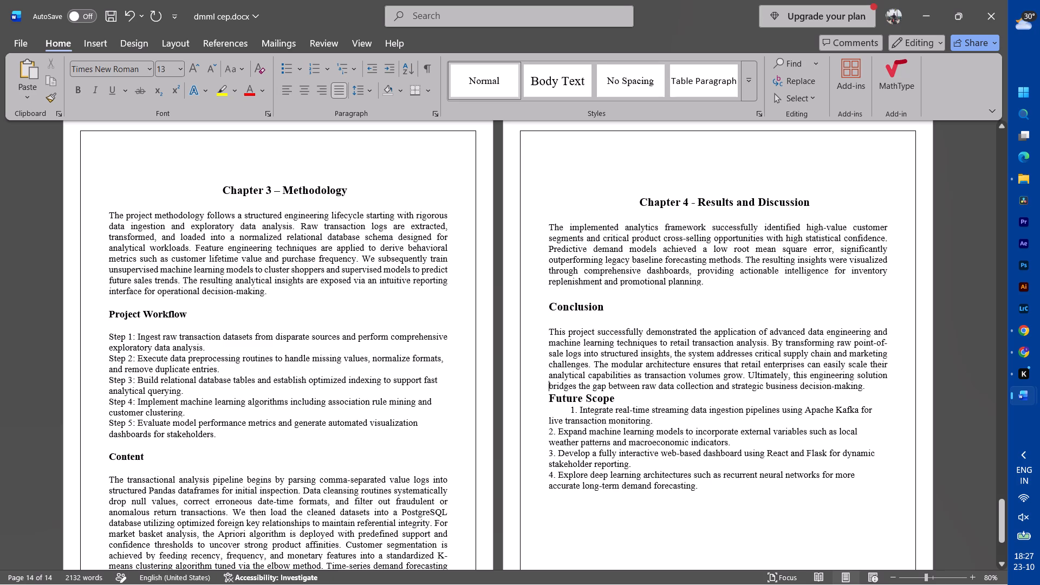
key(Return)
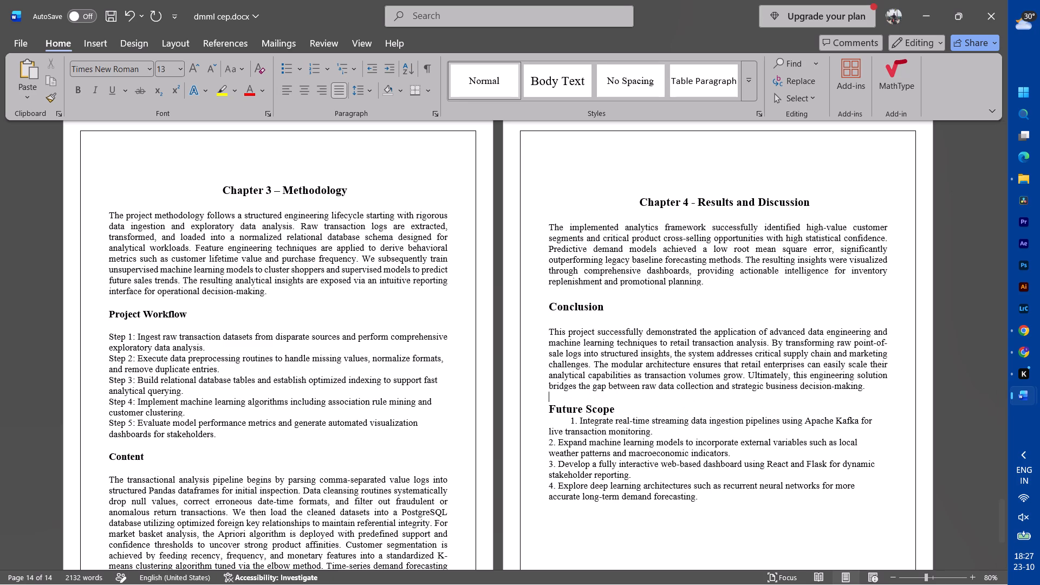
Delete the leading spaces before item 1 of the Future Scope list so it aligns with the other items.
key(Down)
key(Down)
key(Delete)
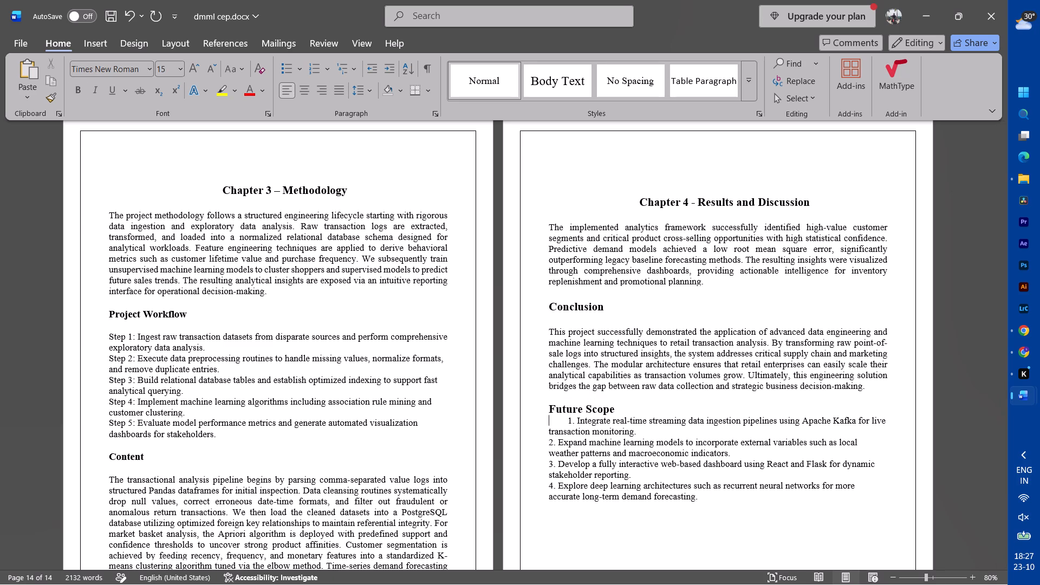
key(Delete)
key(Delete)
key(Delete)
key(Delete)
key(Delete)
key(Delete)
key(Delete)
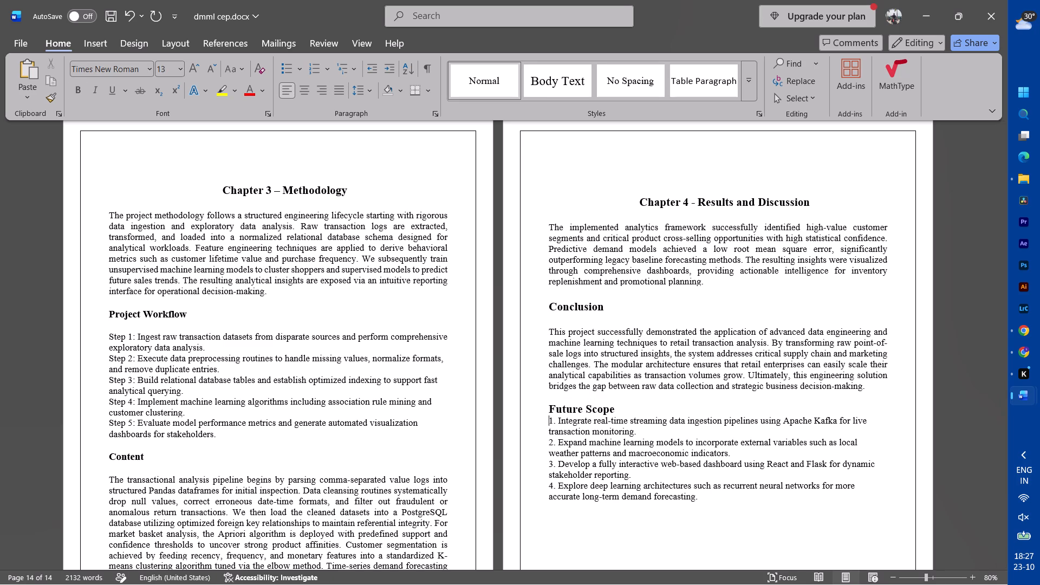
Add a blank line below the "Future Scope" heading.
key(Up)
key(Return)
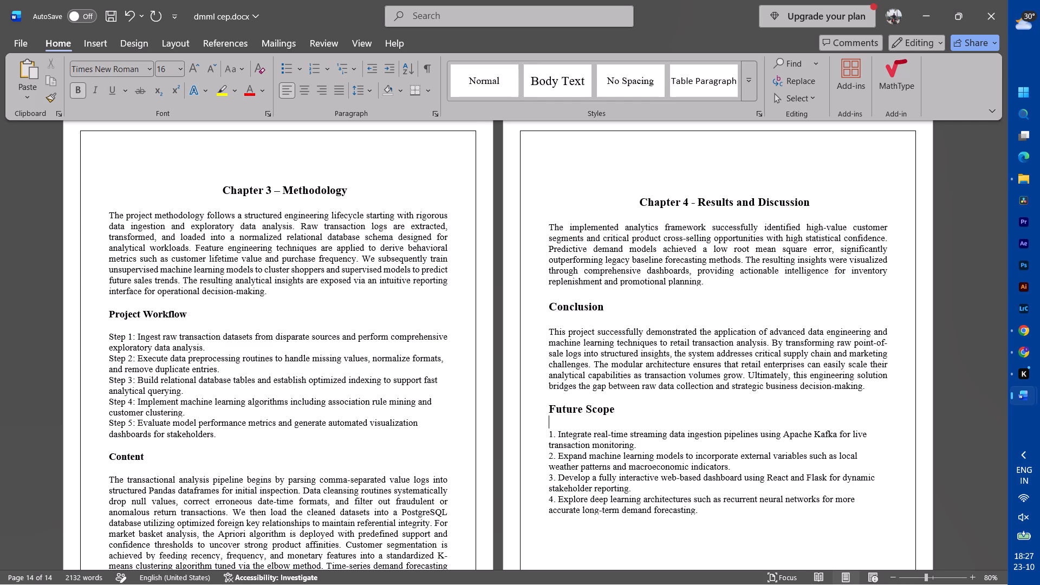
scroll(646, 361, down, 13)
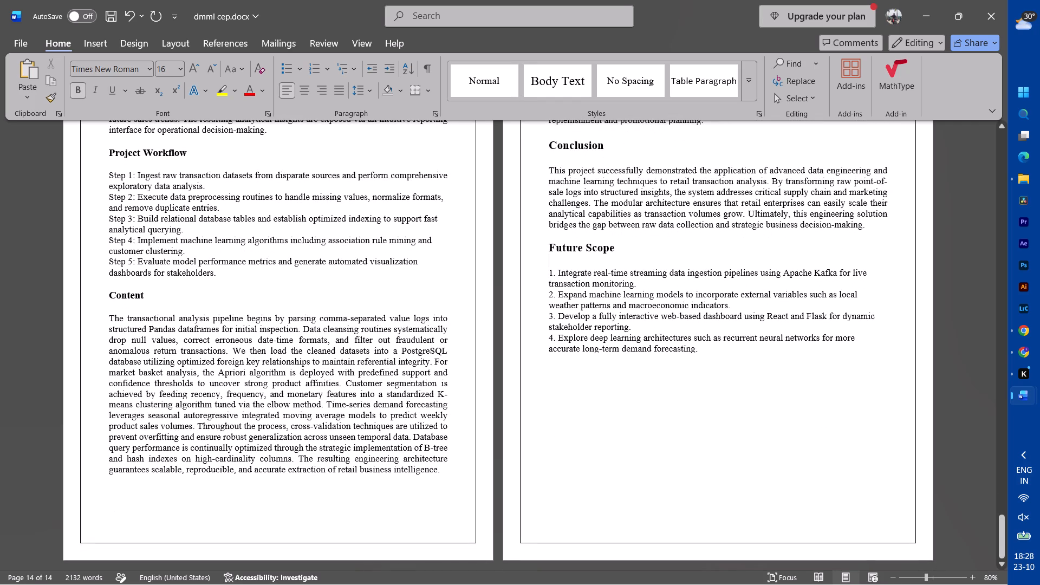
Save the dmml cep report with its edited Future Scope section.
key(s)
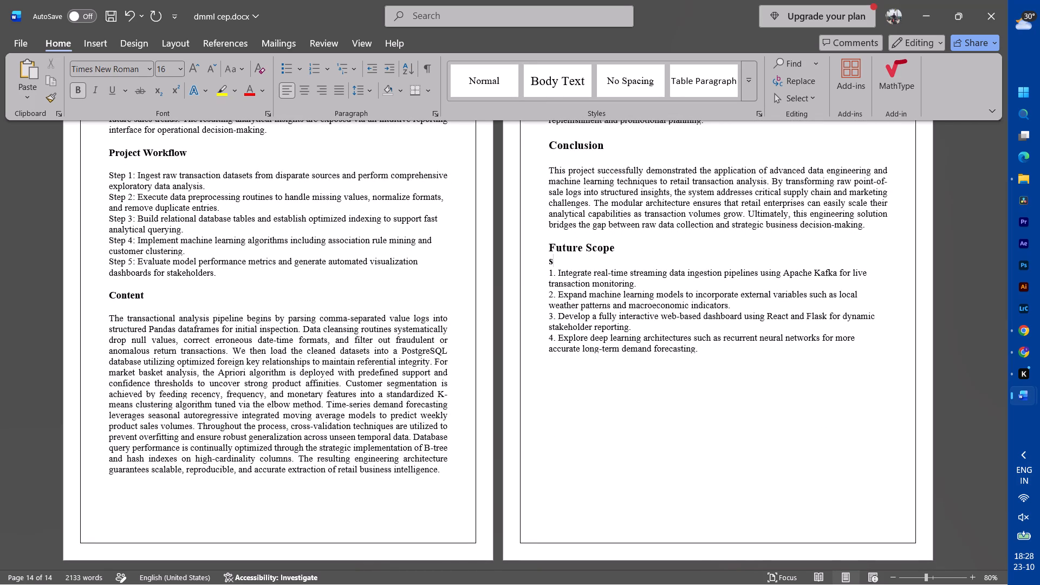
key(BackSpace)
key(ctrl+s)
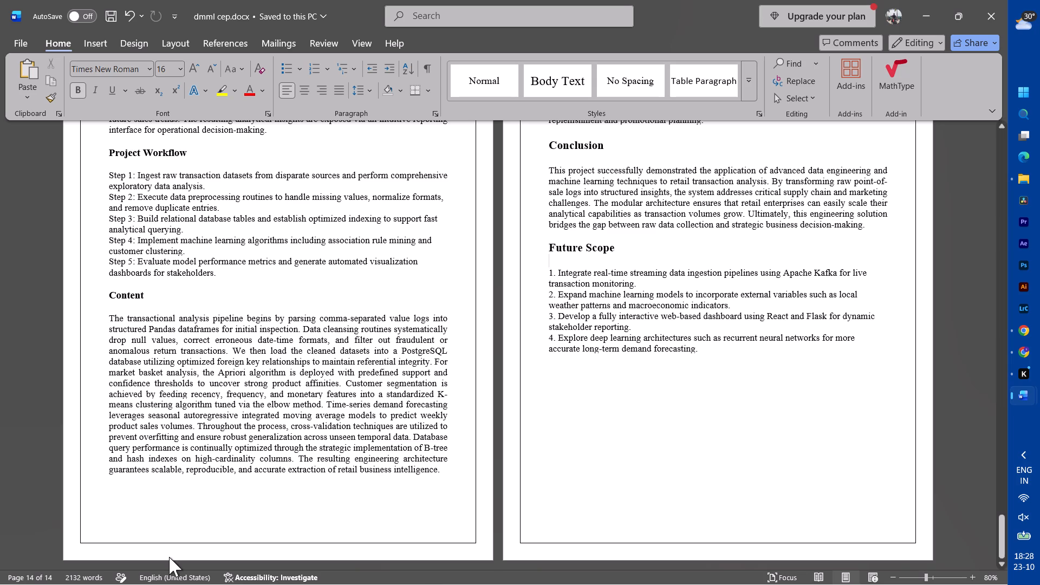
Review the dmml cep report backwards from the final chapter to the approval sheet, checking layout and spacing.
scroll(169, 557, up, 20)
scroll(169, 557, up, 7)
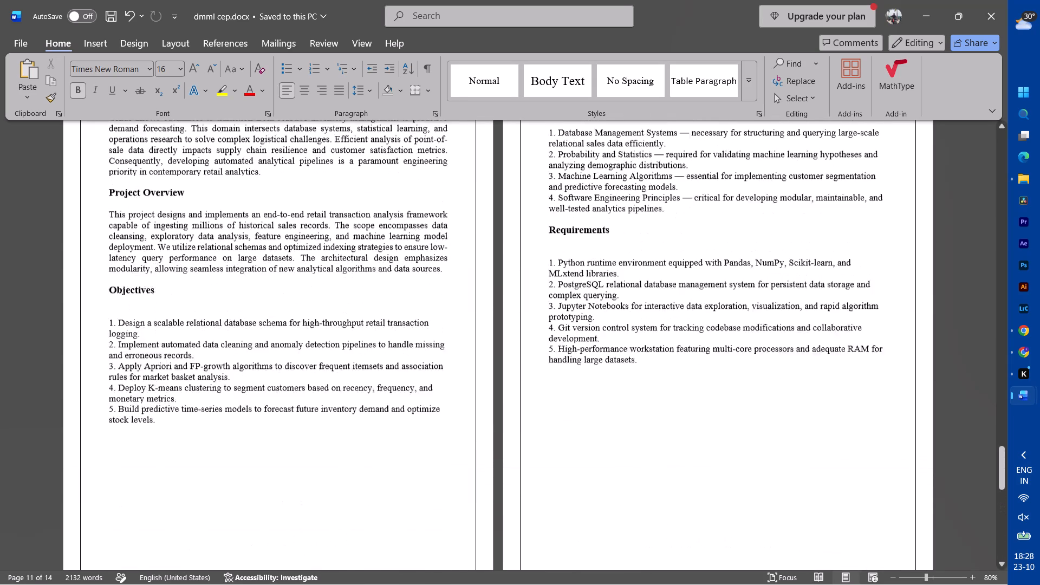
scroll(169, 557, up, 19)
scroll(169, 557, up, 3)
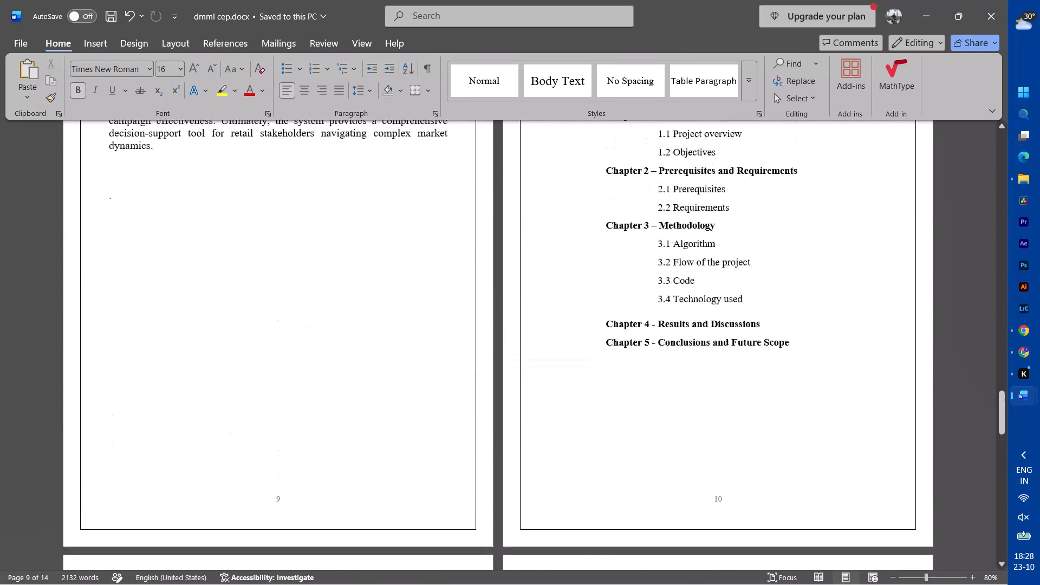
scroll(169, 557, up, 10)
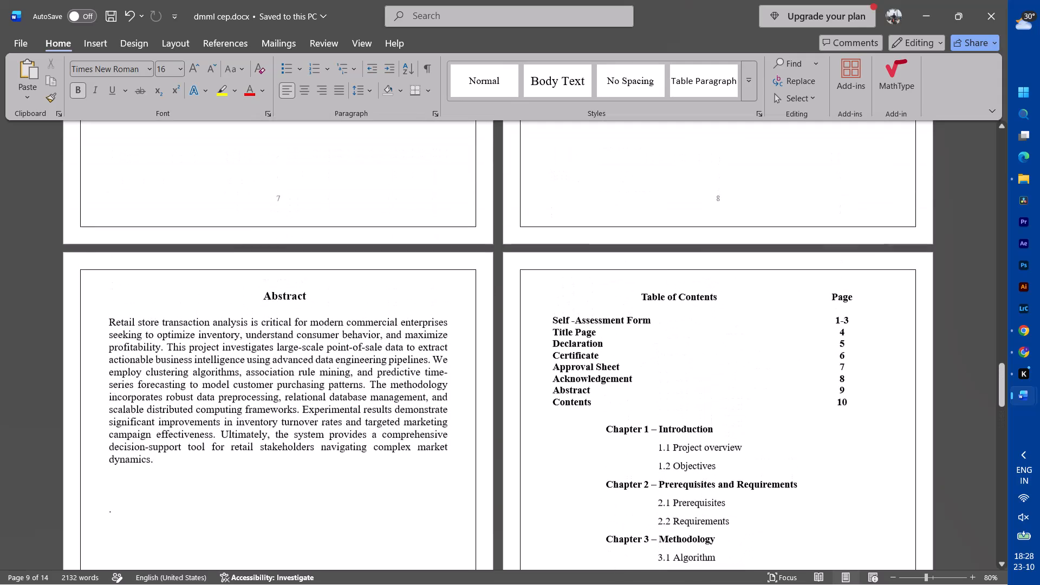
scroll(169, 557, up, 18)
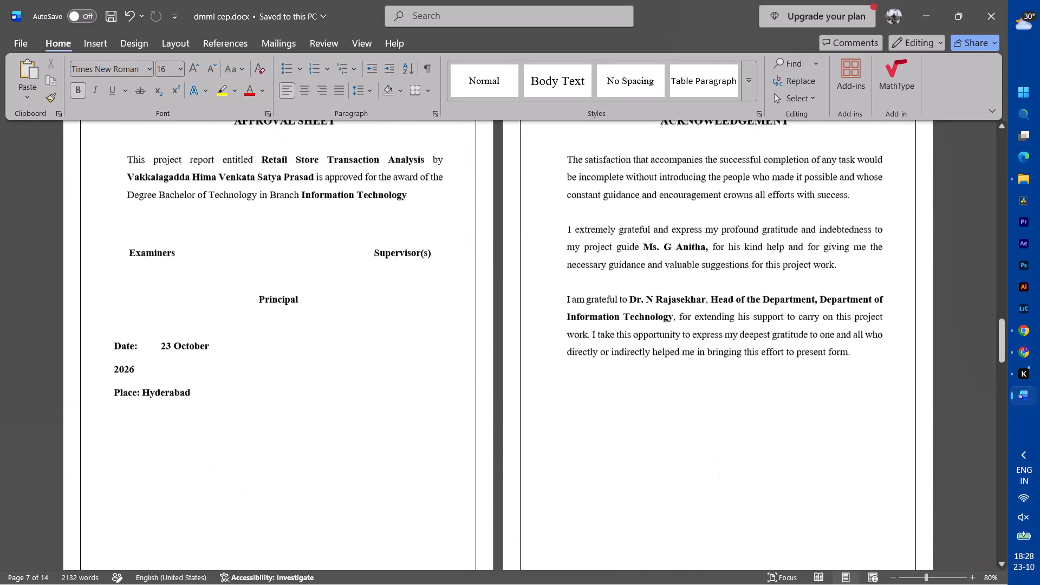
scroll(169, 557, up, 4)
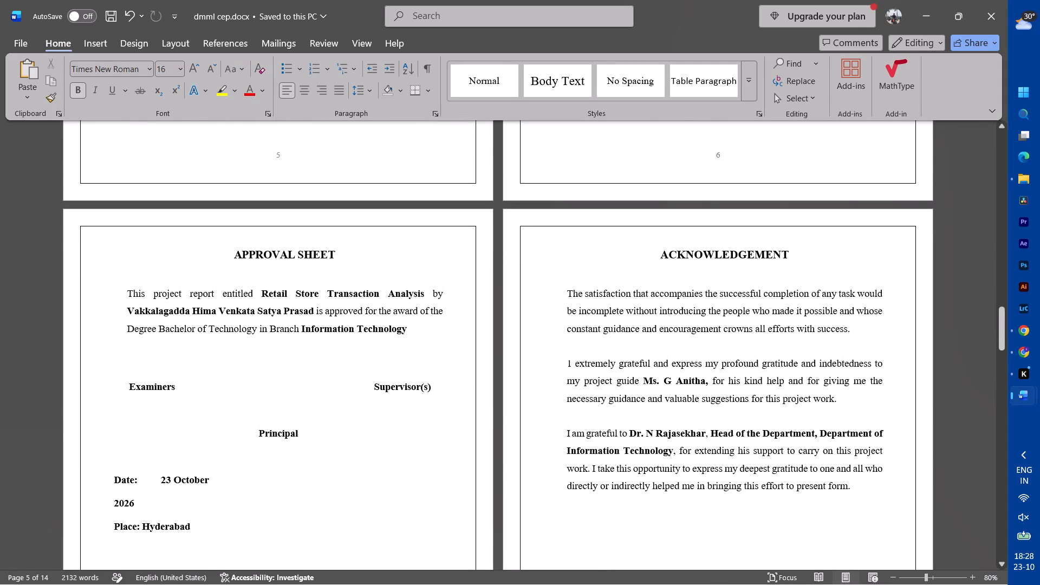
Reduce the gap after "Date:" on the approval sheet to one space so "23 October 2026" fits on one line.
click(114, 500)
key(BackSpace)
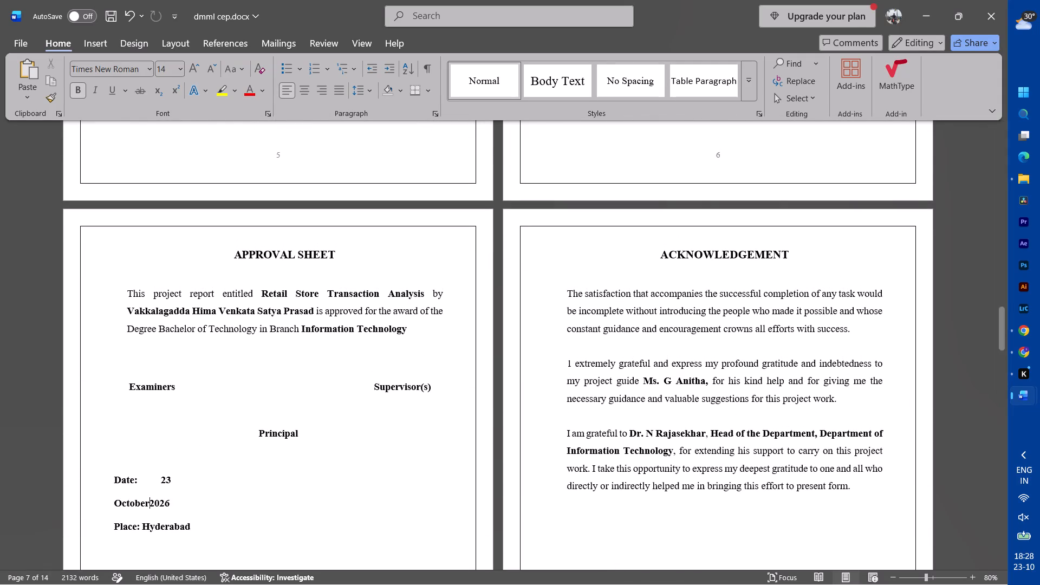
key(space)
key(Up)
key(Up)
key(Up)
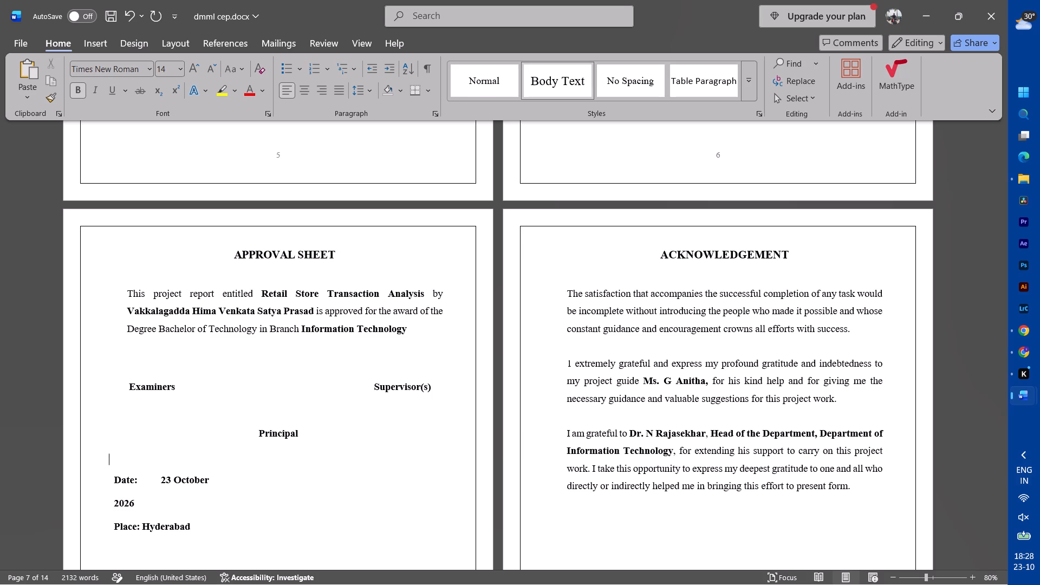
key(Down)
key(Down)
key(Right)
key(Right)
key(Right)
key(Right)
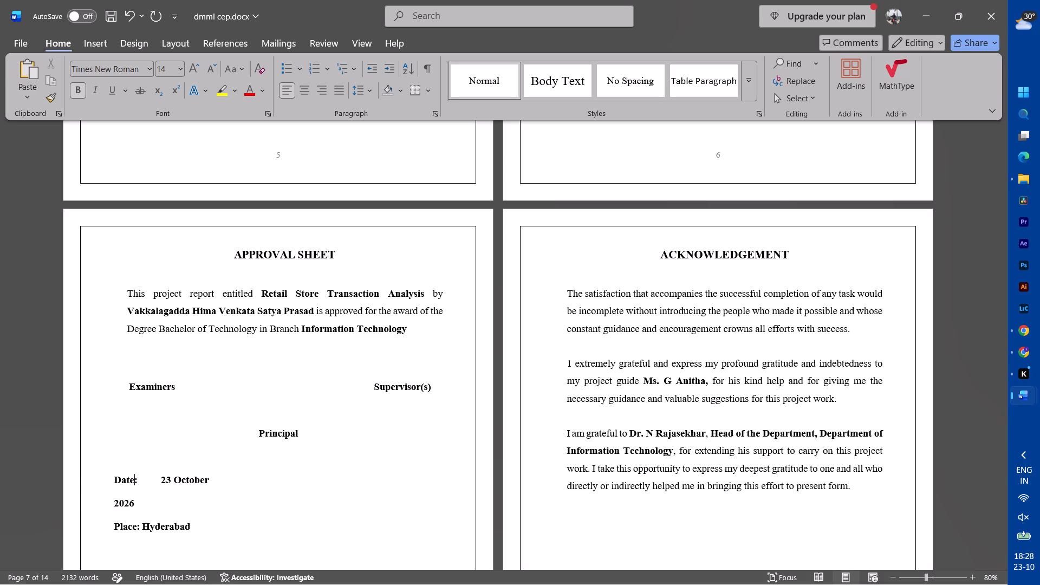
key(Right)
key(Delete)
key(Delete)
key(Delete)
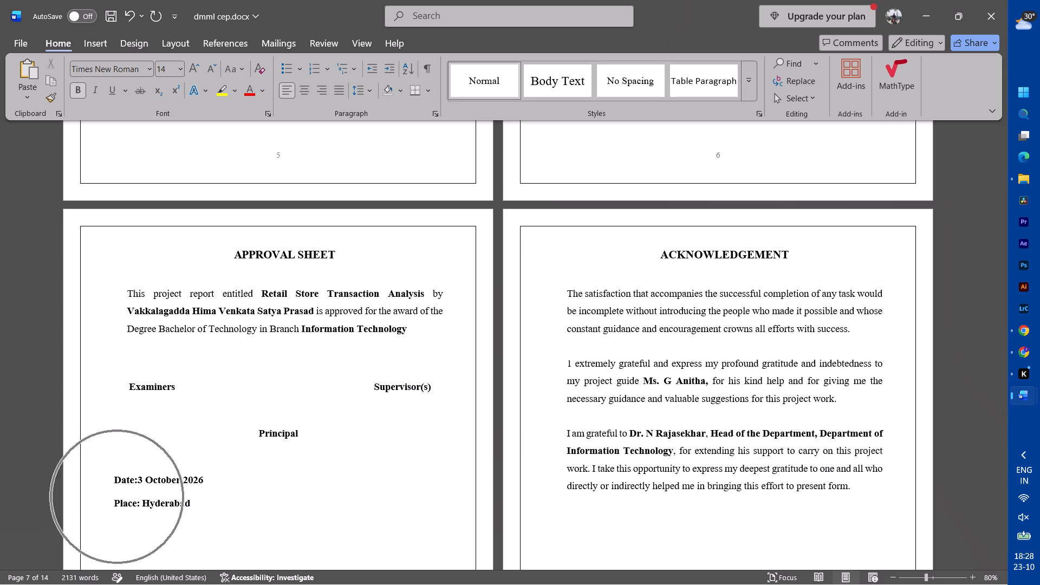
key(ctrl+z)
key(space)
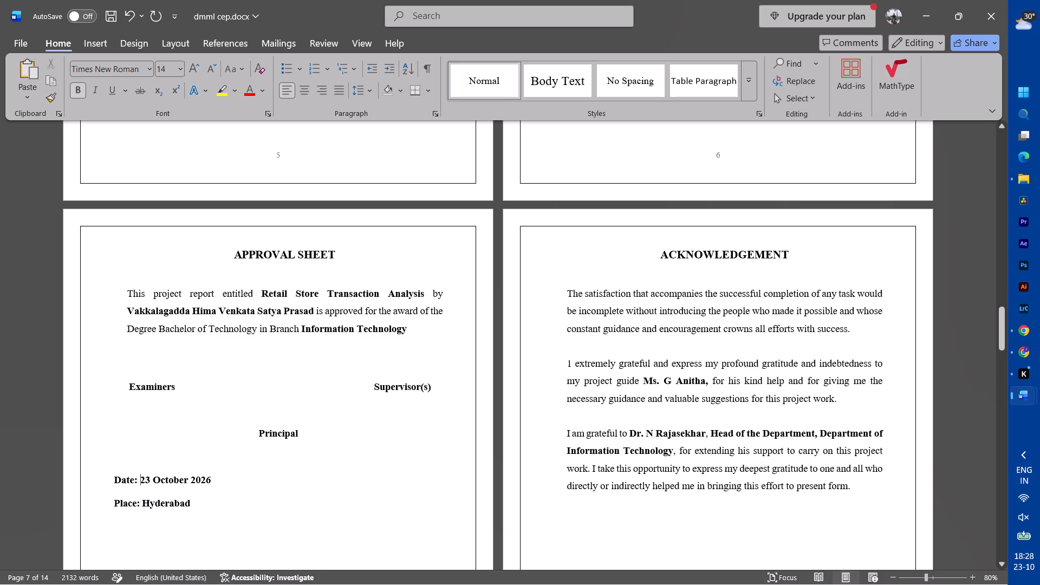
Review the remaining front pages, from the declaration and certificate back to the self-assessment form.
scroll(444, 425, up, 17)
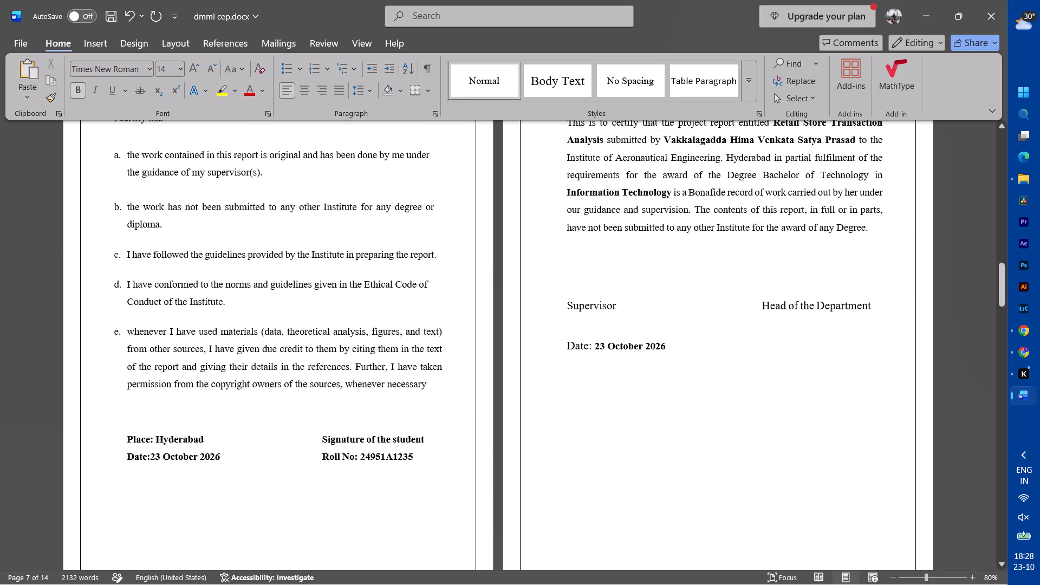
scroll(441, 425, up, 18)
scroll(441, 425, up, 7)
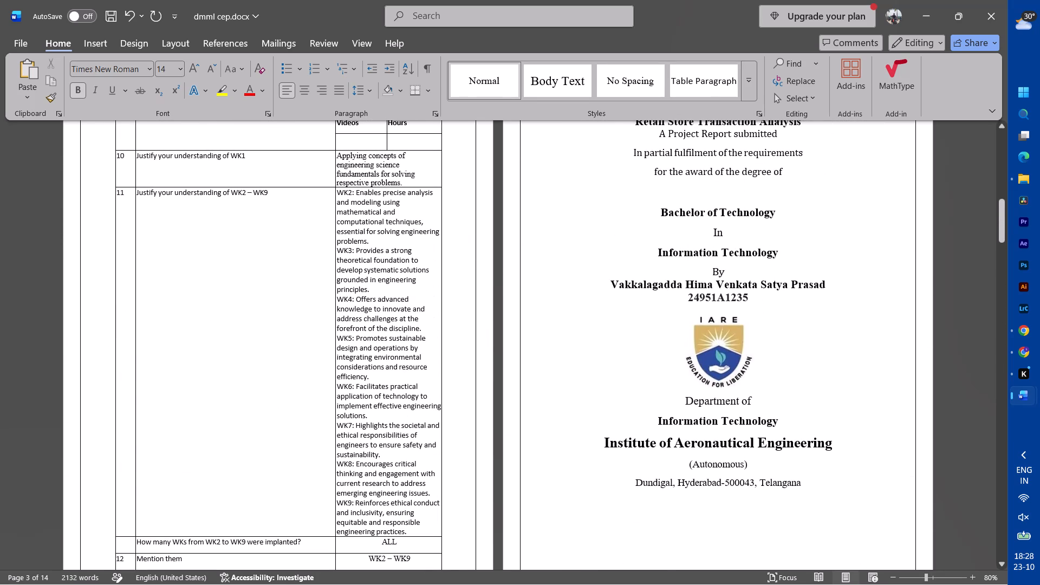
scroll(441, 425, up, 15)
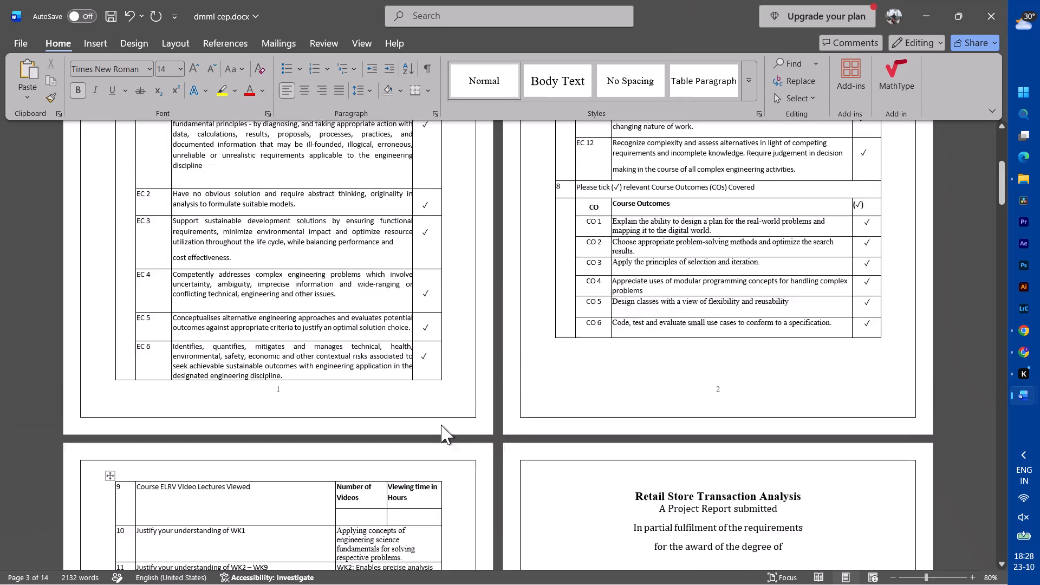
scroll(441, 425, up, 20)
scroll(441, 425, up, 5)
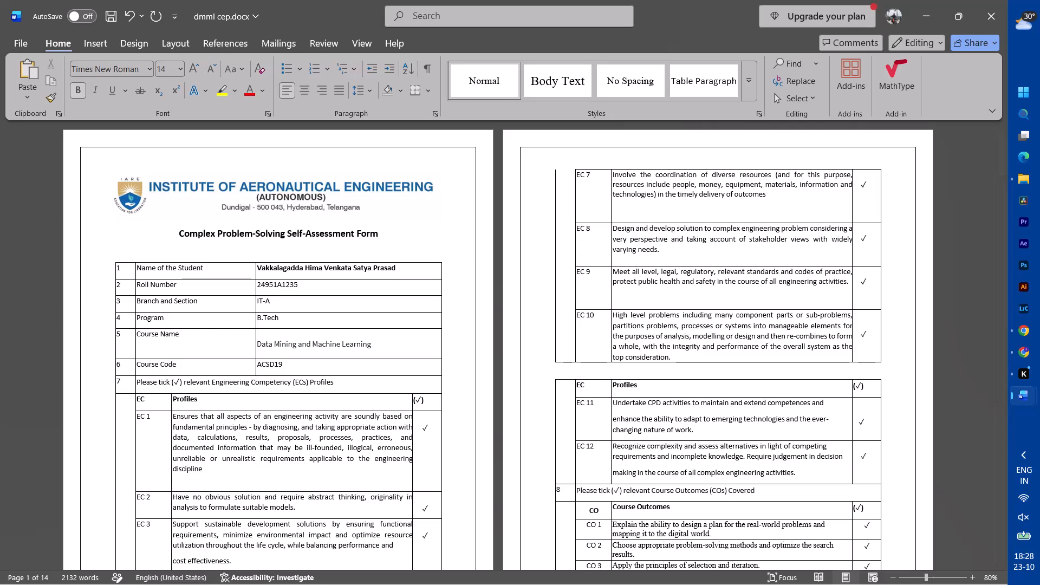
scroll(440, 425, up, 8)
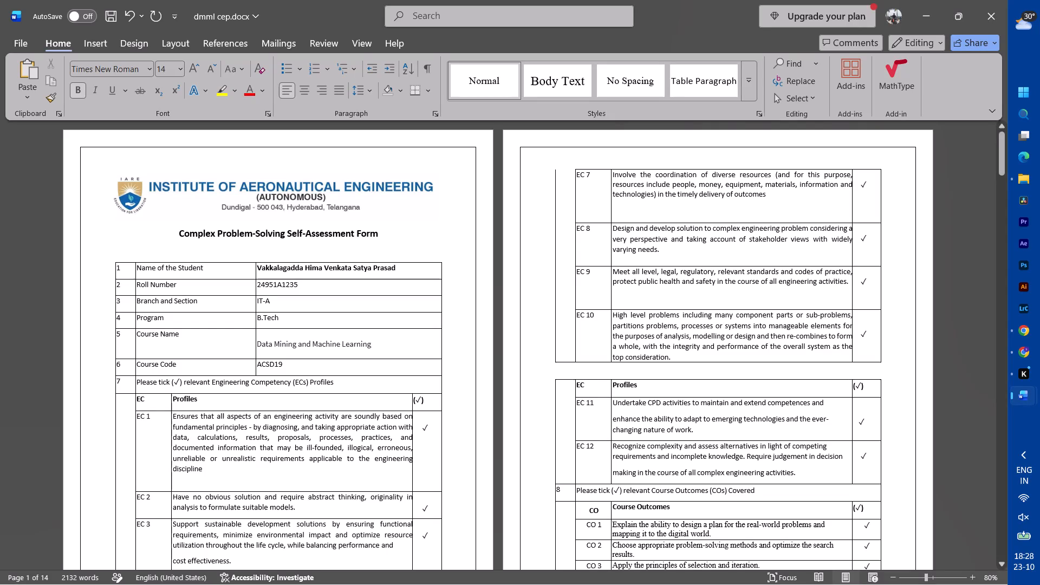
Save the report, publish it as dmml cep.pdf in the cep folder, and close the opened PDF.
key(ctrl+s)
click(19, 40)
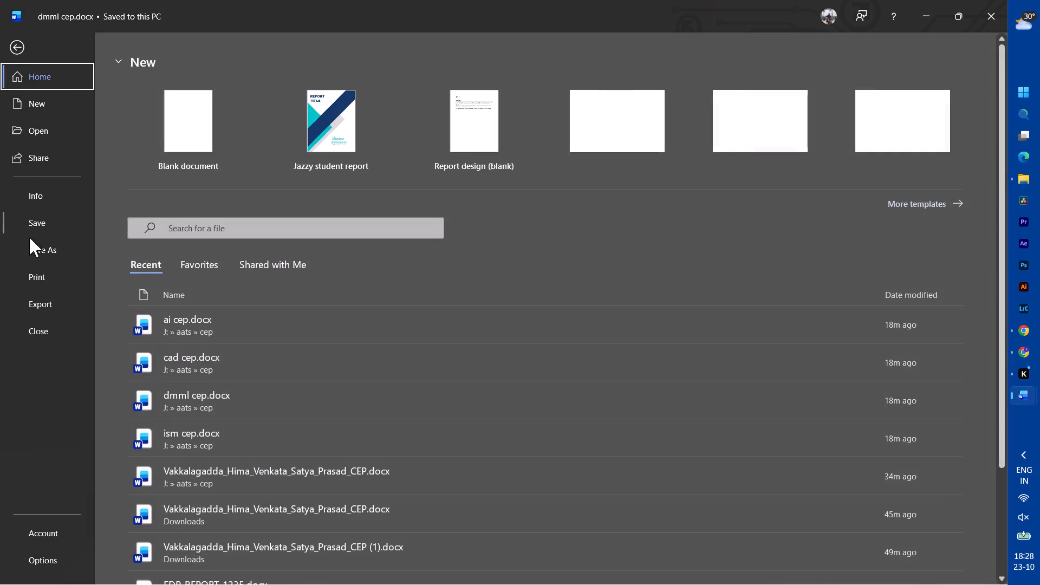
click(41, 303)
click(372, 179)
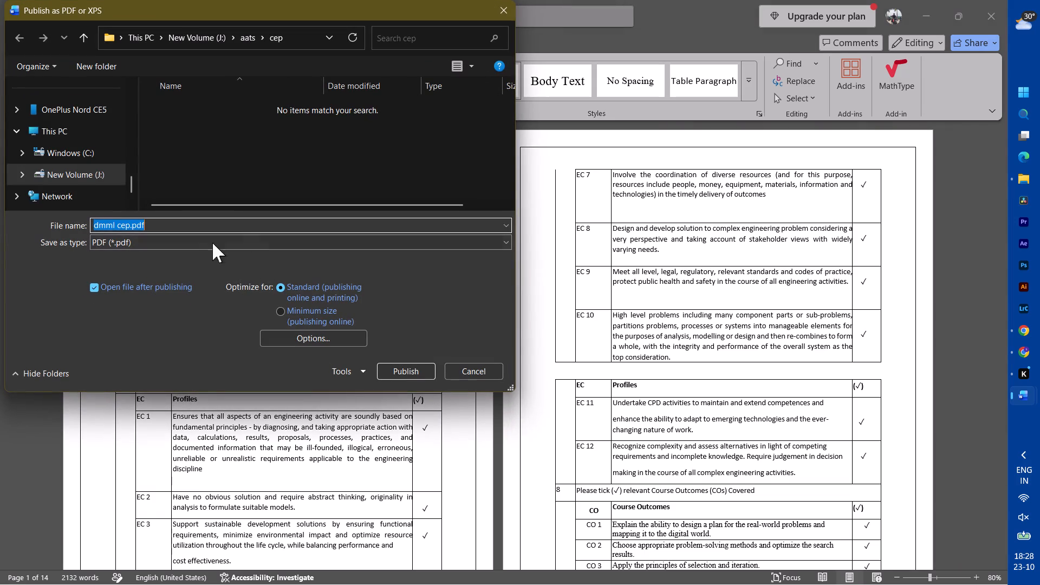
click(381, 374)
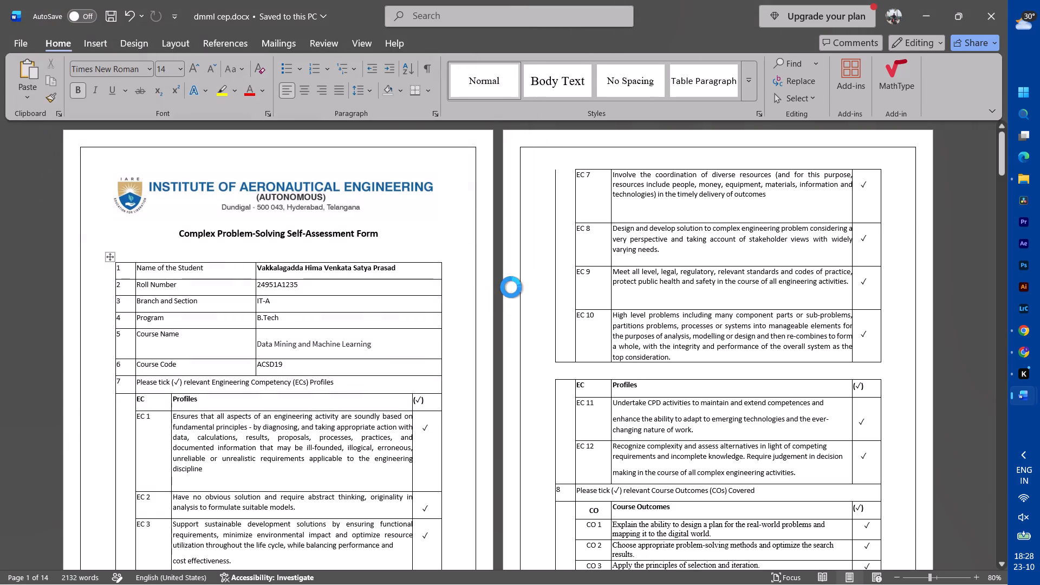
click(172, 12)
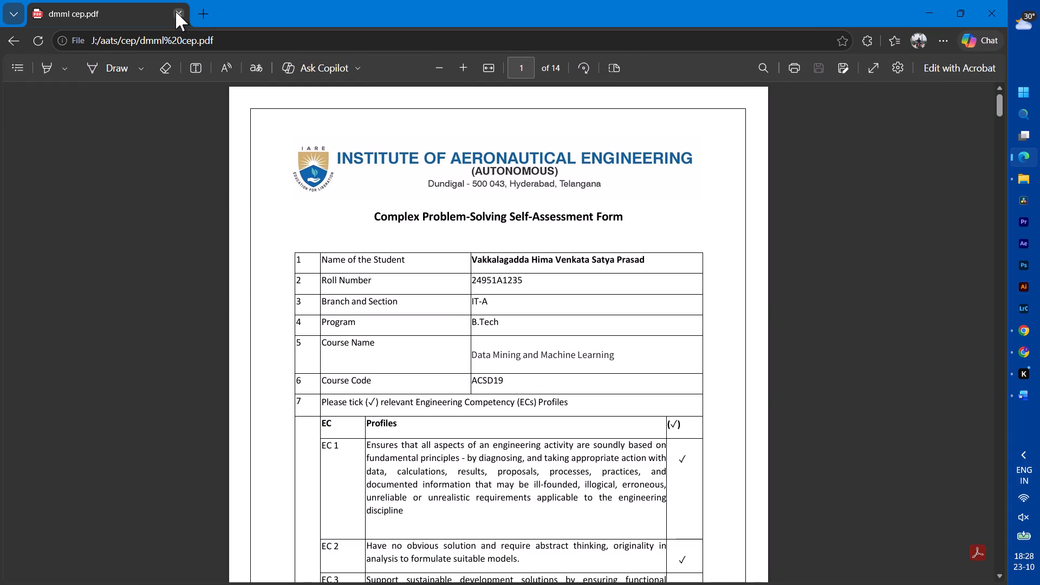
click(175, 11)
Save and close the dmml cep report and open cad cep.docx from the cep folder.
key(ctrl+s)
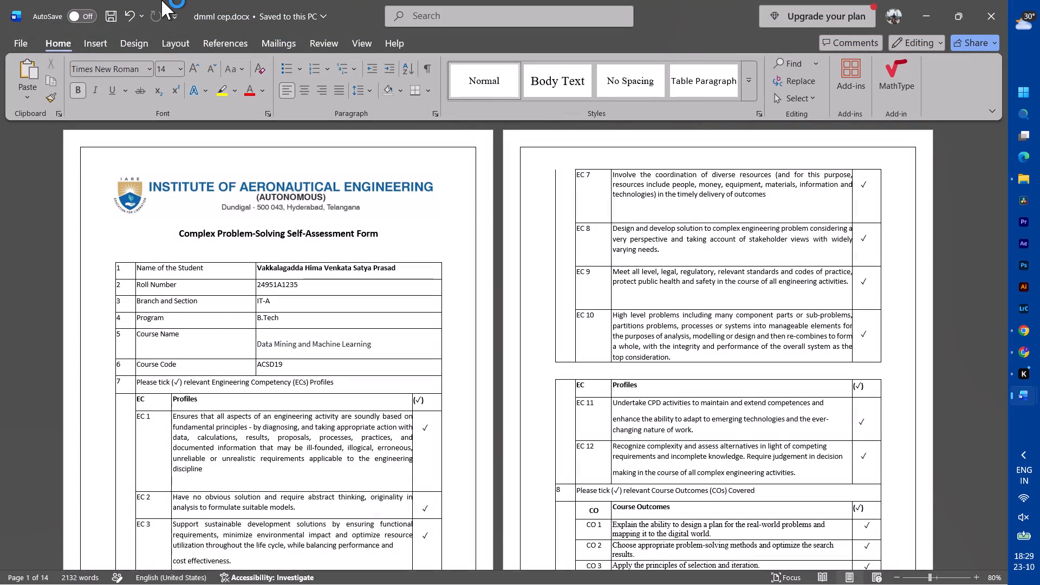
click(984, 19)
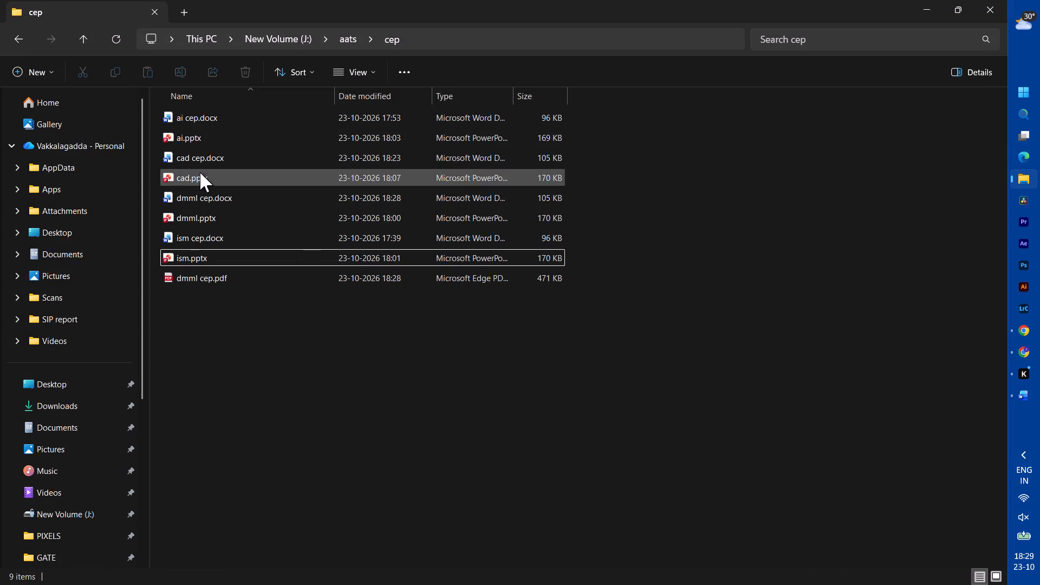
double_click(208, 158)
Replace "IT-A" under "Department of" on the title page with the copied "Information Technology".
scroll(545, 315, down, 2)
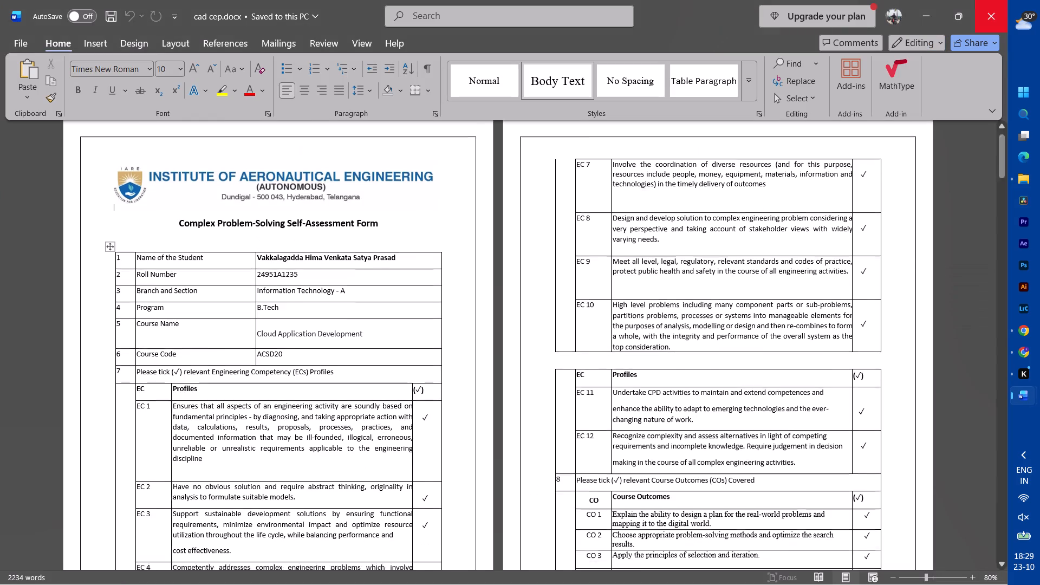
scroll(548, 318, down, 4)
scroll(553, 330, down, 18)
scroll(718, 403, down, 1)
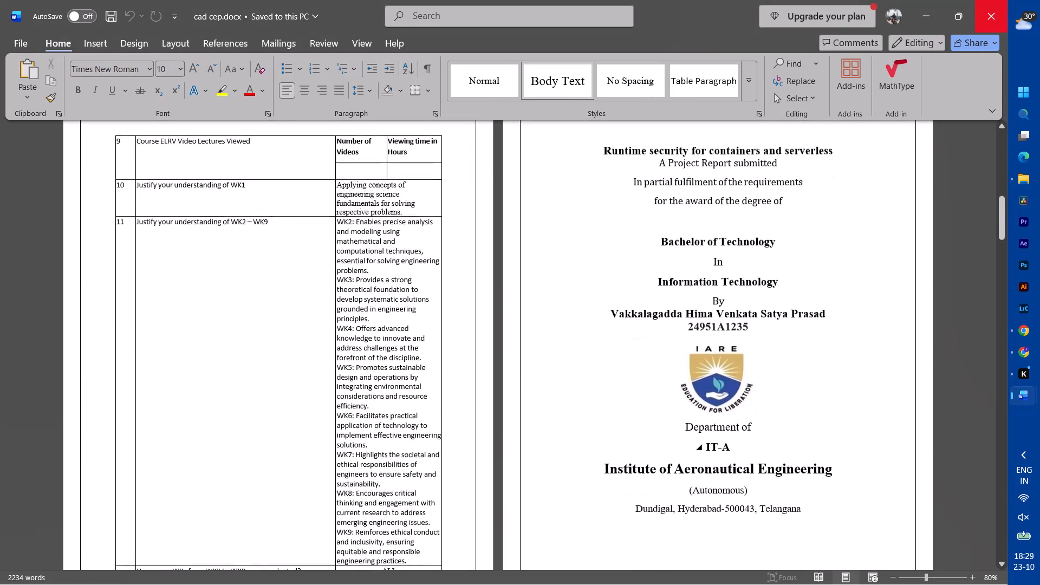
click(732, 449)
key(shift+Left)
key(shift+Left)
key(shift+Left)
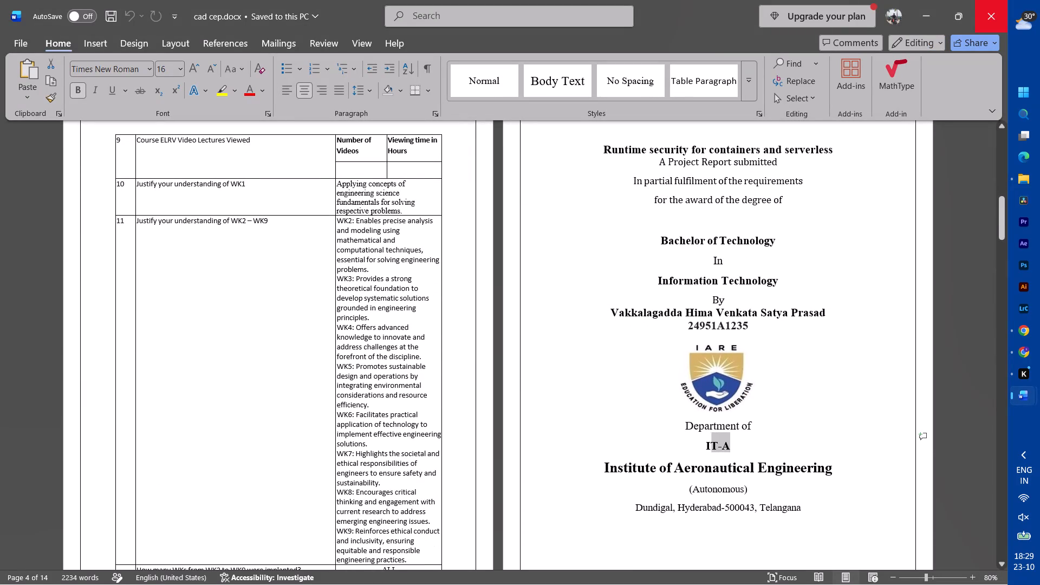
key(shift+Left)
key(Left)
key(shift+Right)
key(shift+Right)
key(shift+Right)
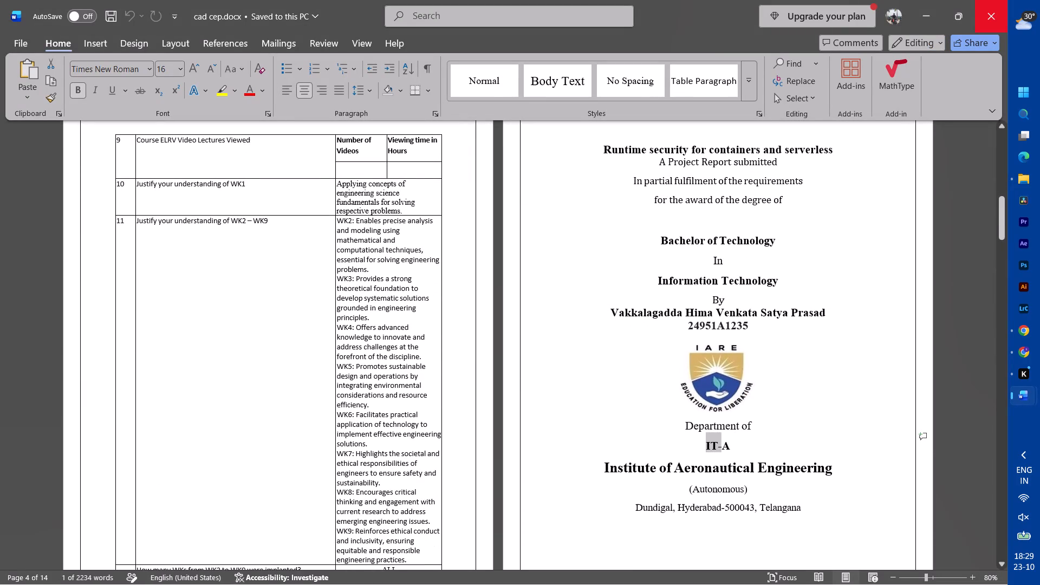
key(shift+Right)
key(shift+Left)
key(ctrl+v)
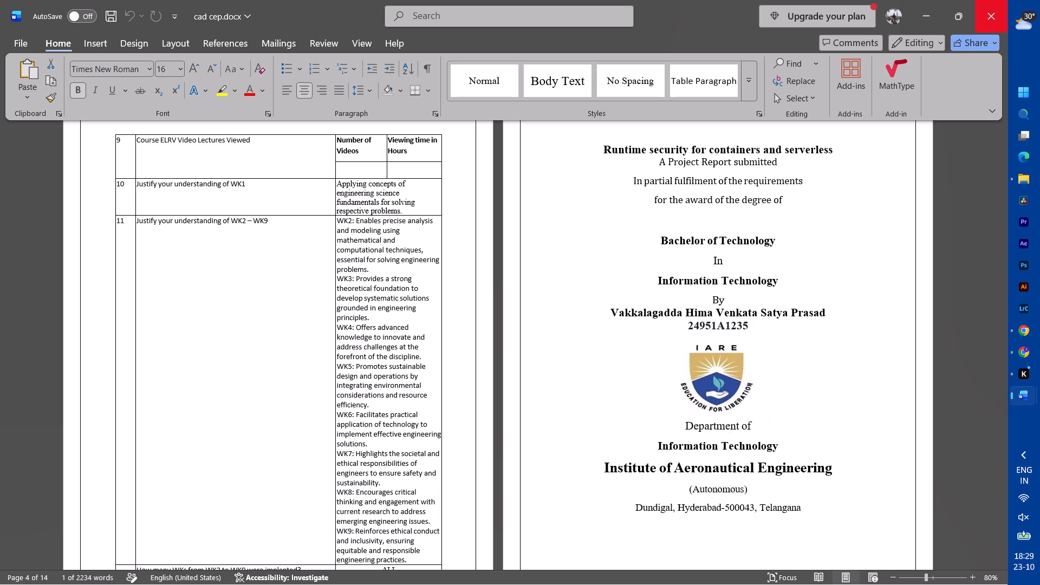
Review the cad cep report from the self-assessment form through the front pages to the conclusion and future scope.
scroll(768, 420, up, 2)
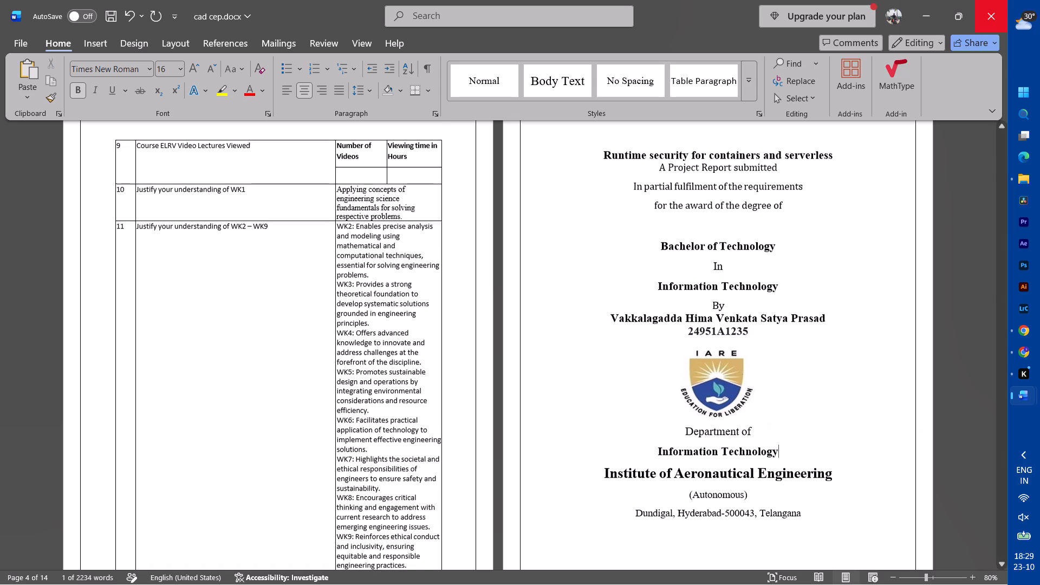
scroll(768, 420, up, 17)
scroll(768, 420, up, 6)
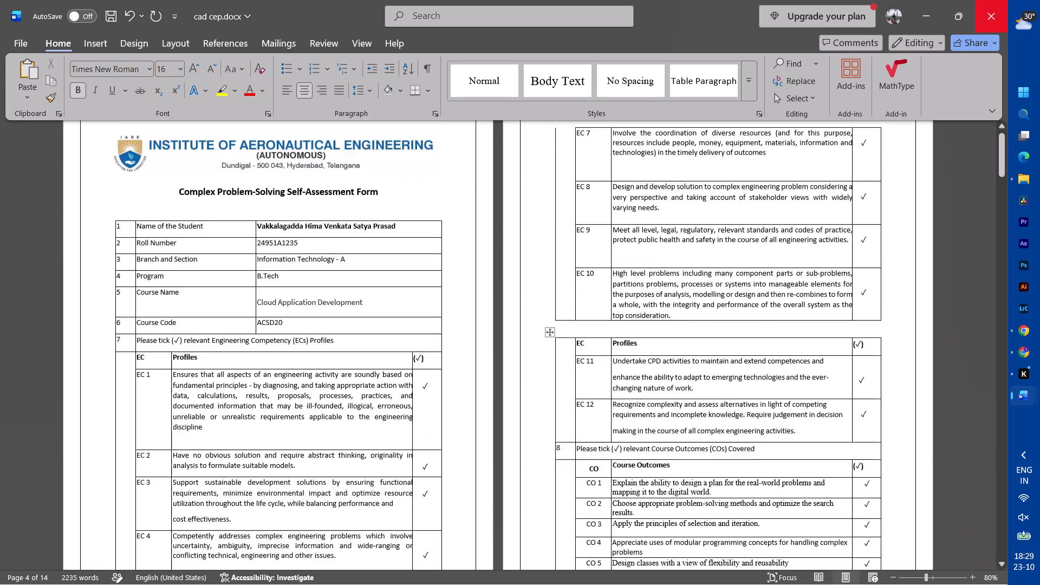
scroll(768, 420, down, 20)
scroll(768, 420, down, 16)
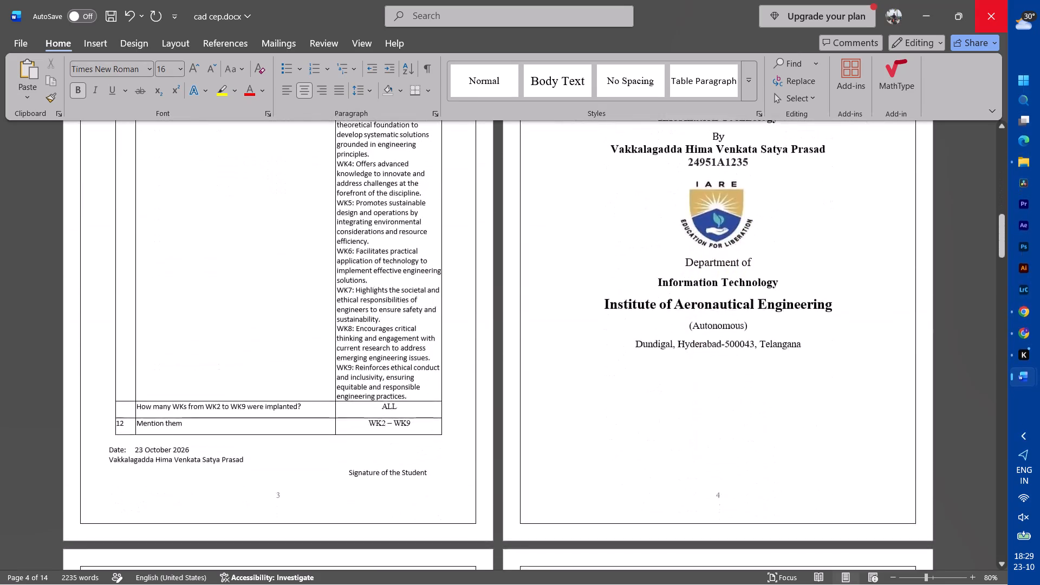
scroll(766, 454, down, 14)
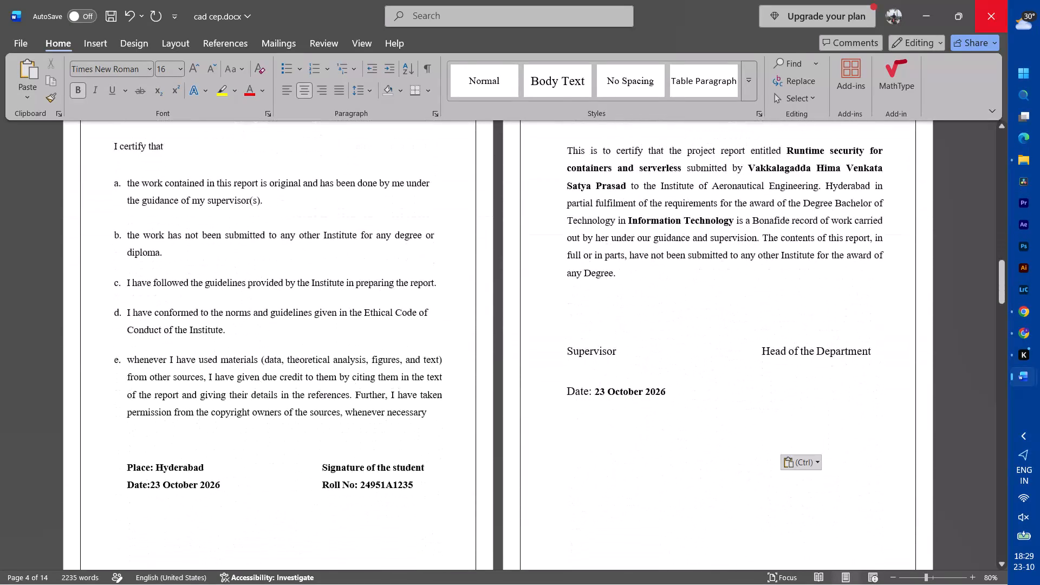
scroll(765, 447, down, 16)
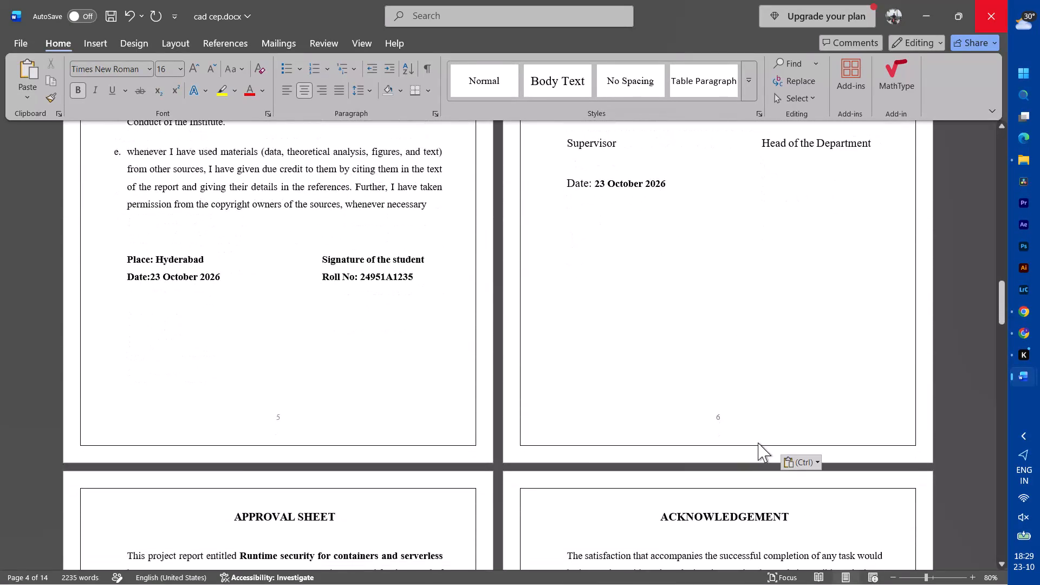
scroll(758, 442, down, 12)
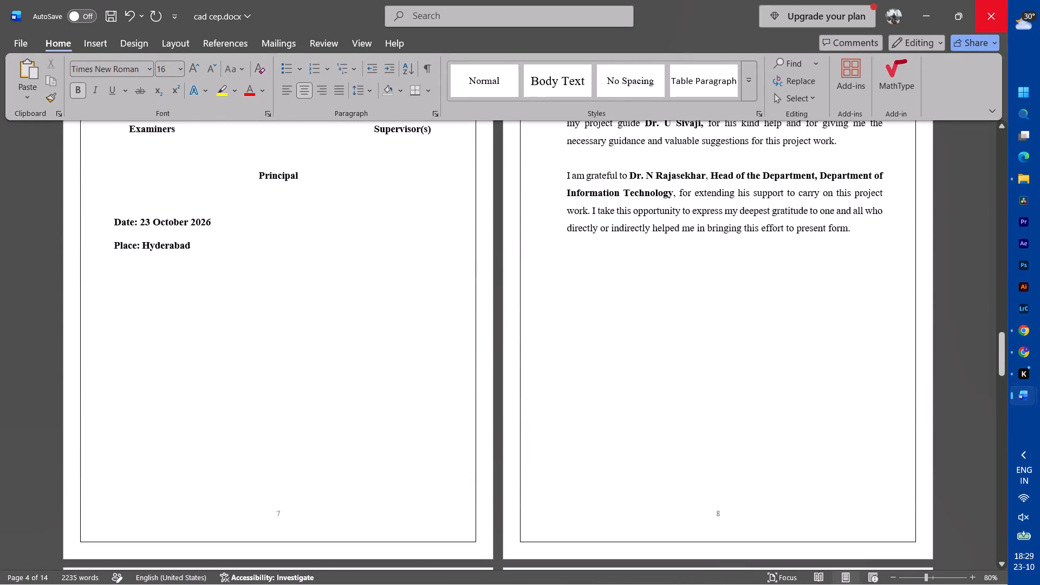
scroll(758, 443, up, 6)
scroll(758, 443, down, 20)
scroll(758, 443, down, 10)
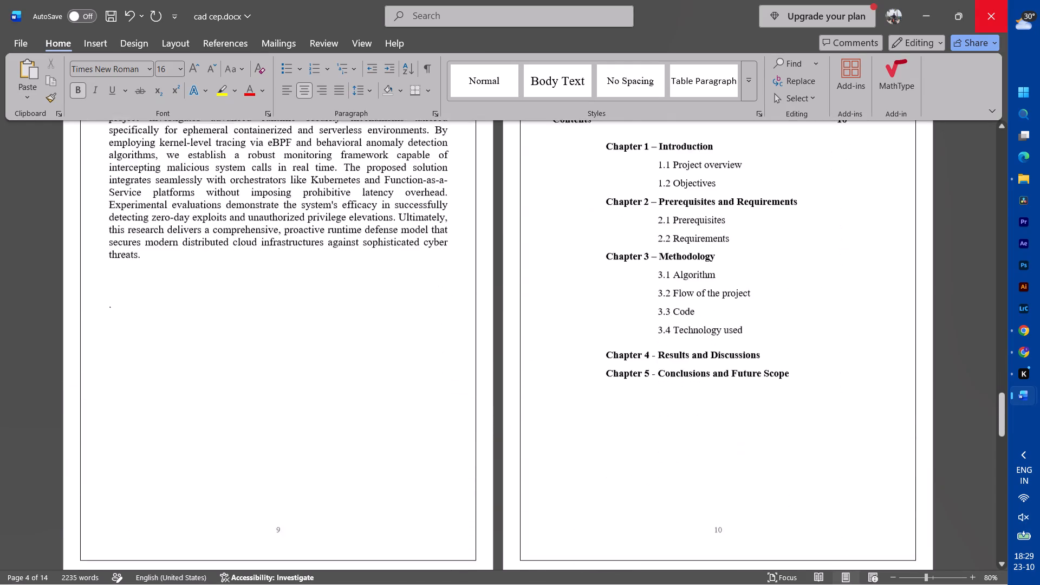
scroll(758, 444, down, 20)
scroll(758, 444, down, 12)
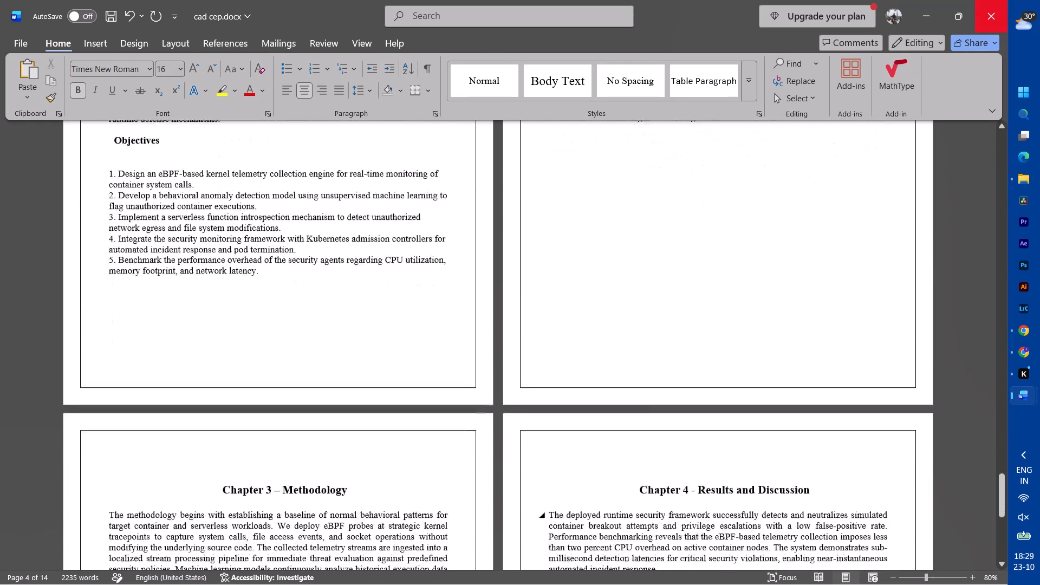
scroll(758, 444, down, 15)
Save the report, publish it as cad cep.pdf in the cep folder, and close the opened PDF.
key(ctrl+s)
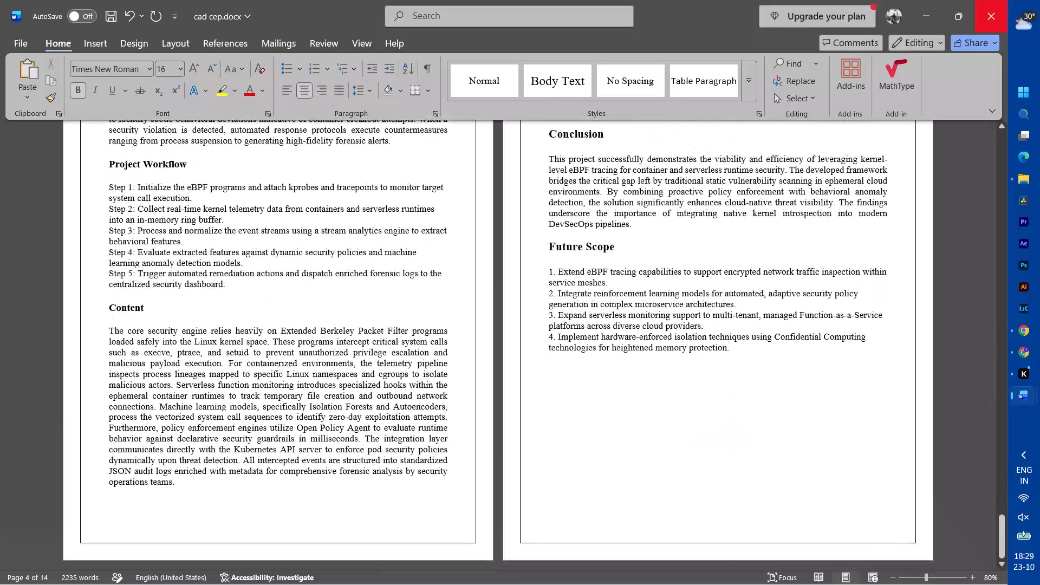
click(17, 45)
click(53, 309)
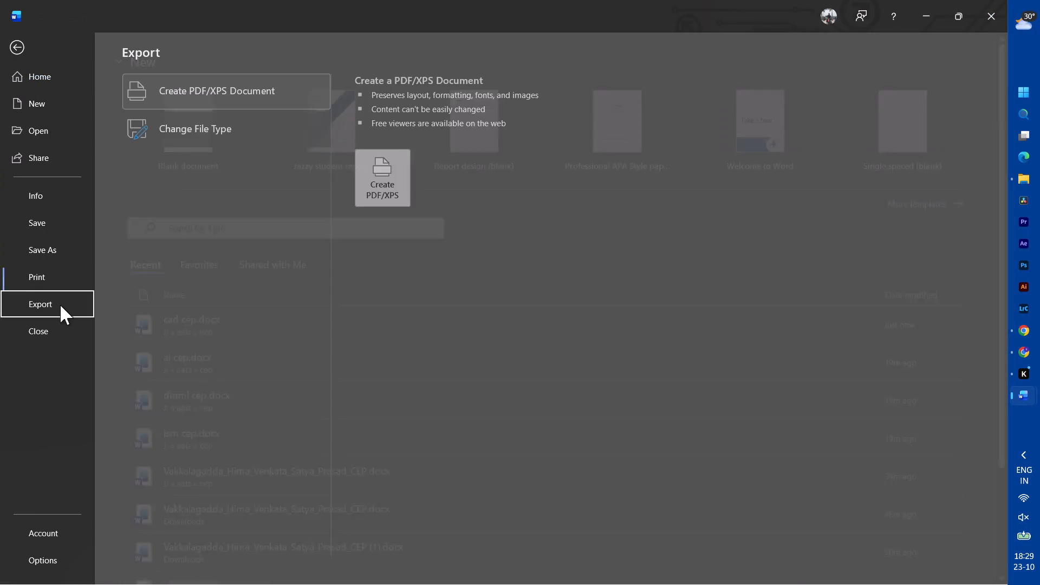
click(392, 160)
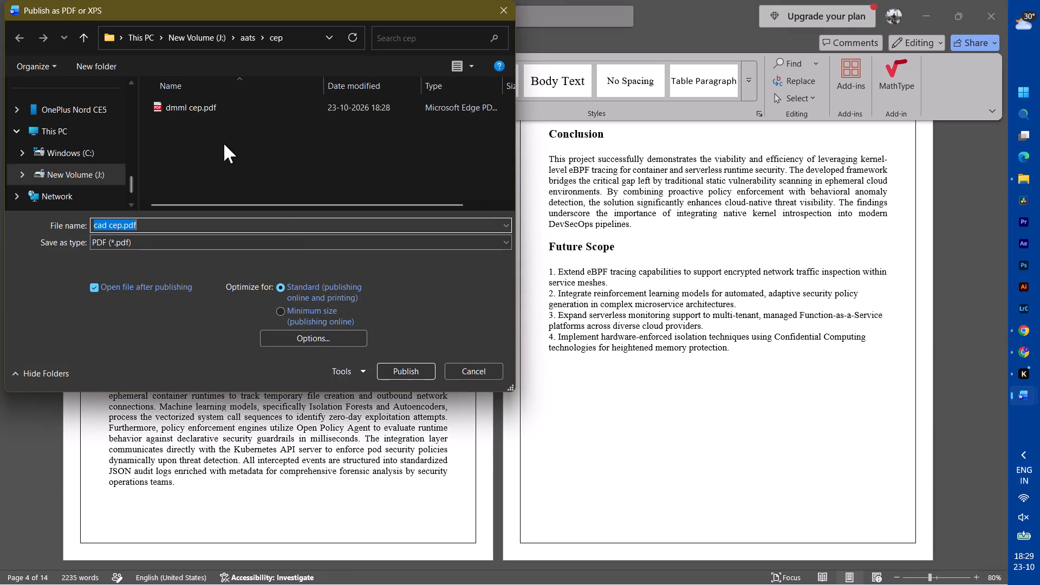
click(395, 367)
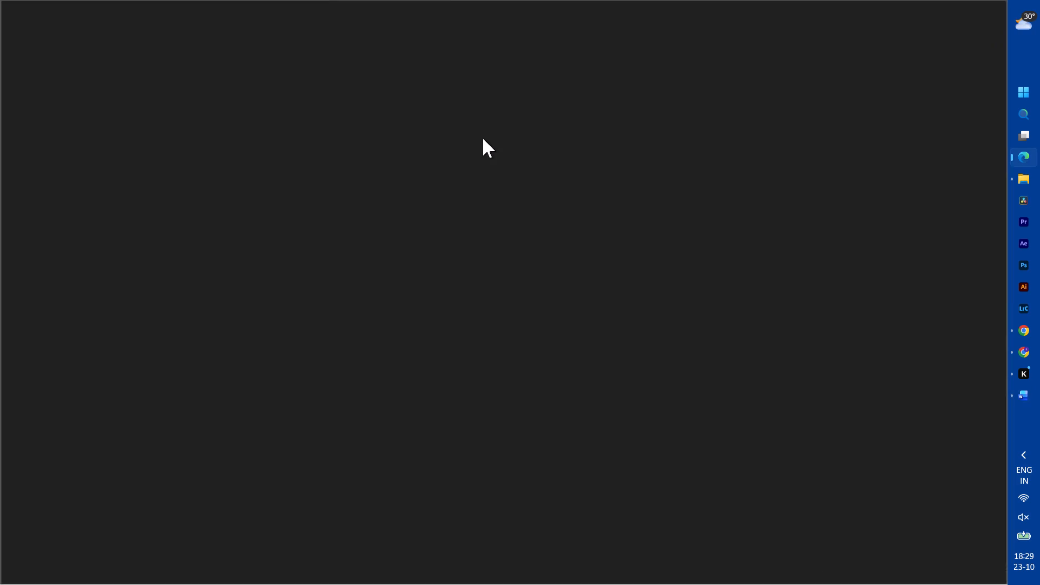
key(ctrl+w)
Save and close the cad cep report and open ai cep.docx from the cep folder.
key(ctrl+s)
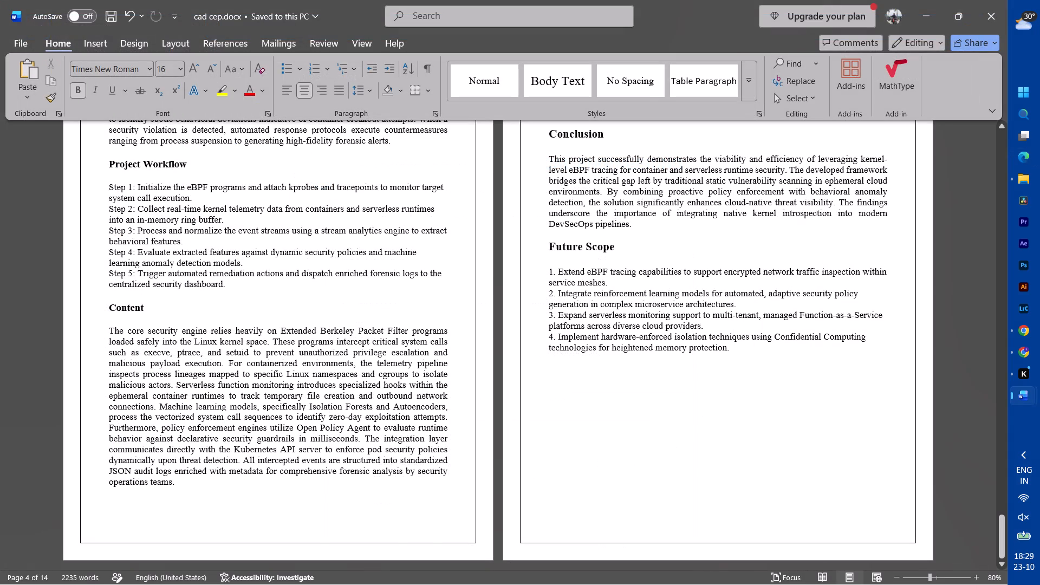
key(alt+F4)
click(521, 71)
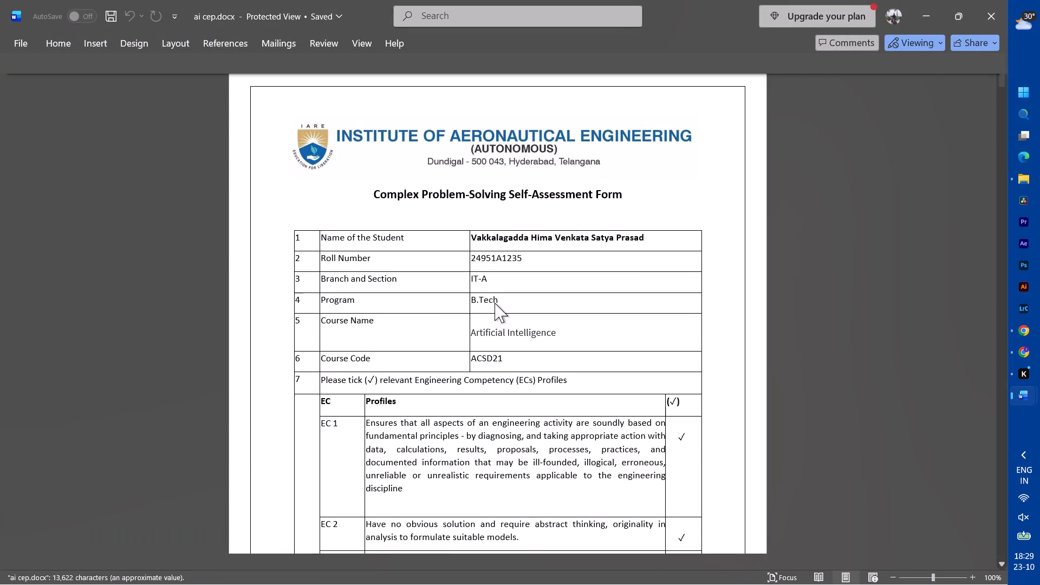
Replace "IT-A" under "Bachelor of Technology In" on the title page with the copied "Information Technology".
scroll(488, 345, down, 20)
scroll(488, 345, down, 4)
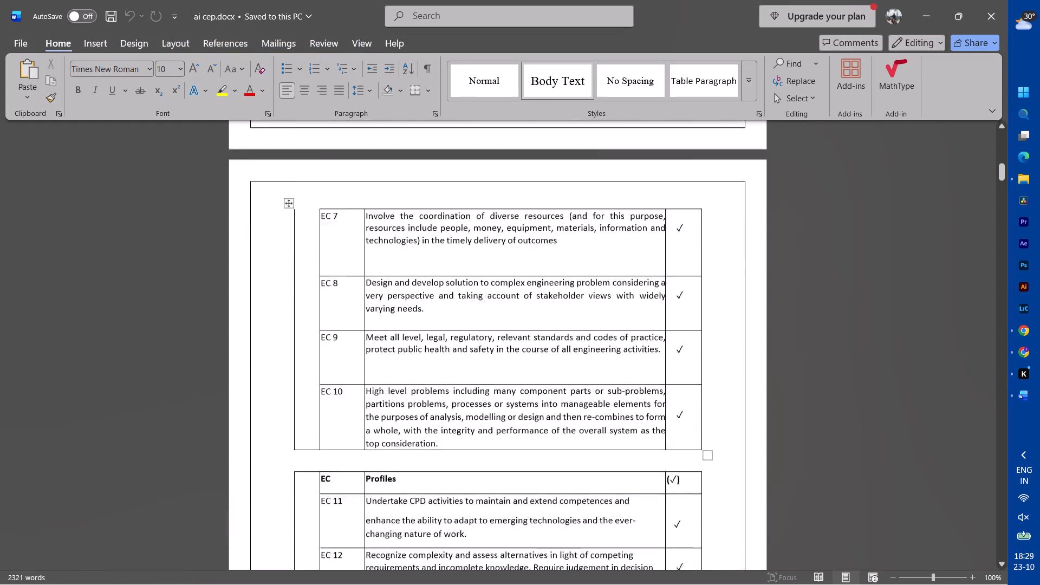
scroll(494, 379, down, 20)
scroll(494, 379, down, 19)
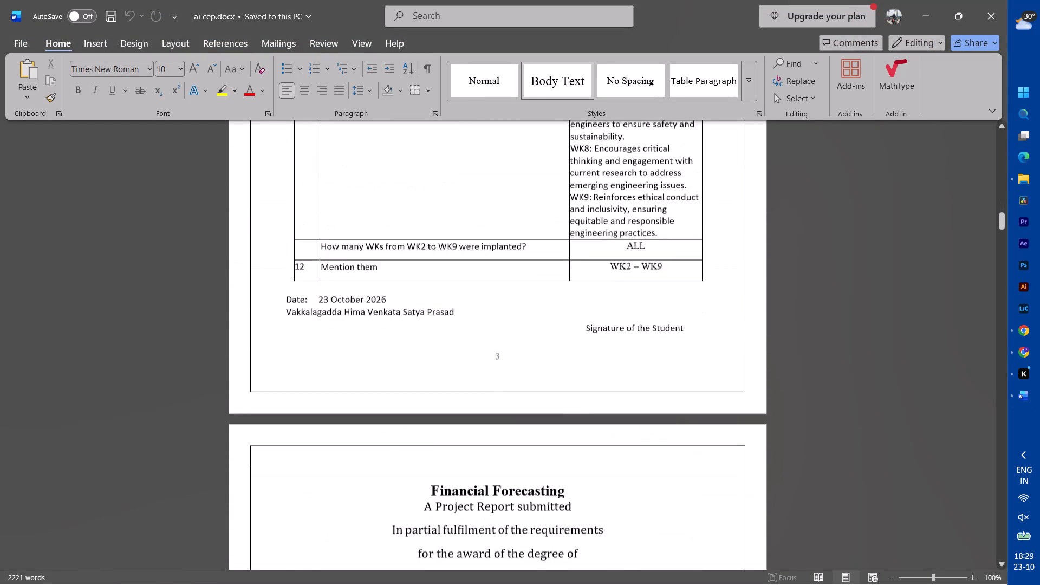
scroll(494, 383, down, 8)
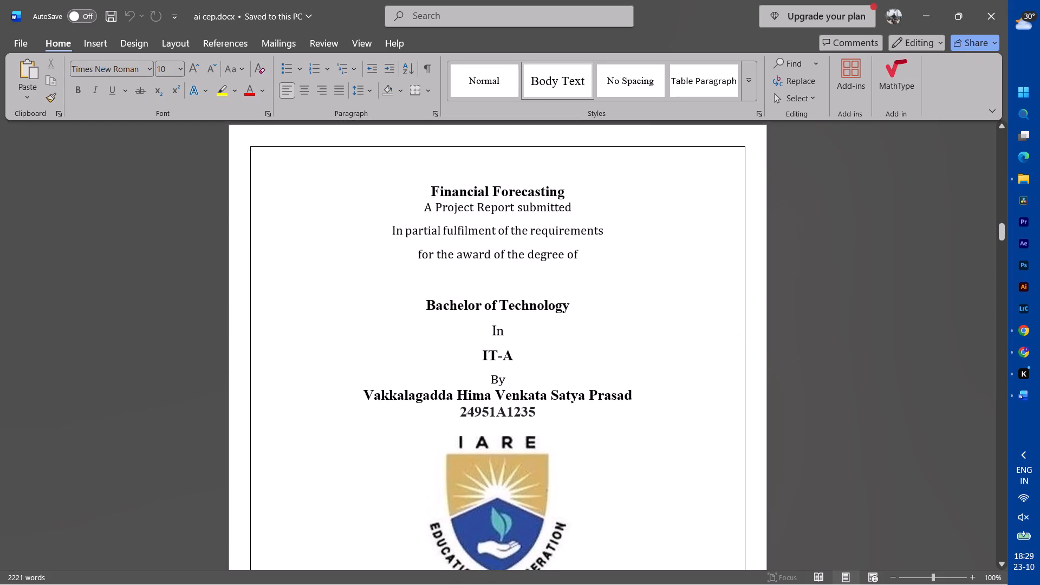
ctrl+scroll(490, 372, down, 3)
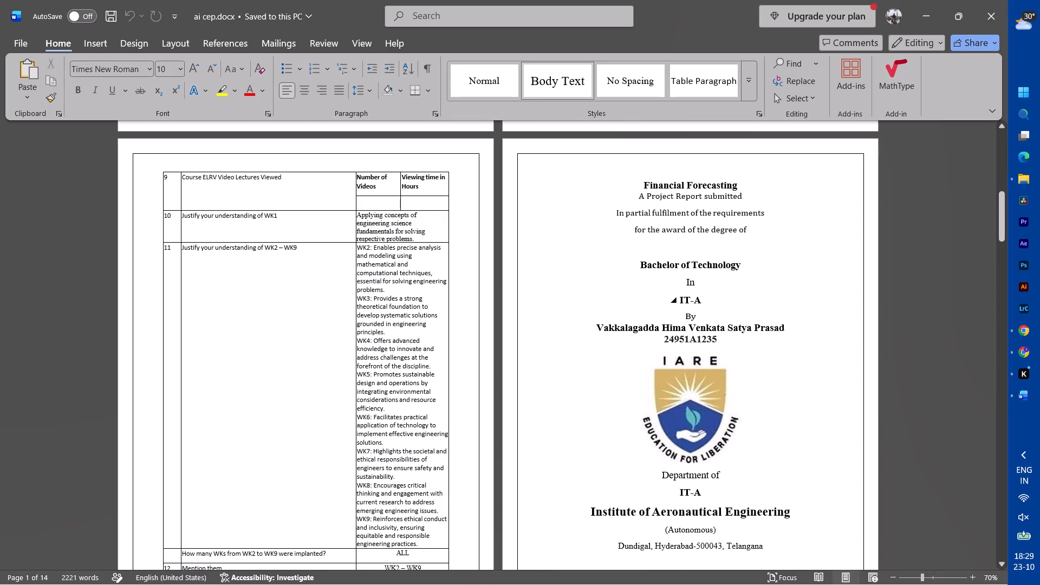
click(704, 299)
key(Left)
key(Left)
key(Left)
key(Left)
key(shift+Right)
key(shift+Right)
key(shift+Right)
key(shift+Right)
key(shift+Left)
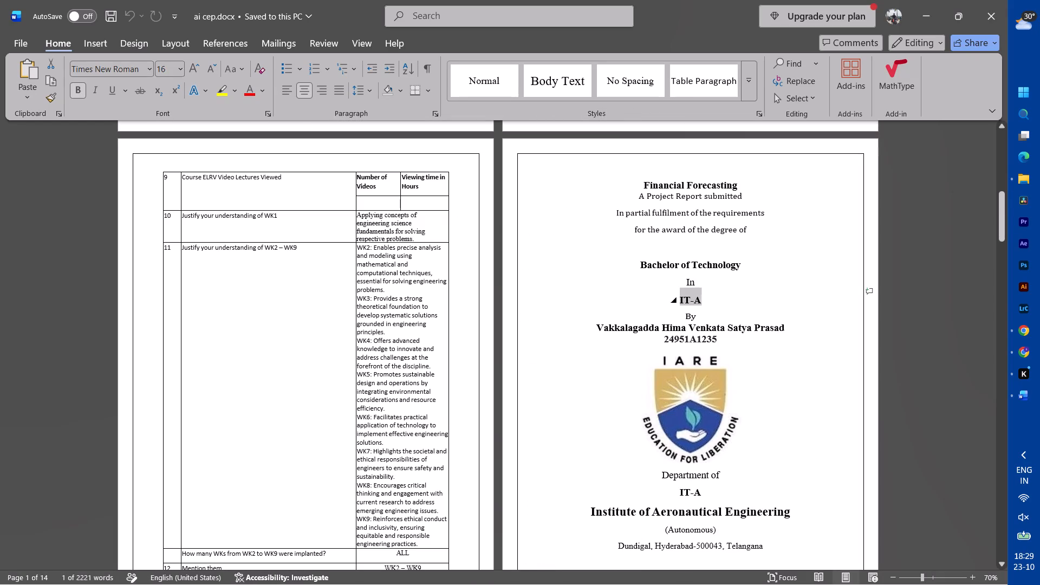
key(ctrl+v)
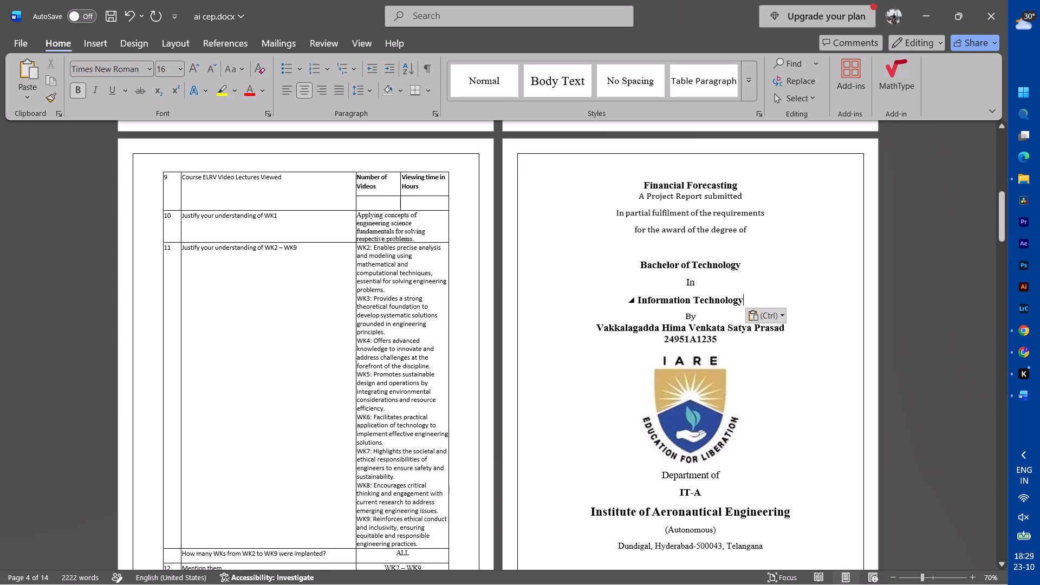
Replace "IT-A" under "Department of" on the title page with the copied "Information Technology".
scroll(704, 298, down, 5)
click(684, 377)
key(Left)
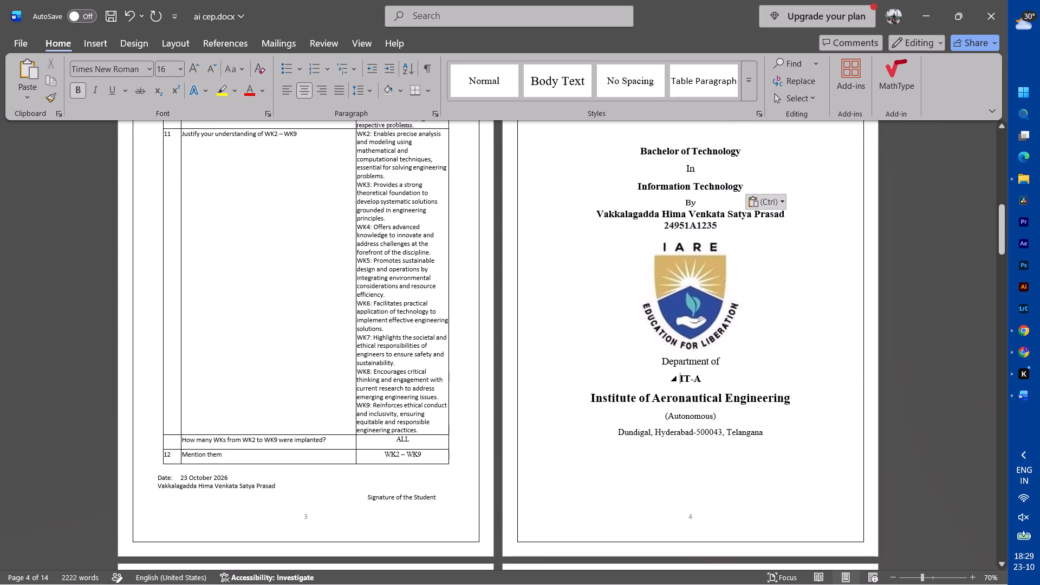
key(shift+Right)
key(shift+Right)
key(shift+Right)
key(shift+Right)
key(shift+Left)
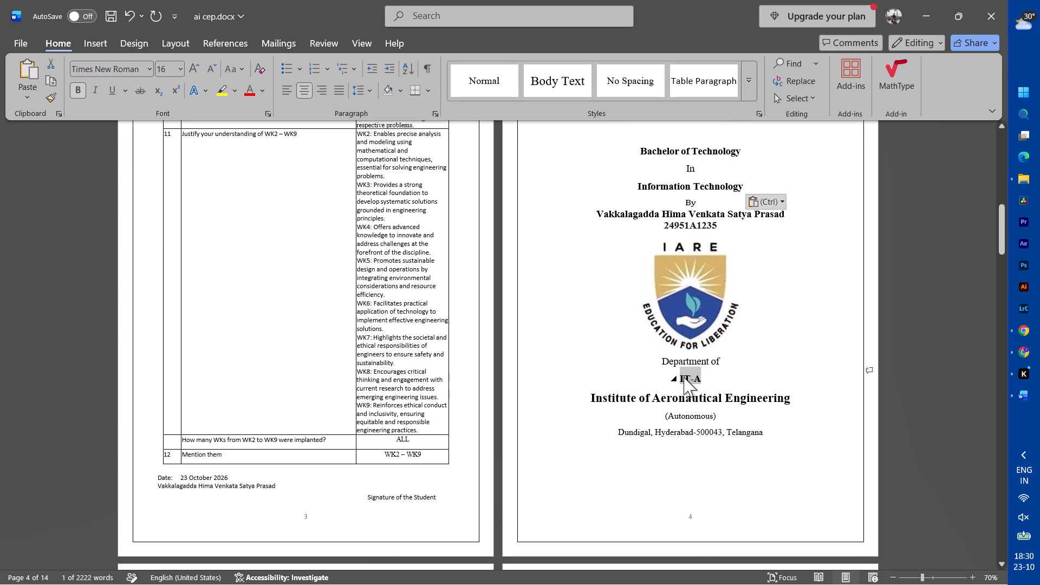
key(ctrl+v)
Shrink the IARE logo on the title page proportionally to about half its size.
scroll(364, 471, down, 4)
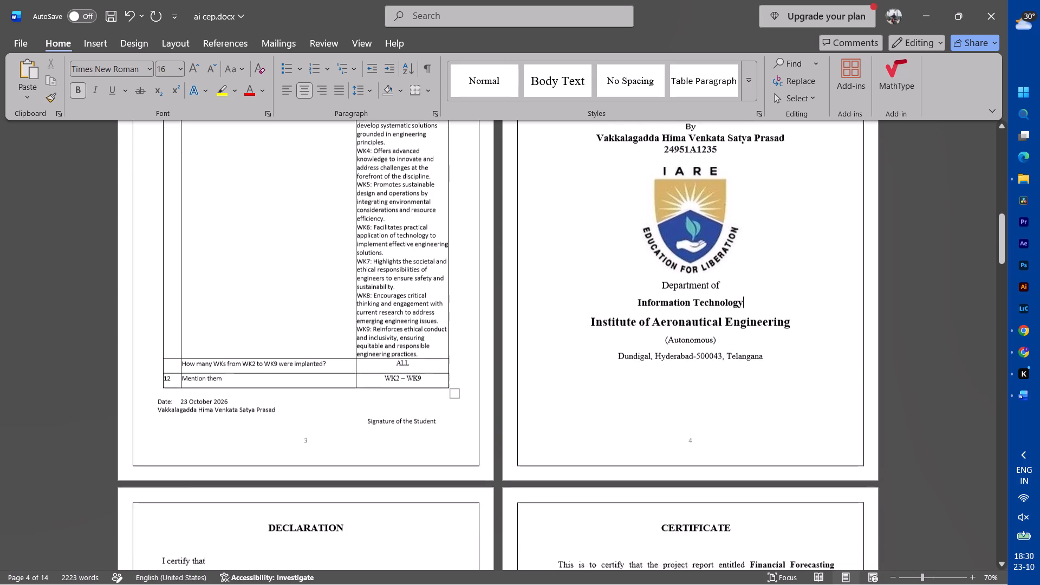
scroll(364, 471, up, 4)
click(688, 331)
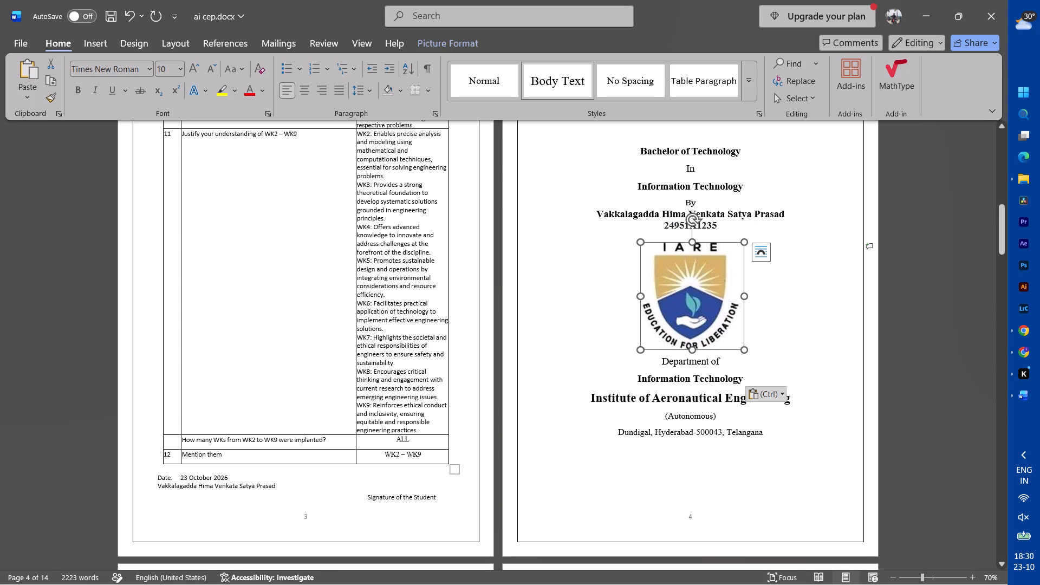
drag(746, 349, 684, 284)
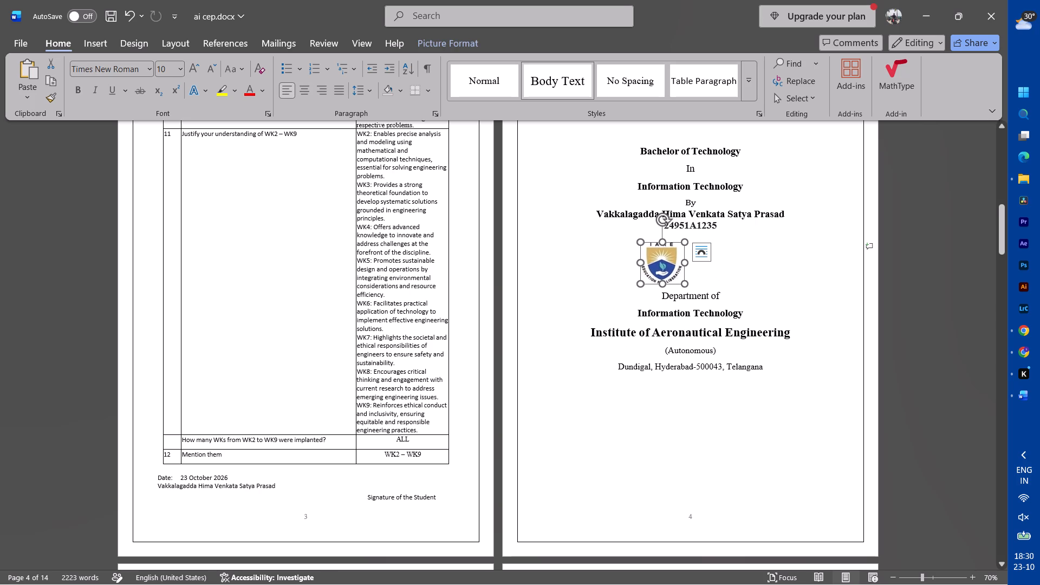
drag(684, 283, 695, 301)
Shift the IARE logo to the centre of the title page by inserting spaces before it.
click(612, 279)
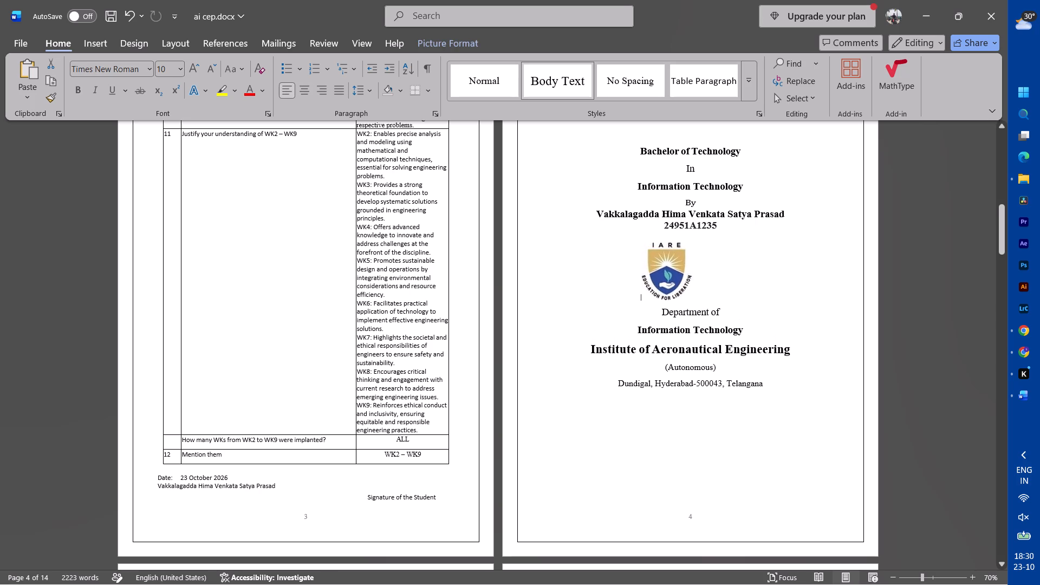
key(space)
key(space)
key(space)
key(space)
key(space)
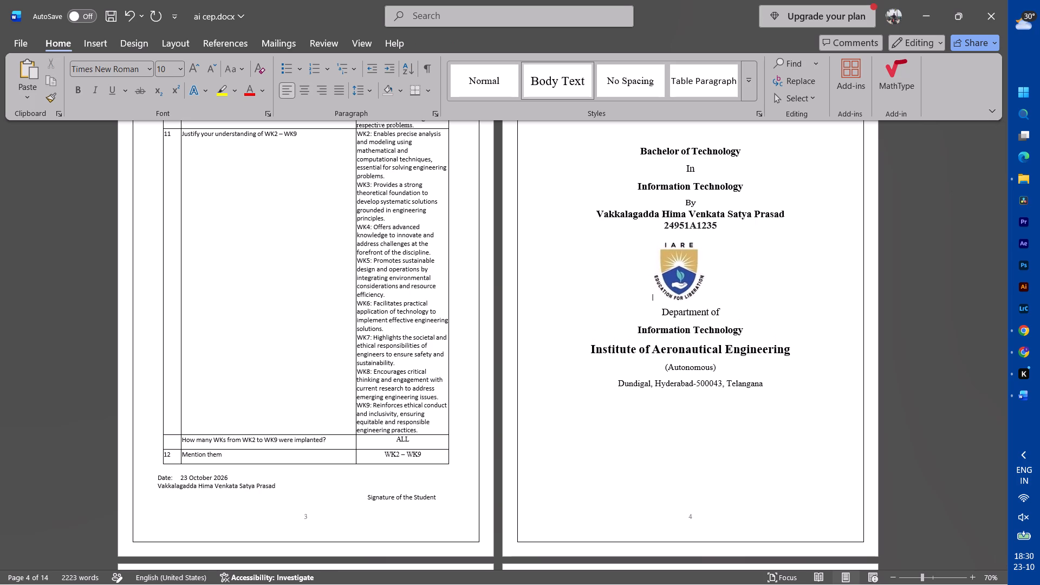
key(space)
key(space)
key(space)
key(space)
key(space)
key(space)
Delete the student's name above "Signature of the student" on the declaration page.
scroll(614, 323, down, 11)
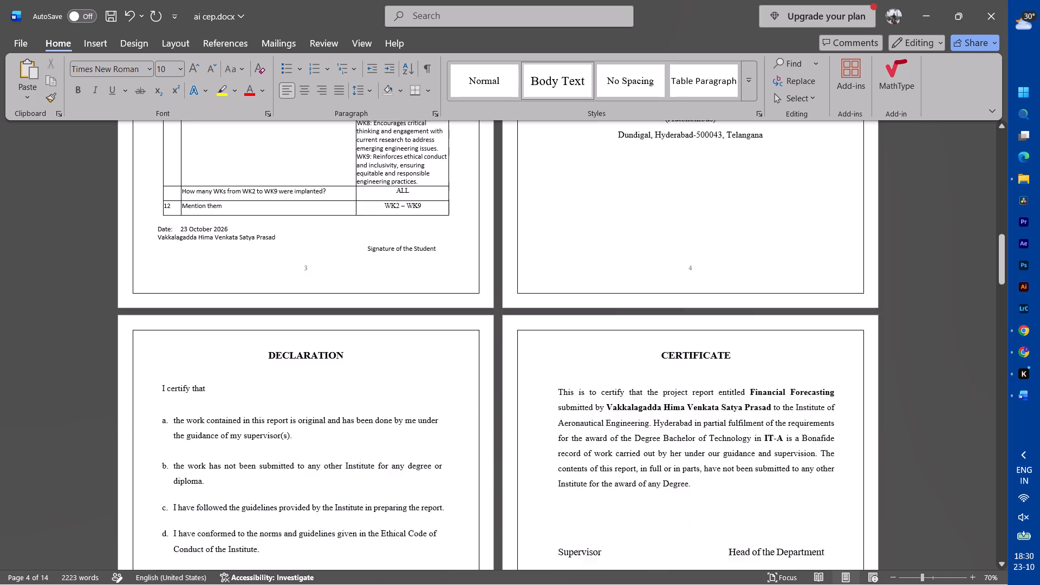
scroll(585, 353, down, 6)
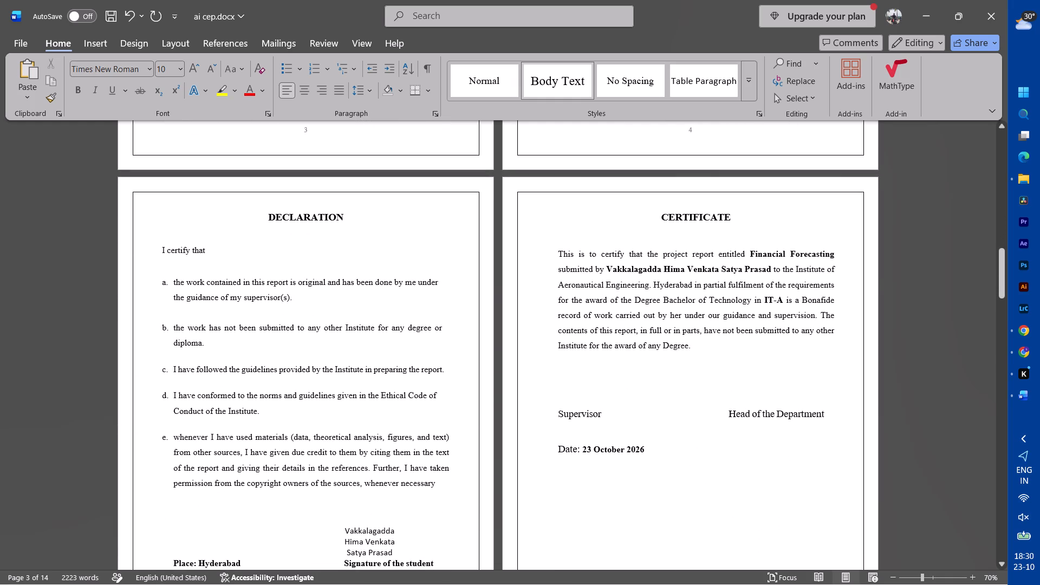
scroll(516, 408, down, 5)
drag(408, 437, 370, 420)
key(BackSpace)
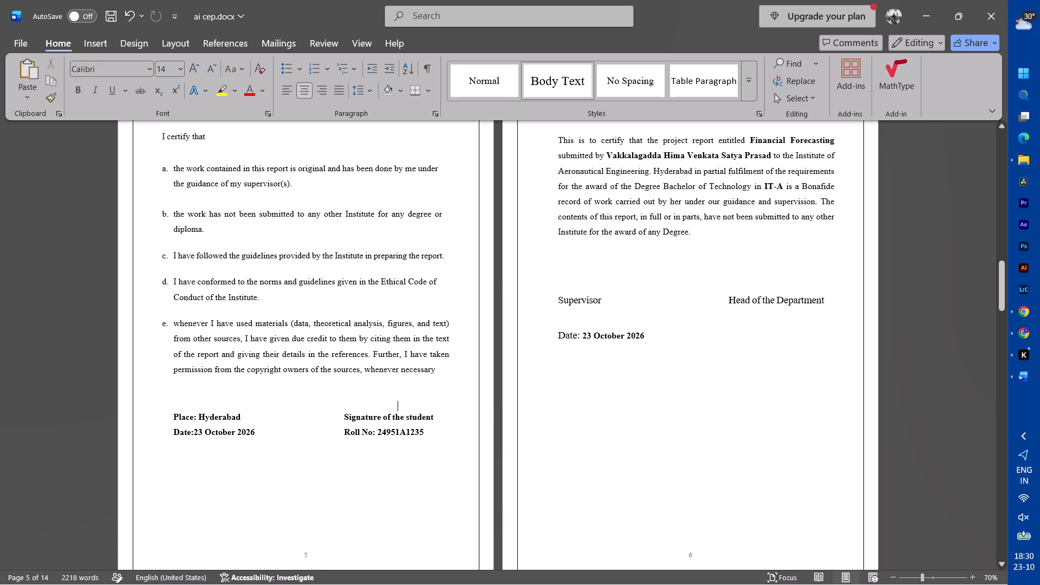
Set the student's name in the approval sheet paragraph to font size 14.
scroll(370, 420, up, 3)
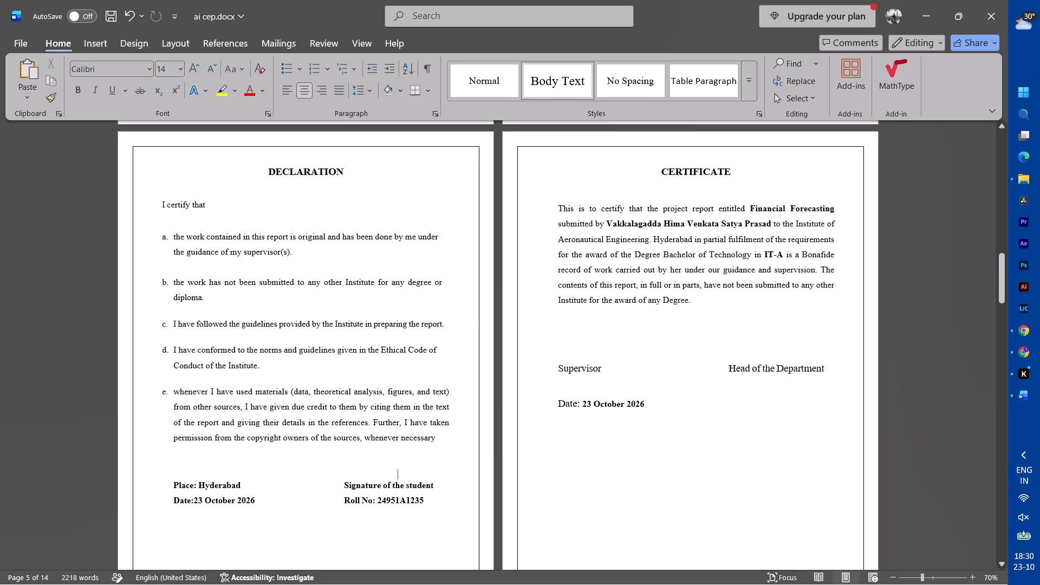
scroll(568, 361, down, 5)
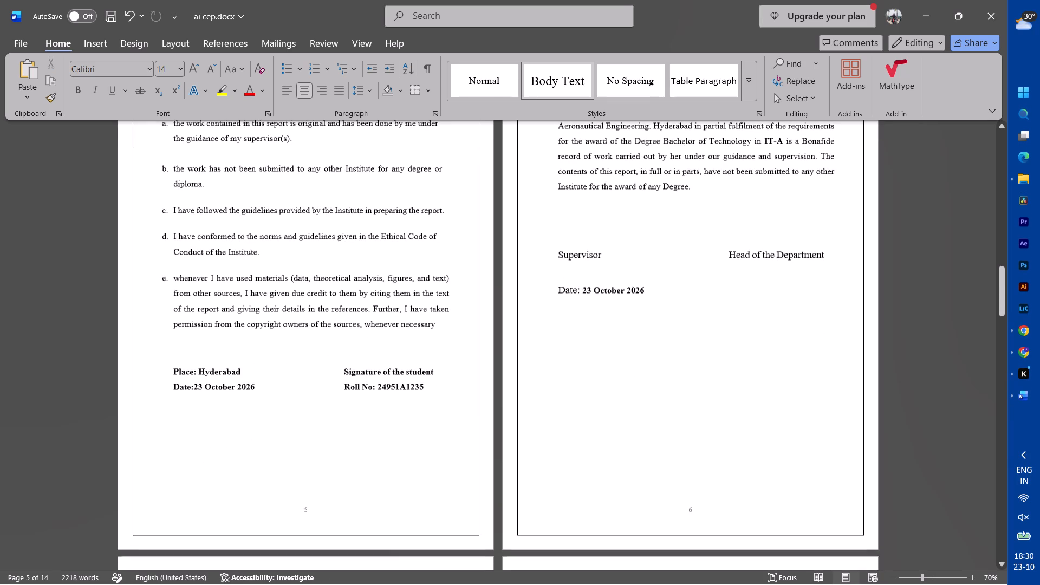
scroll(568, 361, down, 9)
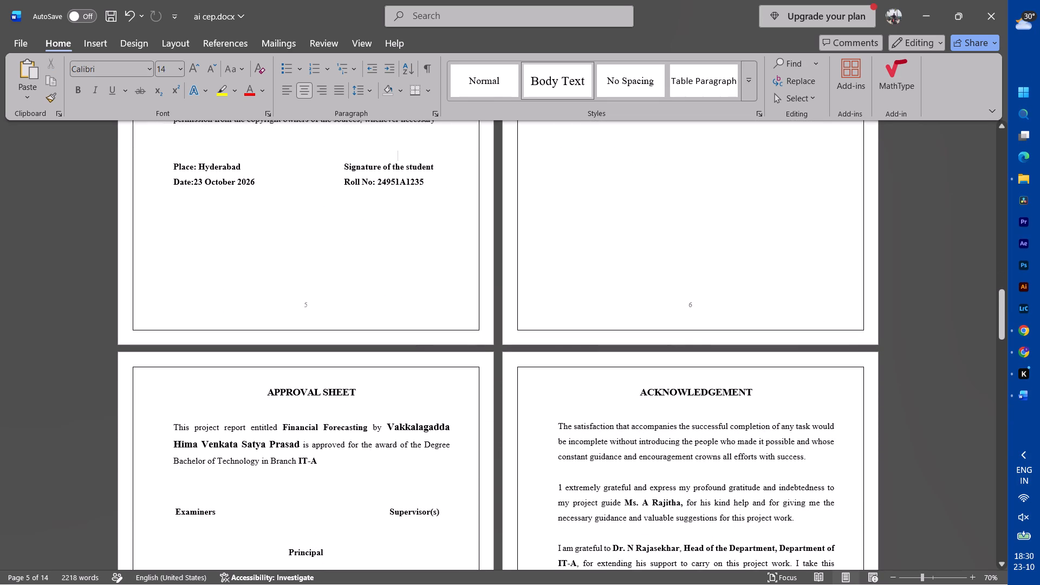
scroll(568, 361, down, 8)
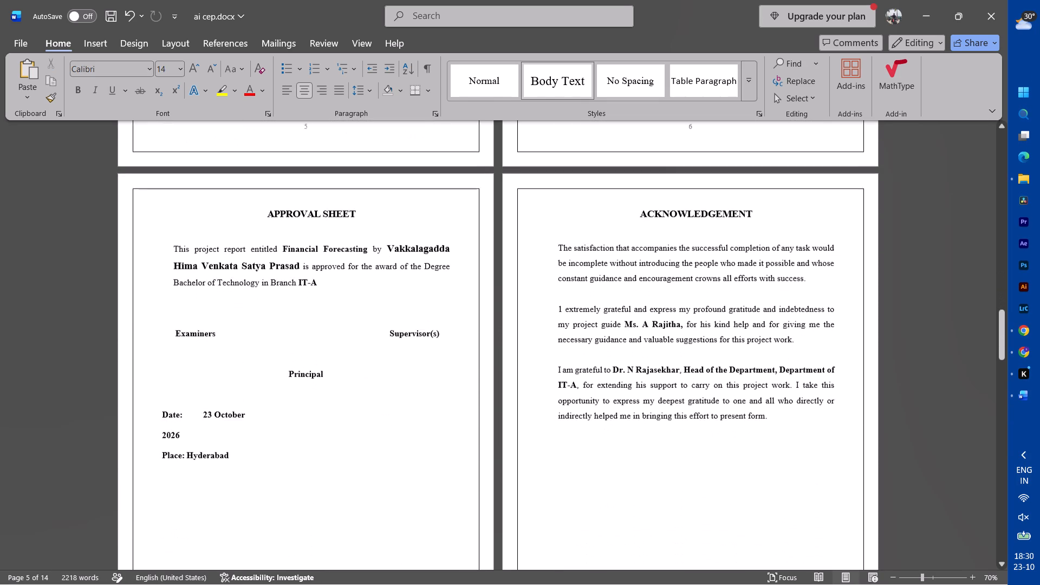
scroll(568, 361, up, 5)
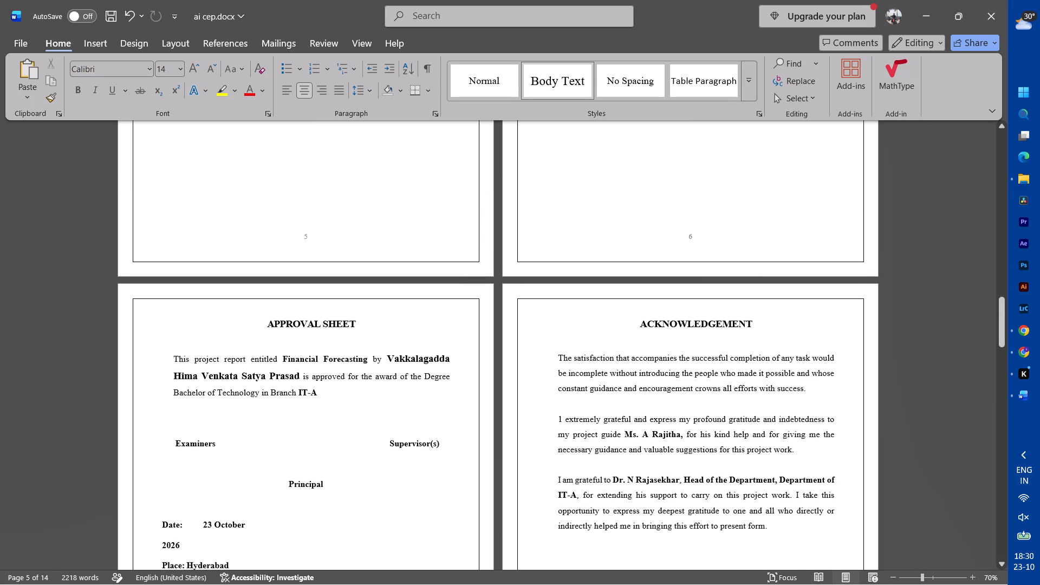
drag(385, 355, 298, 380)
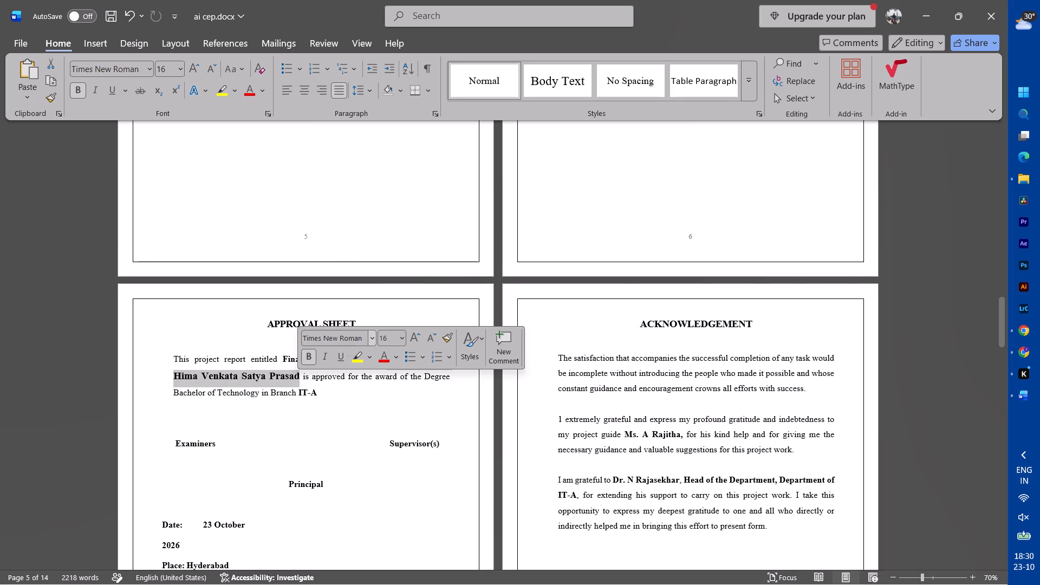
click(162, 68)
text(14)
key(Return)
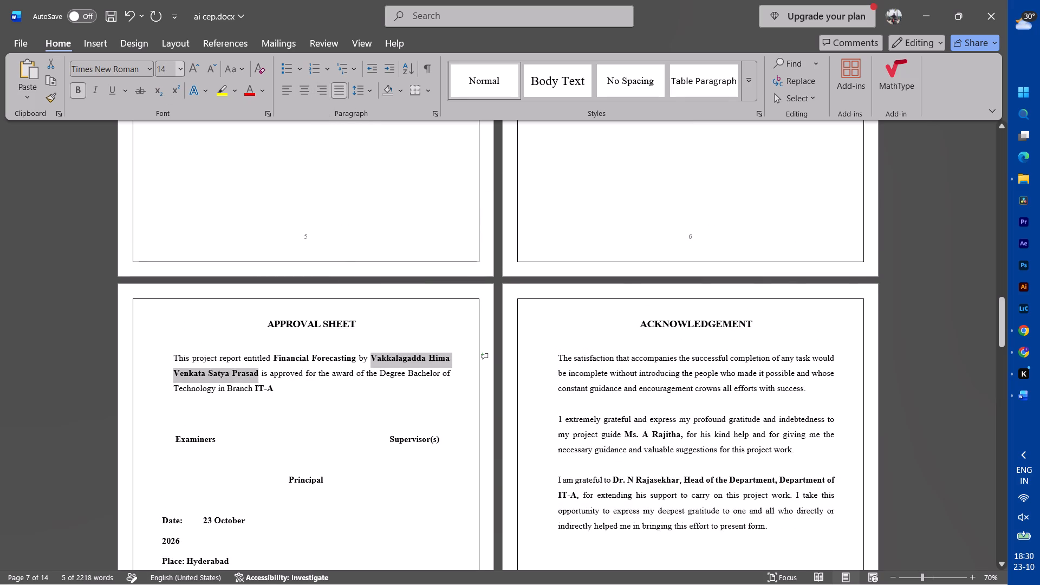
Replace "IT-A" on the approval sheet with the copied "Information Technology", matching the surrounding bold formatting.
click(288, 395)
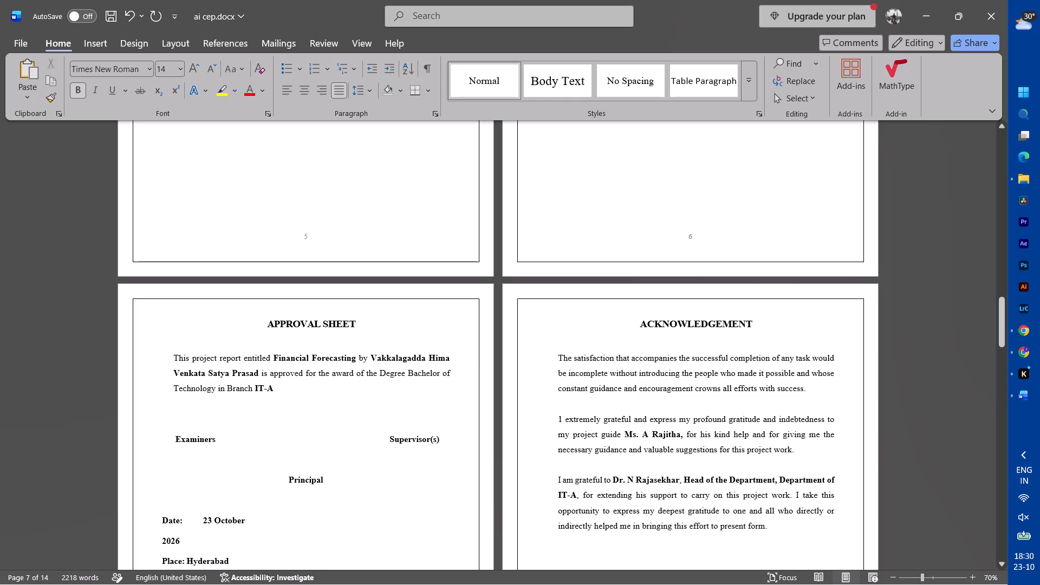
key(shift+Left)
key(shift+Left)
key(shift+Left)
key(shift+Left)
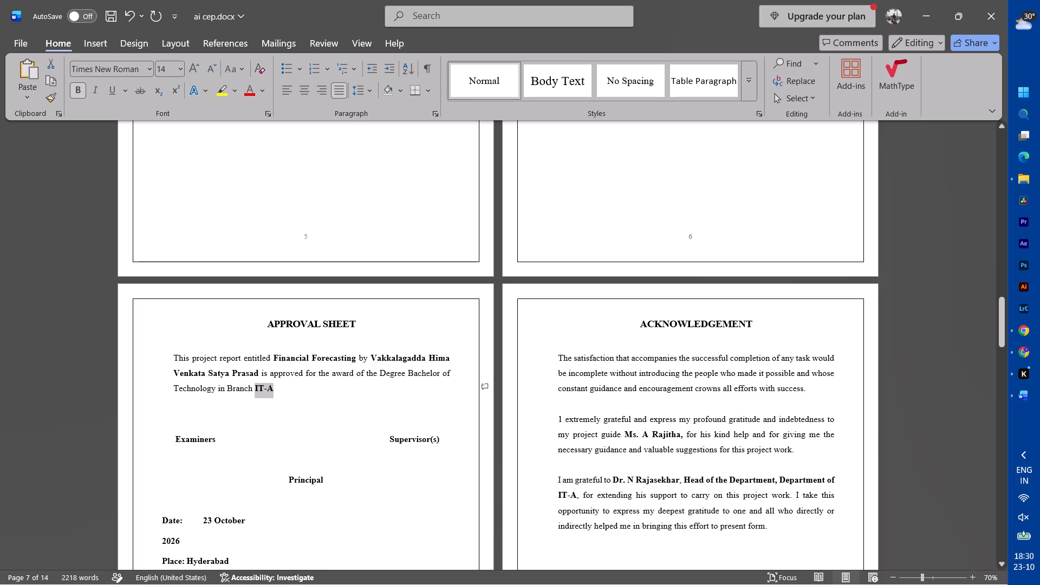
key(ctrl+v)
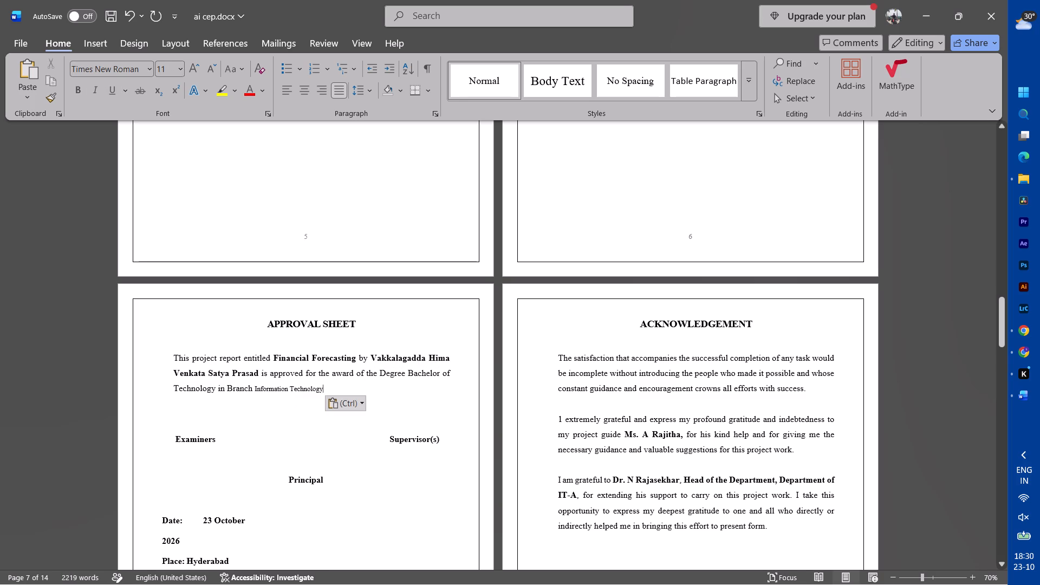
click(357, 398)
click(396, 440)
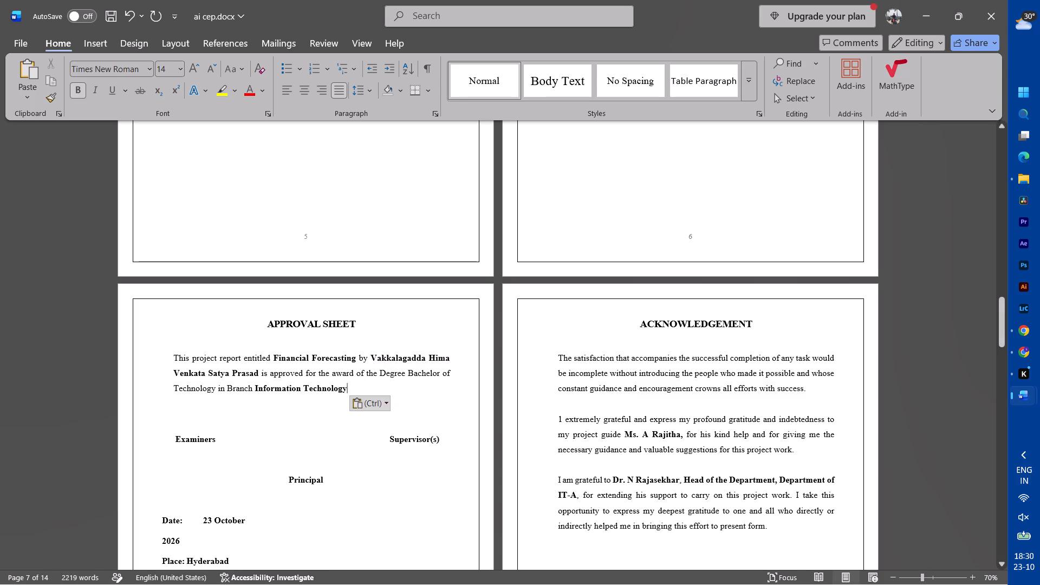
Remove the wide gap between "Date:" and "23 October 2026" on the approval sheet.
click(203, 521)
key(BackSpace)
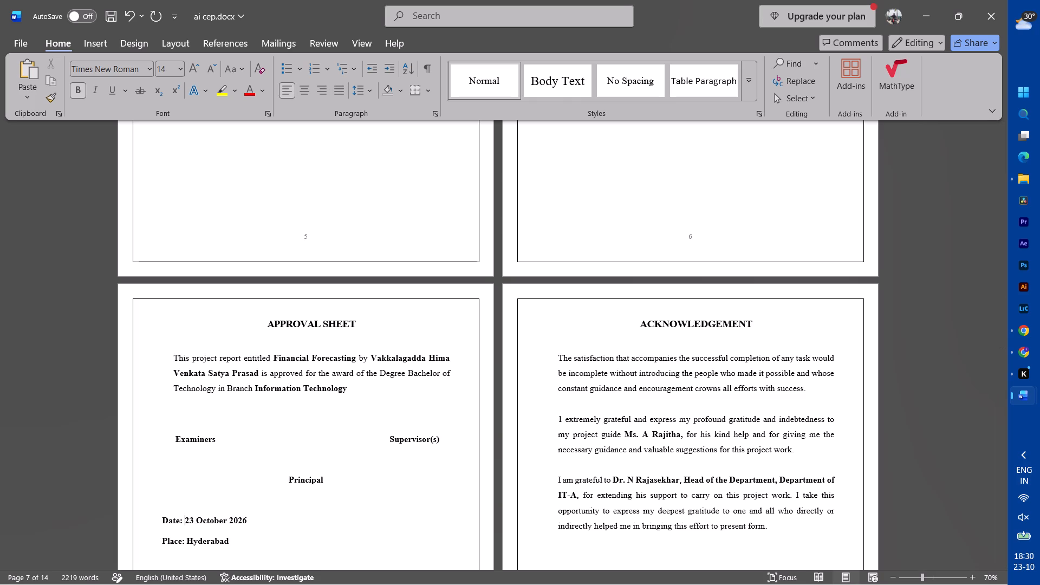
Replace "IT-A" after "Department of" in the acknowledgement with the copied "Information Technology", matching the surrounding bold formatting.
scroll(495, 472, down, 4)
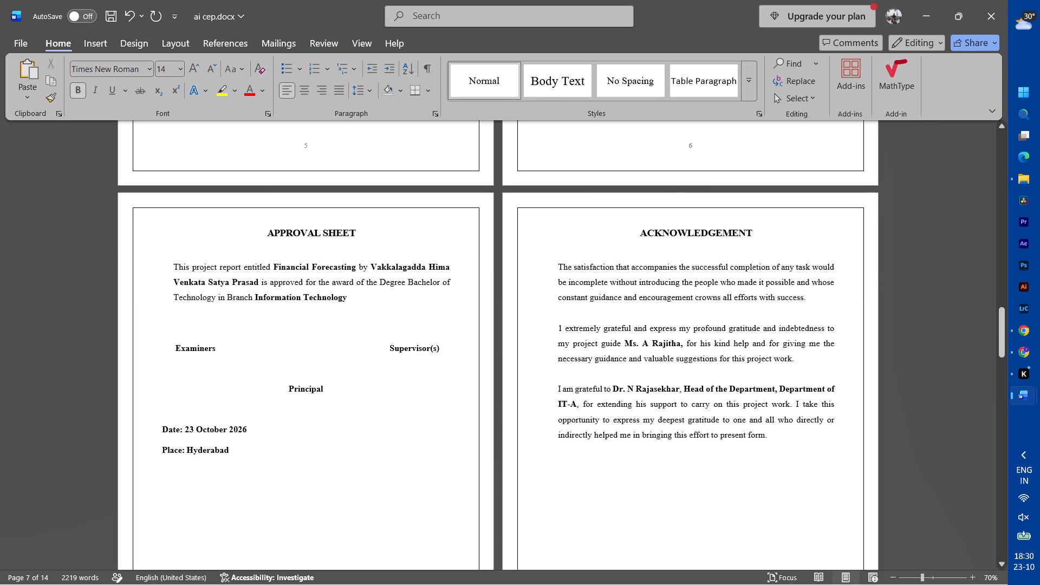
click(573, 406)
key(Right)
key(shift+Left)
key(shift+Left)
key(shift+Left)
key(shift+Left)
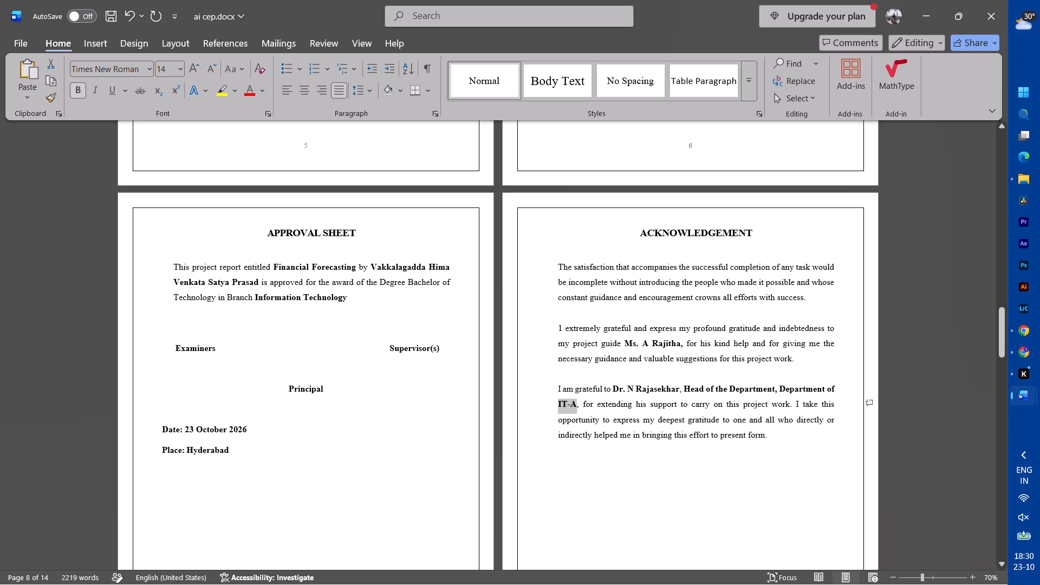
key(ctrl+v)
click(650, 419)
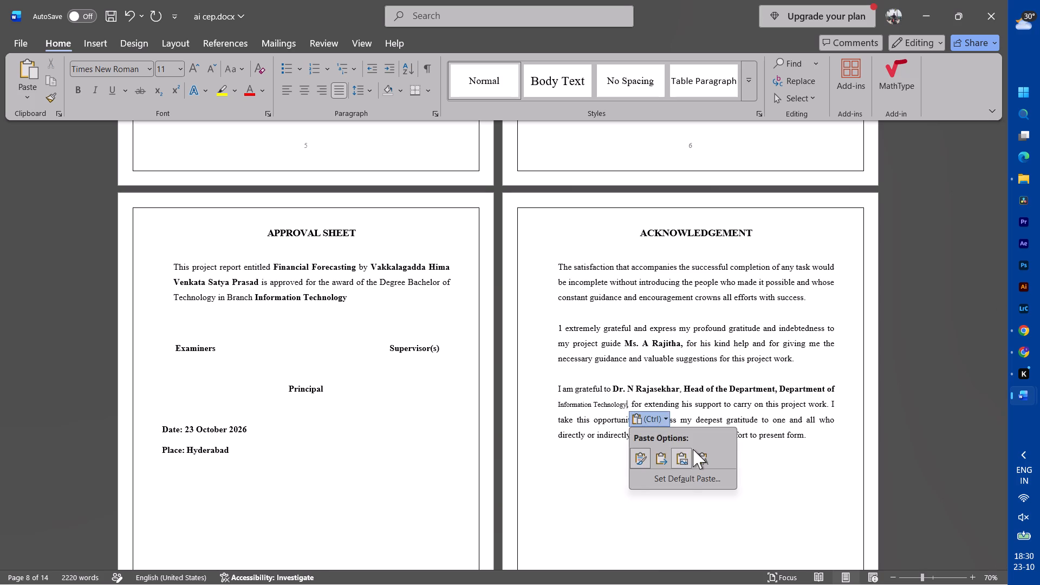
click(693, 449)
Review the front pages from the self-assessment table and title page through the acknowledgement for layout and branch name.
scroll(718, 451, up, 12)
scroll(718, 451, up, 12)
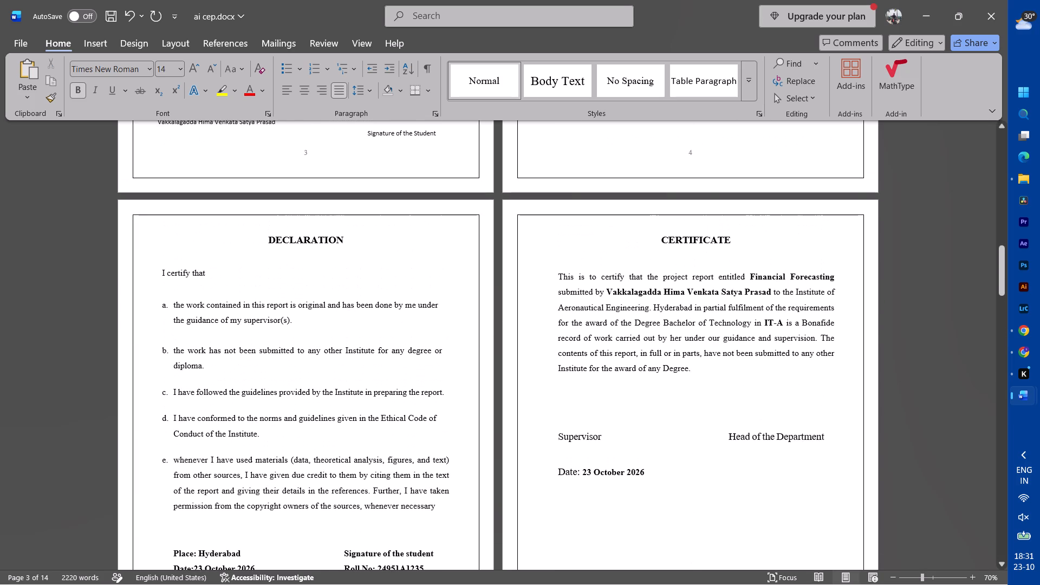
scroll(718, 451, up, 14)
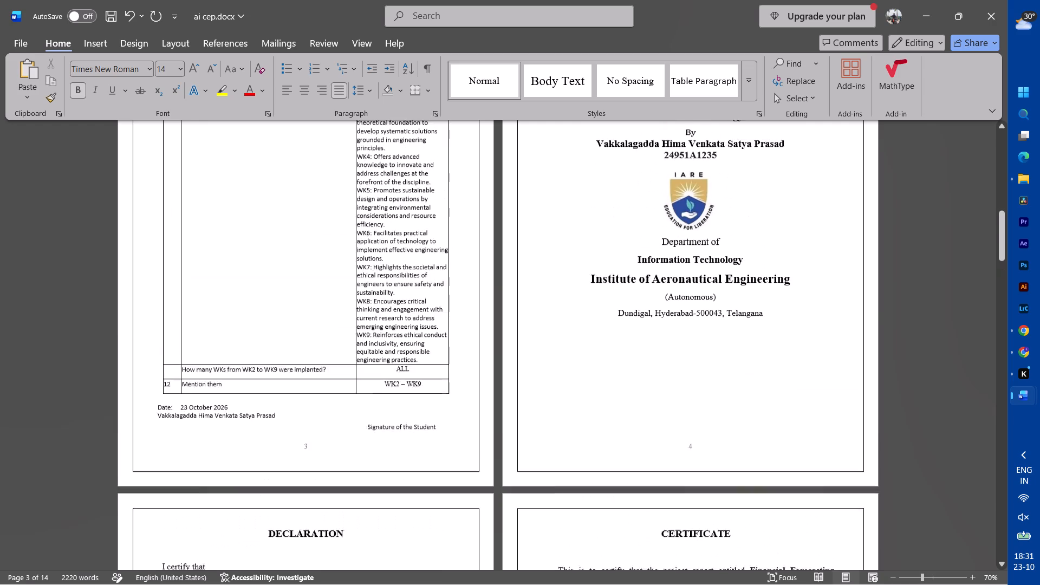
scroll(718, 451, up, 6)
scroll(718, 451, down, 6)
scroll(718, 451, up, 10)
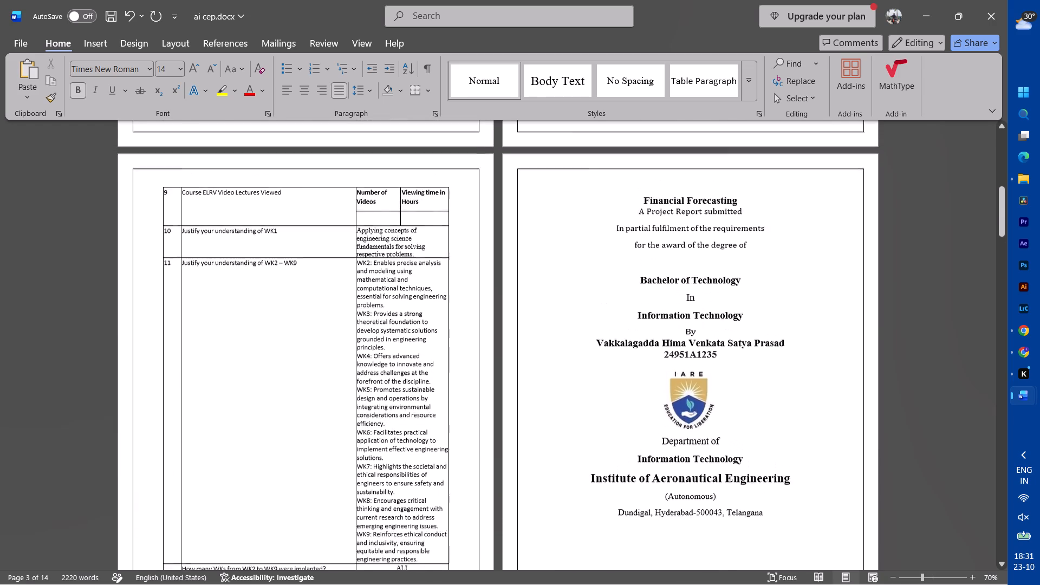
scroll(718, 451, up, 10)
scroll(718, 451, down, 13)
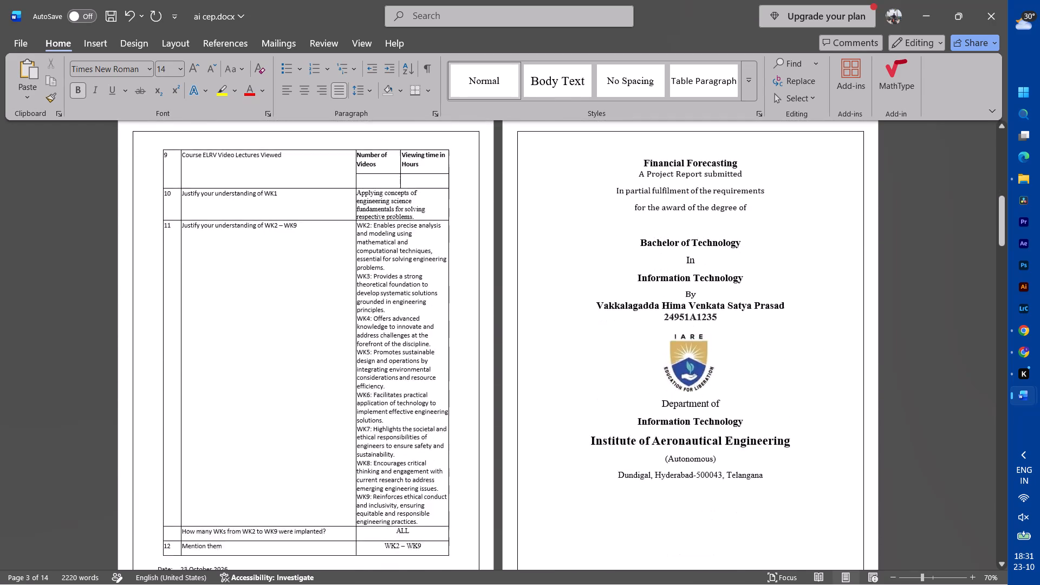
scroll(718, 451, down, 20)
scroll(718, 451, down, 13)
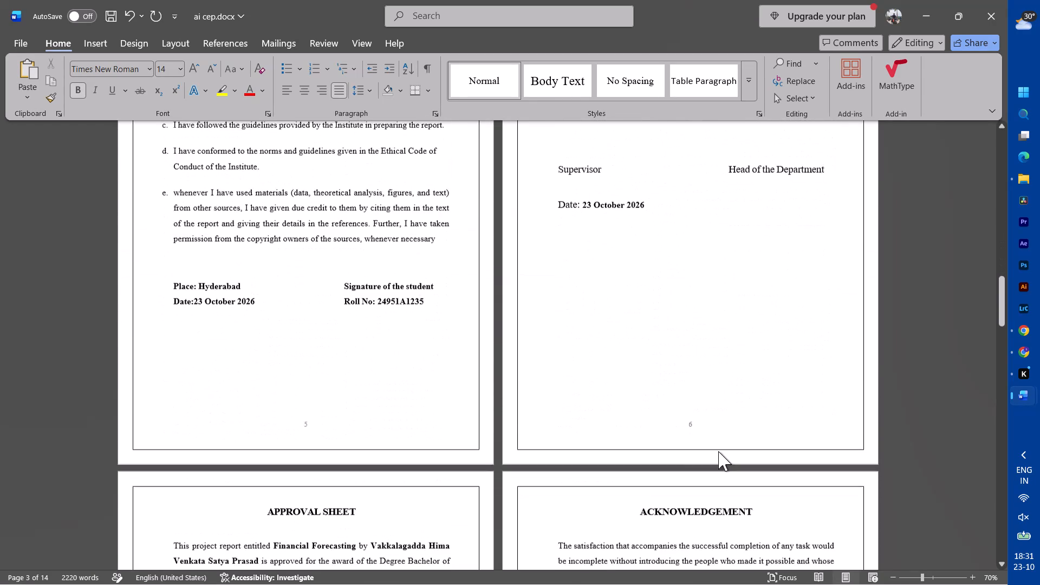
scroll(718, 451, down, 11)
scroll(671, 490, down, 4)
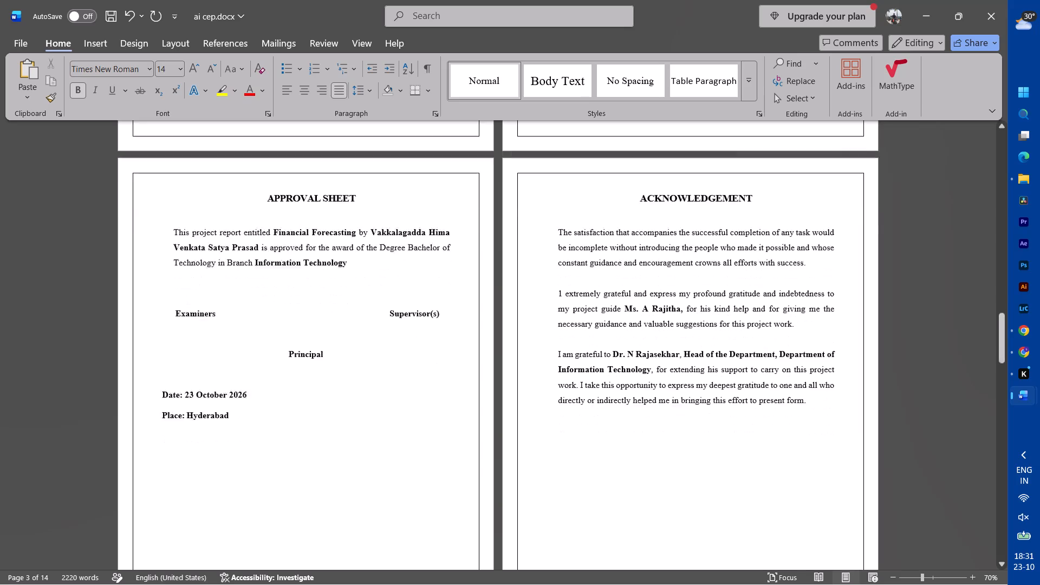
Delete the "Financial Forecasting - Project Report" heading above "Abstract", leaving no blank line at the top of the page.
scroll(643, 477, down, 18)
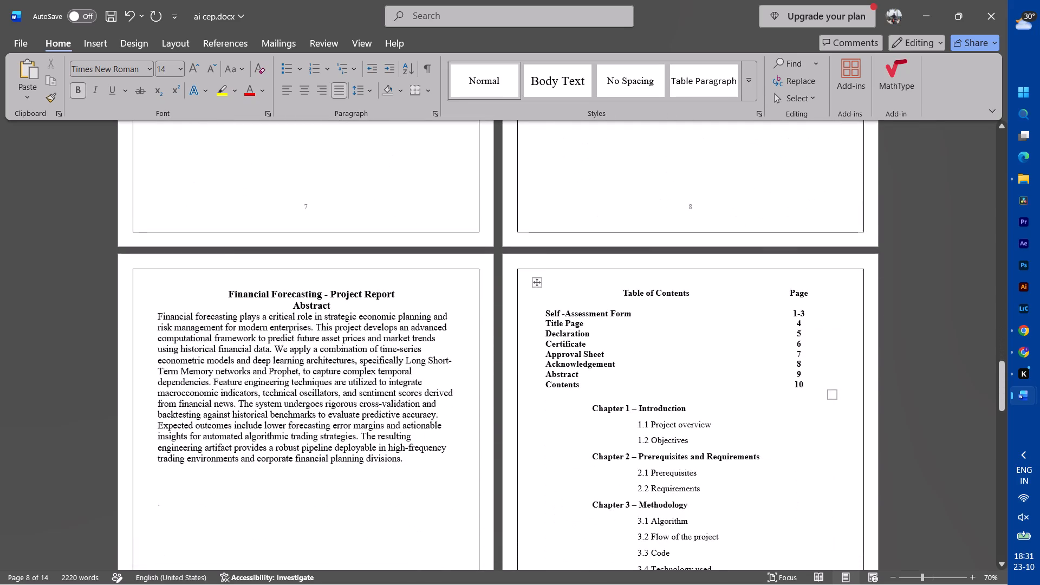
scroll(643, 477, down, 5)
drag(396, 179, 248, 181)
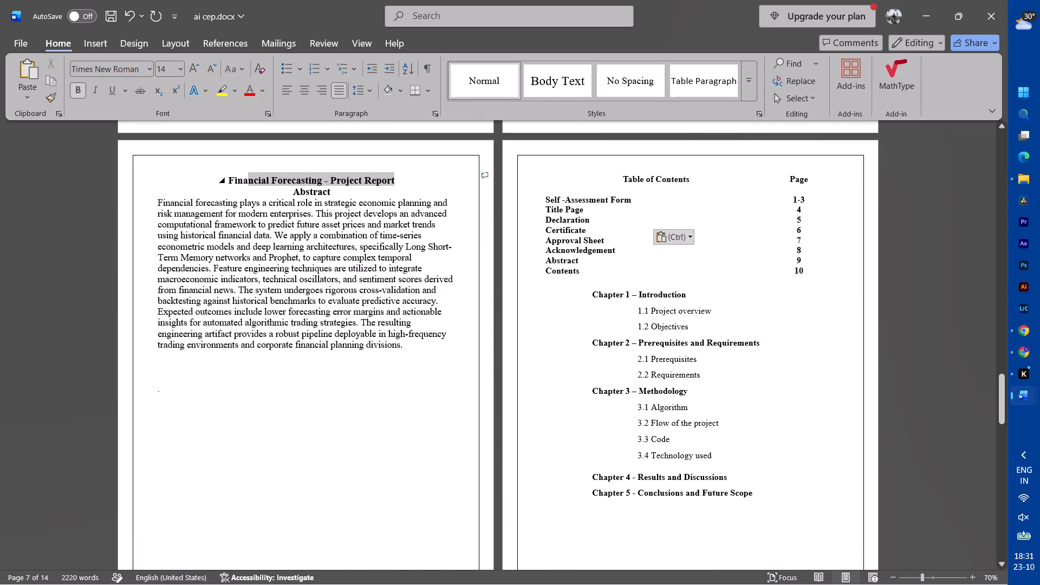
drag(248, 181, 229, 178)
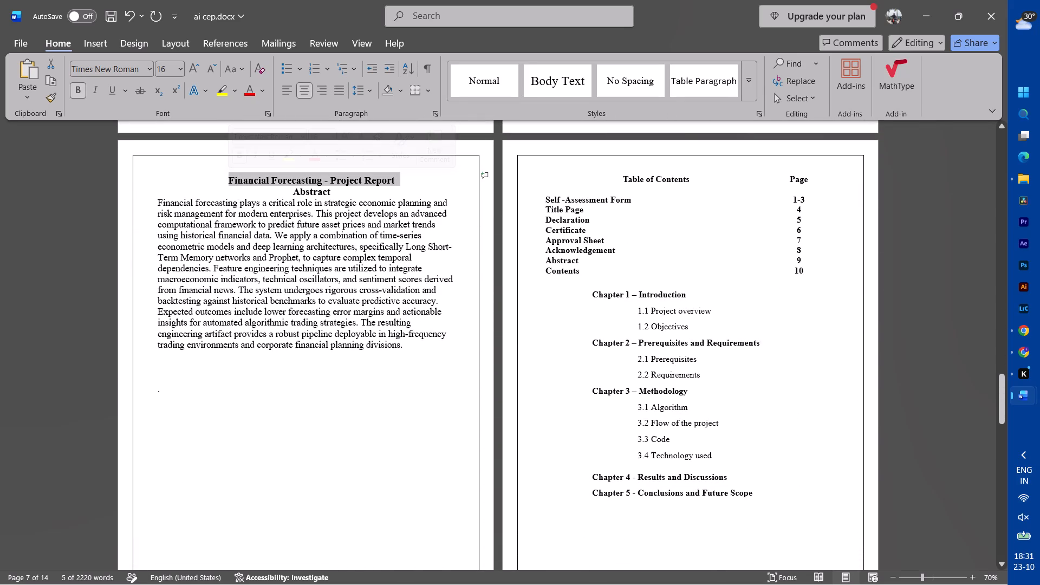
key(Delete)
key(Return)
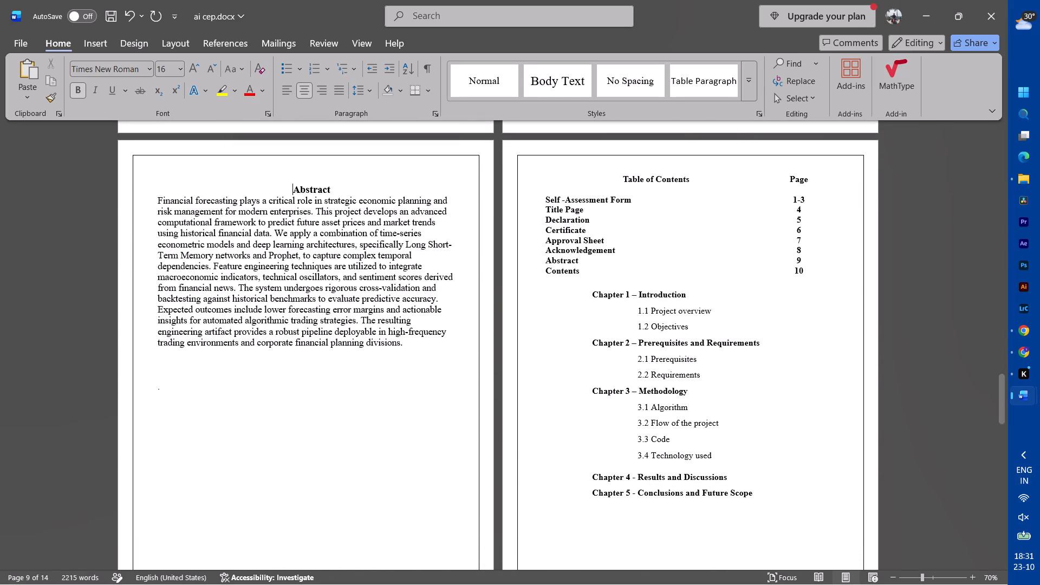
key(BackSpace)
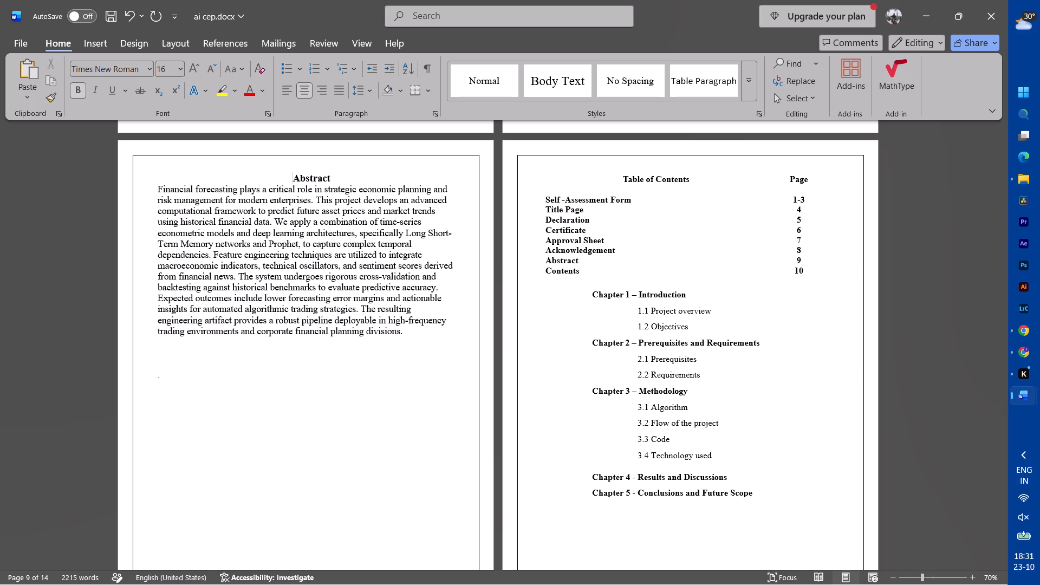
Add a blank line below the "Abstract" heading and justify the abstract paragraph.
key(Return)
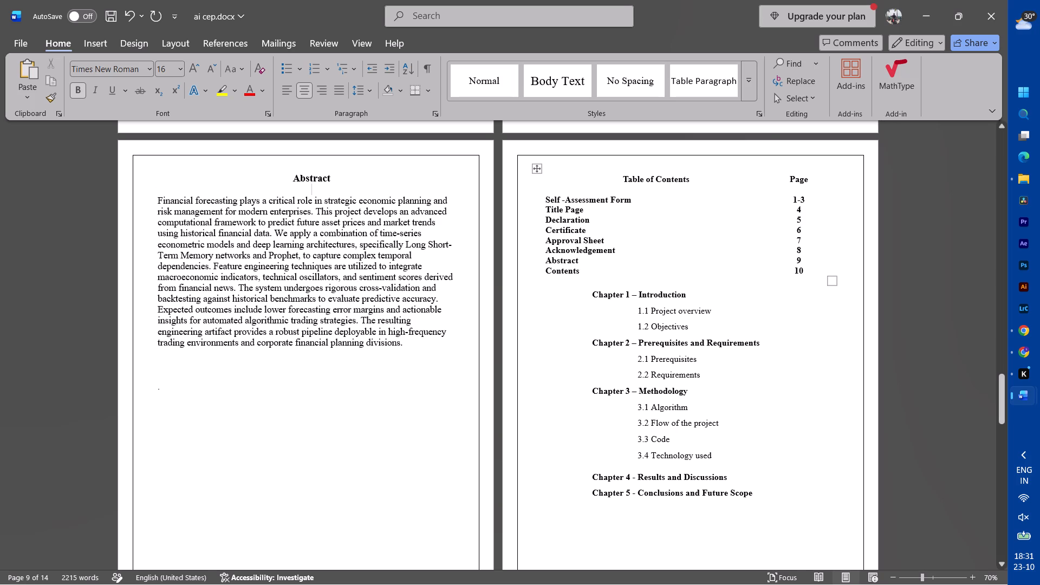
drag(410, 346, 146, 199)
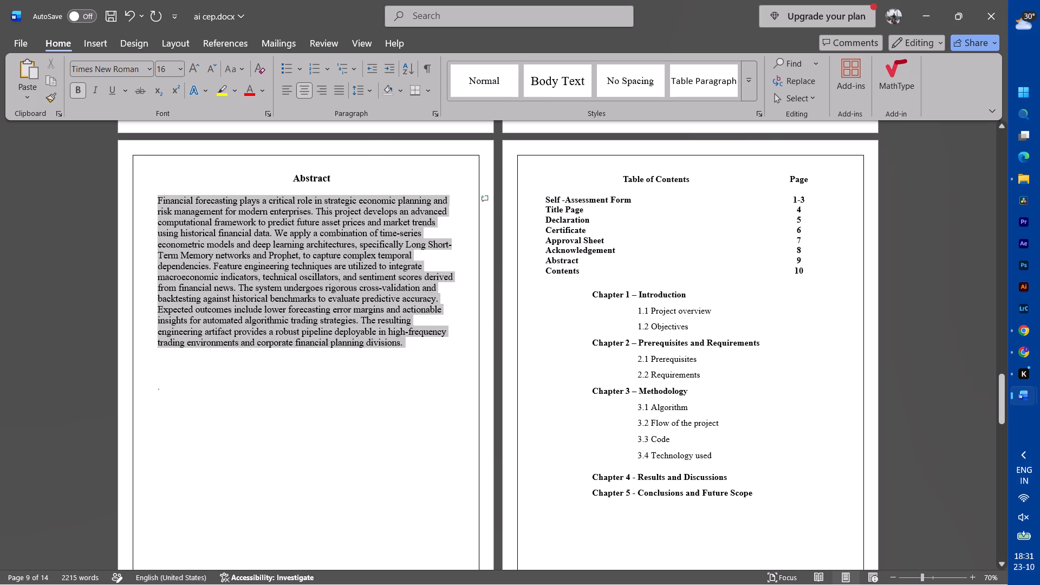
drag(146, 199, 146, 198)
click(333, 87)
click(300, 381)
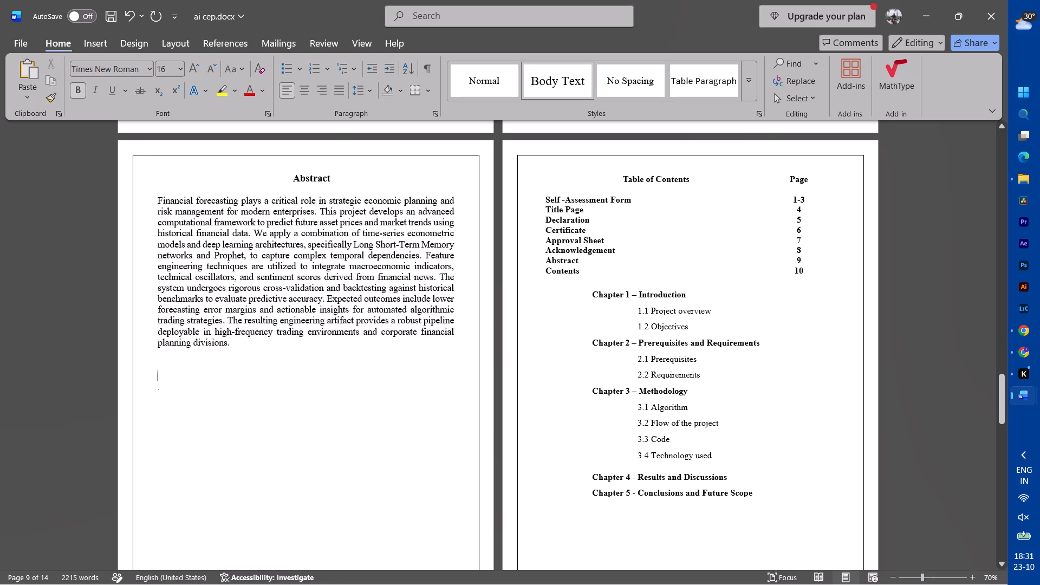
Add a blank line below the Chapter 1 Introduction heading and justify its introductory paragraph.
scroll(645, 381, down, 13)
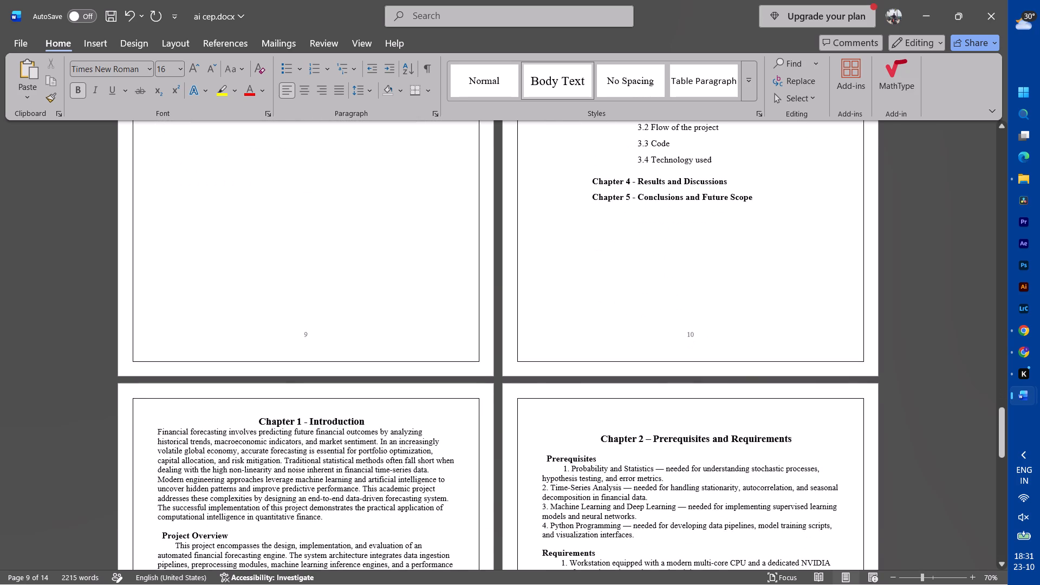
scroll(424, 411, down, 4)
click(373, 330)
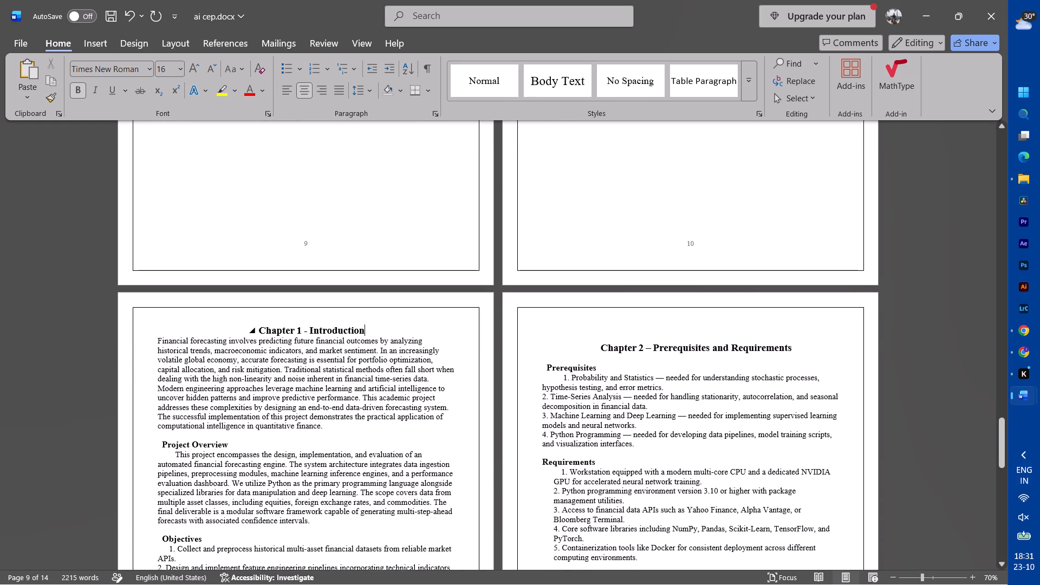
key(Return)
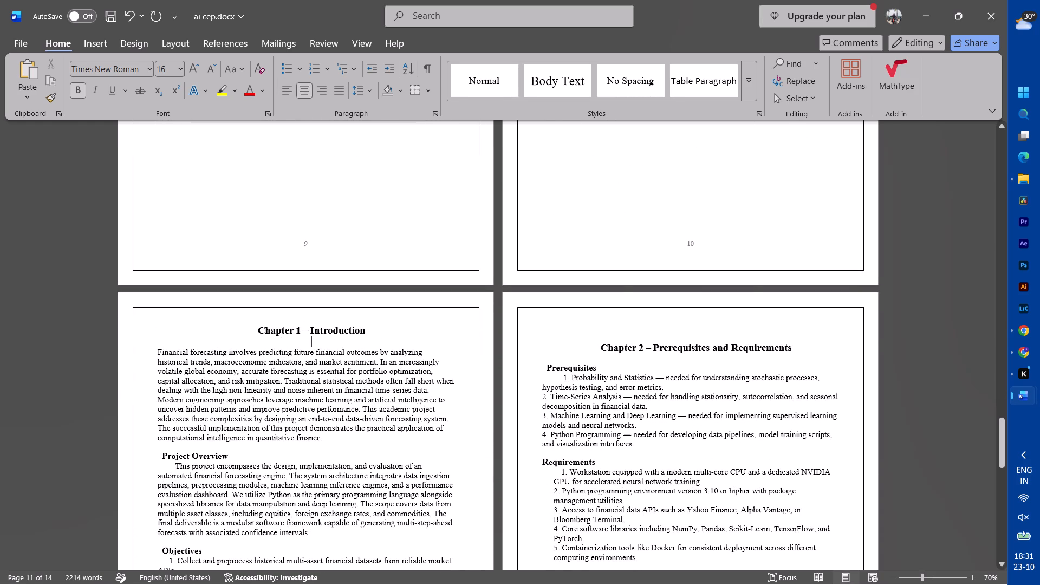
drag(322, 438, 154, 353)
click(333, 89)
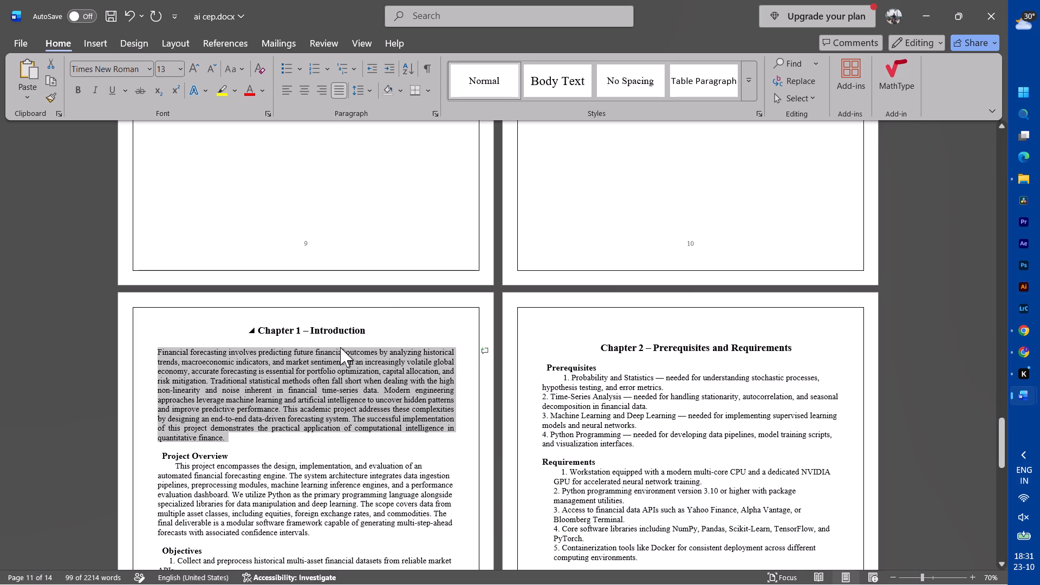
Remove the indents from the "Project Overview" heading and its paragraph, add a blank line between them, and justify the paragraph.
scroll(300, 375, down, 5)
click(230, 331)
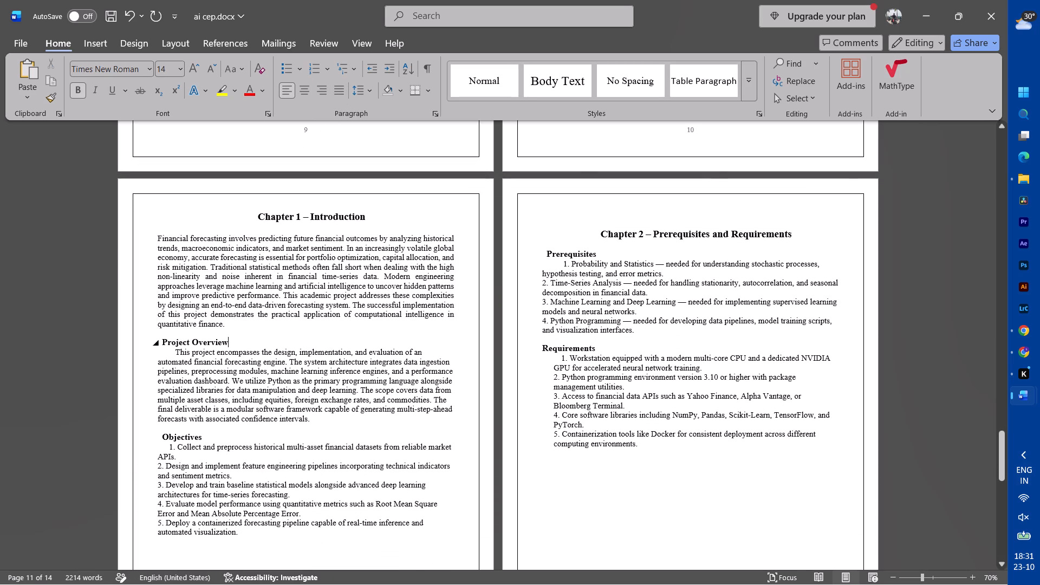
click(163, 341)
key(BackSpace)
key(Down)
key(BackSpace)
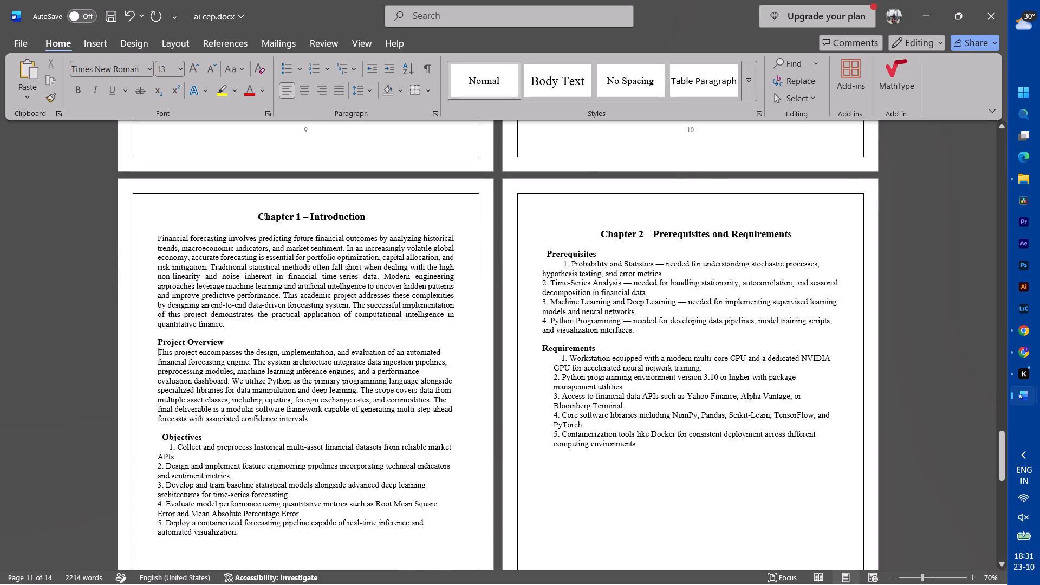
click(238, 341)
key(Return)
drag(318, 439, 145, 382)
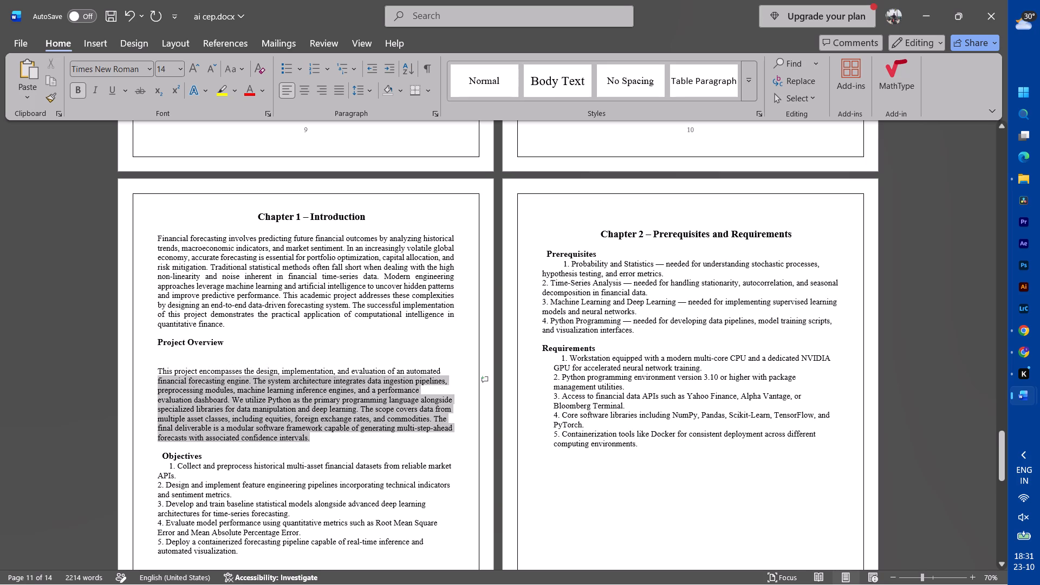
drag(145, 382, 152, 373)
click(338, 94)
Remove the indents from the "Objectives" heading and its first list item, and add a blank line below the heading.
scroll(181, 393, down, 2)
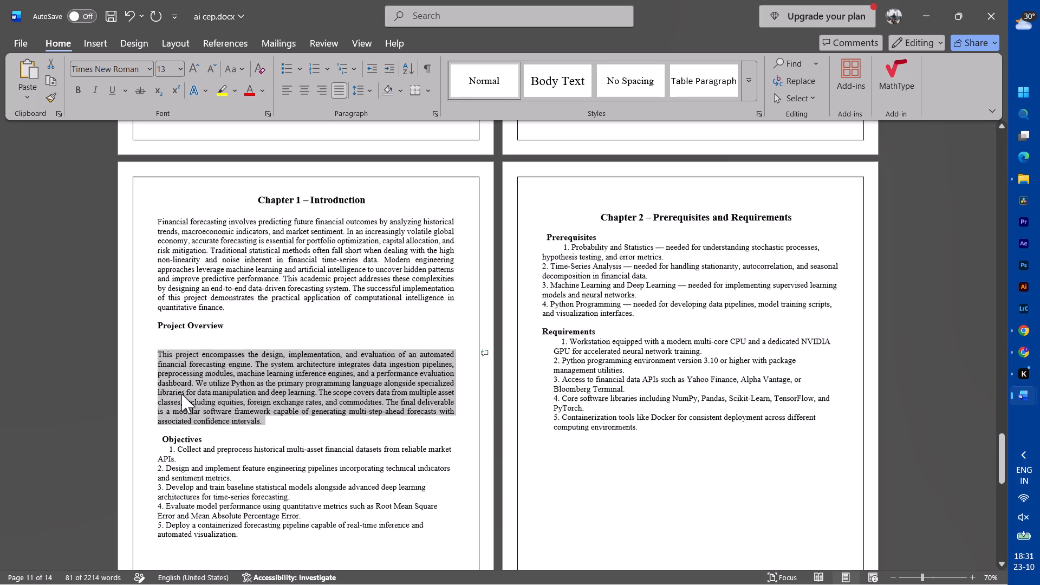
scroll(181, 394, down, 2)
click(164, 365)
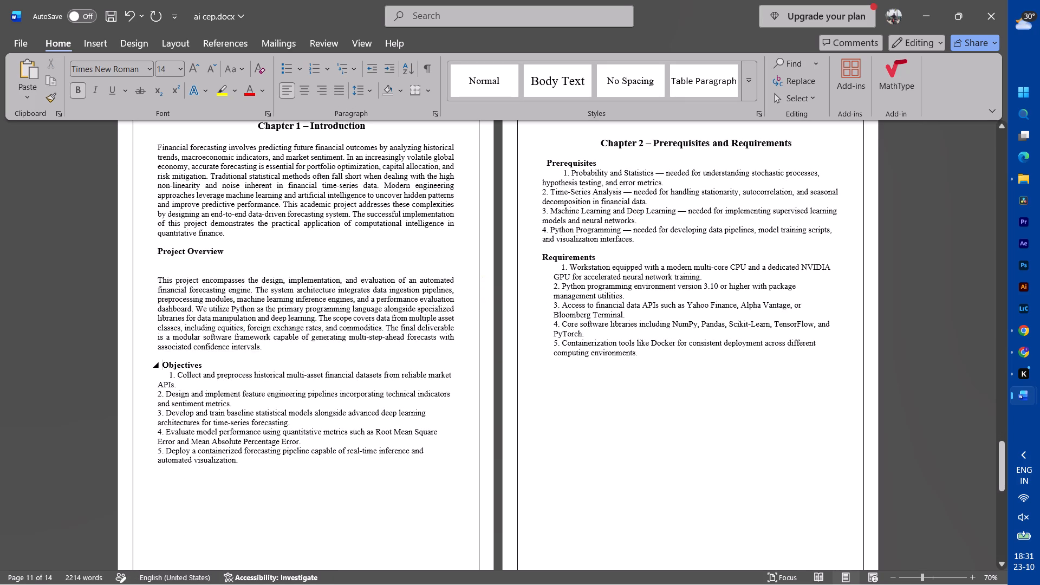
key(BackSpace)
key(Down)
key(BackSpace)
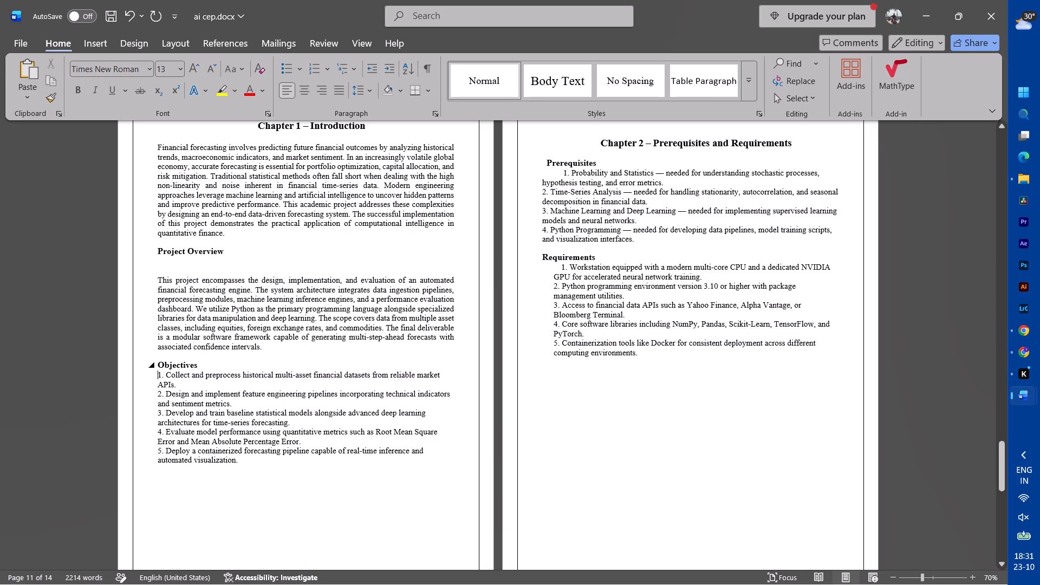
click(218, 364)
key(Return)
Remove the indent from the Chapter 2 "Requirements" list and leave a blank line between the heading and the list.
scroll(323, 376, up, 5)
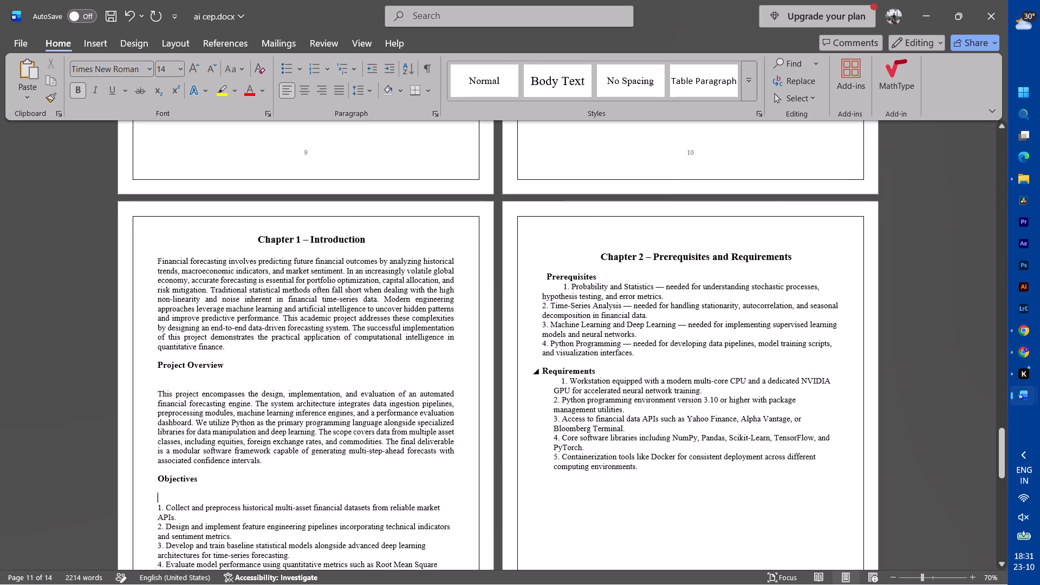
click(560, 383)
key(BackSpace)
key(BackSpace)
key(BackSpace)
key(BackSpace)
key(BackSpace)
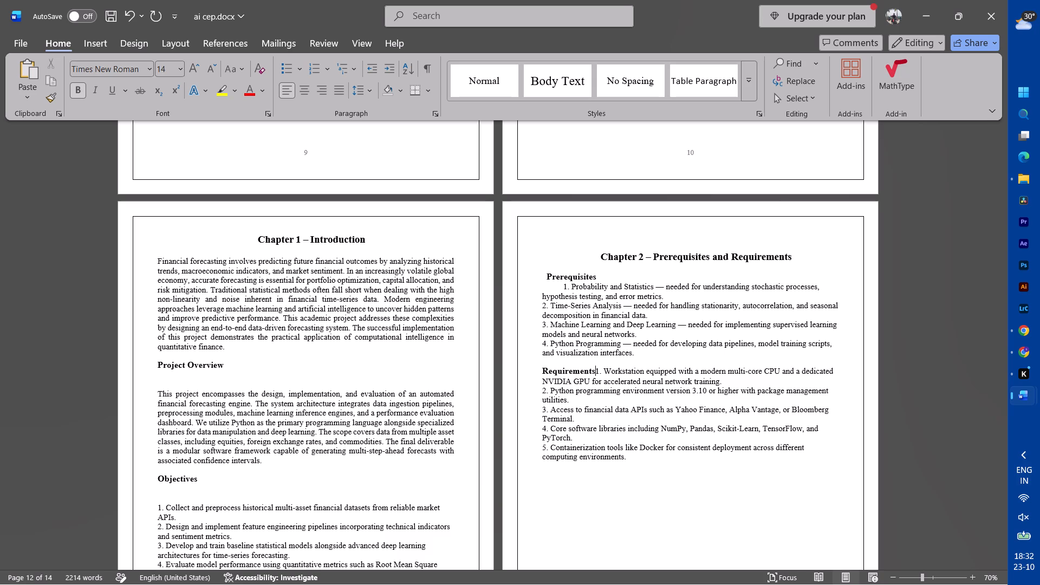
key(Return)
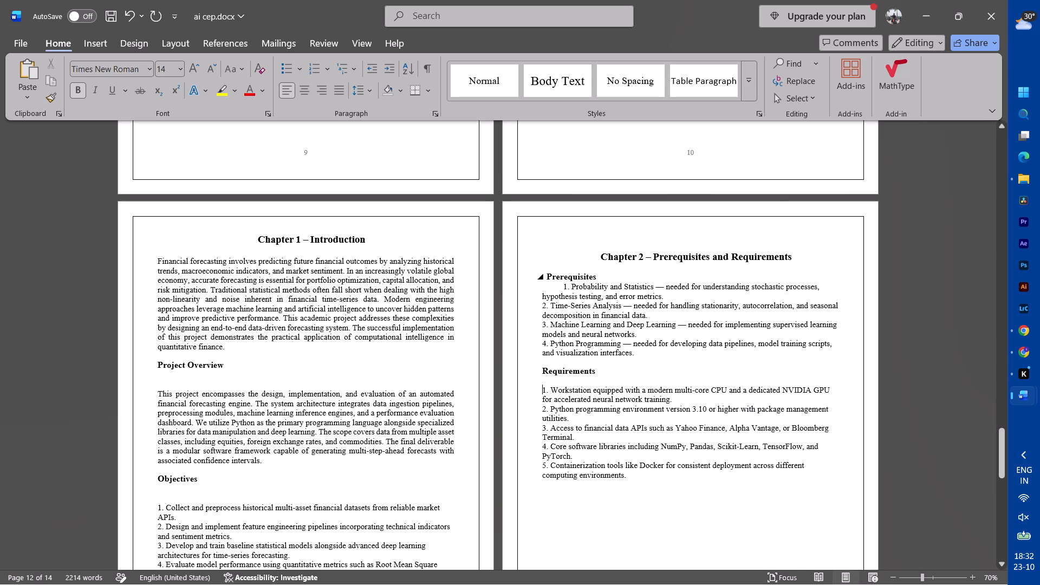
Remove the indent from the first "Prerequisites" list item and leave one blank line below the heading.
click(619, 275)
key(Return)
key(Down)
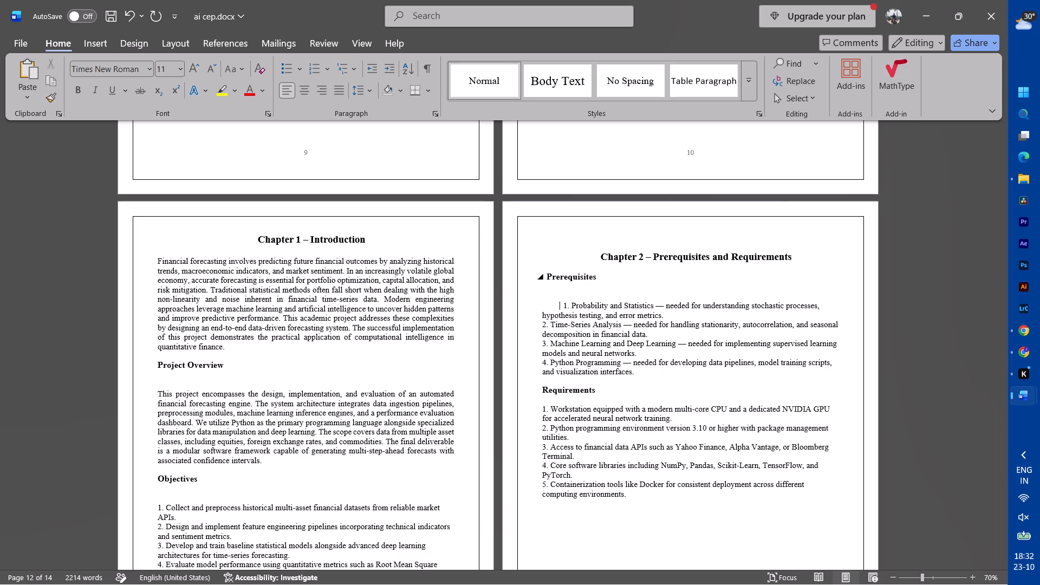
key(Right)
key(Right)
key(BackSpace)
key(BackSpace)
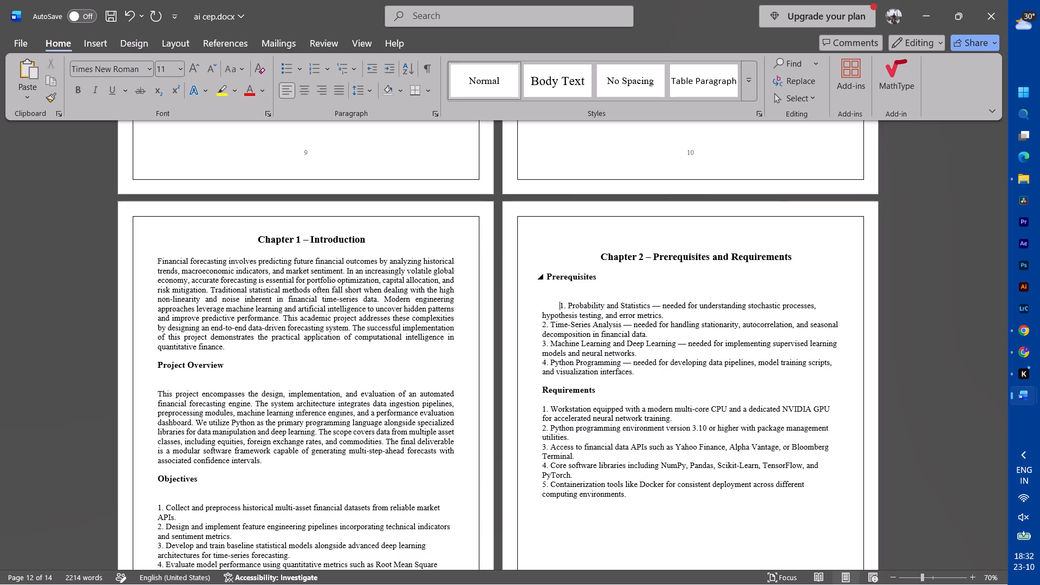
key(BackSpace)
key(BackSpace)
key(Return)
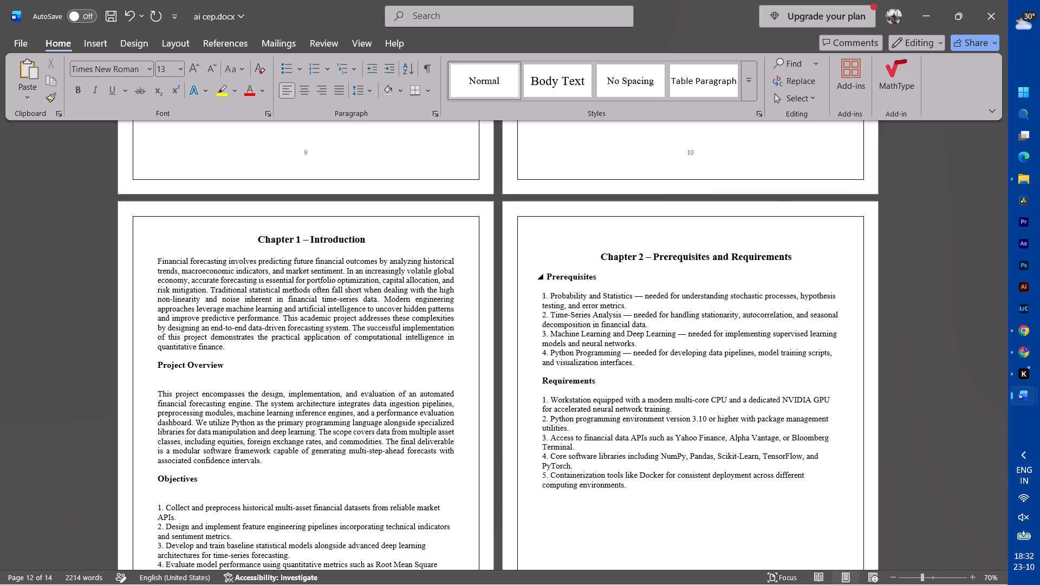
Add a blank line above the "Chapter 1 – Introduction" heading.
click(261, 237)
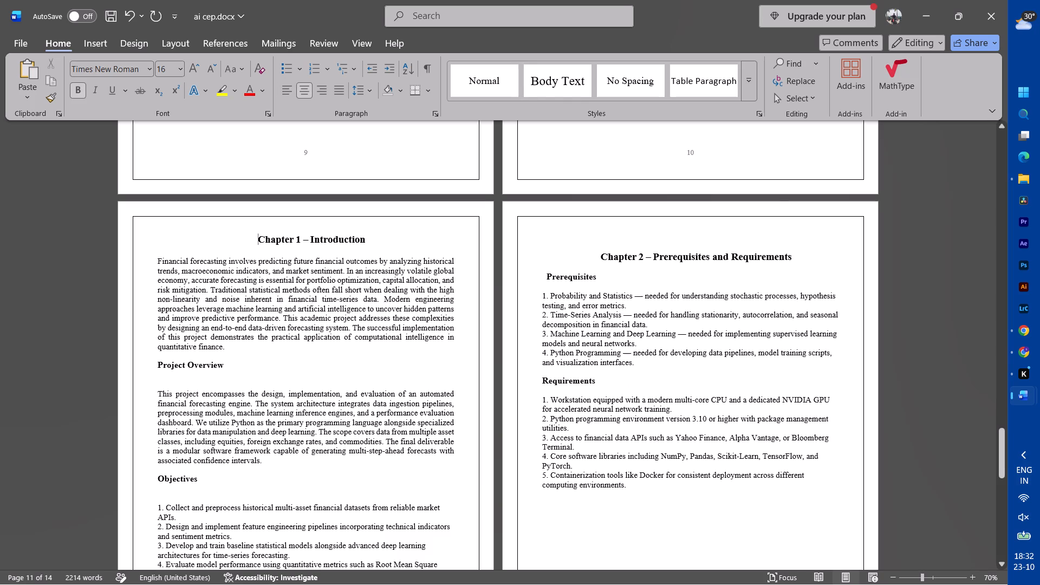
key(Return)
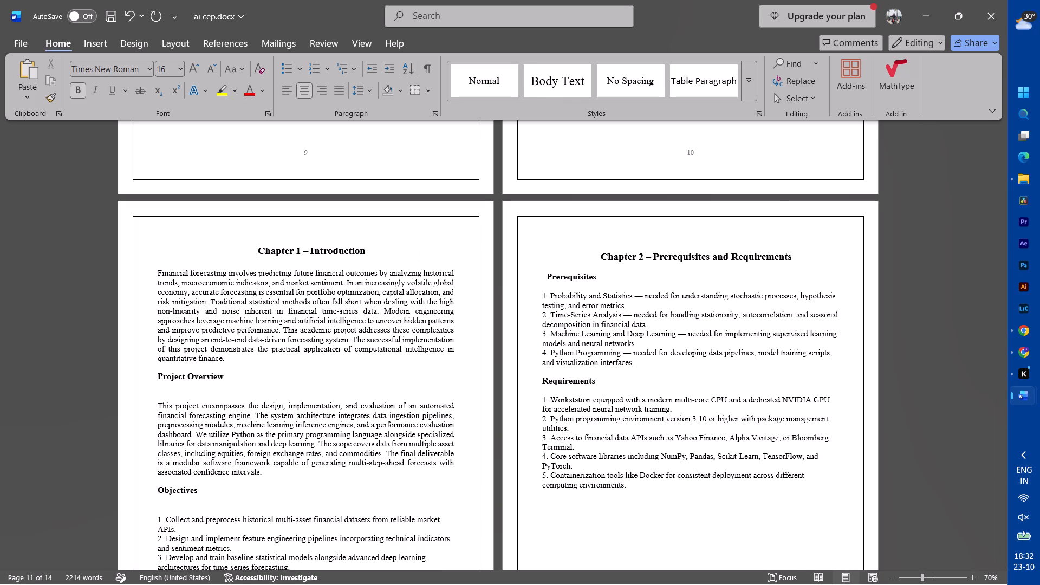
Add a blank line below the Chapter 3 Methodology heading and justify its introductory paragraph.
scroll(438, 194, down, 12)
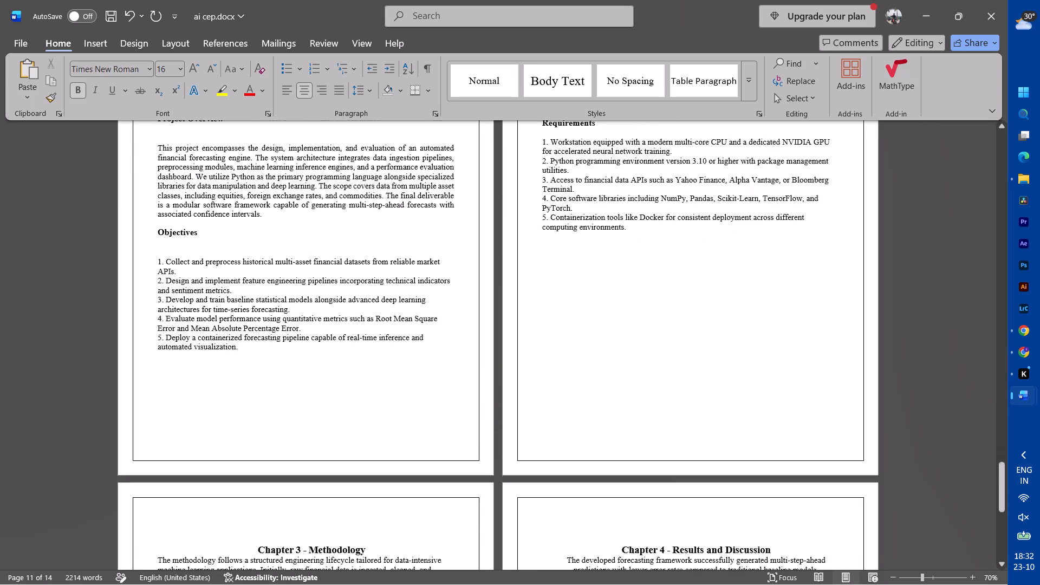
scroll(450, 207, down, 9)
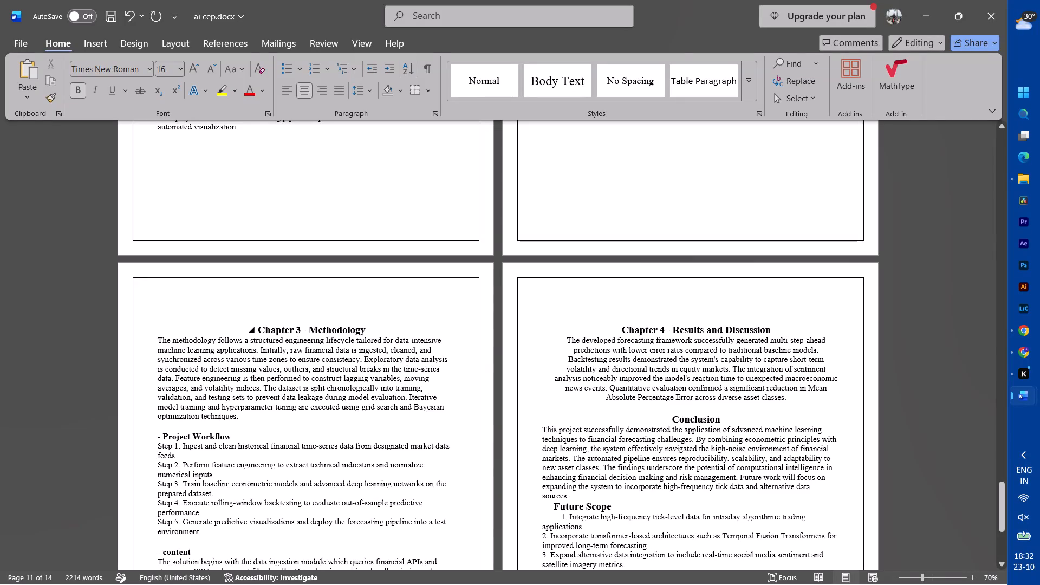
click(369, 323)
key(Return)
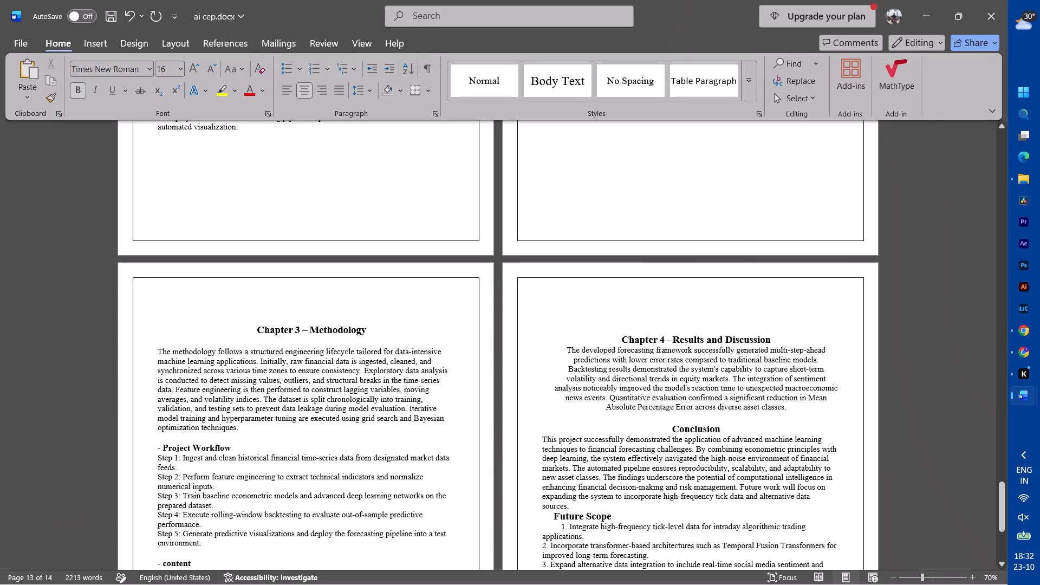
drag(247, 429, 147, 355)
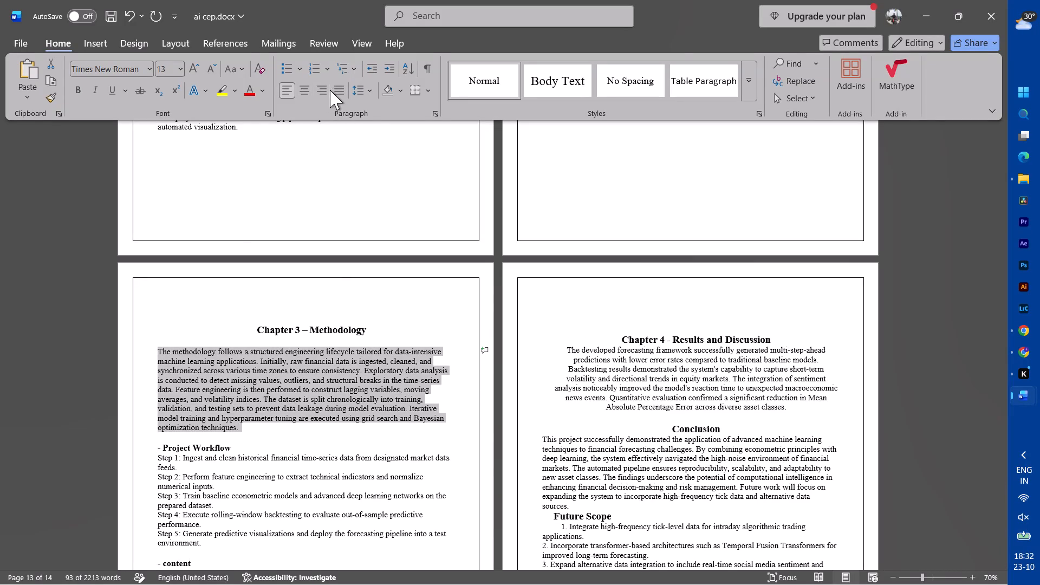
click(333, 90)
Delete the leading dash from the "Project Workflow" heading and add a blank line below it.
scroll(290, 387, down, 5)
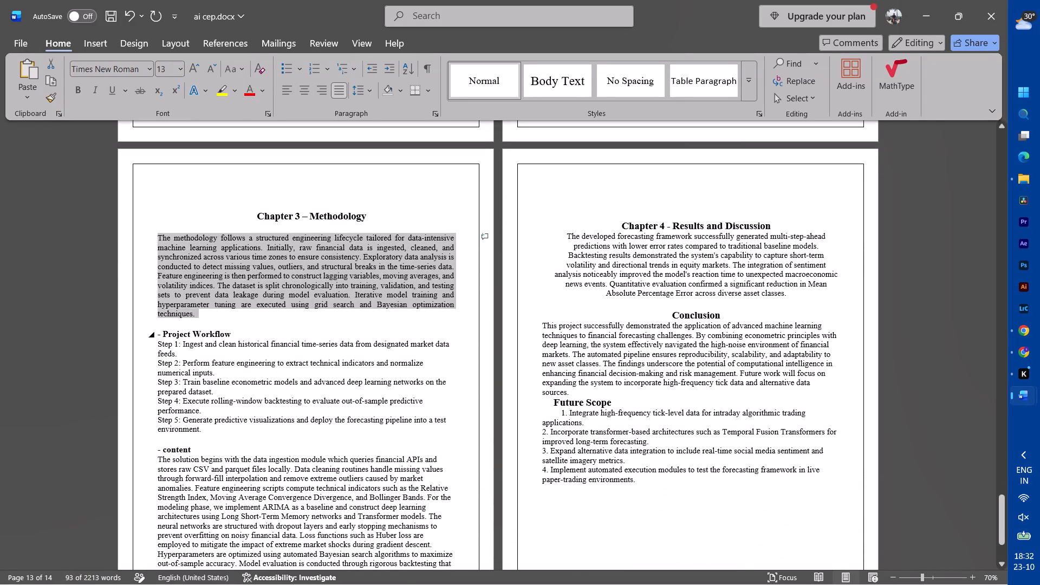
click(164, 333)
key(BackSpace)
key(BackSpace)
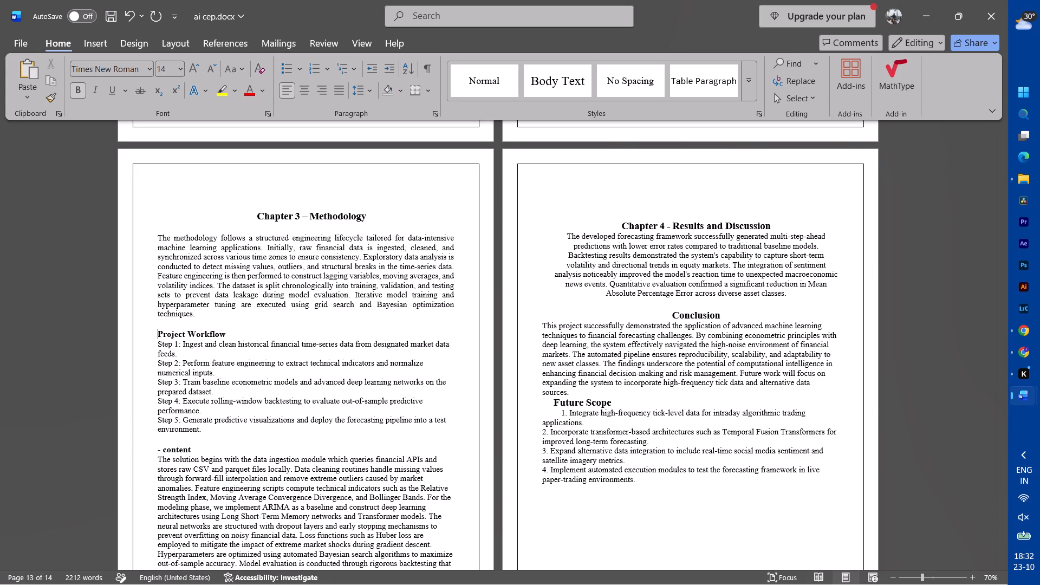
key(Return)
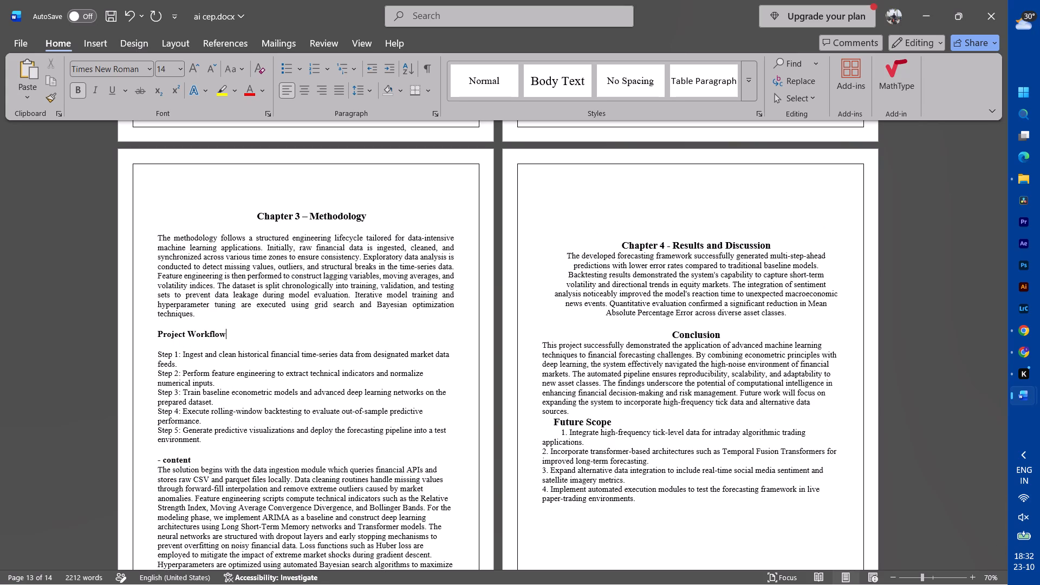
Delete the leading dash from the "content" heading in Chapter 3 and add a blank line below it.
scroll(263, 311, down, 3)
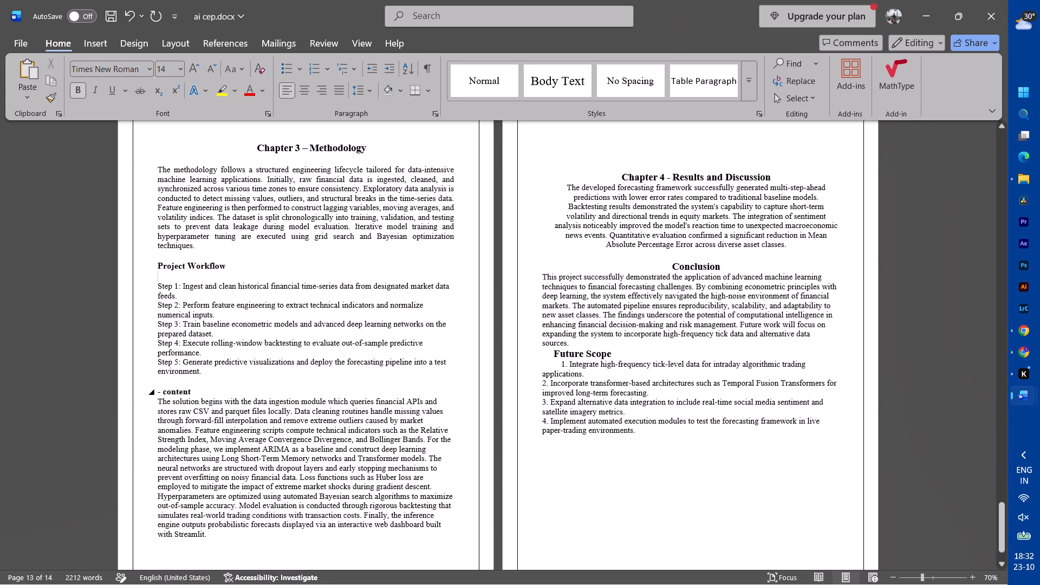
click(165, 391)
key(BackSpace)
key(BackSpace)
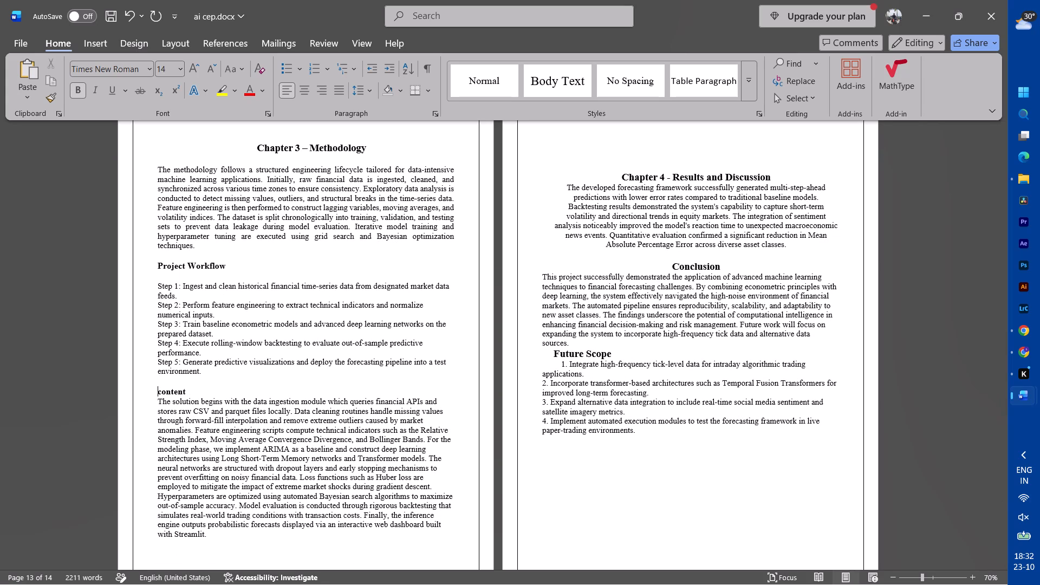
key(Return)
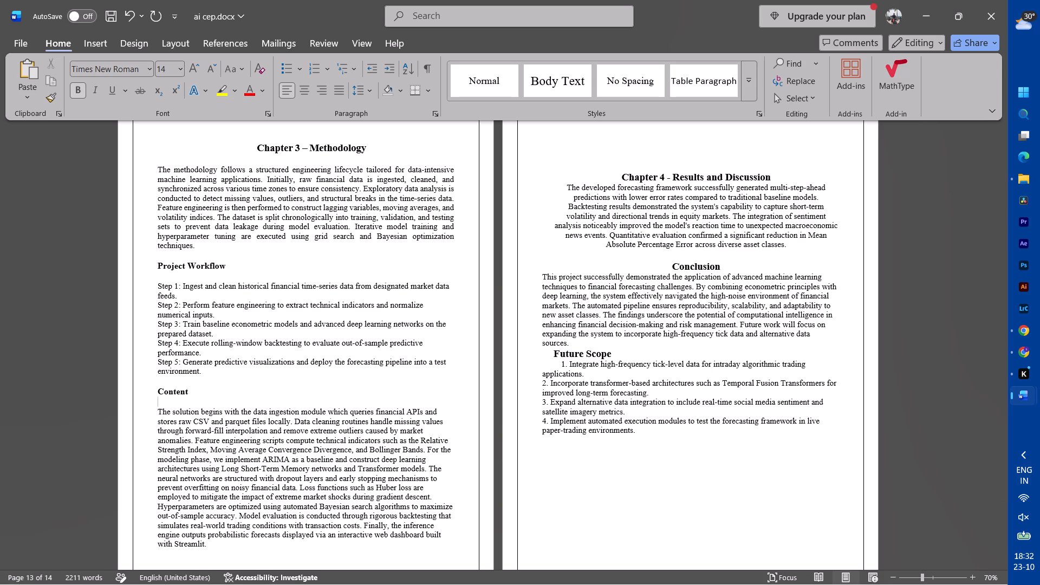
Remove the extra blank line above the Chapter 4 Results and Discussion heading and add a blank line below it.
scroll(611, 260, up, 4)
click(616, 267)
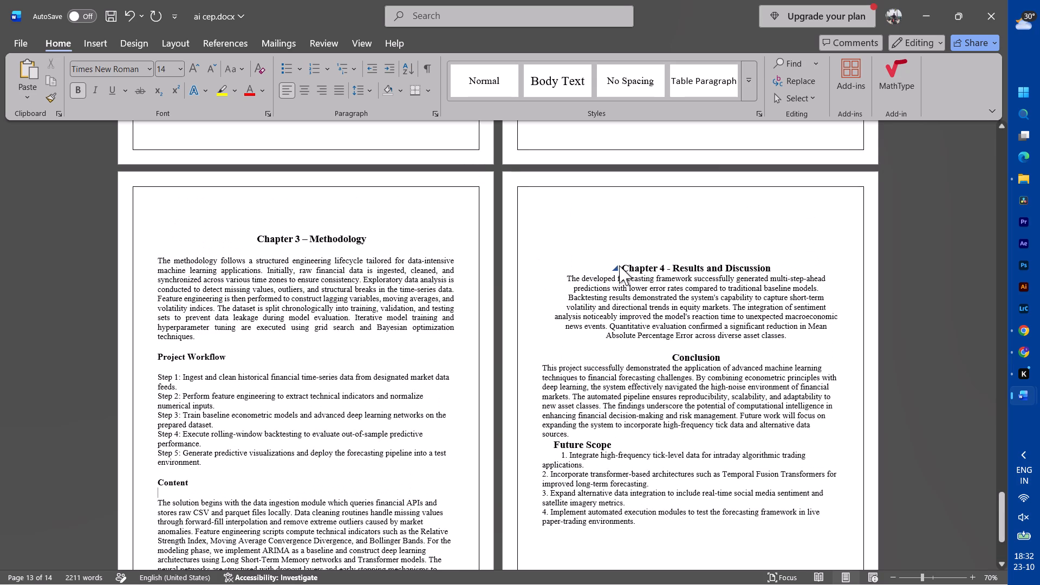
click(621, 266)
key(BackSpace)
key(BackSpace)
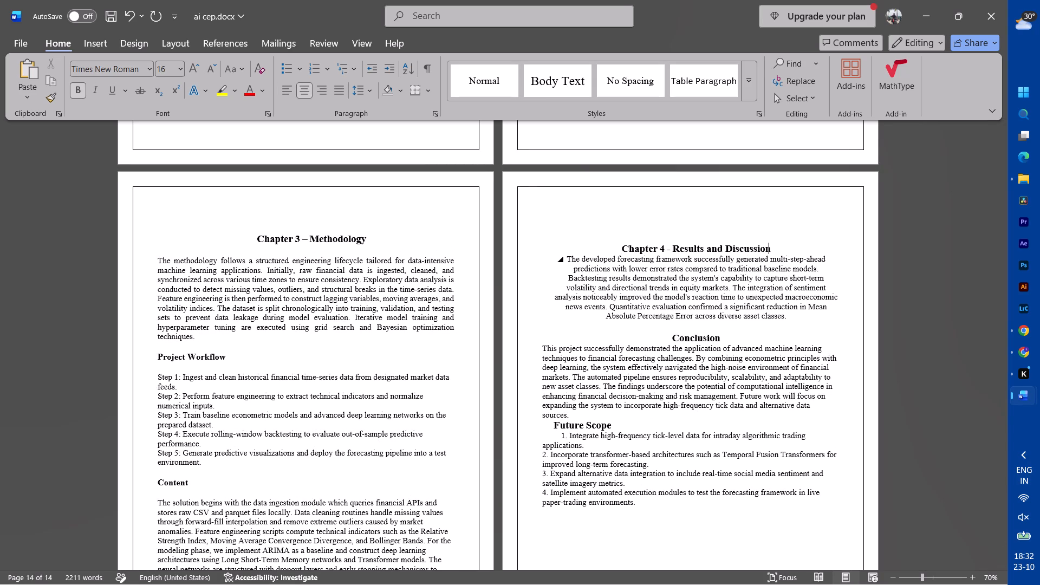
key(Return)
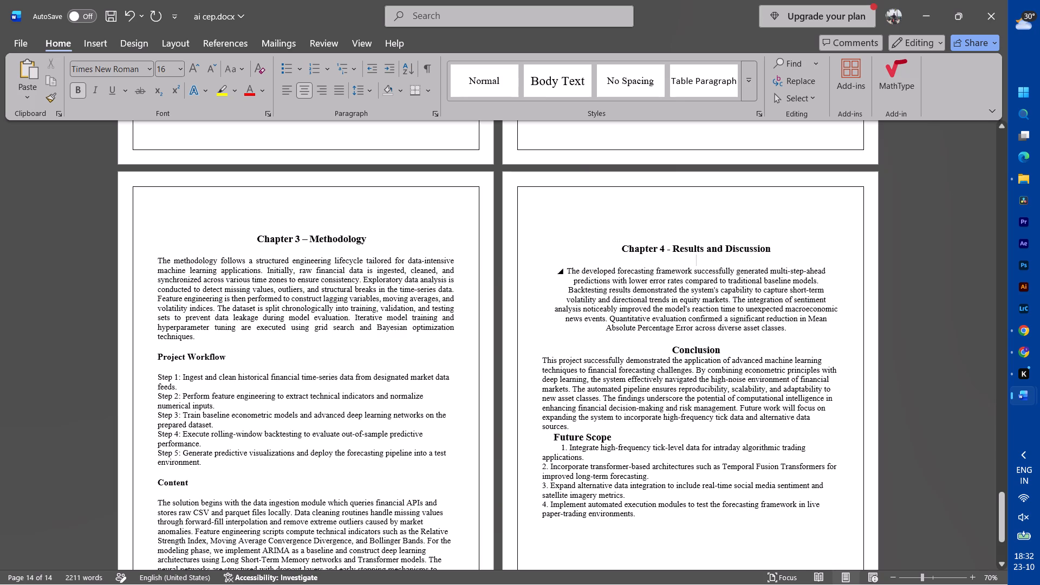
Justify the paragraph under the Chapter 4 Results and Discussion heading.
drag(791, 327, 582, 274)
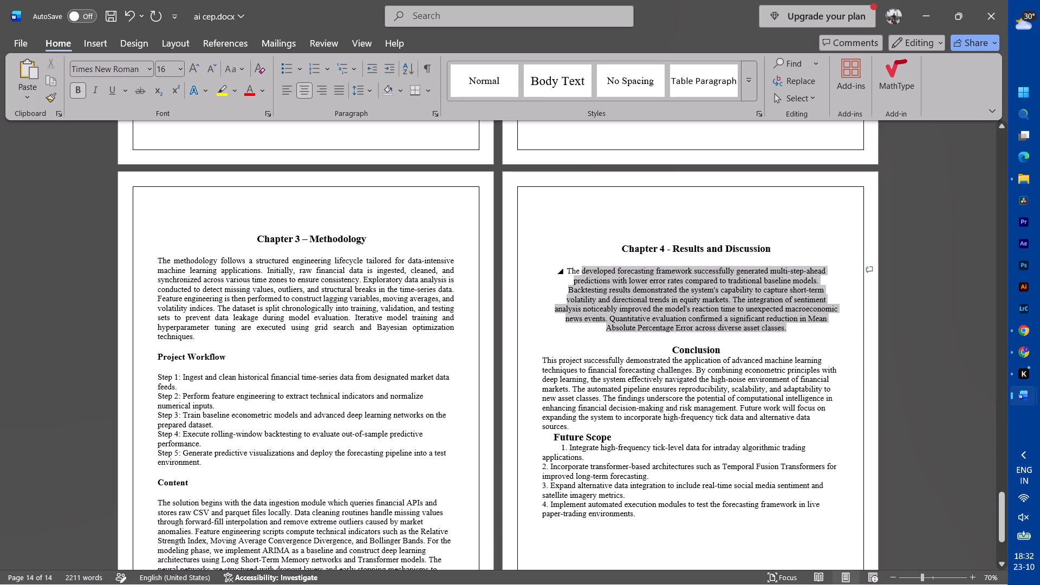
drag(582, 274, 571, 268)
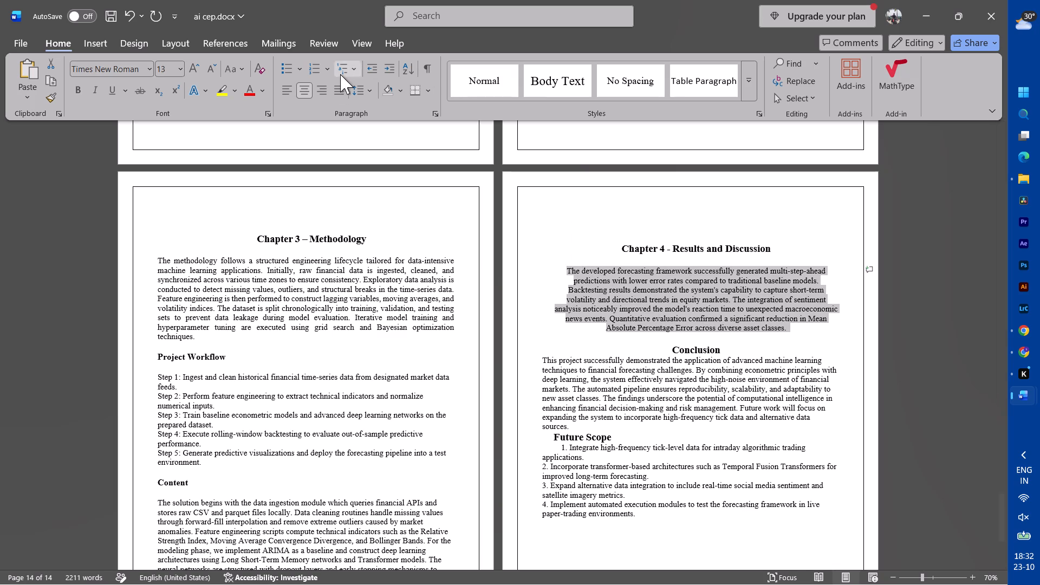
click(338, 94)
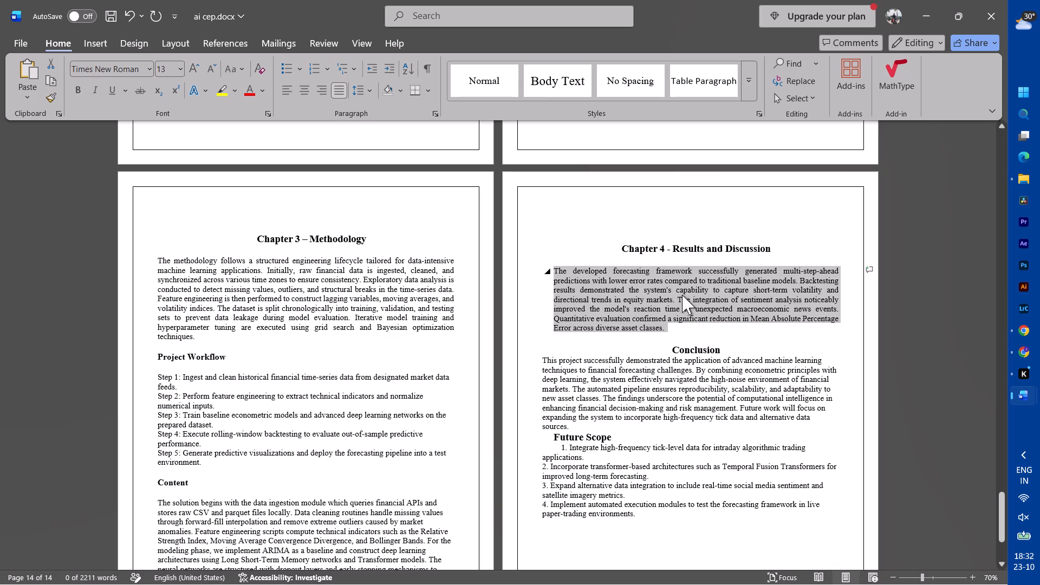
Remove the indent from the paragraph under the Chapter 4 Results and Discussion heading.
click(567, 268)
click(554, 267)
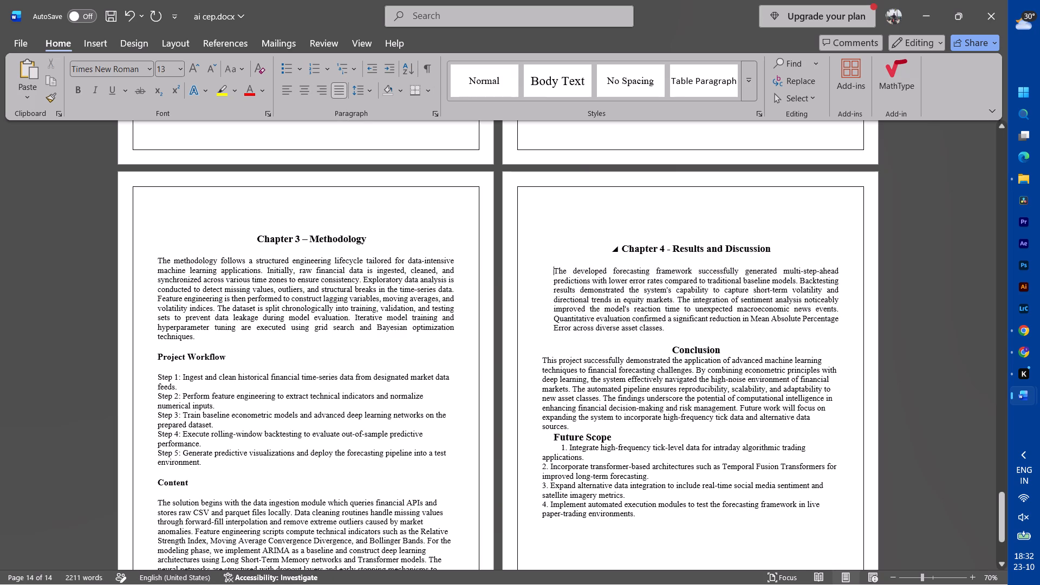
key(backslash)
key(BackSpace)
key(BackSpace)
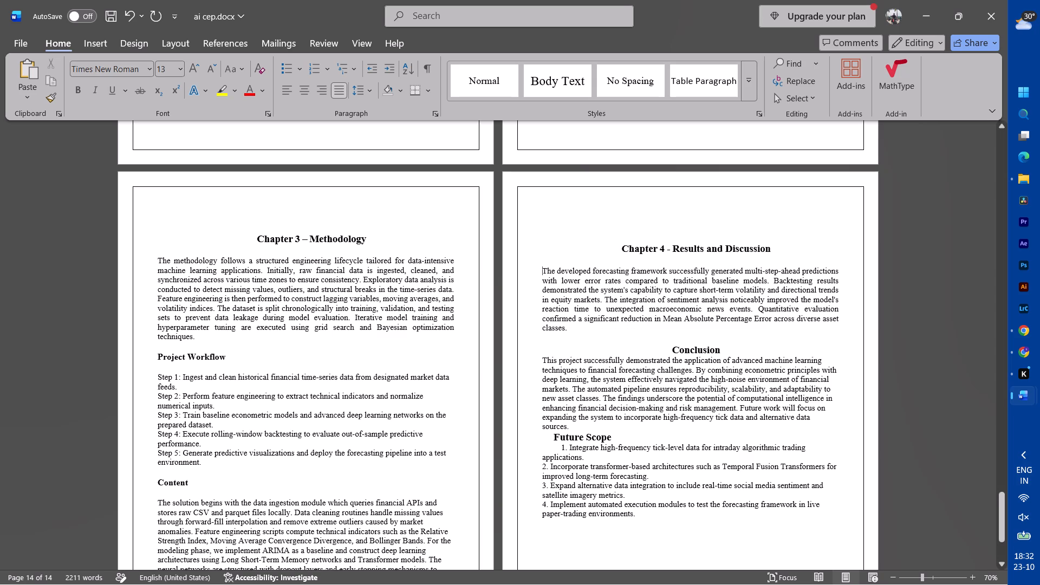
Left-align the Conclusion heading without an indent, leaving one blank line above and one below it.
click(730, 346)
key(Return)
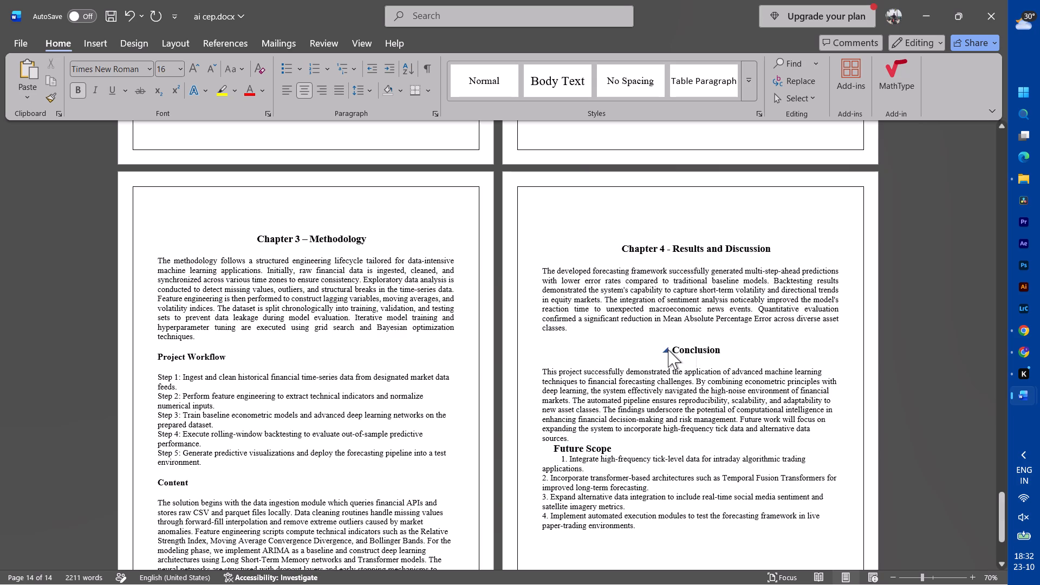
click(674, 349)
key(BackSpace)
key(BackSpace)
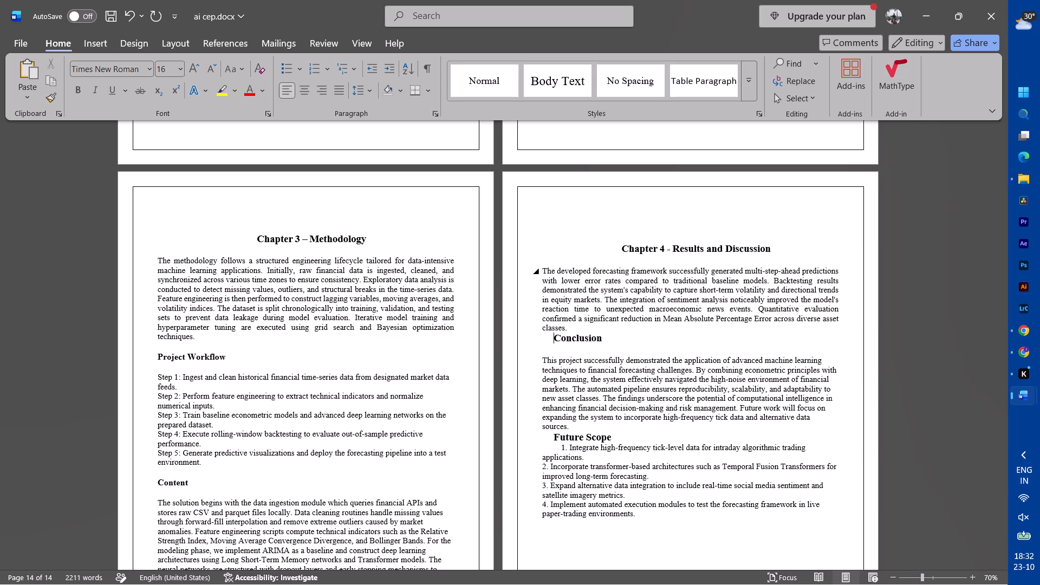
key(BackSpace)
click(578, 327)
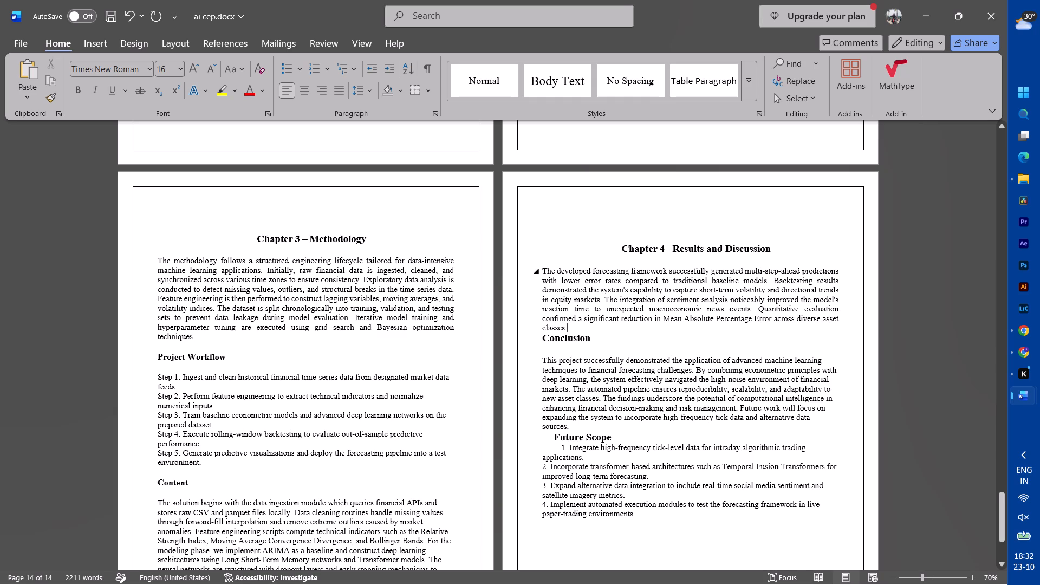
key(Return)
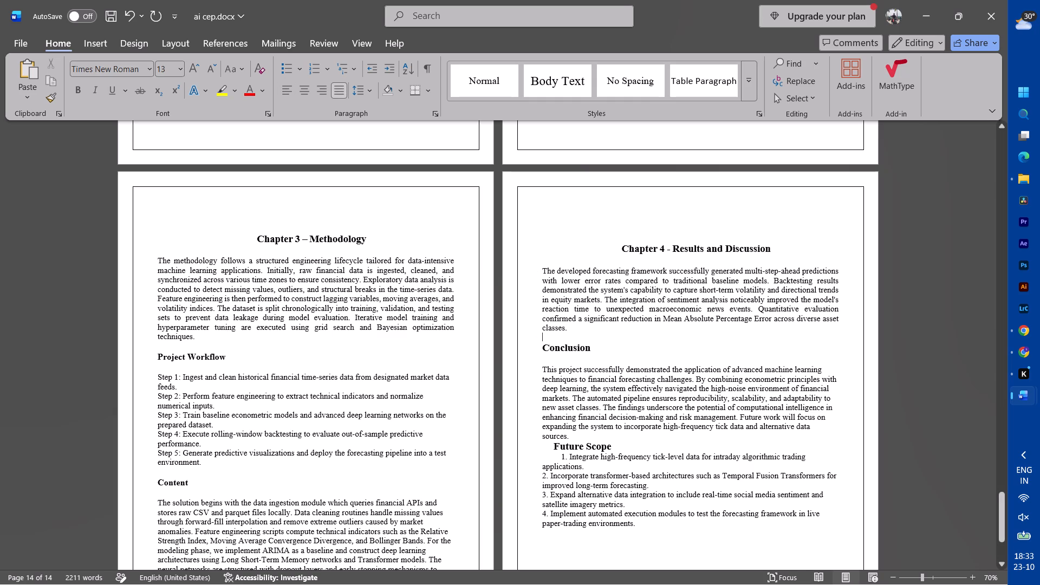
Justify the paragraph under the Conclusion heading.
drag(575, 437, 545, 373)
click(345, 95)
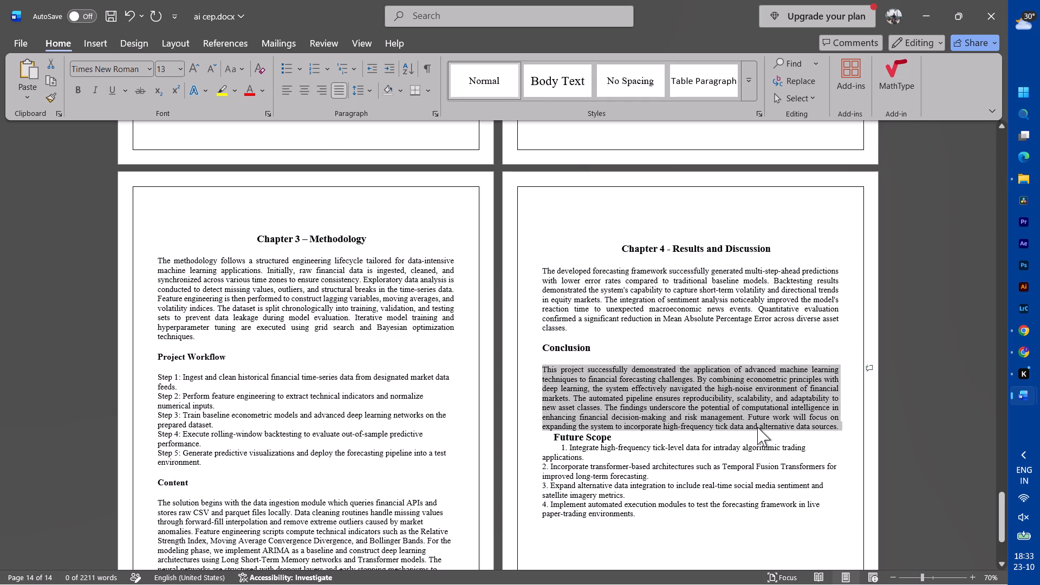
Remove the indent from the Future Scope heading and leave one blank line above it.
click(842, 425)
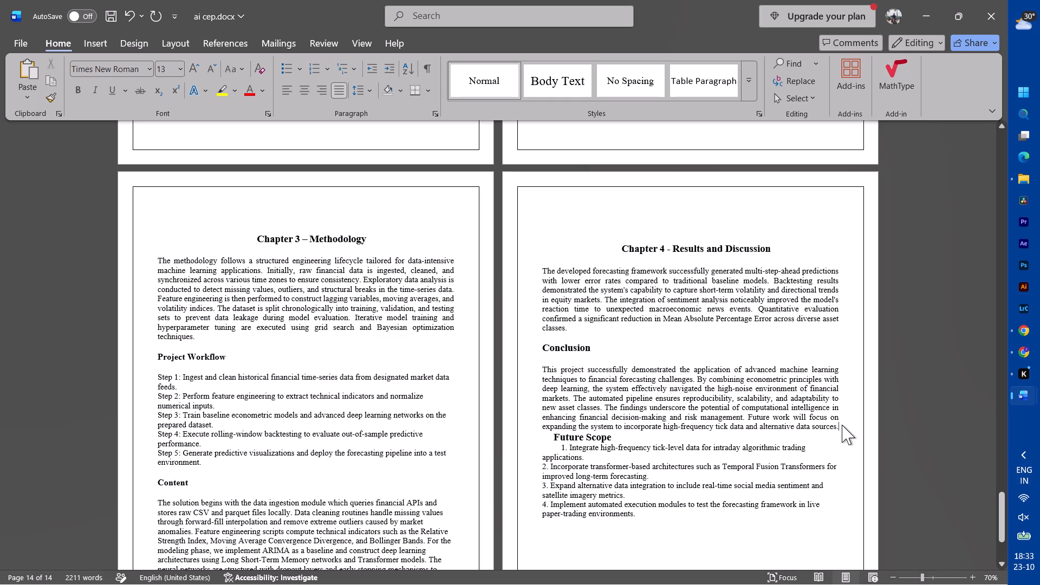
key(Return)
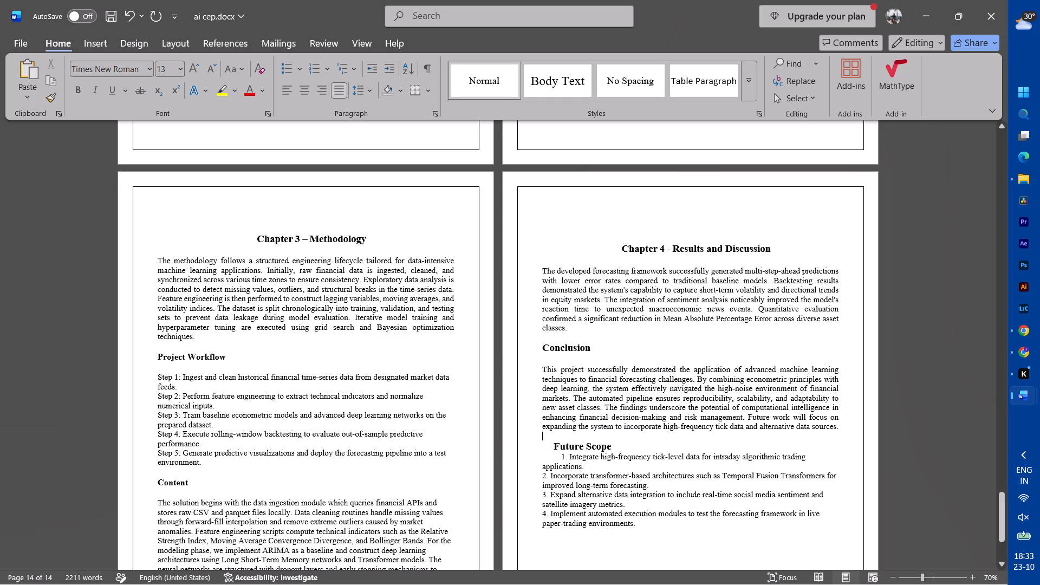
scroll(631, 469, down, 14)
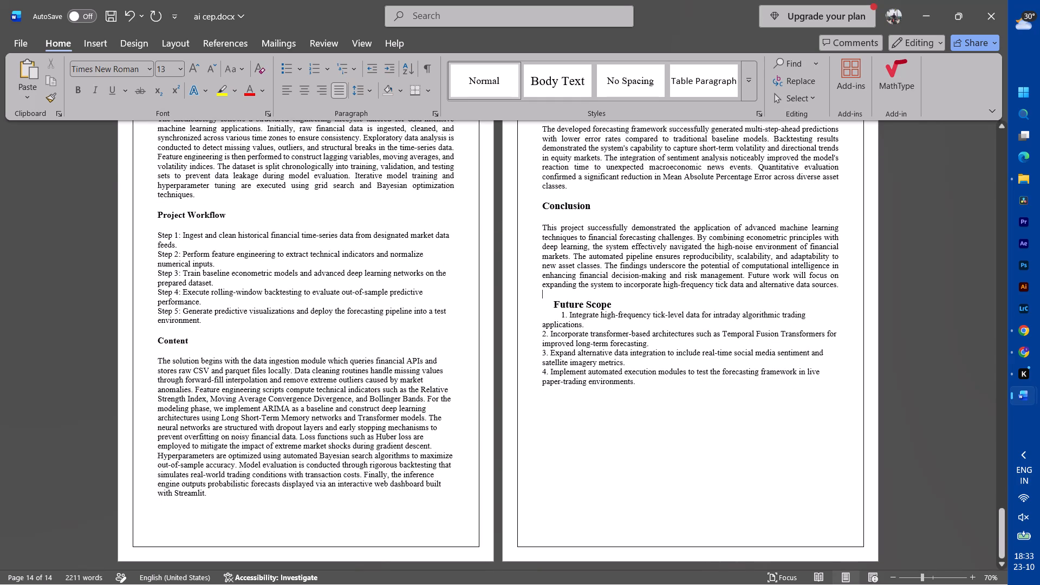
click(556, 304)
key(BackSpace)
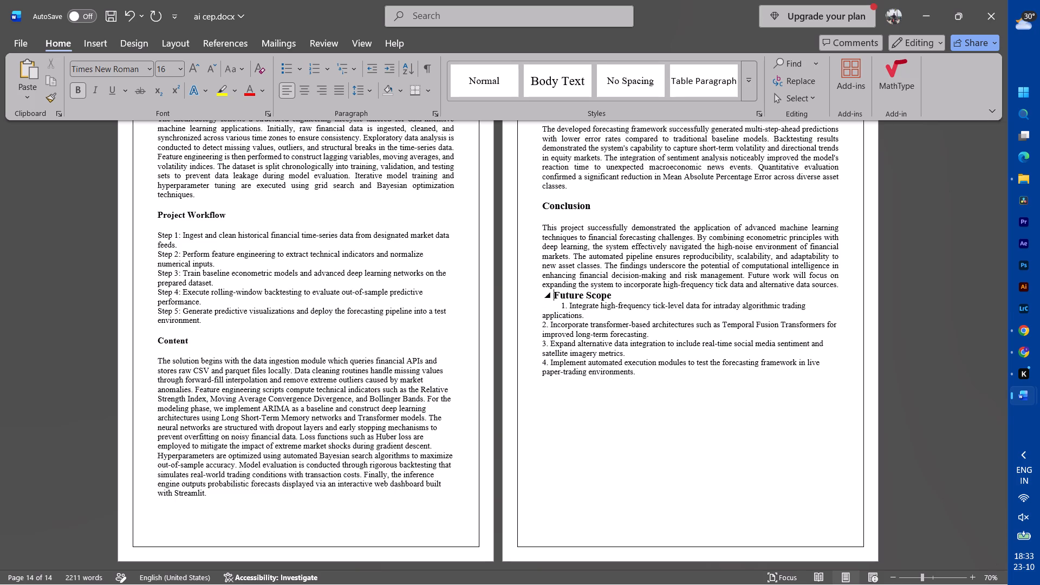
key(BackSpace)
click(844, 288)
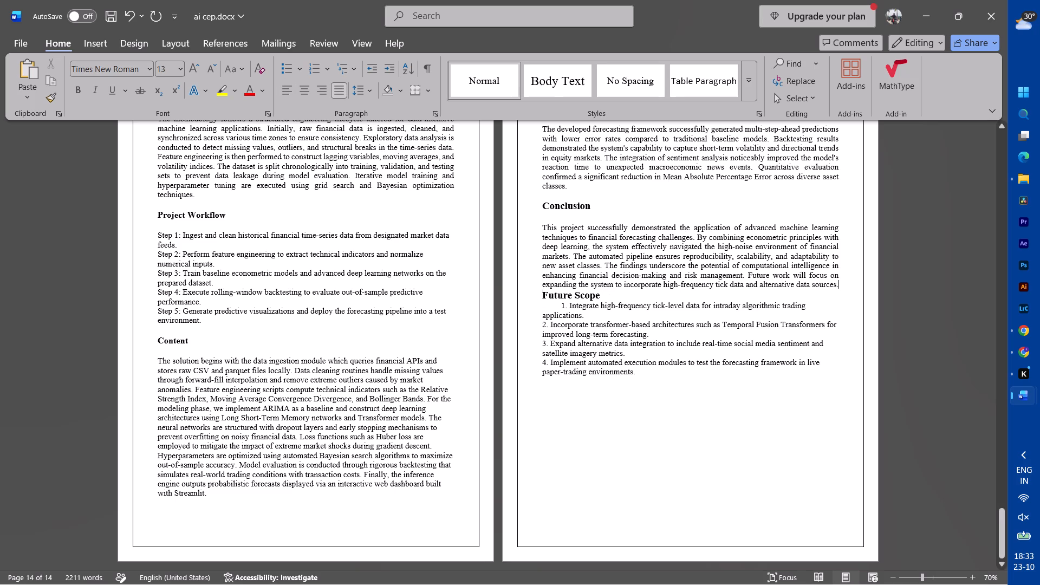
key(Return)
Remove the leading indent from the first numbered item under Future Scope so it lines up with the other items.
click(561, 317)
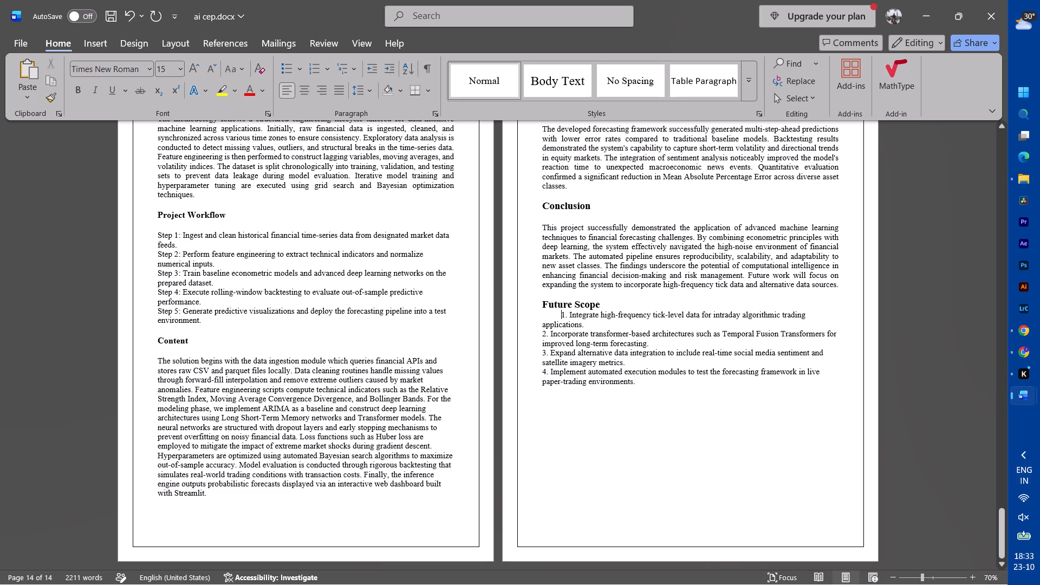
key(BackSpace)
key(BackSpace)
key(BackSpace)
key(BackSpace)
key(BackSpace)
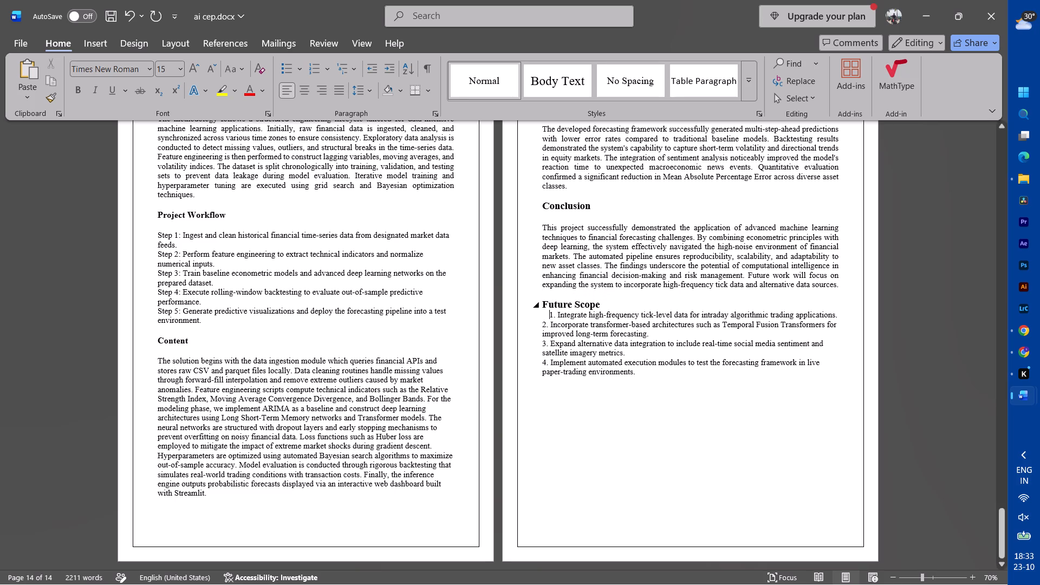
key(BackSpace)
key(BackSpace)
key(BackSpace)
Add a blank line below the Future Scope heading.
click(615, 308)
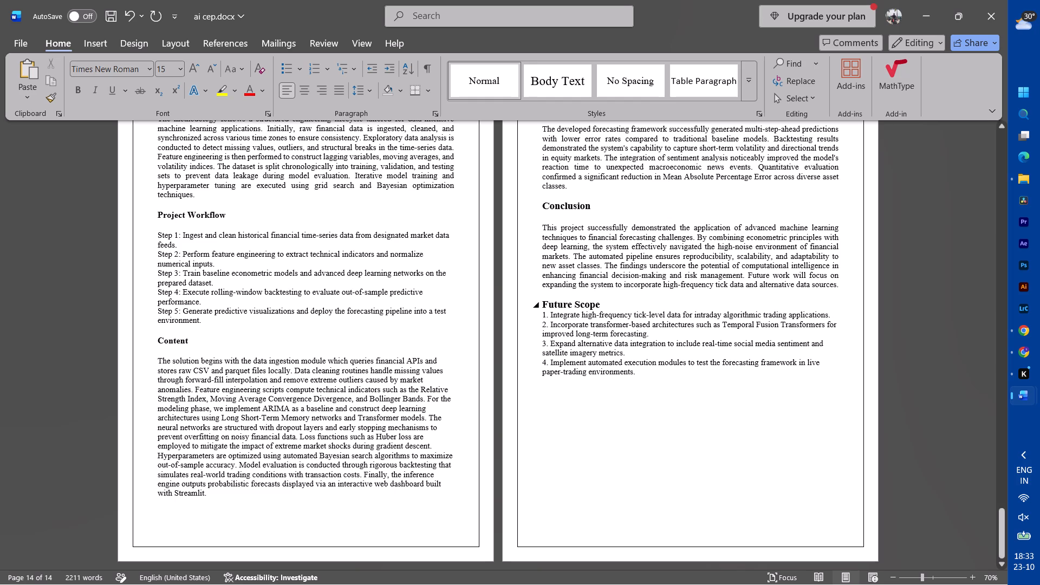
key(Return)
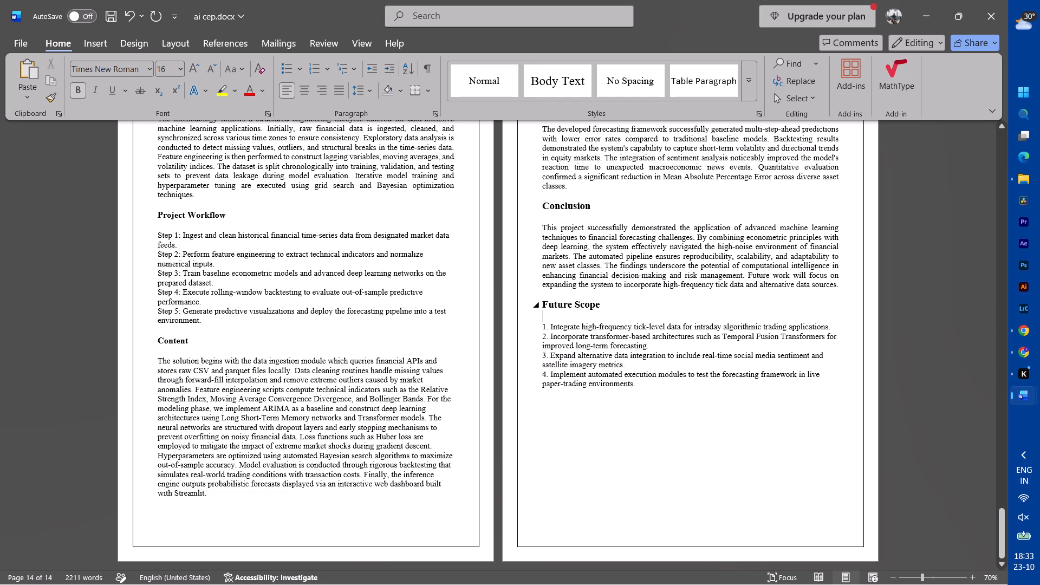
Justify the paragraph under the Content heading in Chapter 3.
scroll(594, 362, down, 7)
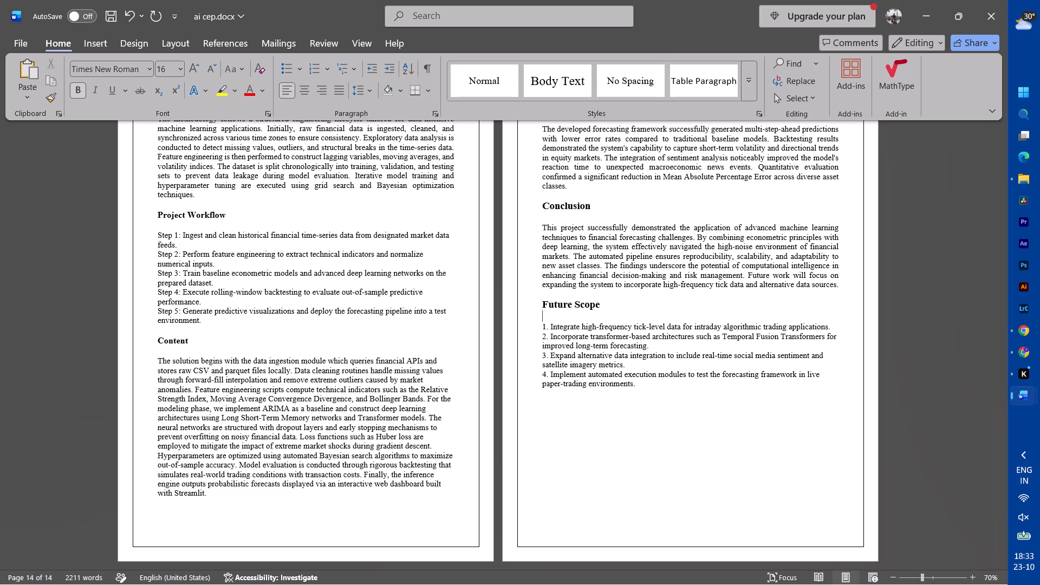
scroll(594, 362, down, 12)
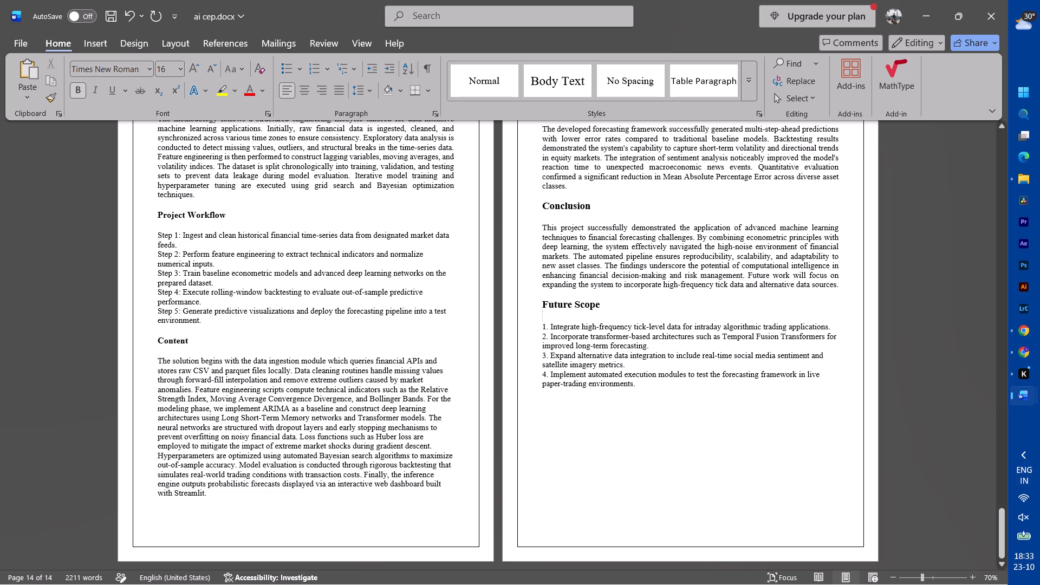
scroll(610, 387, up, 5)
scroll(562, 402, down, 5)
drag(208, 493, 155, 363)
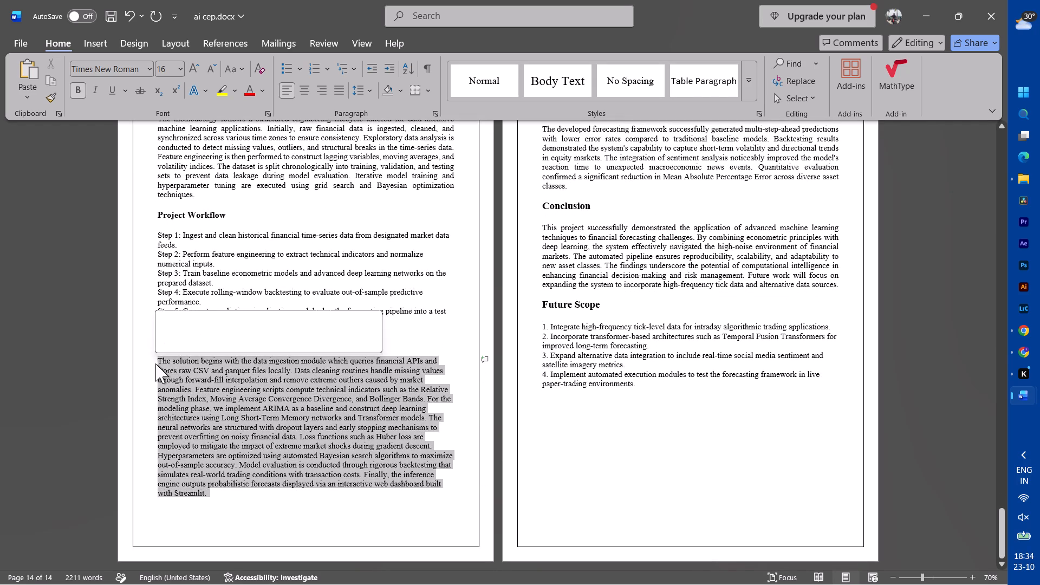
click(341, 94)
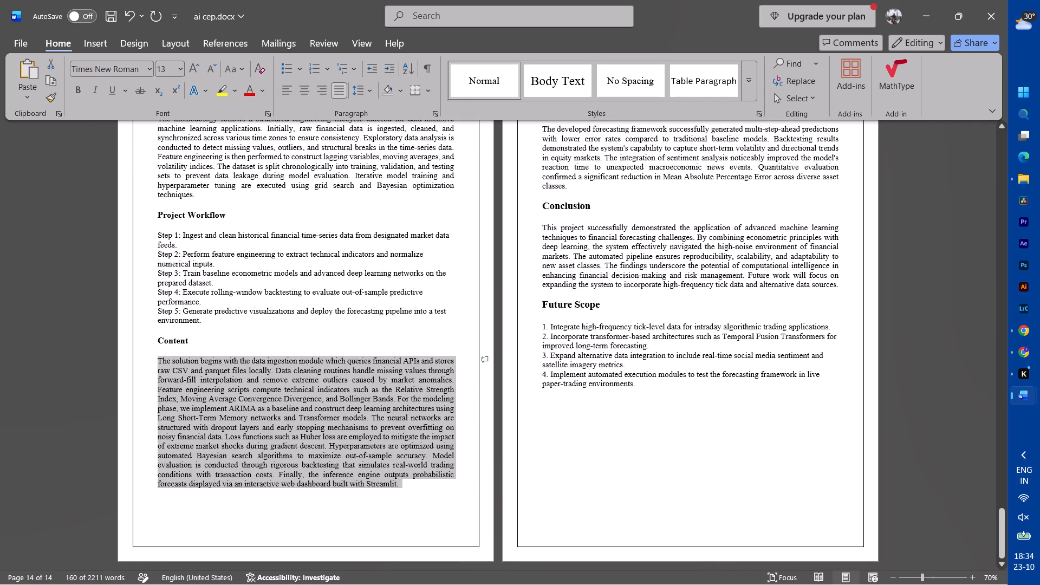
click(411, 447)
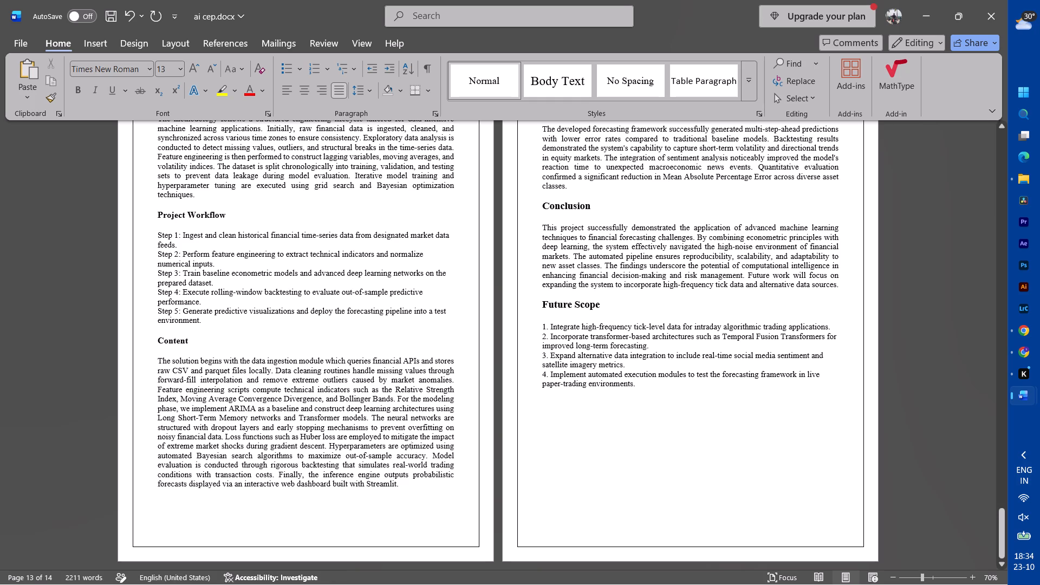
Review the layout of the whole report, from the final chapters back to the self-assessment form on the first page.
scroll(411, 448, up, 4)
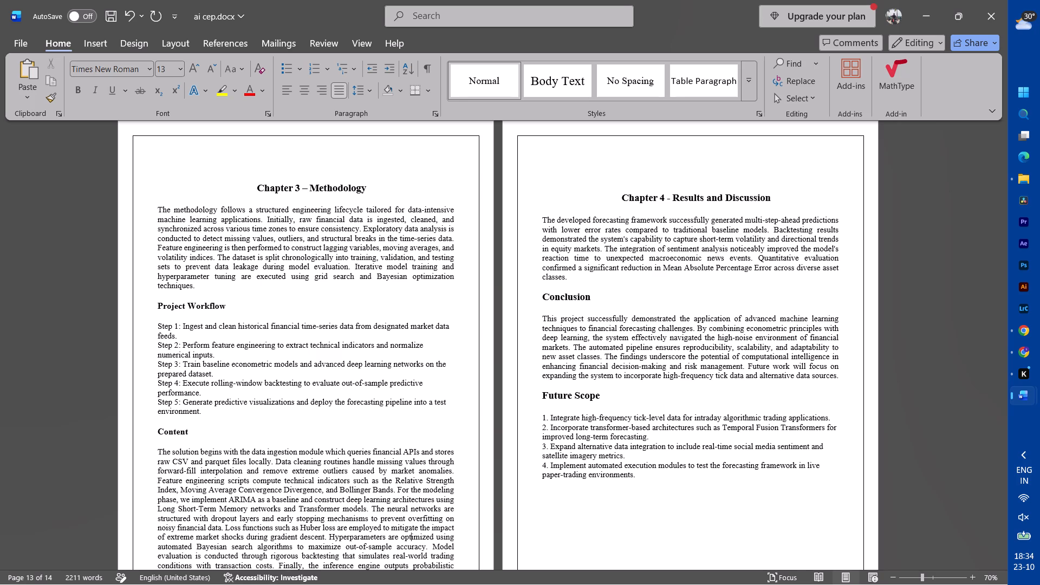
scroll(404, 438, down, 11)
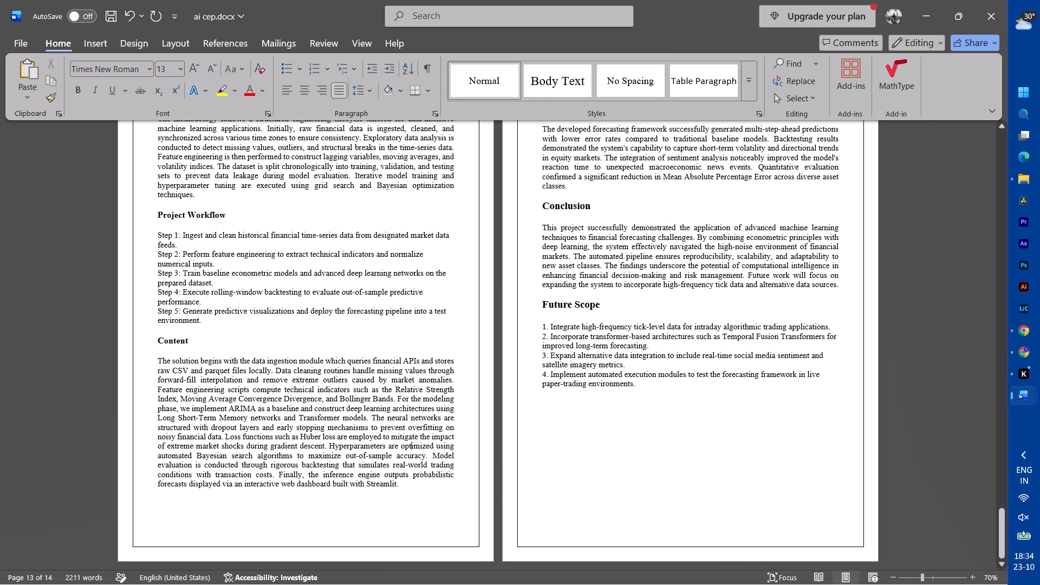
scroll(261, 468, up, 2)
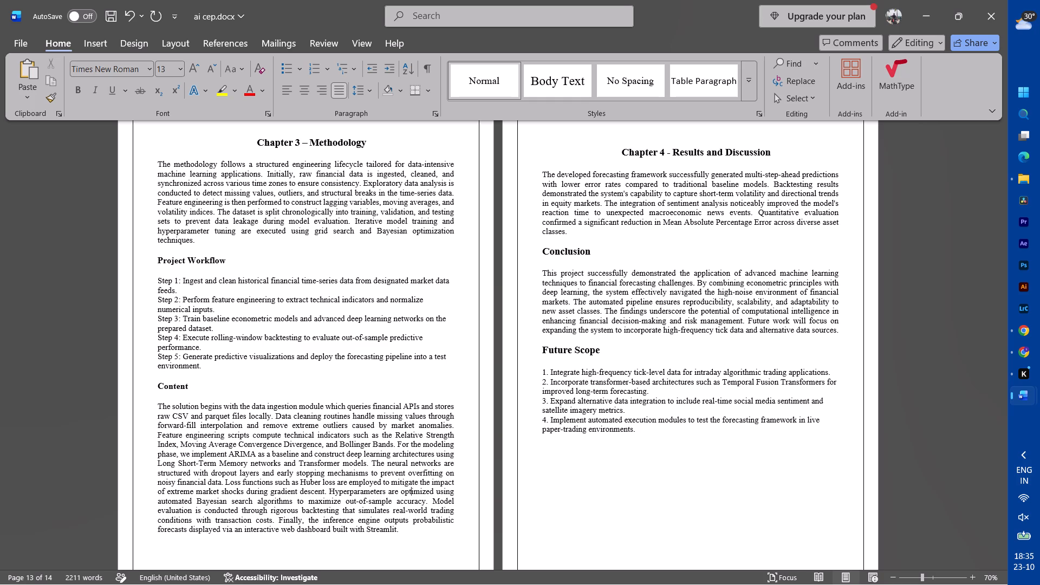
scroll(261, 468, up, 6)
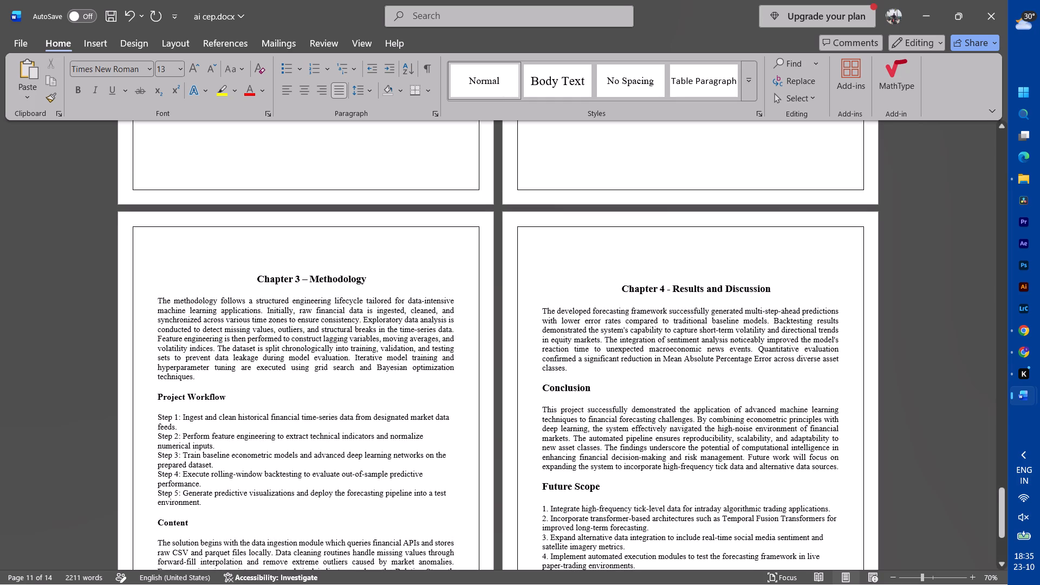
scroll(512, 414, down, 13)
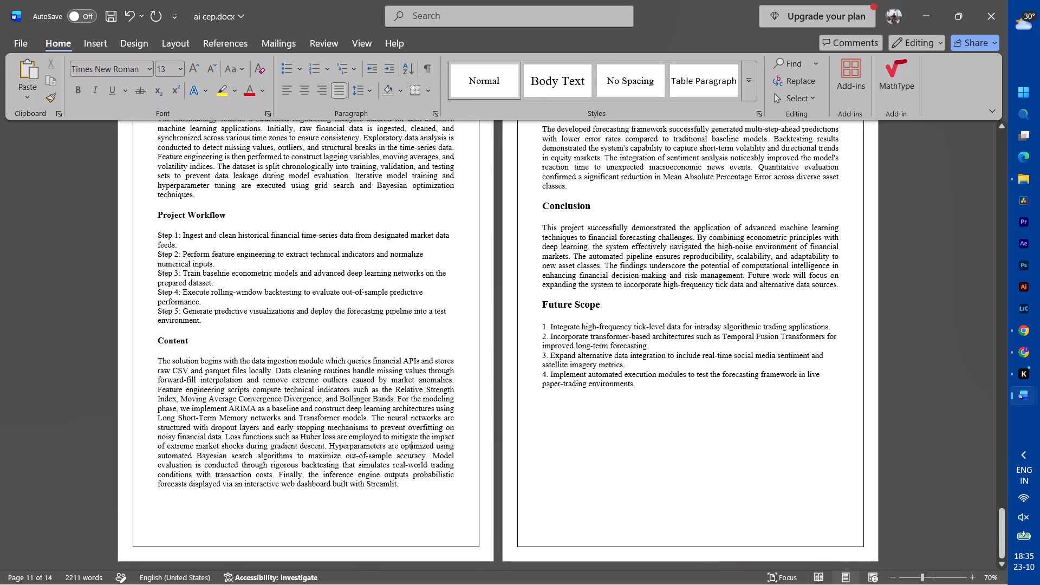
scroll(529, 461, up, 18)
scroll(529, 461, up, 6)
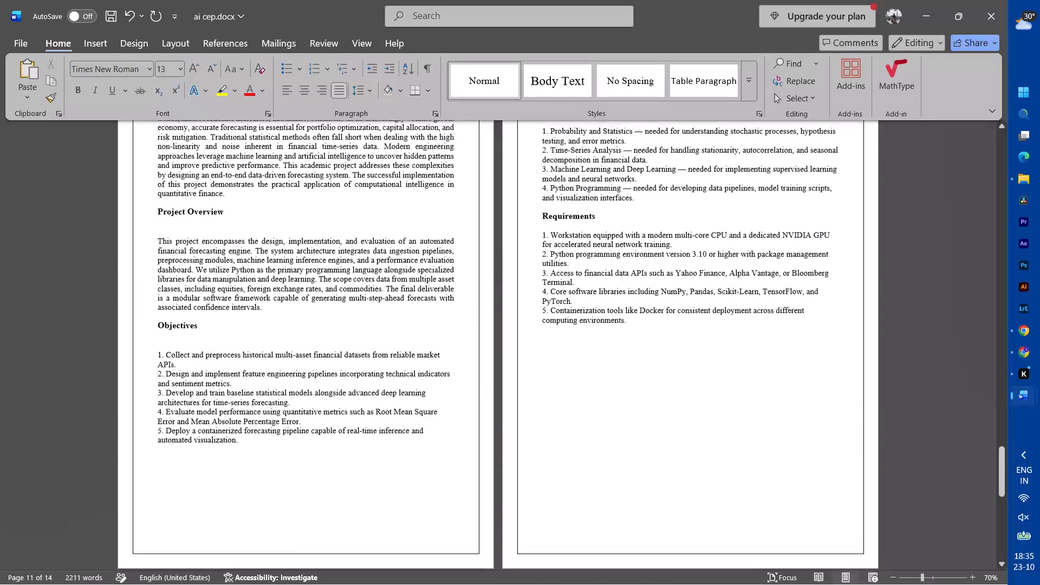
scroll(530, 456, up, 5)
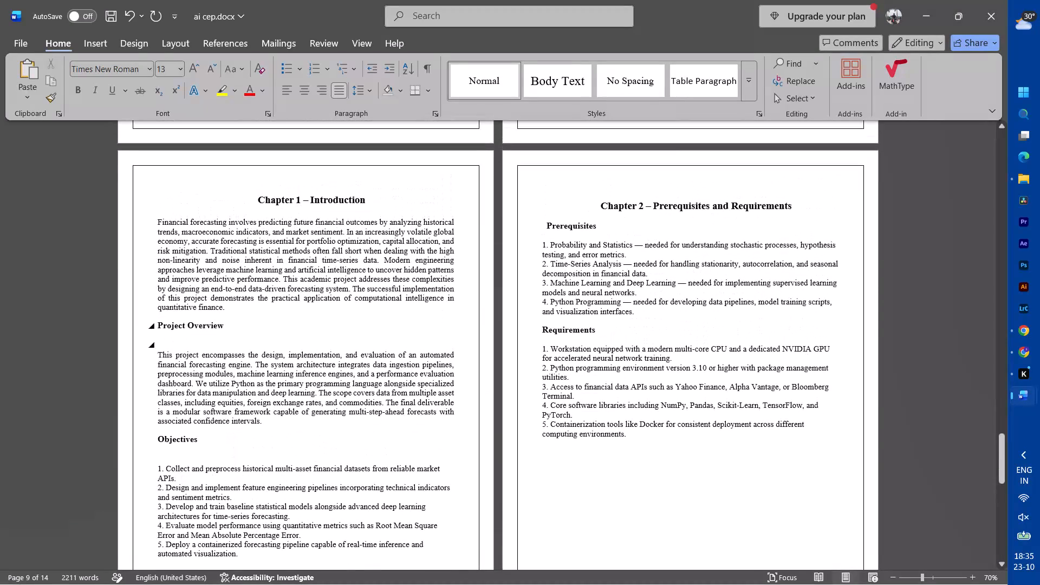
scroll(337, 333, up, 19)
scroll(337, 333, up, 6)
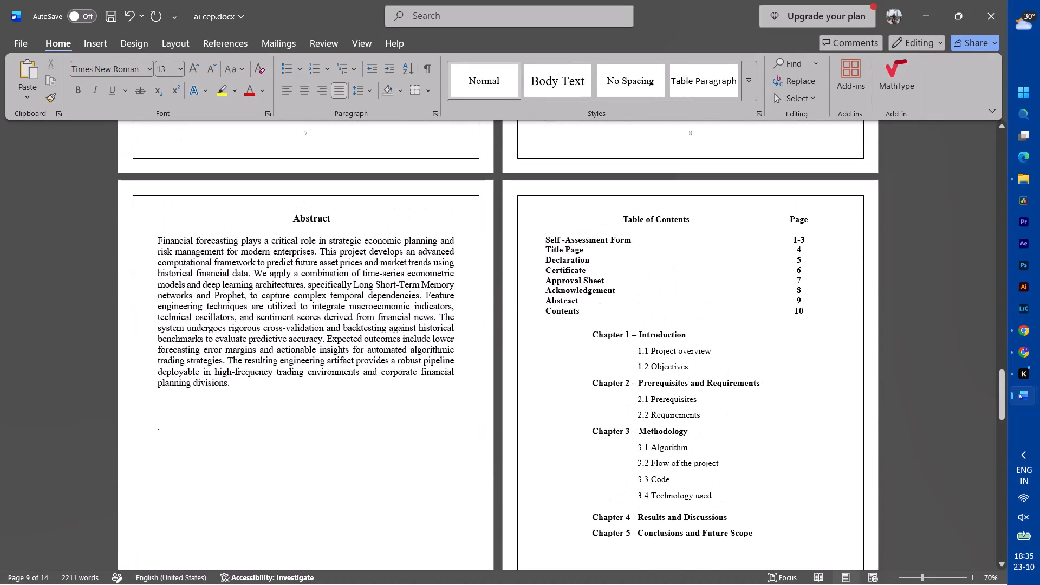
scroll(337, 333, up, 8)
scroll(337, 333, down, 1)
scroll(337, 333, up, 15)
scroll(337, 333, up, 12)
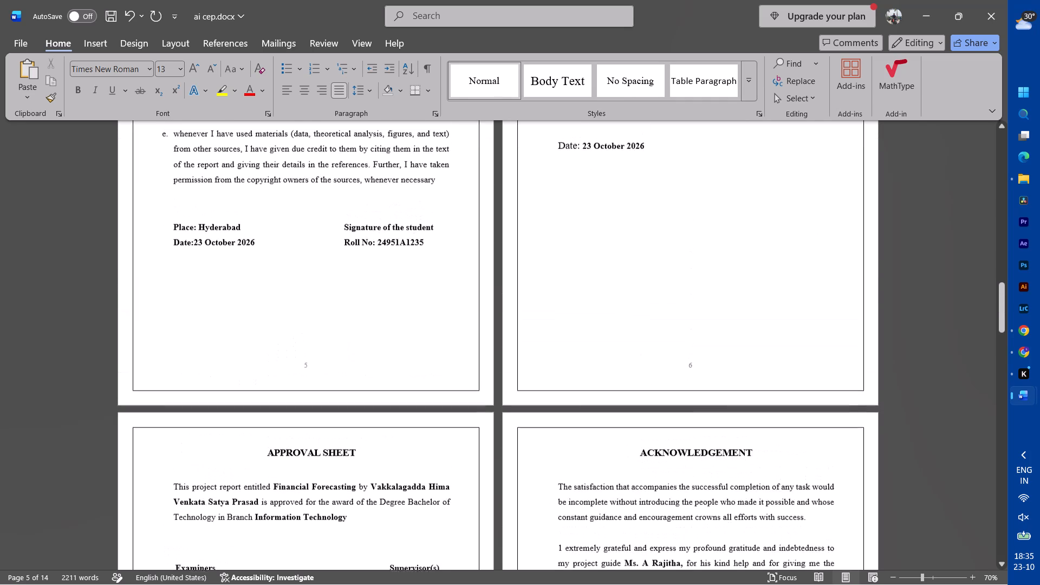
scroll(337, 333, up, 20)
scroll(337, 333, up, 6)
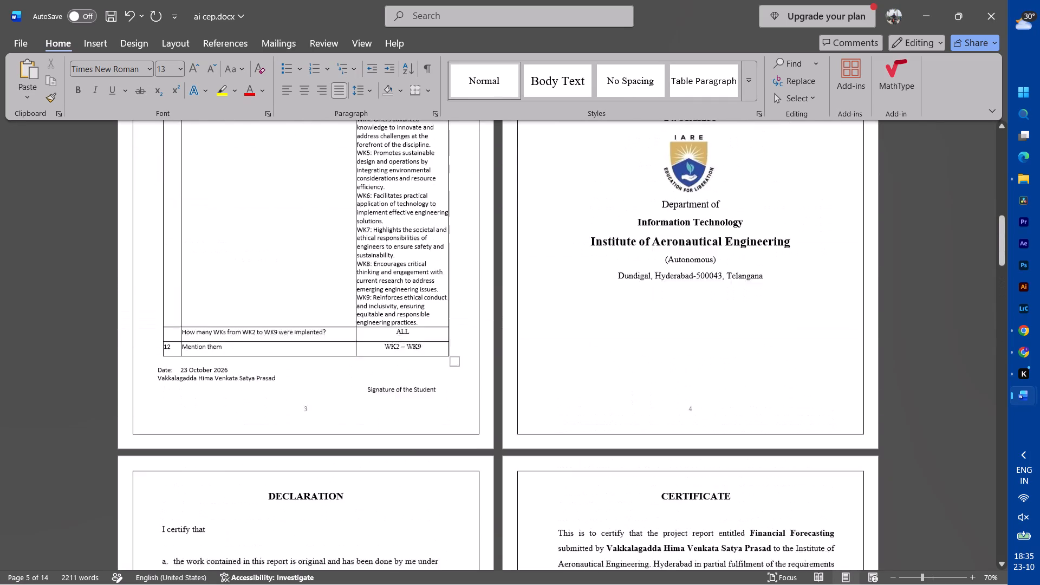
scroll(337, 333, up, 20)
scroll(337, 333, up, 4)
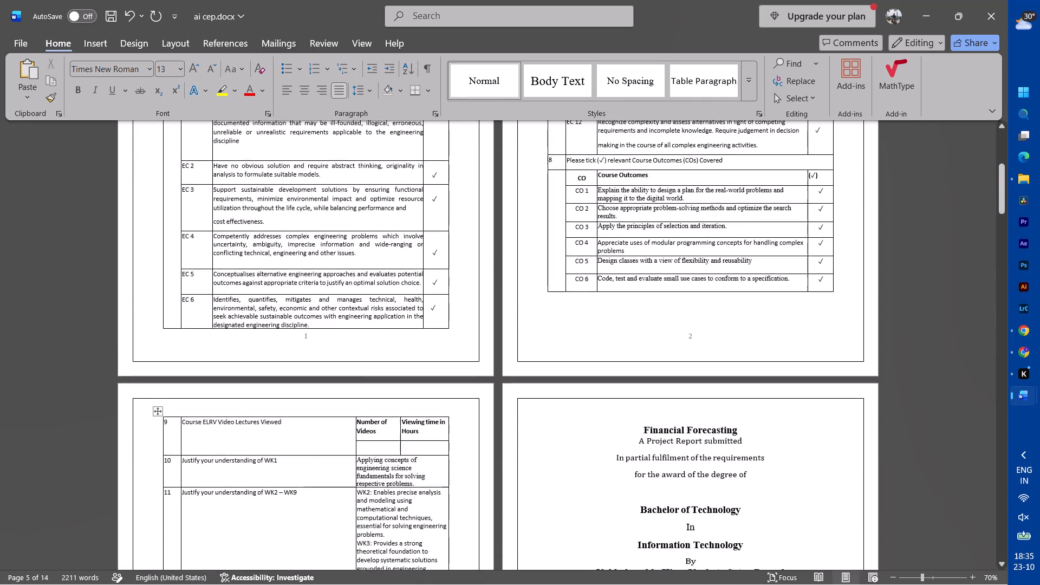
scroll(337, 333, up, 16)
scroll(337, 333, up, 6)
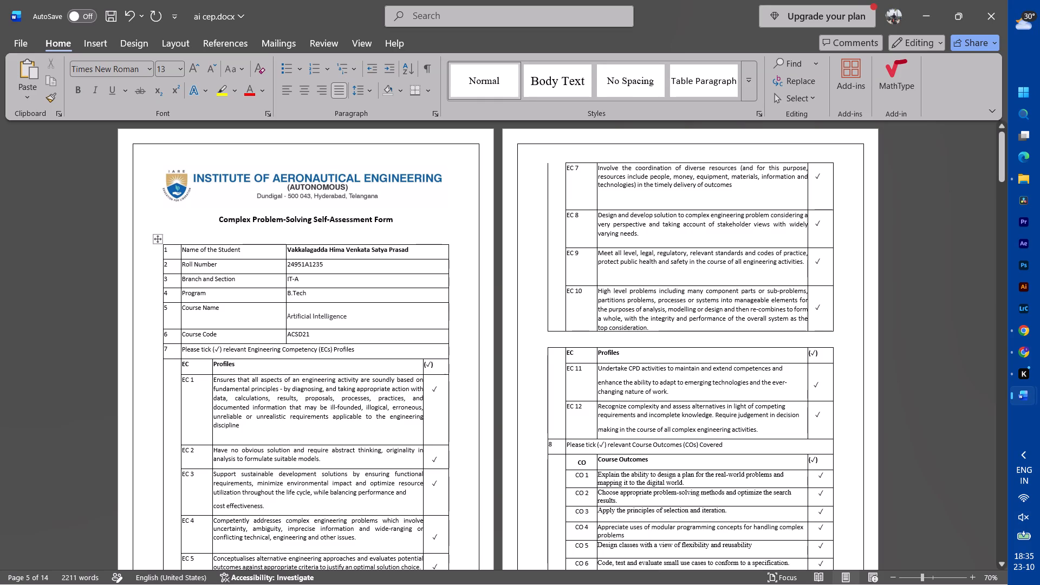
Review the self-assessment form, its competency and course outcome tables, the title page, and the start of the Declaration and Certificate pages.
scroll(365, 337, up, 5)
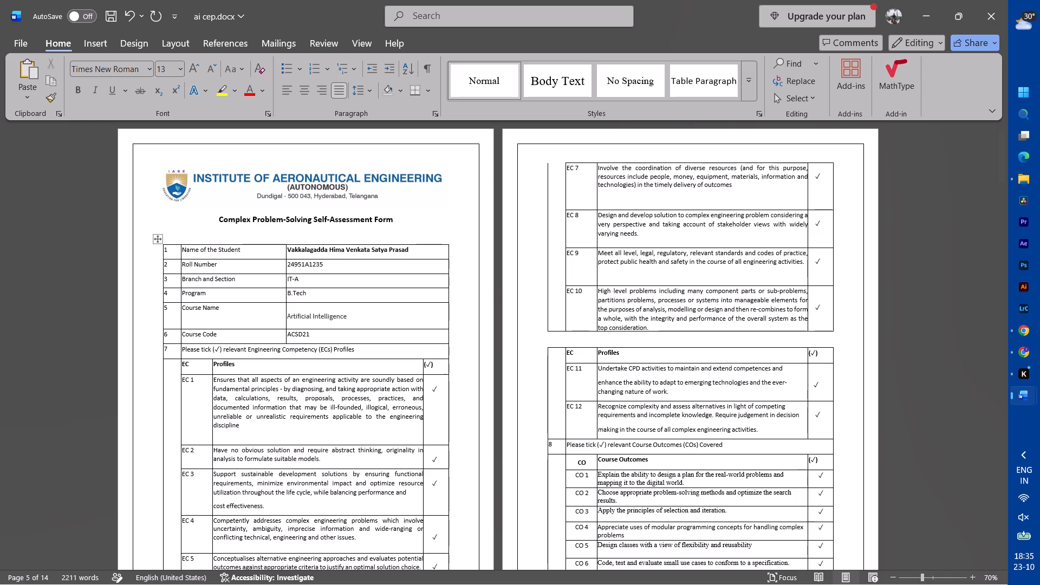
scroll(365, 337, up, 6)
scroll(365, 337, down, 18)
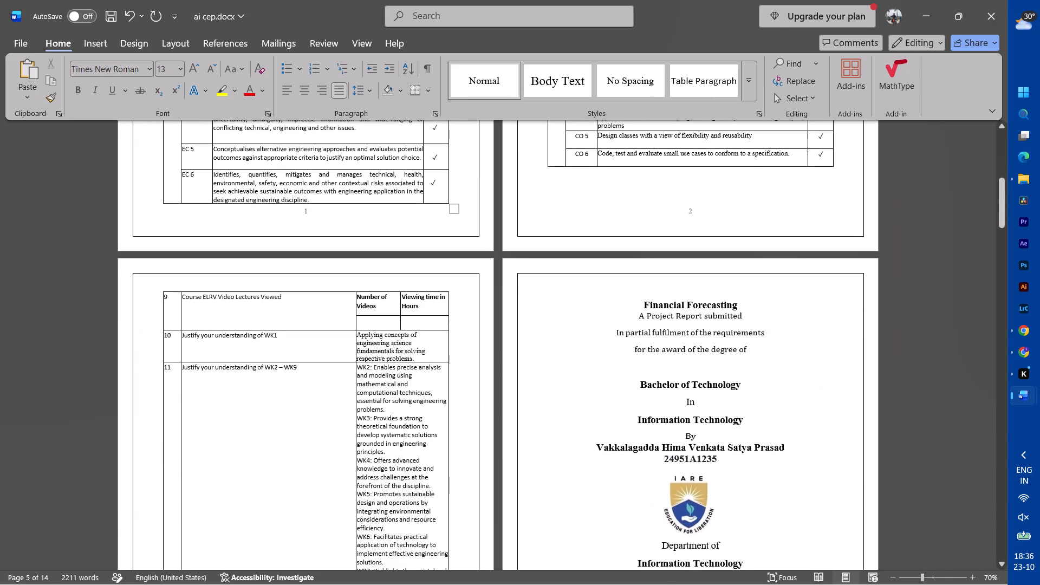
scroll(365, 337, down, 7)
scroll(365, 337, up, 13)
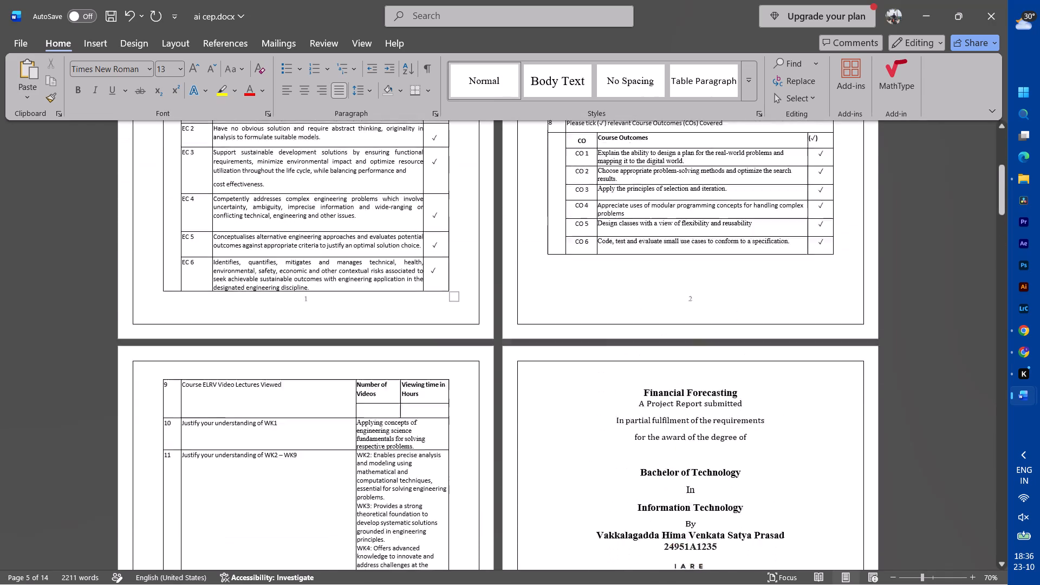
scroll(365, 338, up, 7)
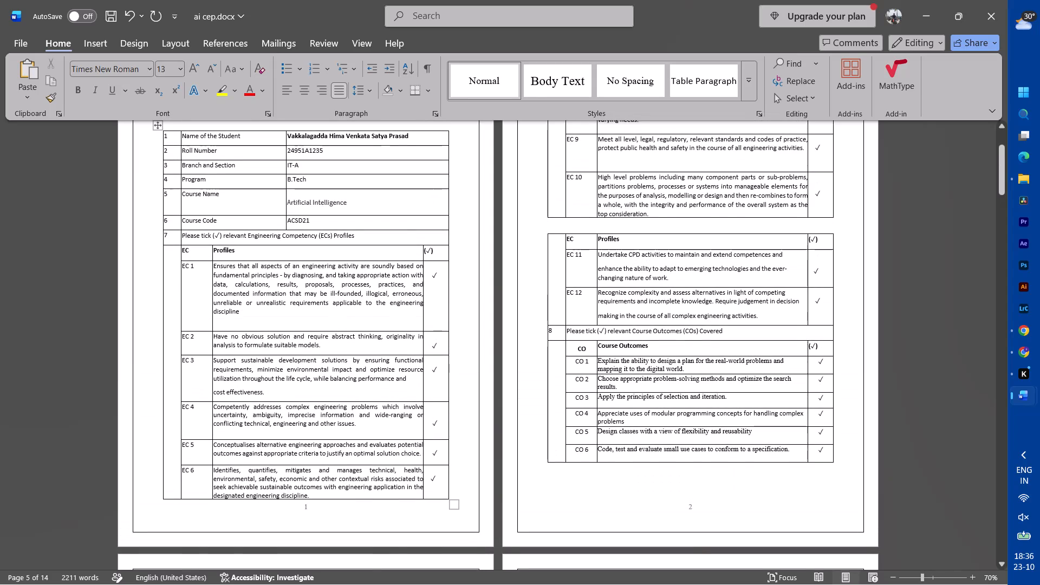
scroll(365, 338, down, 8)
scroll(365, 338, up, 3)
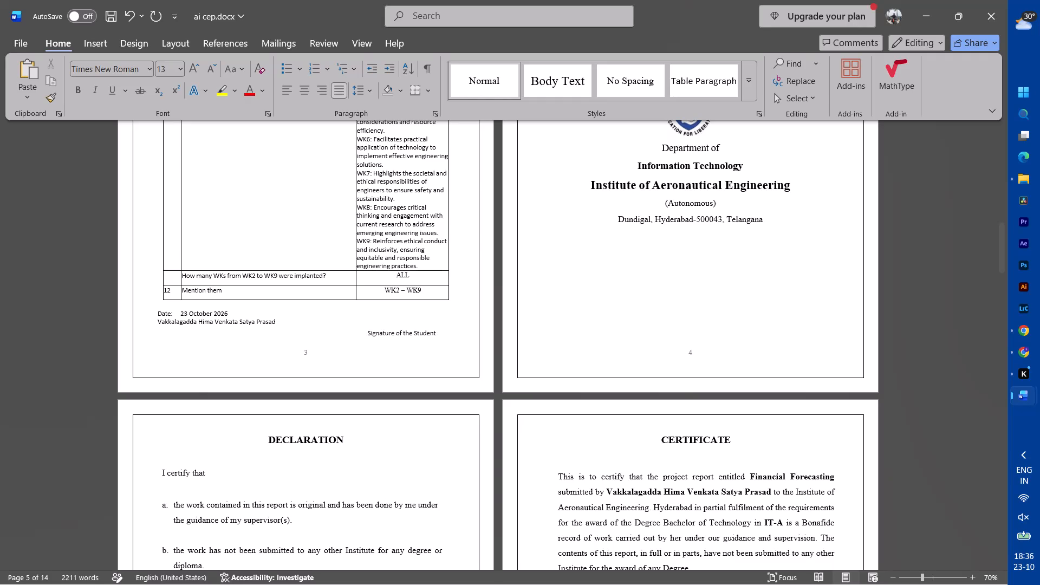
scroll(365, 336, up, 19)
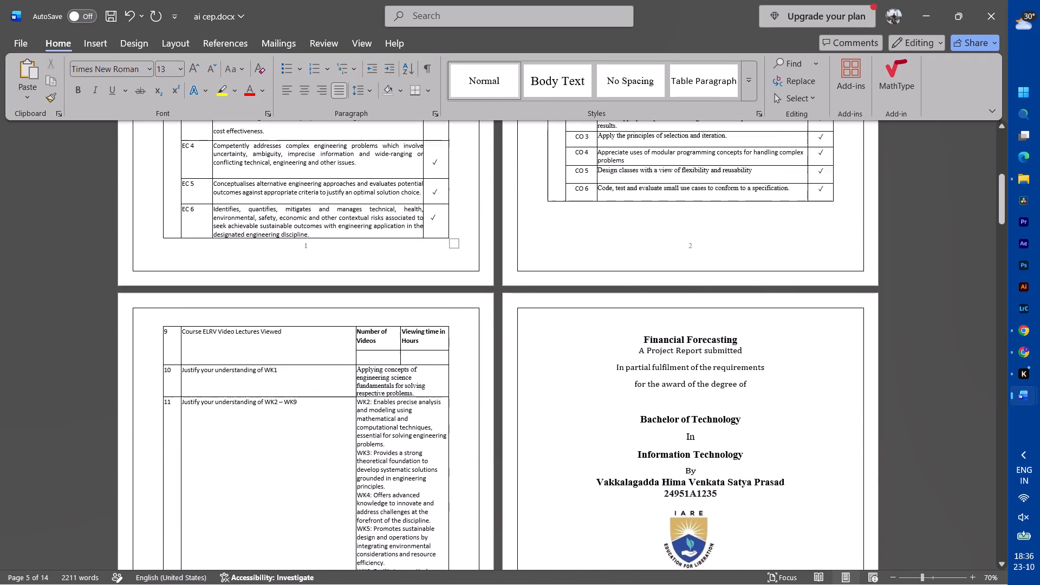
scroll(365, 336, up, 18)
scroll(365, 336, up, 5)
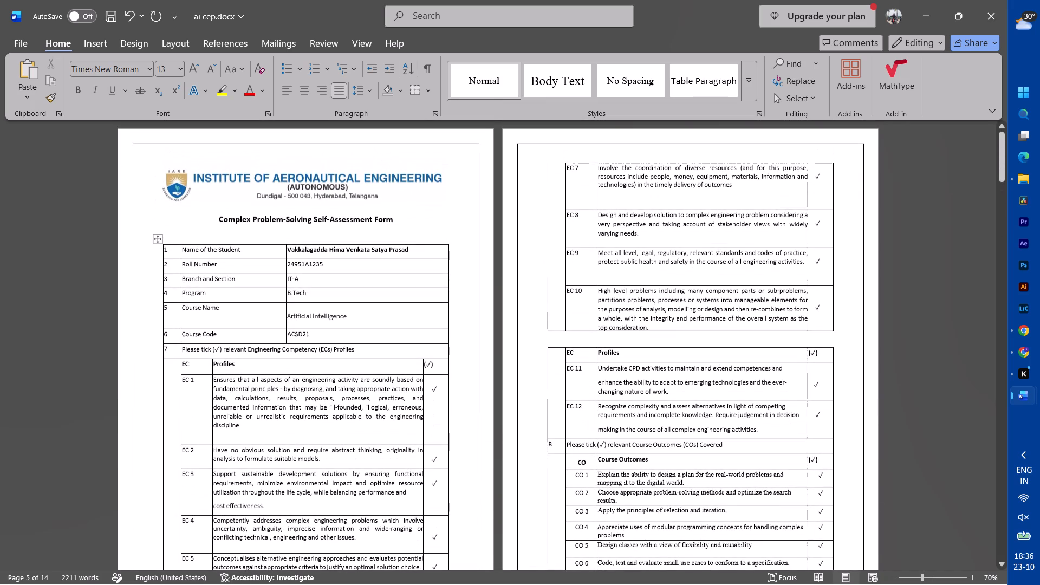
scroll(365, 336, down, 20)
scroll(365, 336, down, 8)
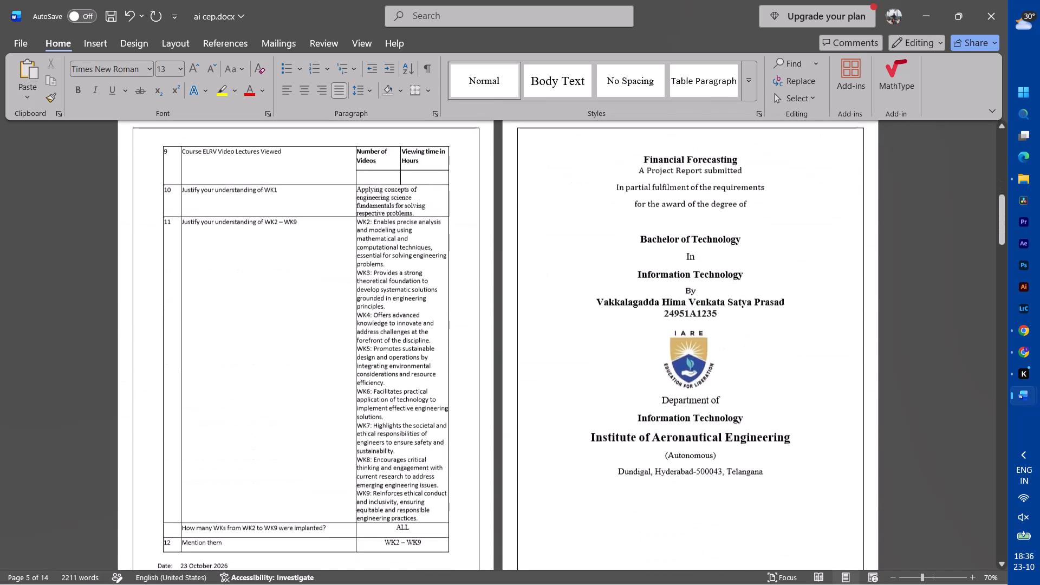
scroll(365, 338, down, 7)
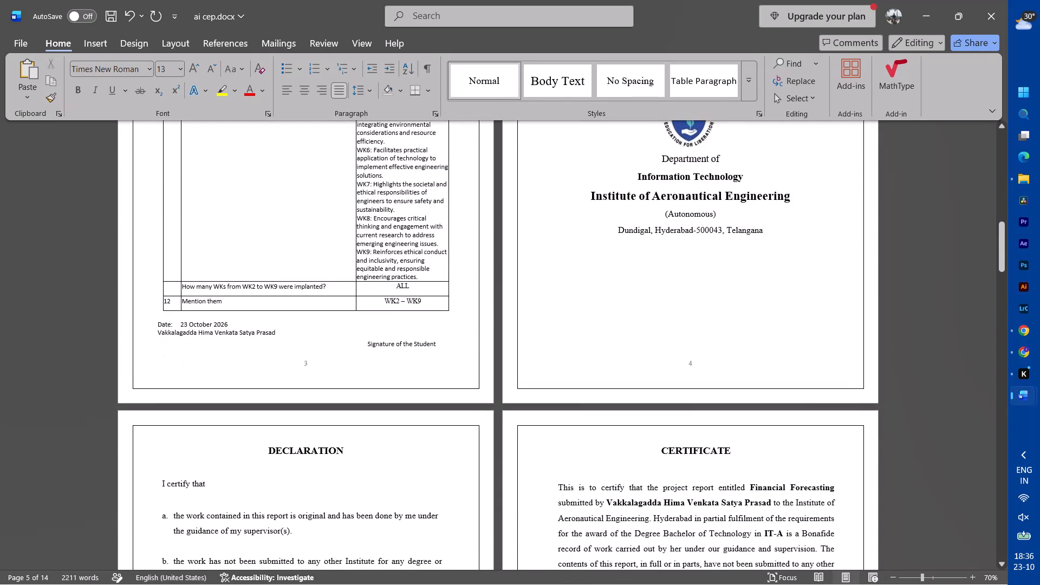
scroll(341, 367, down, 7)
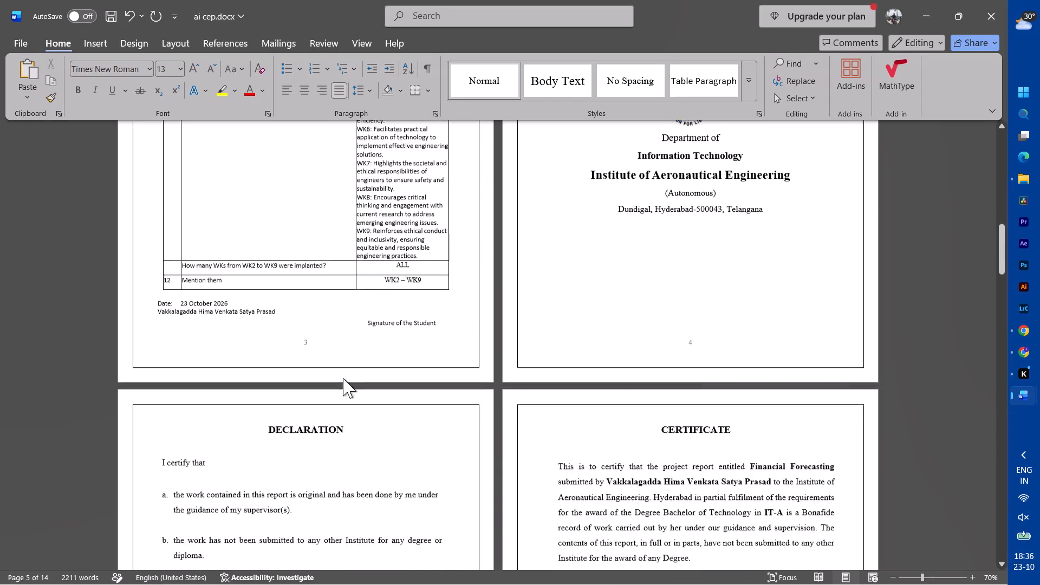
scroll(343, 378, up, 20)
scroll(343, 378, up, 12)
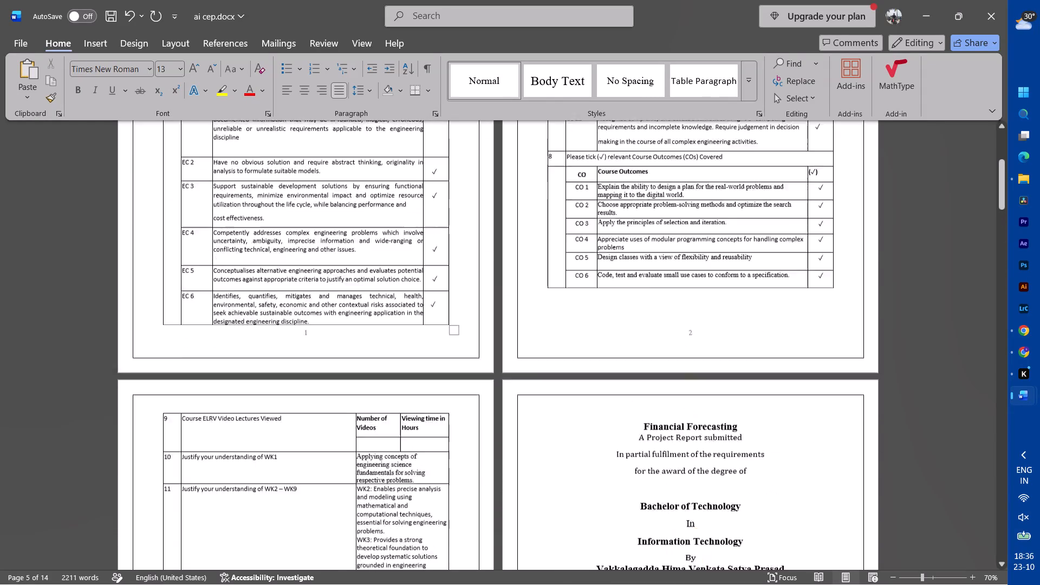
scroll(343, 378, up, 19)
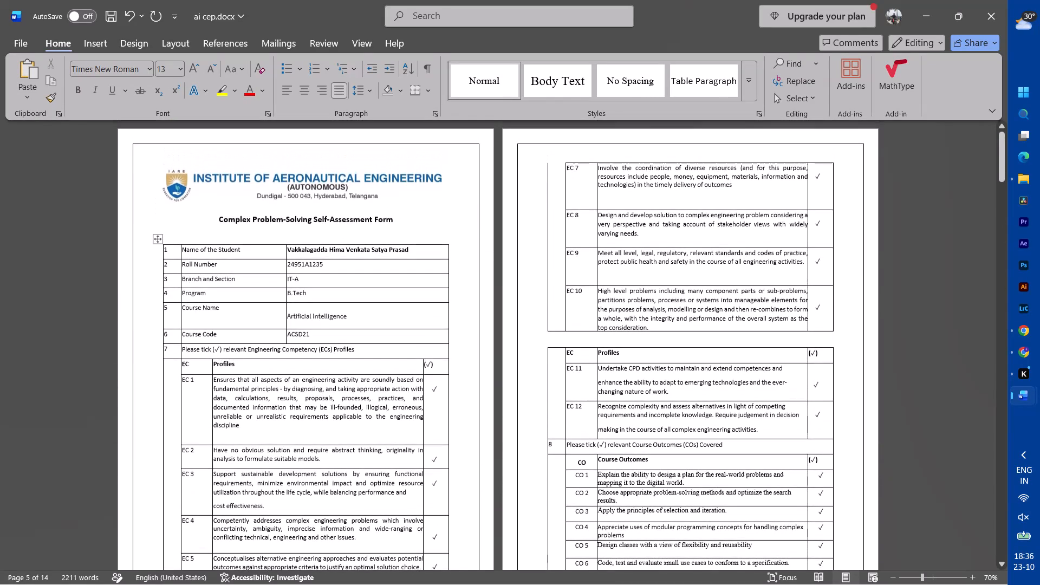
scroll(341, 376, up, 6)
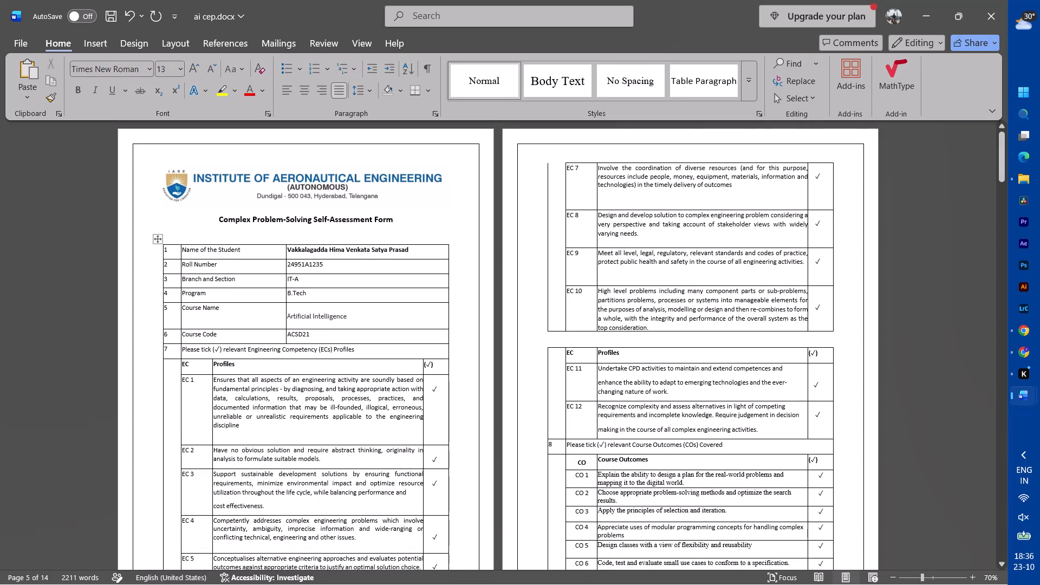
scroll(335, 293, down, 12)
scroll(336, 294, down, 20)
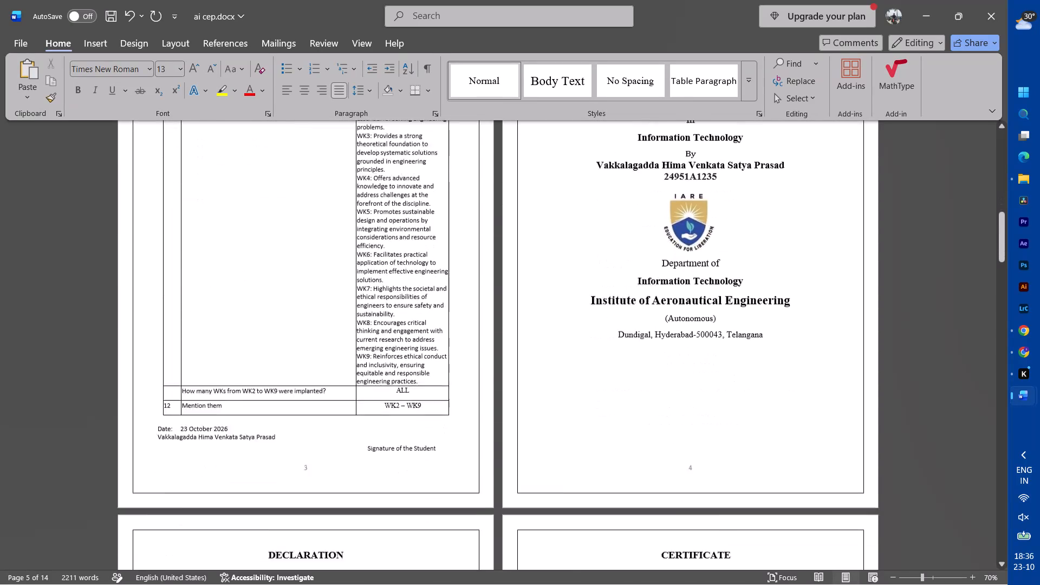
scroll(336, 294, down, 6)
scroll(336, 294, up, 11)
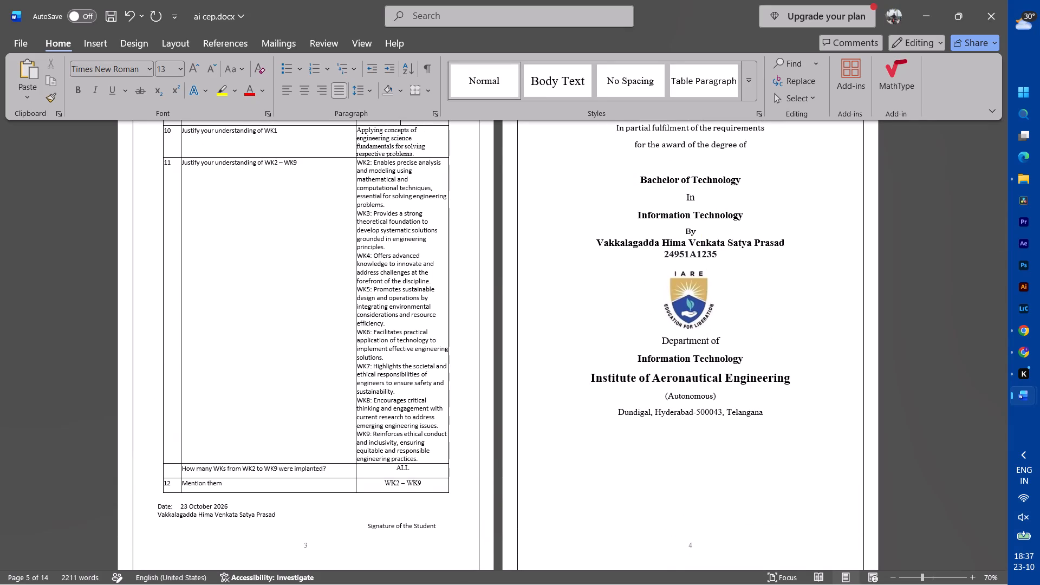
scroll(336, 294, up, 10)
scroll(336, 294, down, 11)
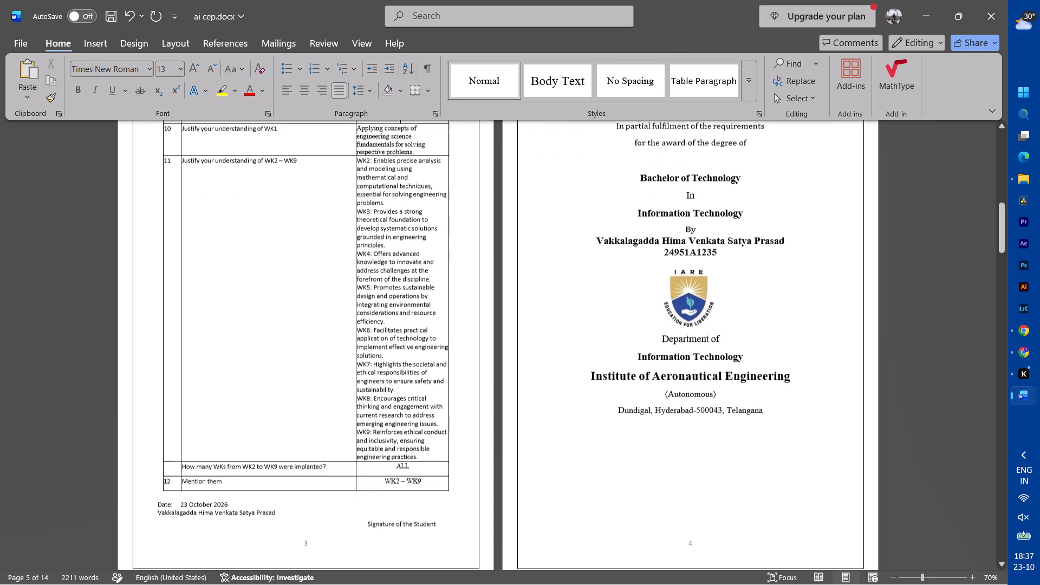
scroll(336, 294, down, 4)
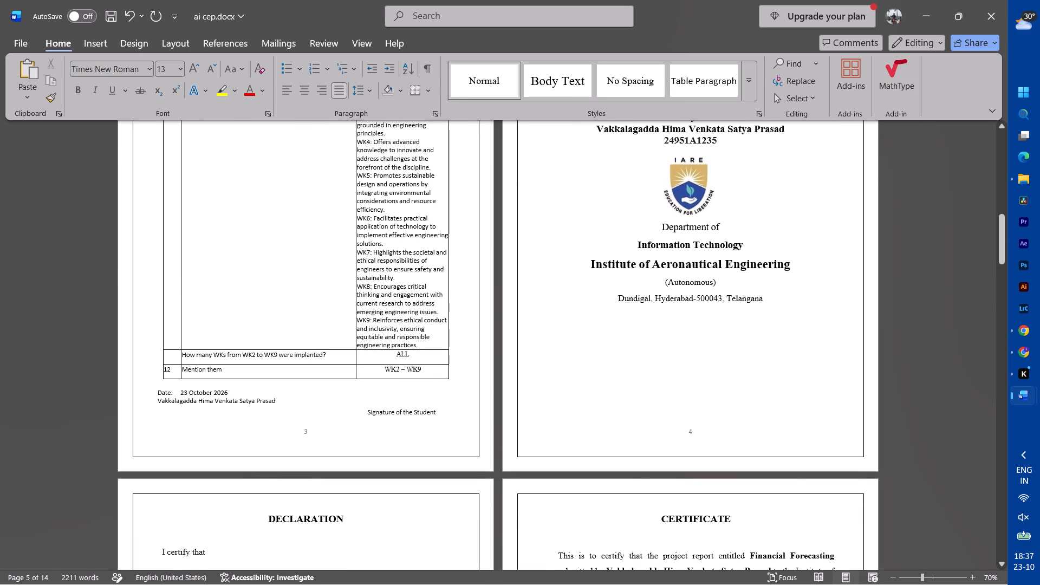
scroll(581, 437, up, 5)
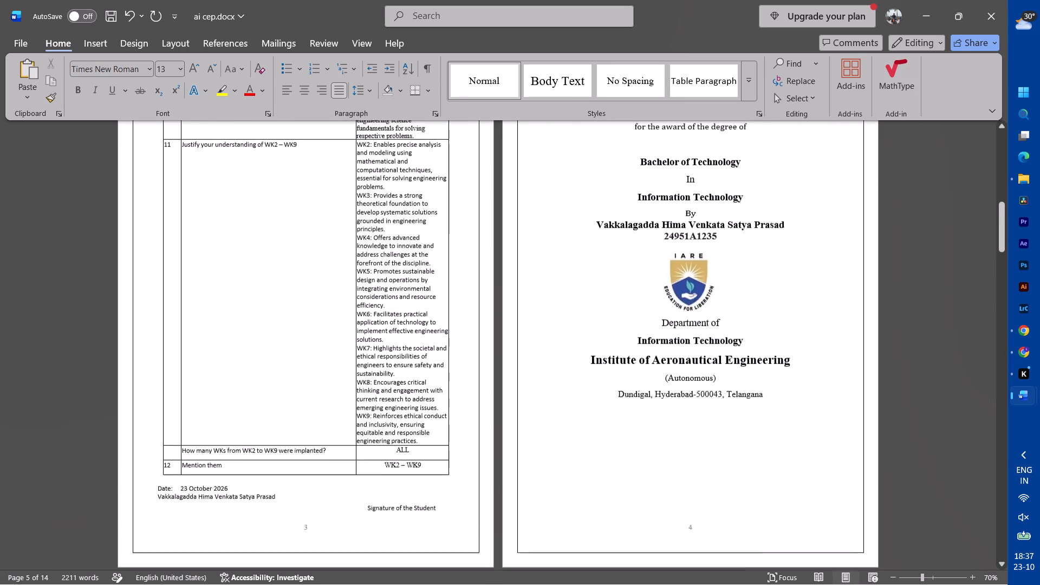
scroll(581, 437, up, 13)
scroll(581, 437, up, 16)
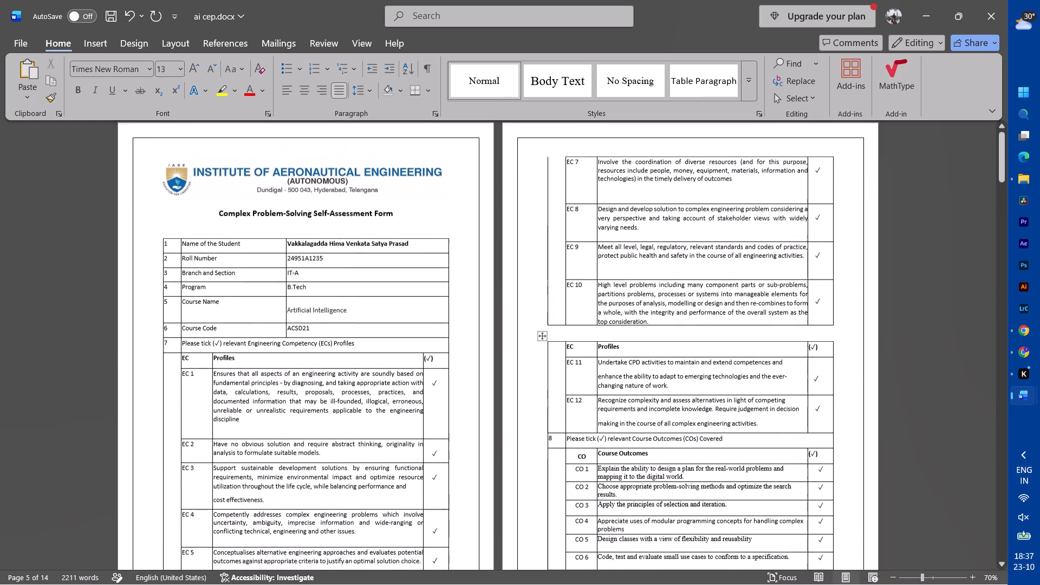
scroll(580, 437, up, 17)
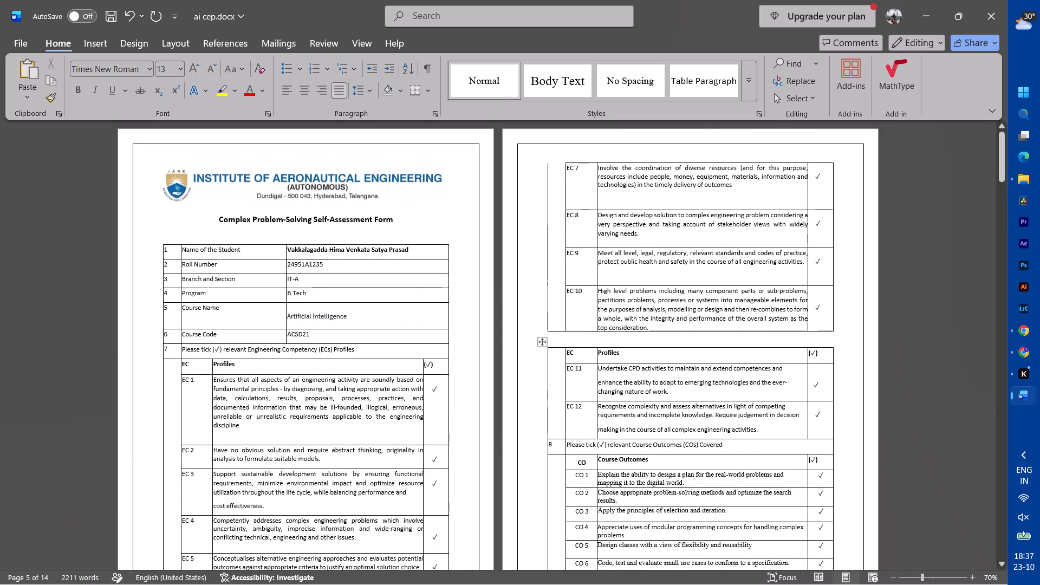
scroll(580, 437, up, 2)
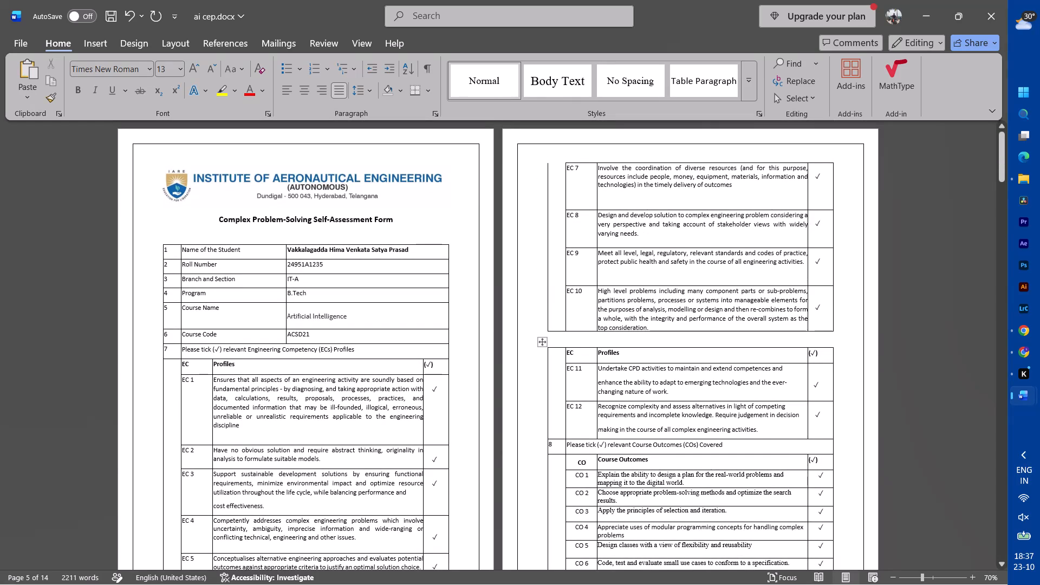
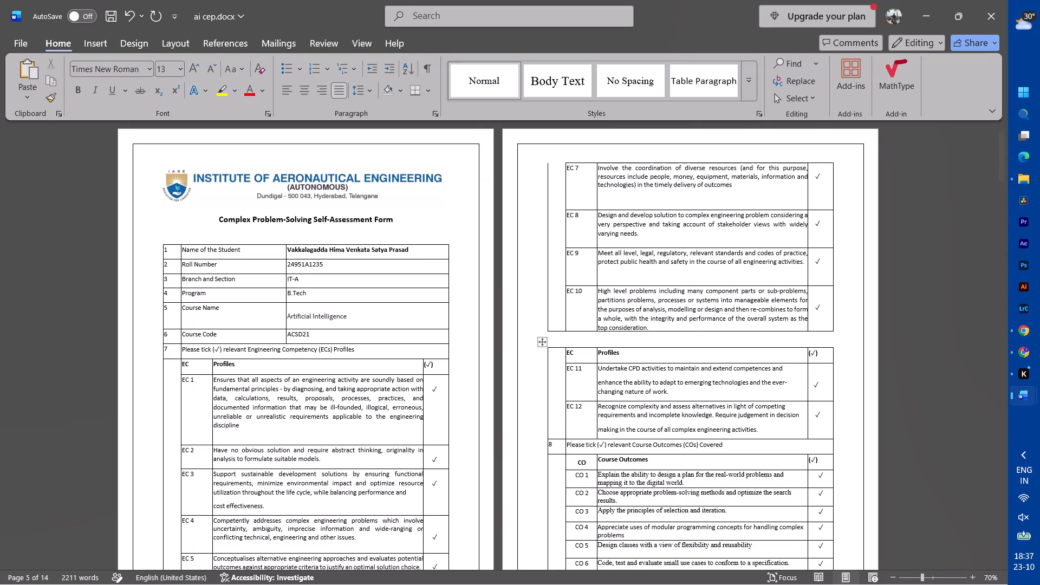
Review the whole AI report from the self-assessment form through the front matter and contents to the final chapters.
scroll(815, 536, up, 8)
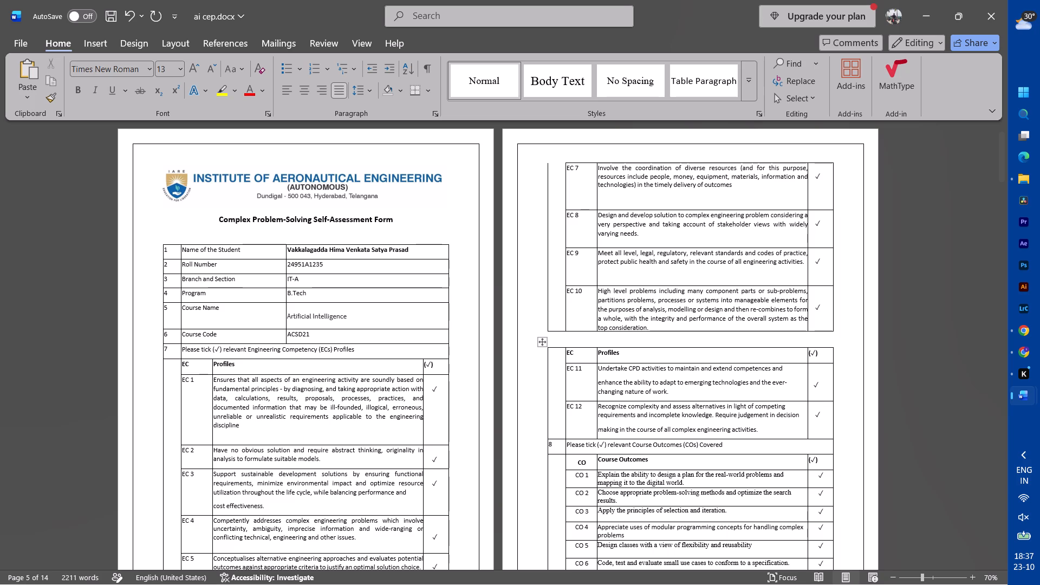
scroll(795, 538, up, 5)
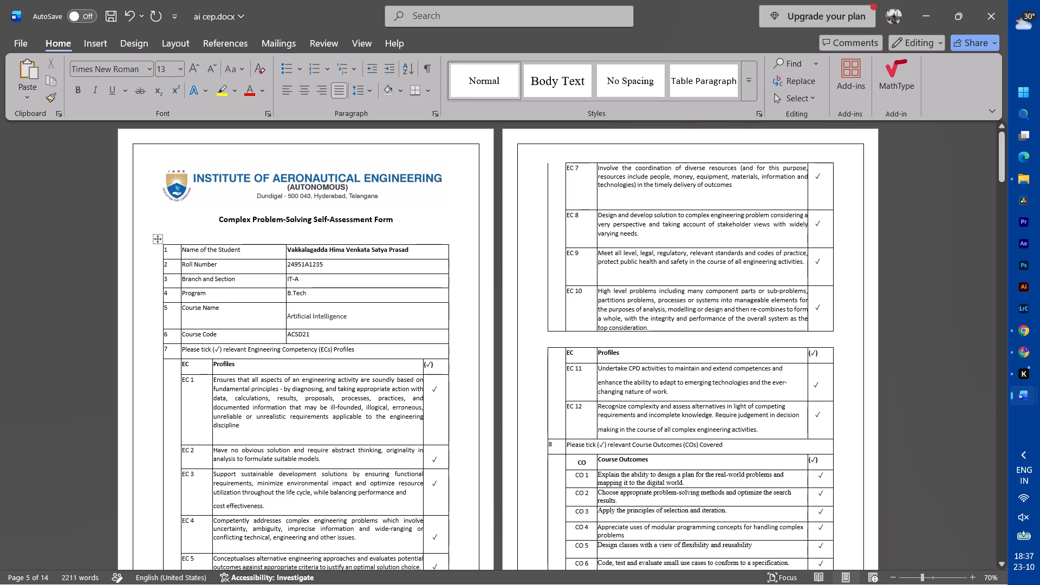
click(309, 278)
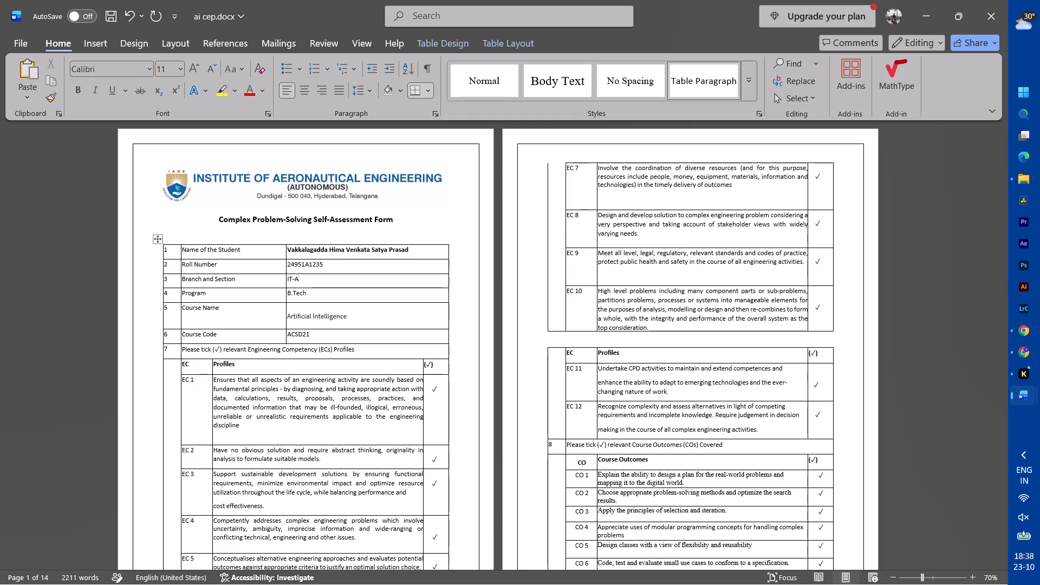
scroll(384, 288, down, 7)
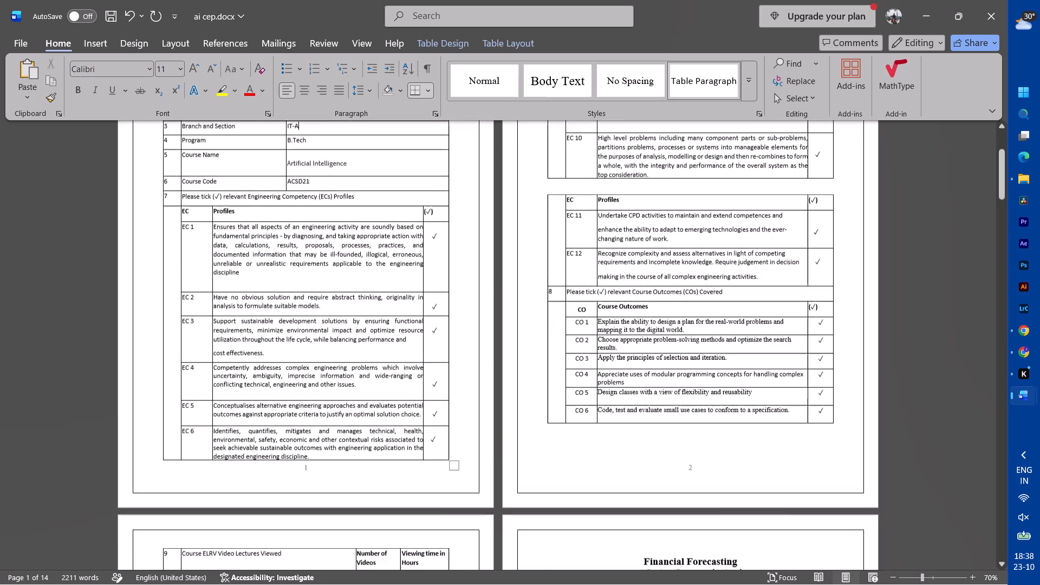
scroll(384, 288, down, 18)
scroll(384, 288, down, 5)
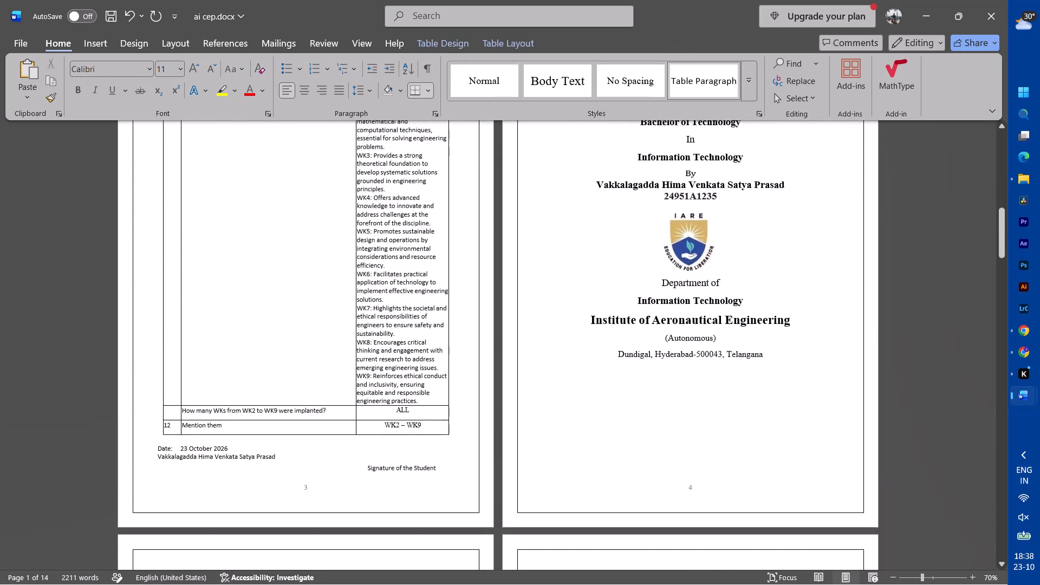
scroll(384, 288, down, 5)
scroll(384, 288, up, 4)
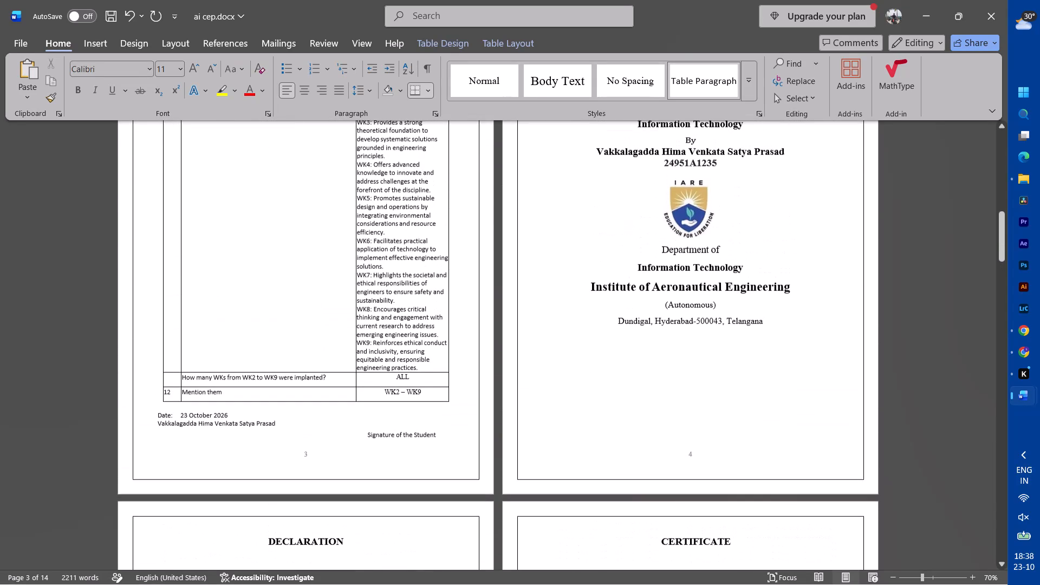
scroll(382, 288, down, 18)
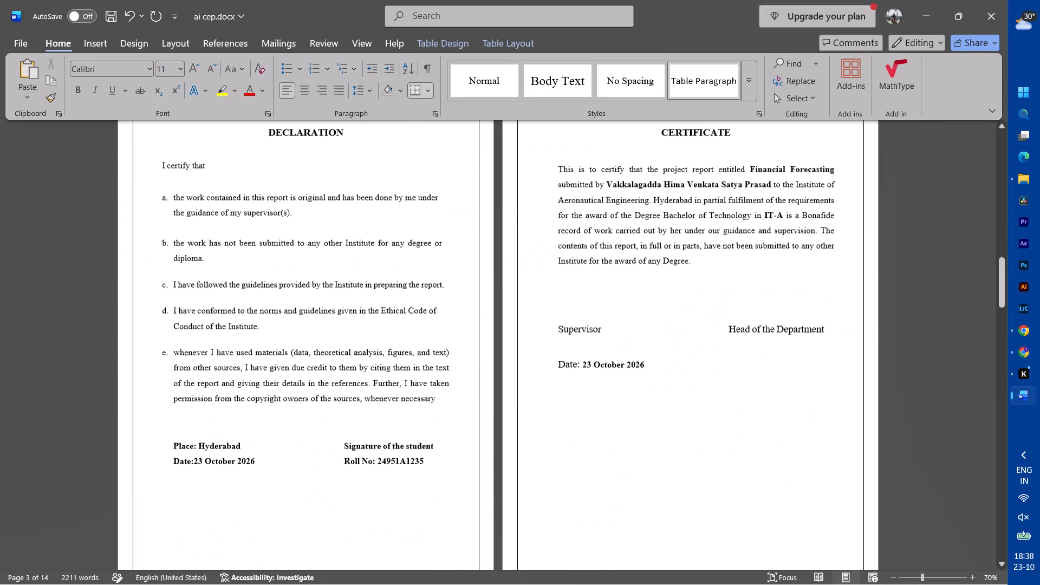
scroll(382, 288, down, 11)
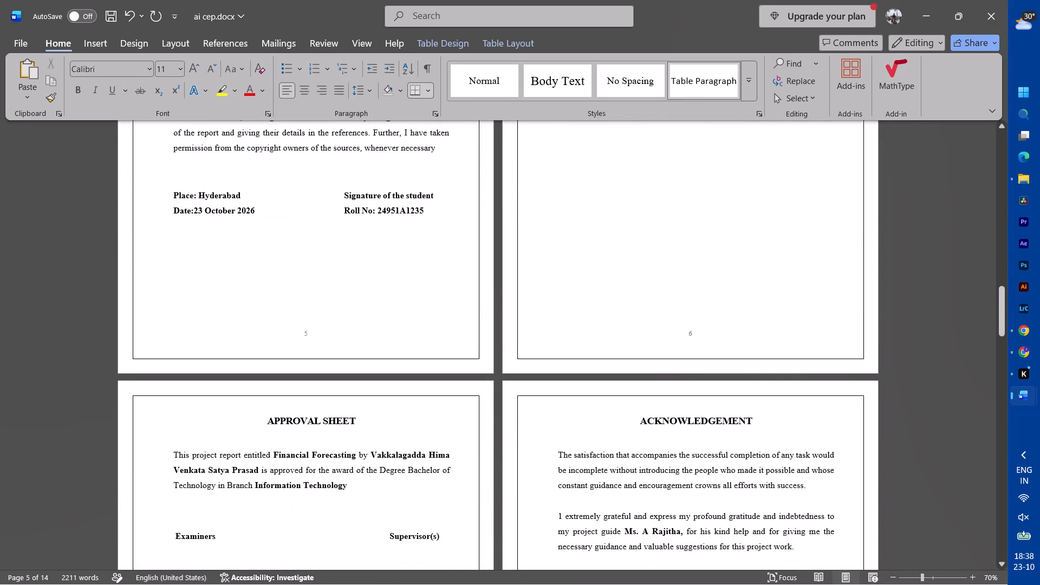
scroll(382, 288, down, 6)
scroll(382, 288, down, 19)
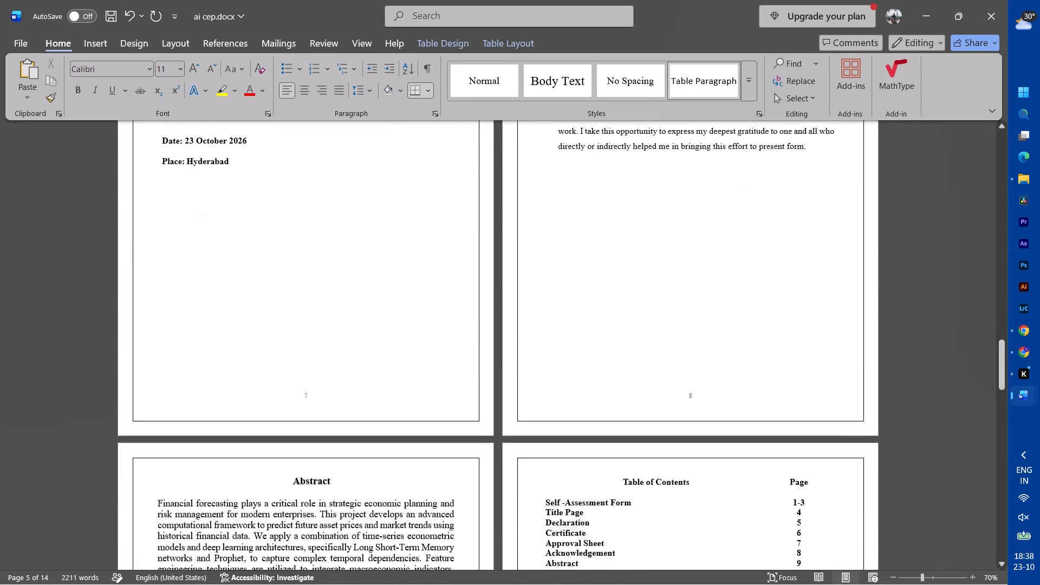
scroll(382, 288, down, 8)
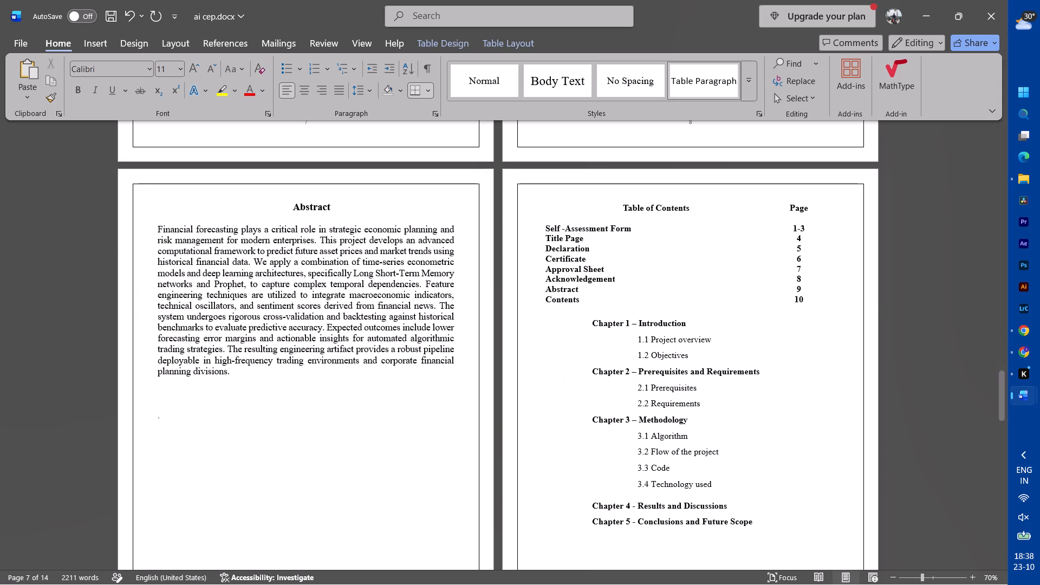
scroll(382, 288, down, 6)
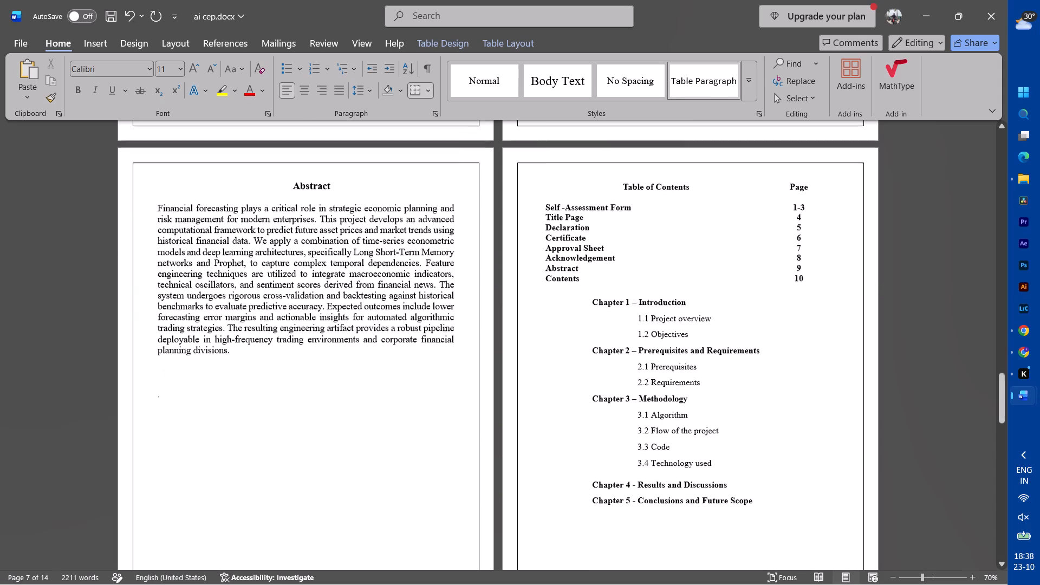
scroll(382, 288, down, 6)
scroll(312, 400, down, 11)
scroll(492, 289, down, 6)
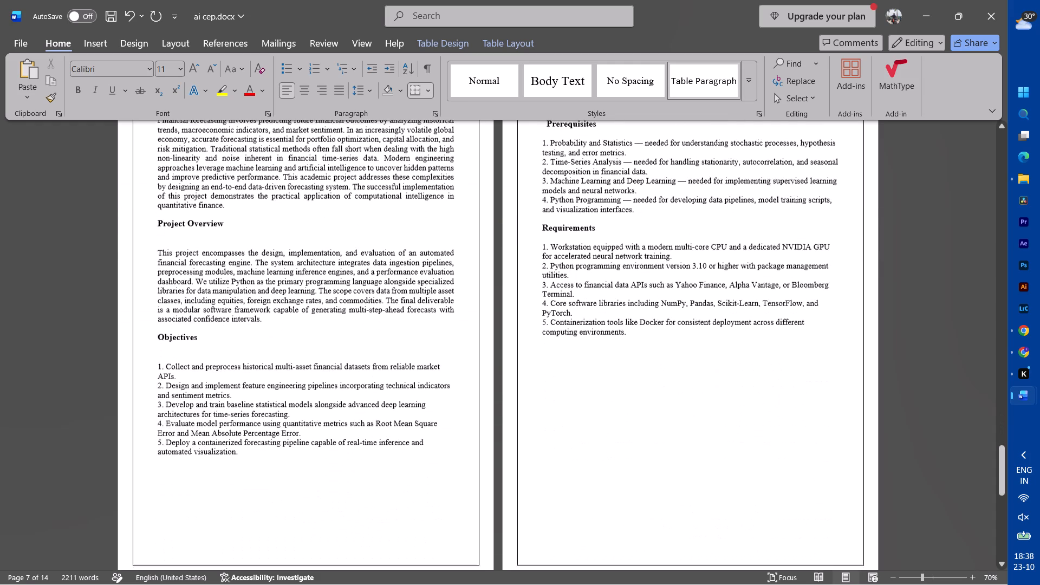
scroll(492, 289, up, 6)
scroll(492, 289, down, 12)
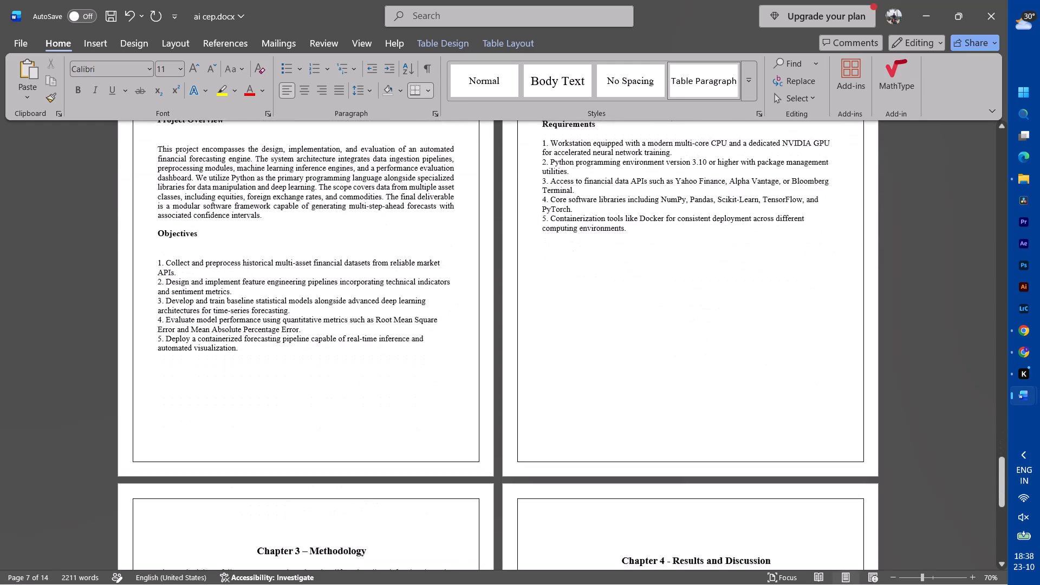
scroll(492, 289, down, 12)
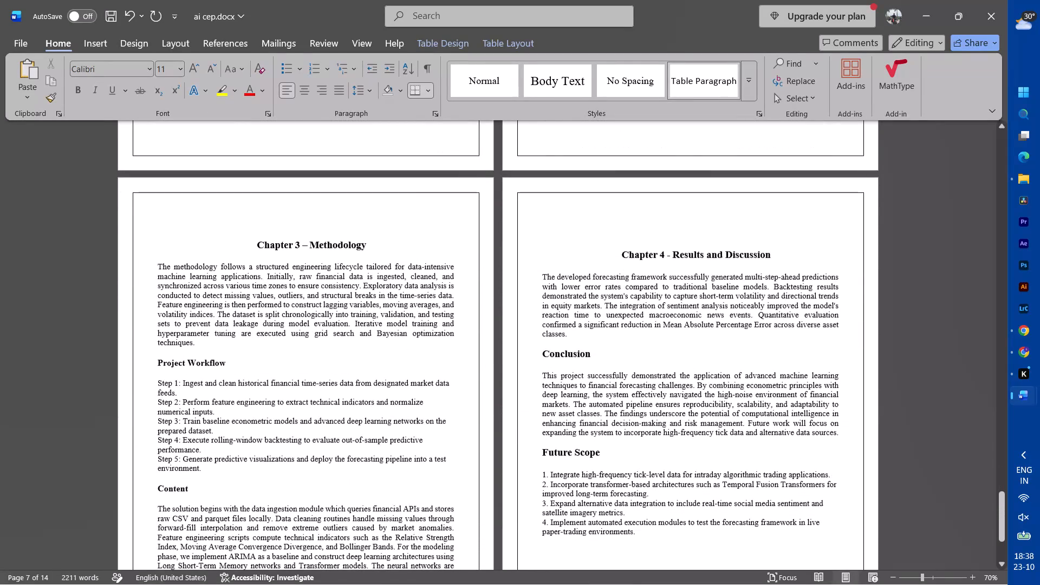
scroll(599, 209, down, 11)
scroll(594, 280, down, 5)
scroll(594, 280, up, 12)
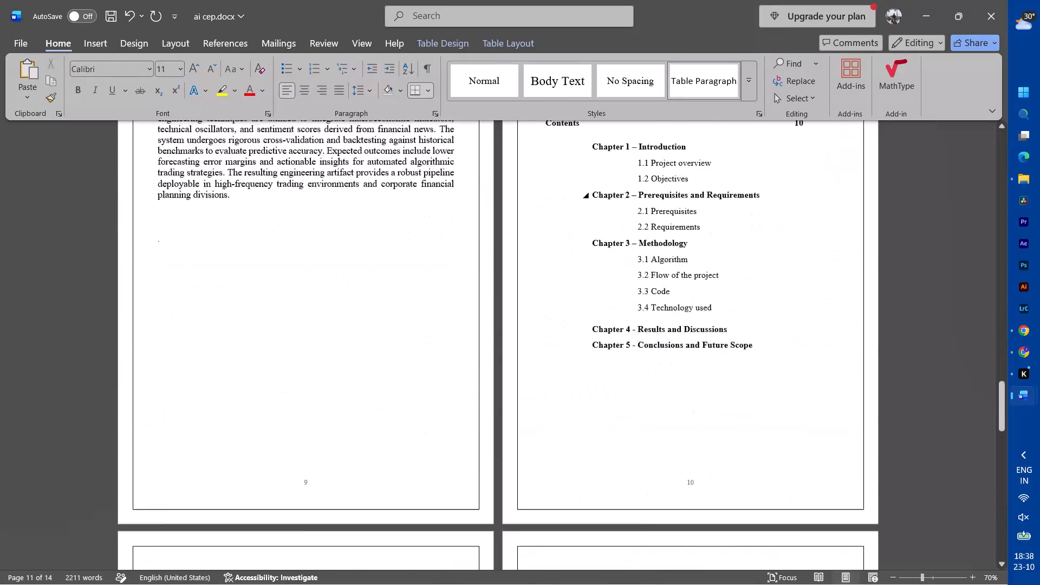
scroll(594, 280, up, 12)
Save the AI report, export it as ai cep.pdf in the cep folder, and close the PDF preview and the report.
key(ctrl+s)
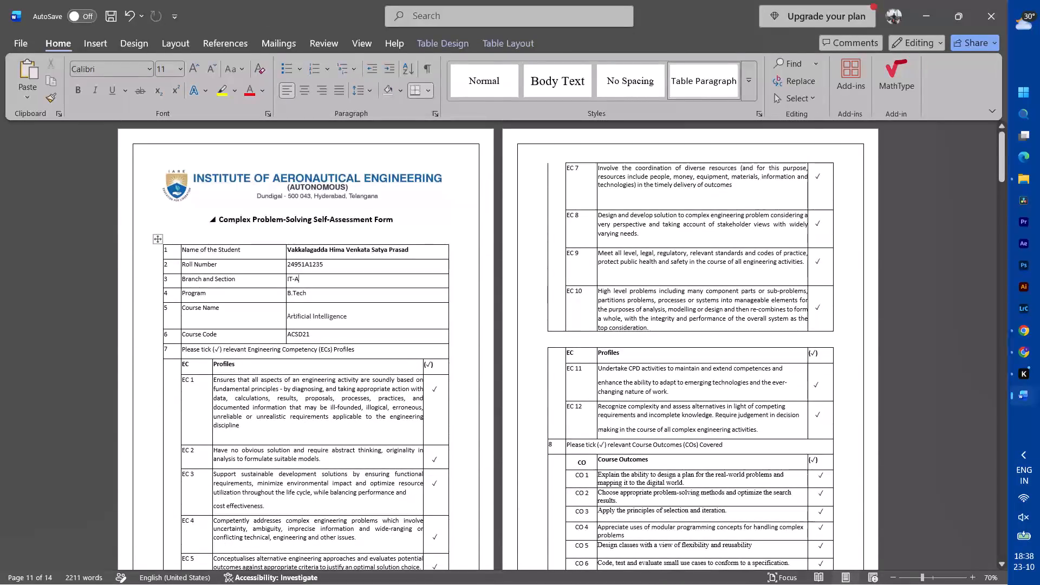
click(21, 37)
click(35, 297)
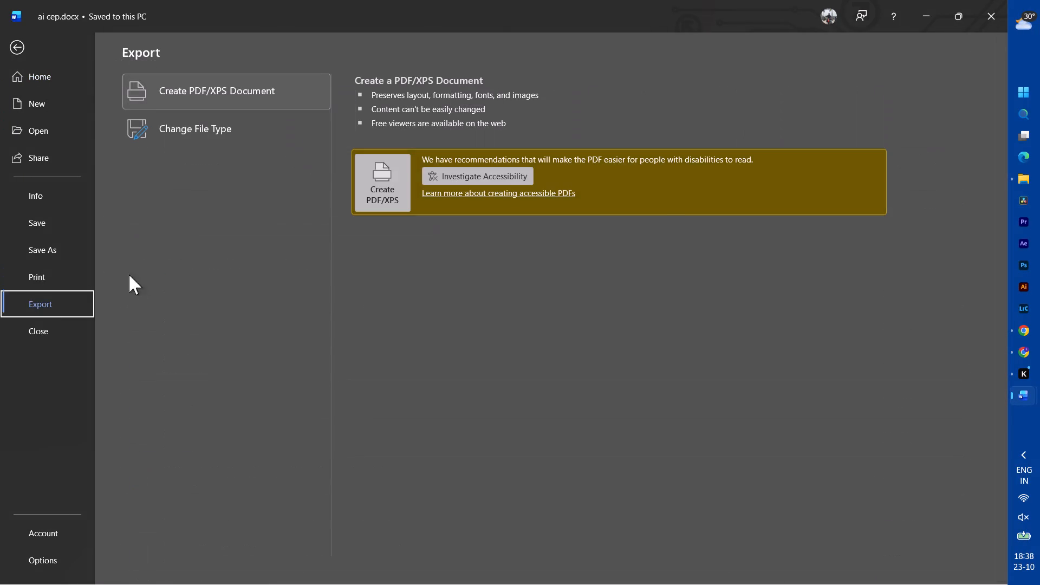
click(374, 184)
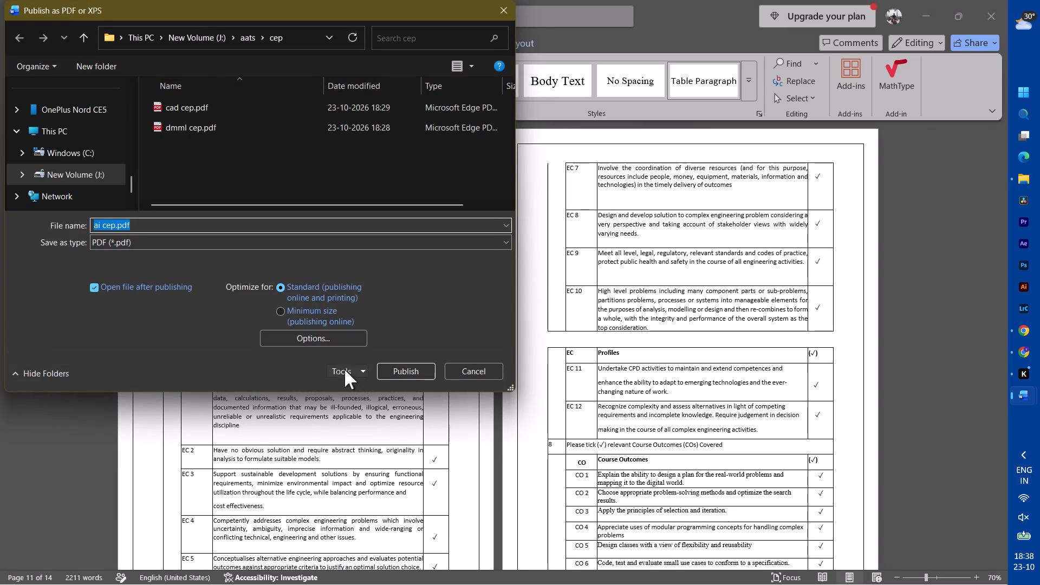
click(387, 365)
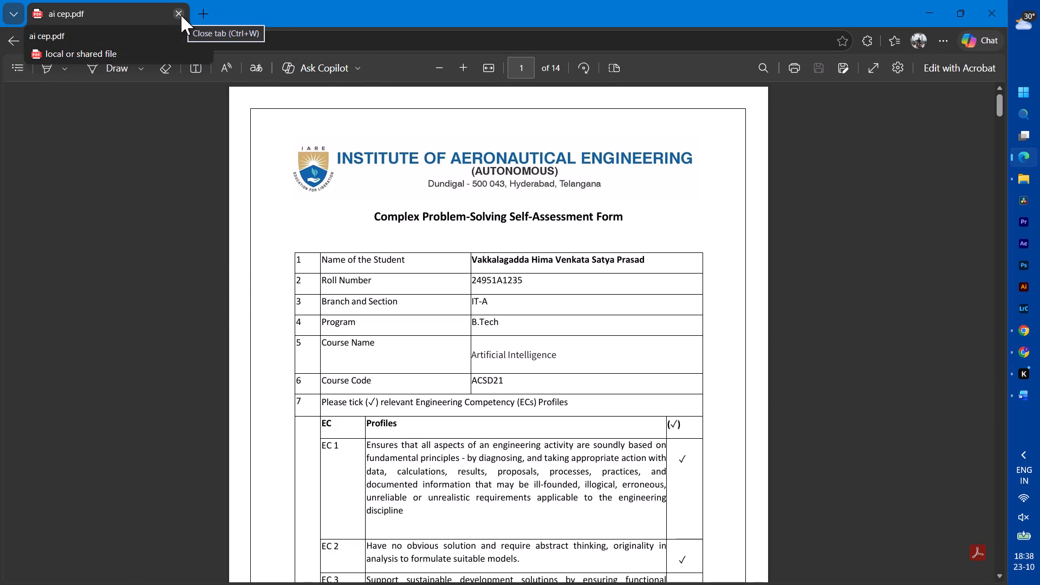
click(181, 15)
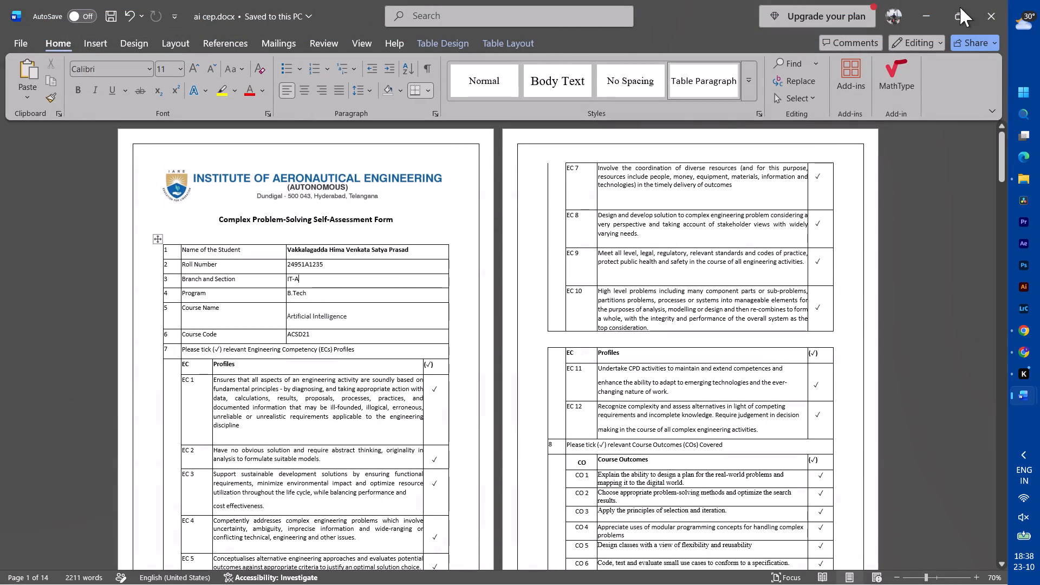
click(981, 7)
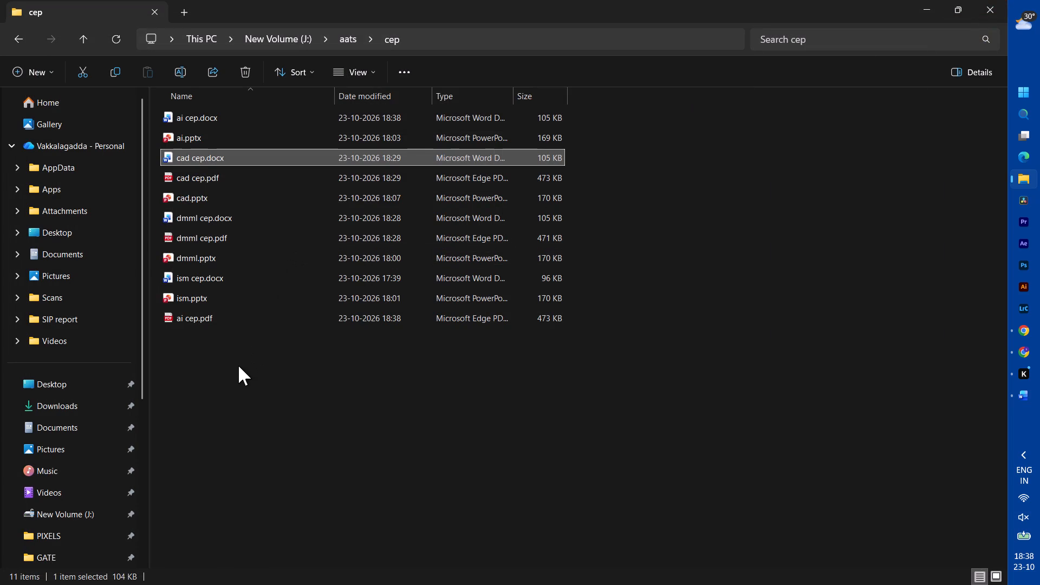
Refresh the cep folder and sort its files by type.
click(194, 353)
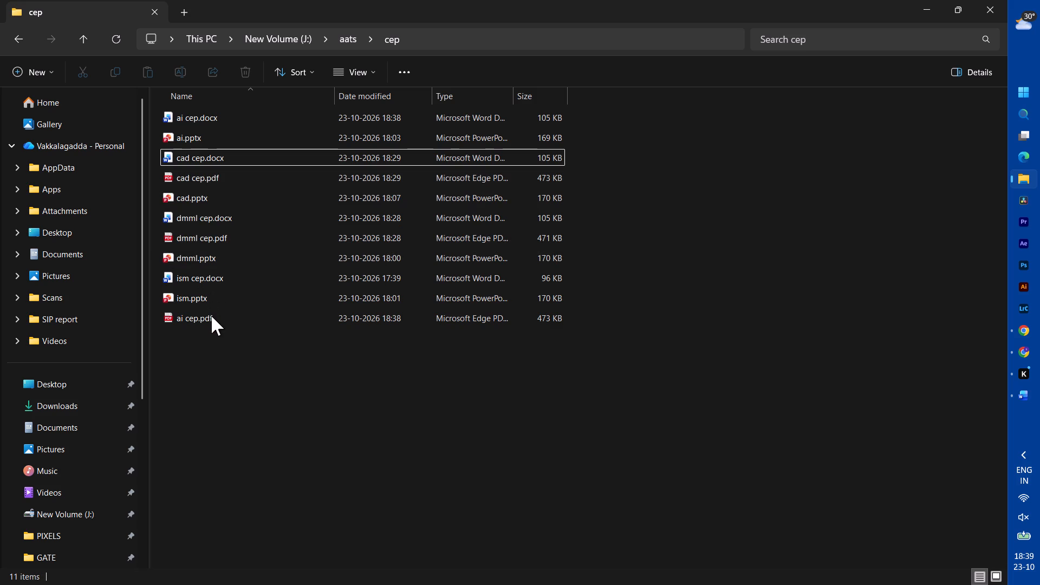
right_click(228, 379)
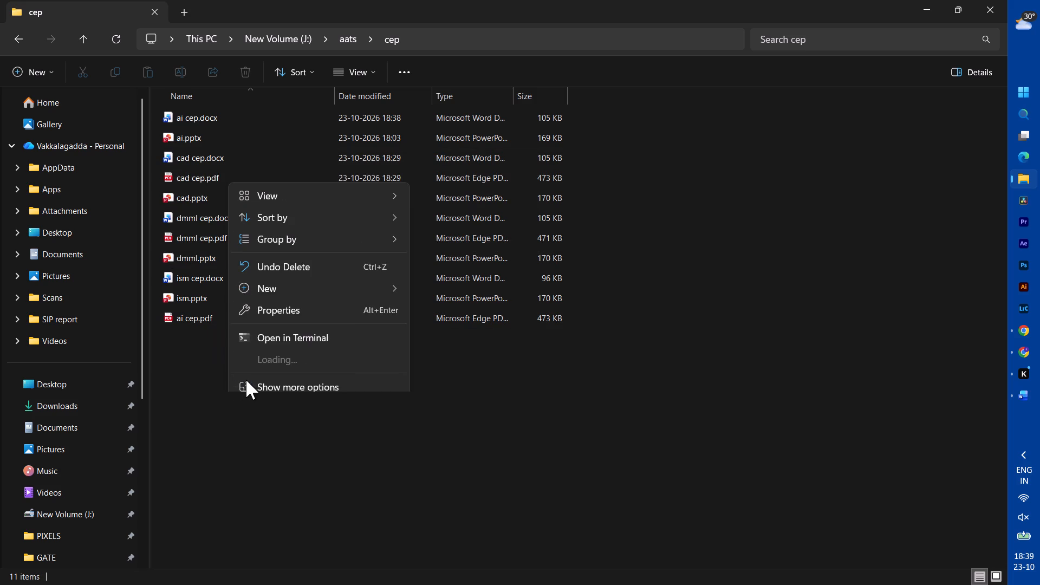
click(270, 405)
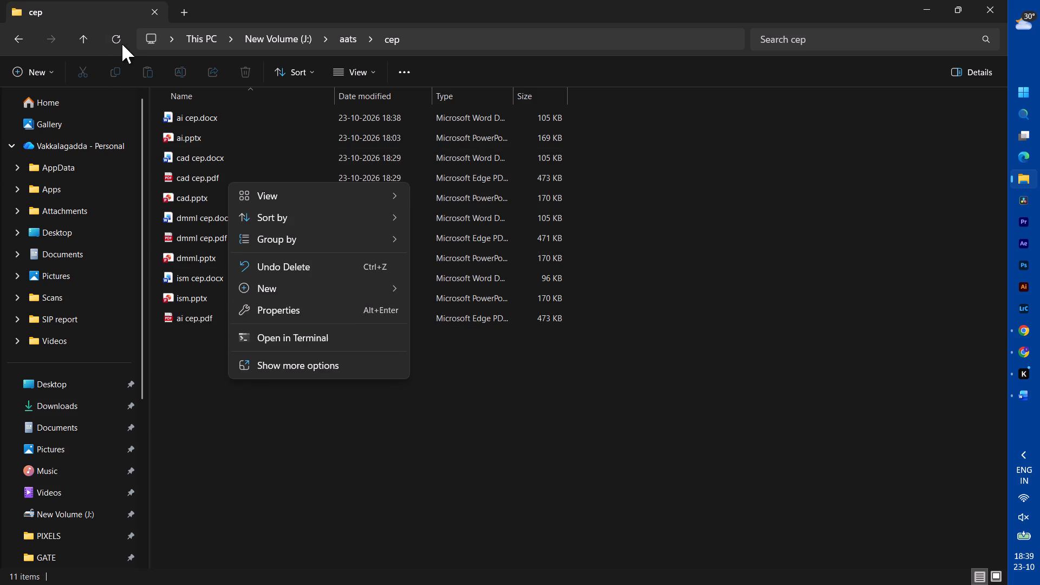
click(122, 41)
click(121, 41)
drag(694, 450, 694, 445)
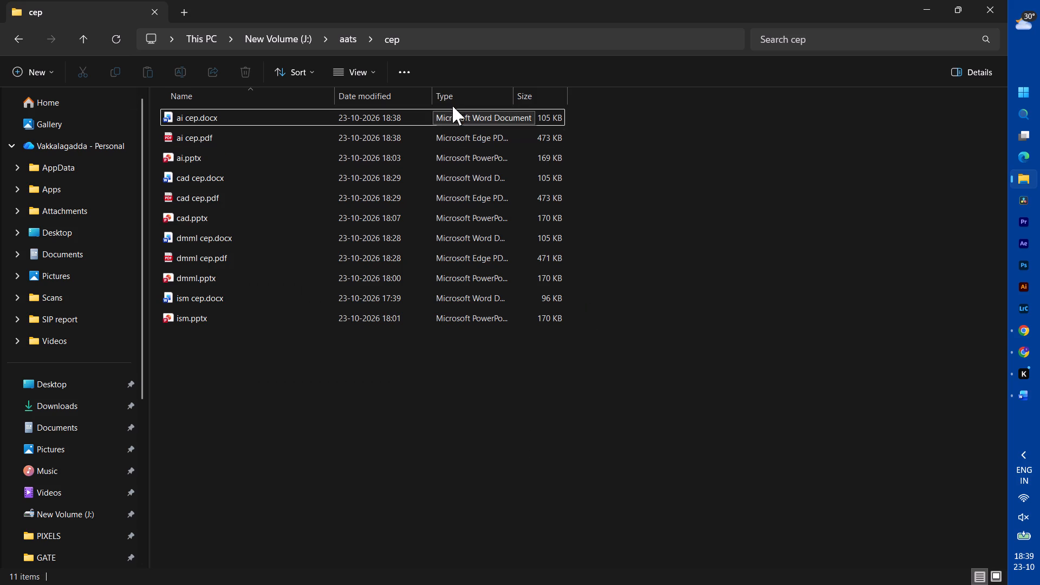
click(451, 98)
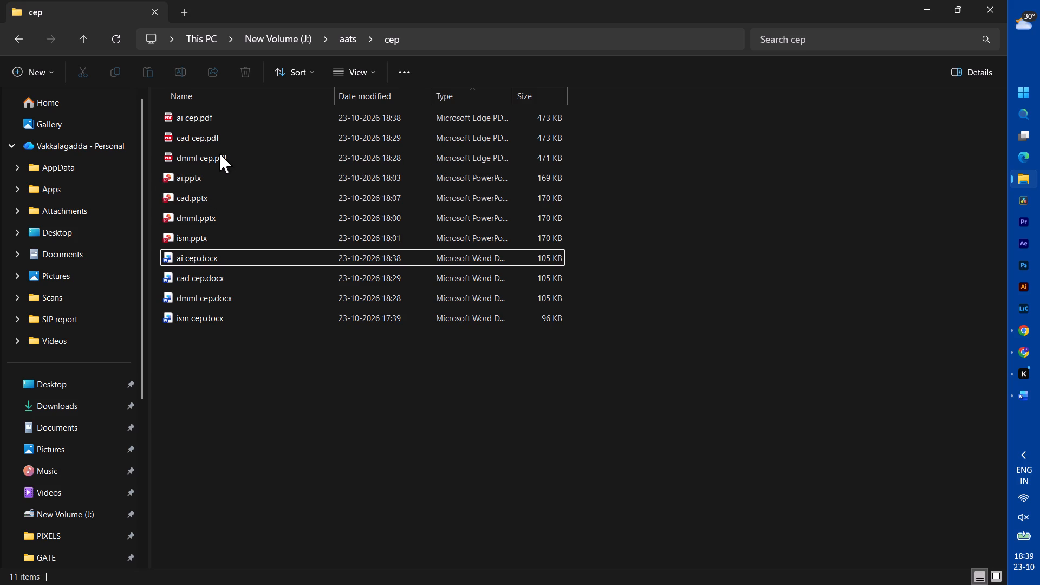
Open ism cep.docx from the cep folder and enable editing.
double_click(189, 322)
scroll(660, 212, down, 6)
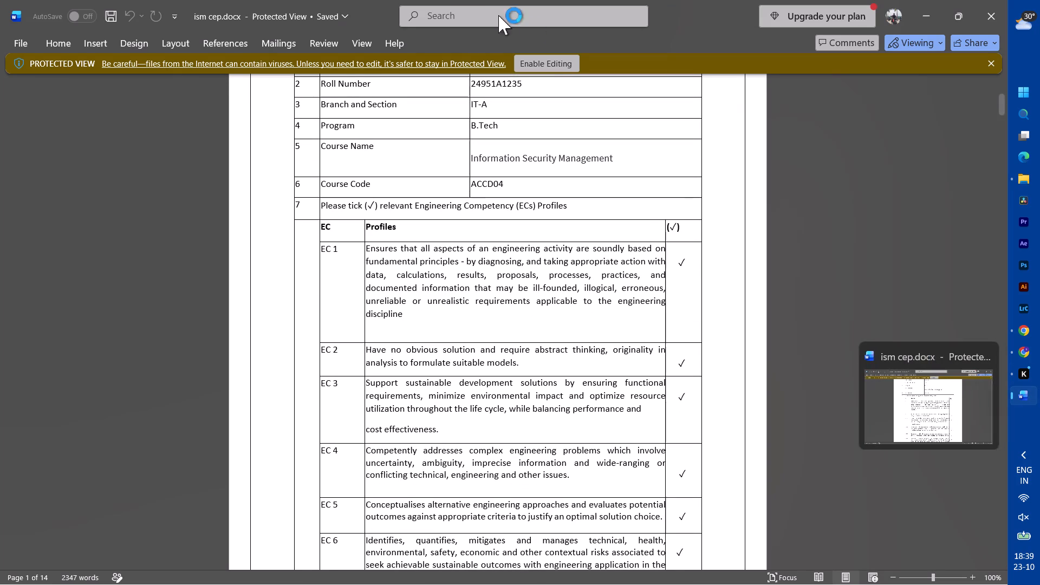
click(552, 55)
Shrink the oversized IARE logo on the Supply Chain Attack Analysis title page, keeping it between the roll number and Department of.
scroll(525, 143, up, 5)
scroll(525, 143, down, 7)
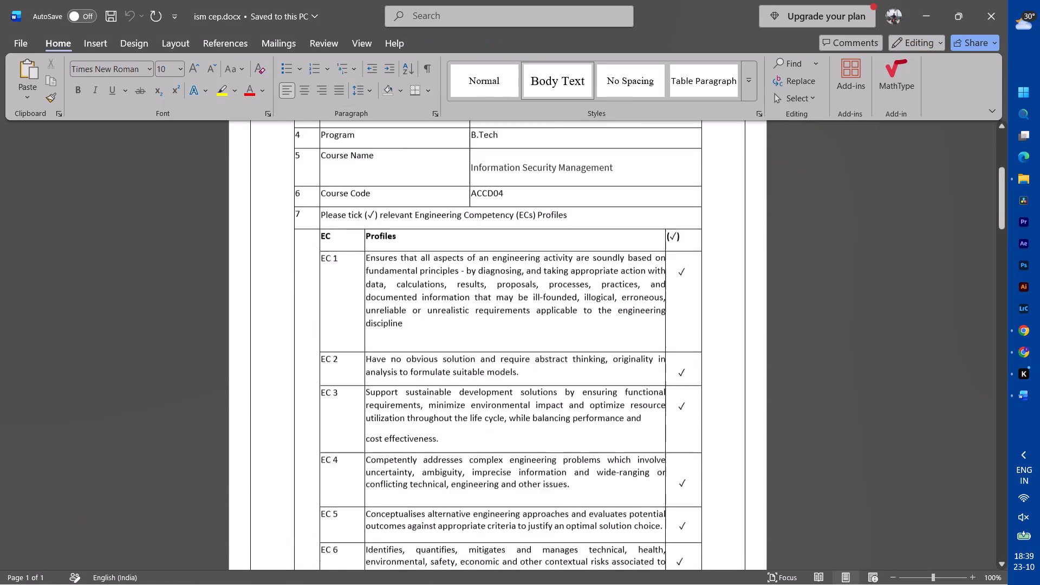
scroll(525, 143, down, 20)
scroll(525, 143, down, 20)
scroll(525, 143, down, 6)
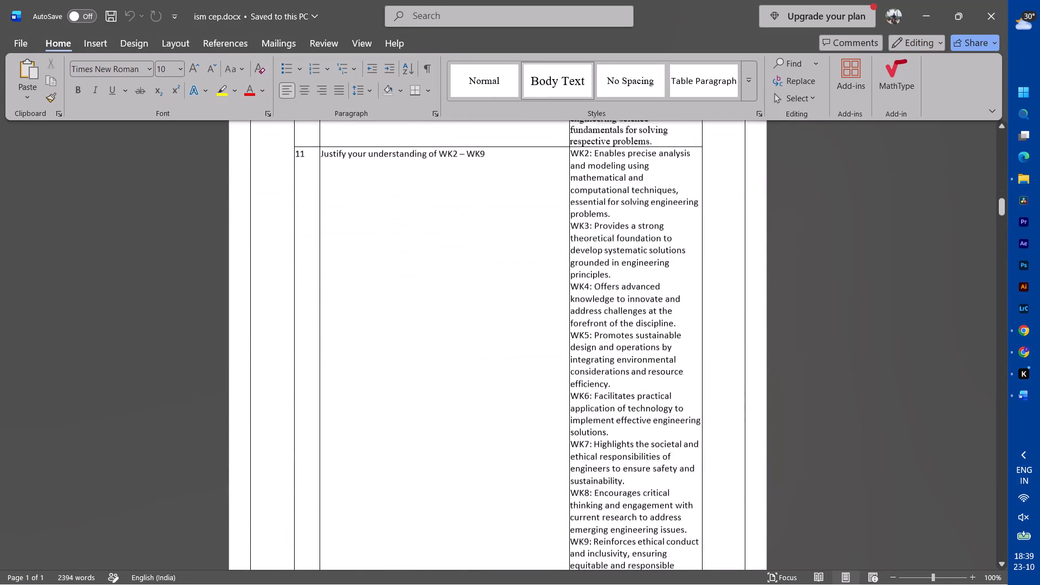
scroll(541, 263, down, 19)
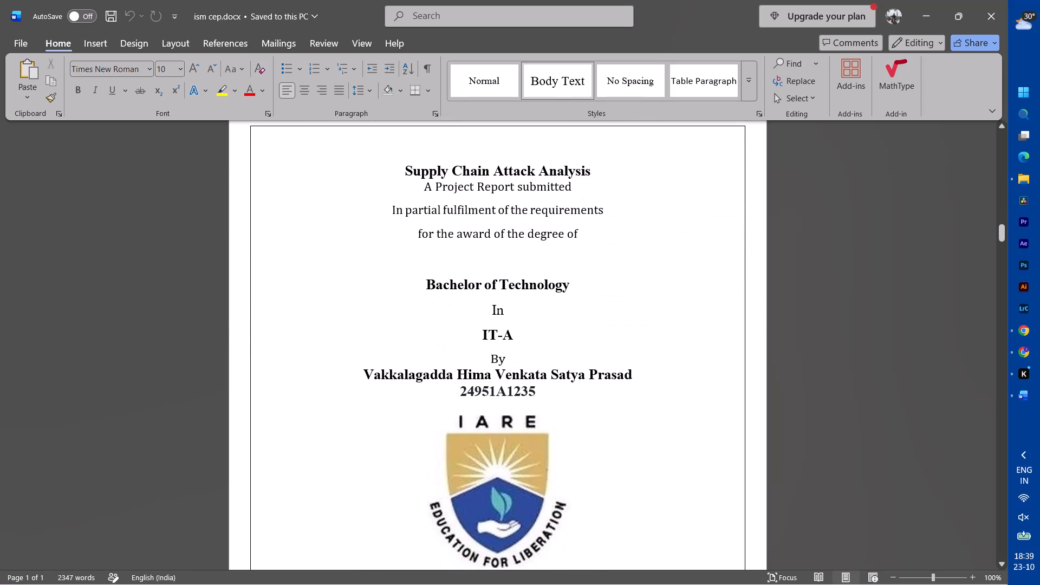
scroll(519, 354, down, 4)
ctrl+scroll(513, 354, down, 3)
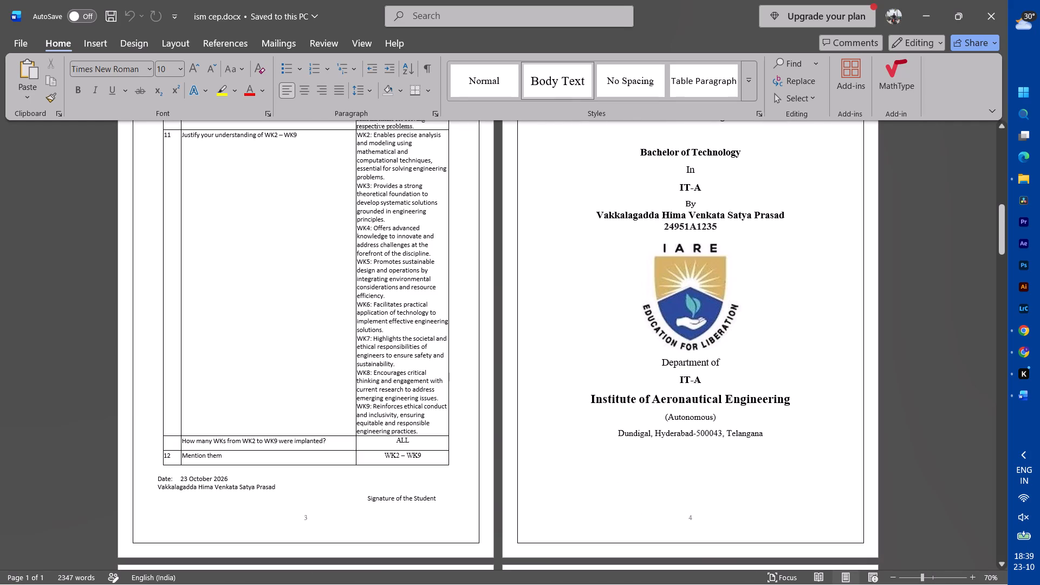
click(677, 301)
drag(640, 243, 680, 298)
click(680, 298)
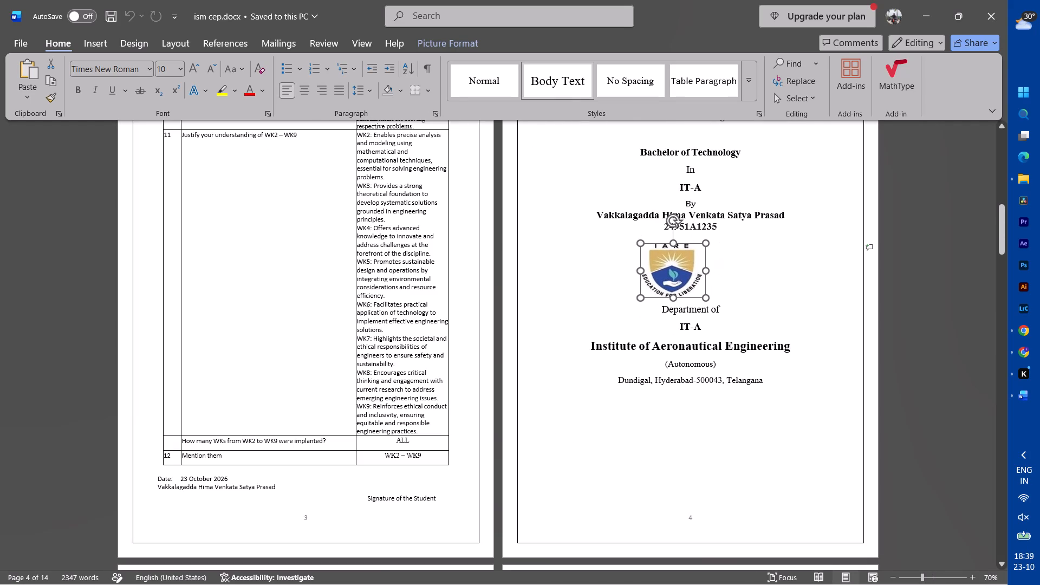
drag(705, 297, 706, 311)
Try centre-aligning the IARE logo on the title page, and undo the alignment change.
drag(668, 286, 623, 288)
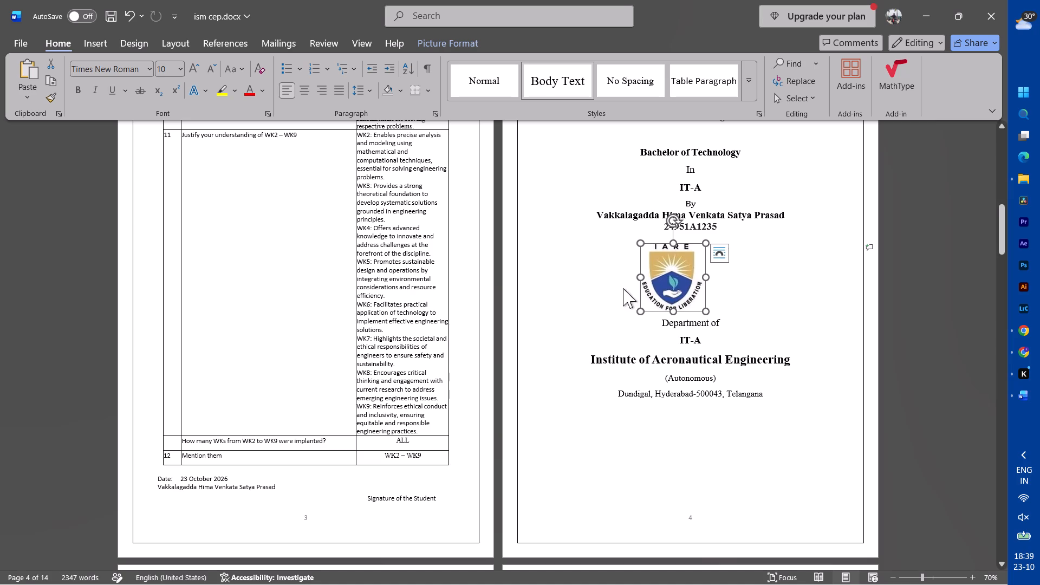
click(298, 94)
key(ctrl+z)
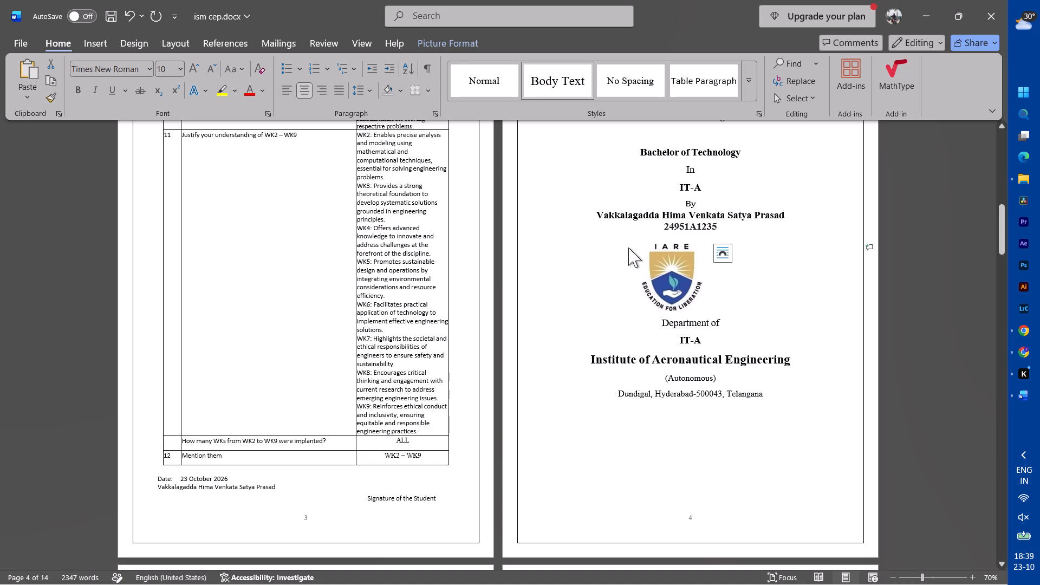
Shift the IARE logo on the title page to the page centre by inserting spaces before it.
drag(653, 289, 629, 289)
key(space)
key(space)
key(space)
key(space)
key(space)
key(space)
key(space)
key(space)
key(space)
key(space)
key(space)
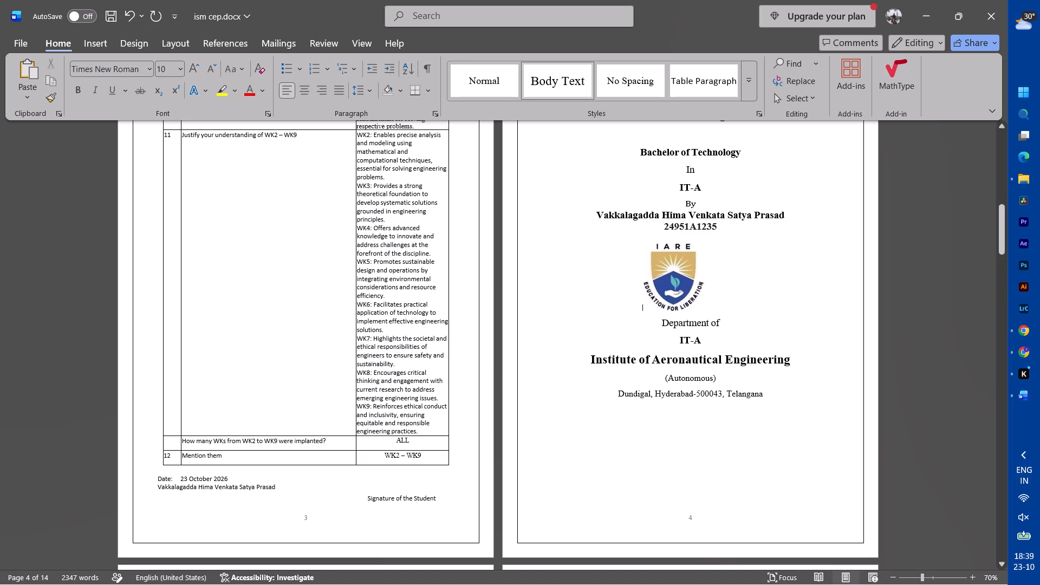
key(space)
key(space)
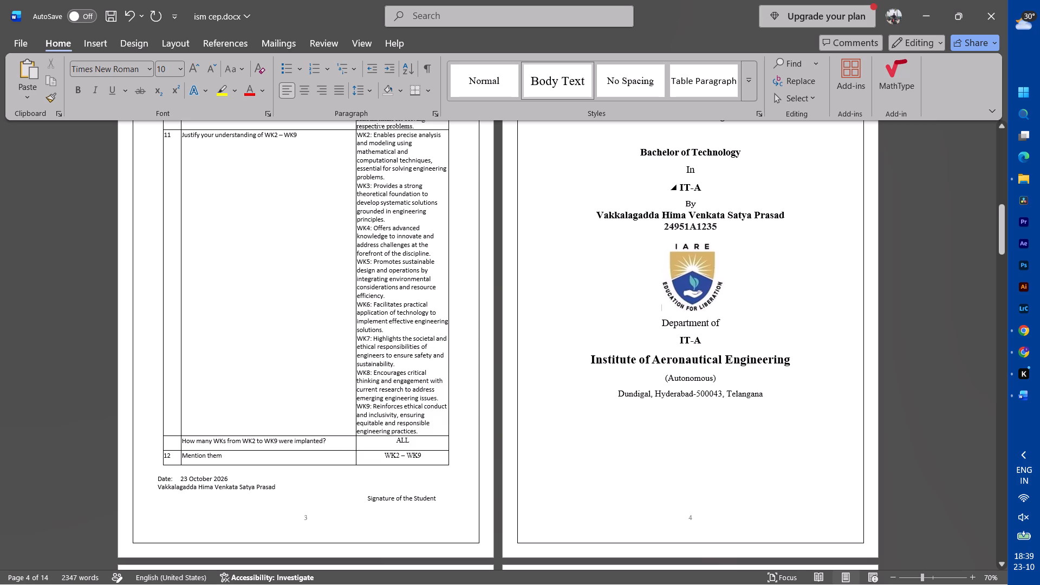
Replace the IT-A branch under "Bachelor of Technology In" on the title page with the copied text Information Technology.
click(701, 188)
key(shift+Left)
key(shift+Left)
key(shift+Left)
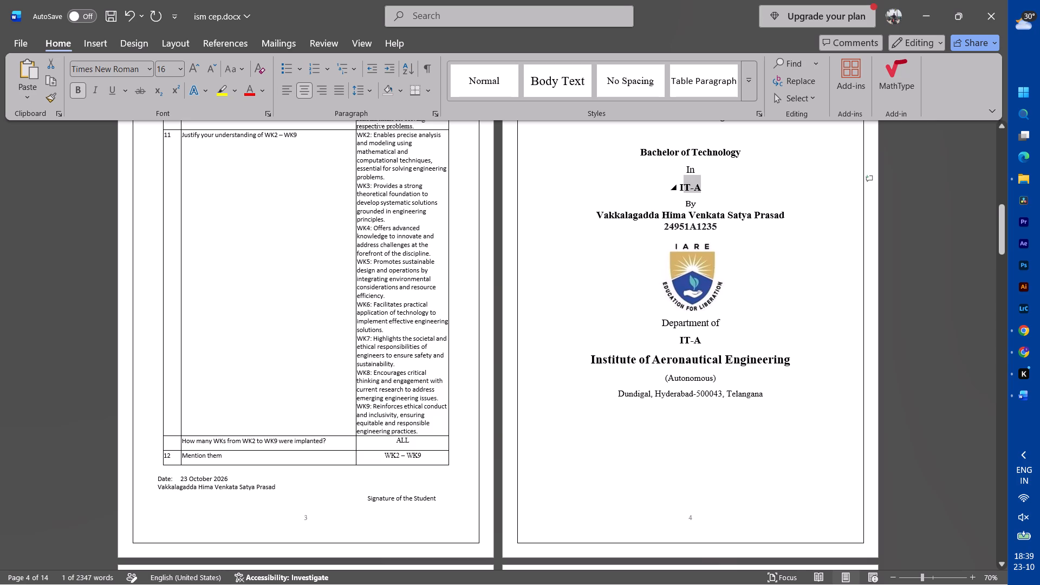
key(shift+Left)
key(Right)
key(Up)
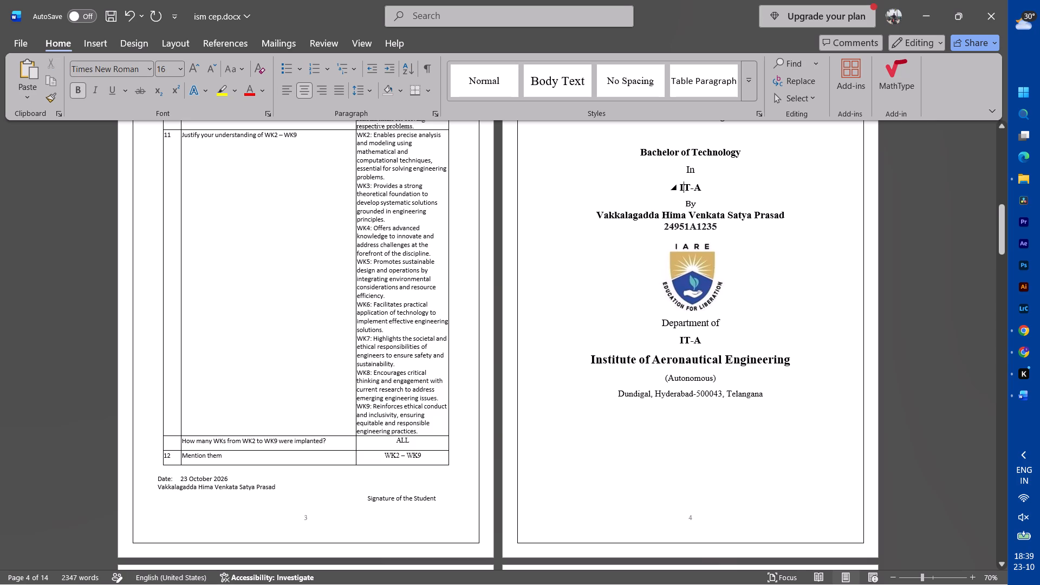
key(Left)
key(shift+Right)
key(shift+Right)
key(shift+Right)
key(shift+Right)
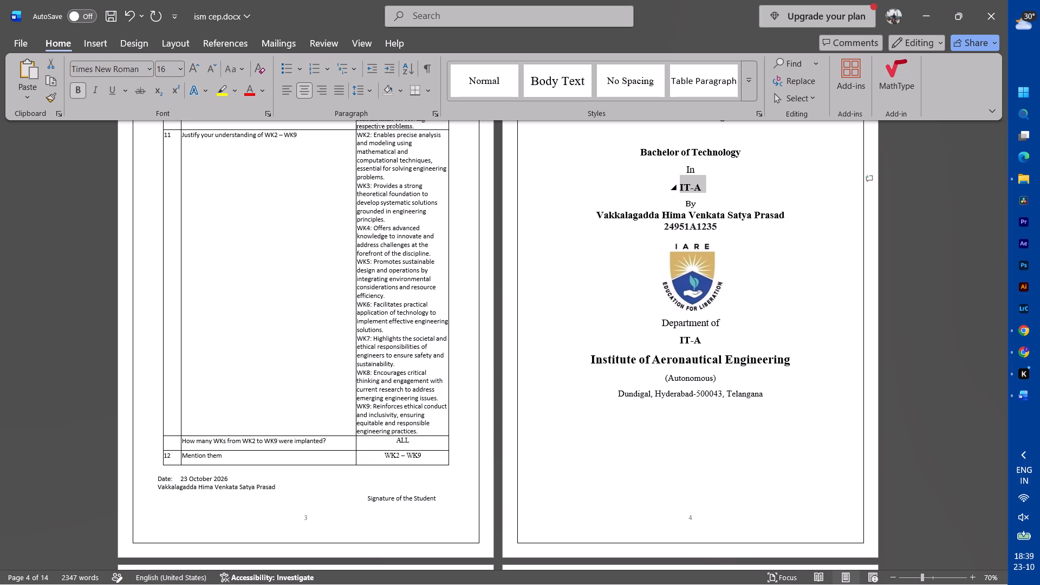
key(shift+Left)
key(ctrl+v)
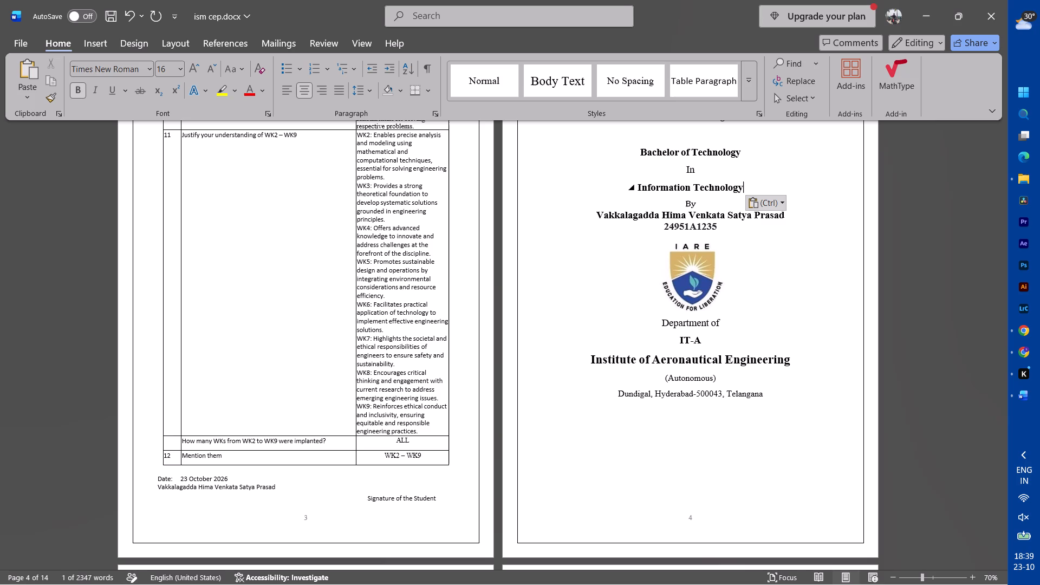
Replace IT-A below "Department of" on the title page with Information Technology.
scroll(729, 184, up, 3)
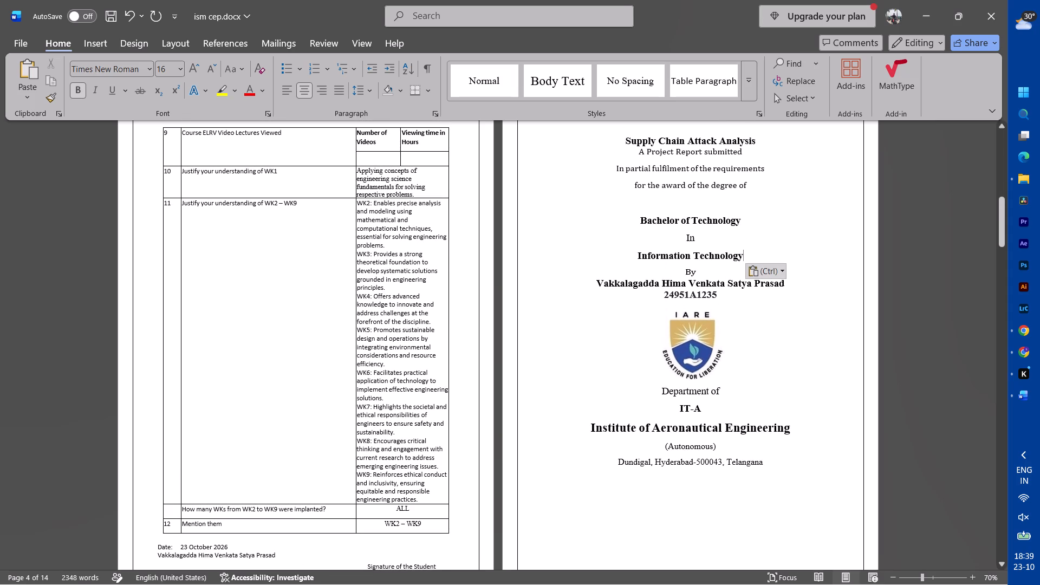
click(701, 406)
key(shift+Left)
key(shift+Left)
key(shift+Left)
key(shift+Left)
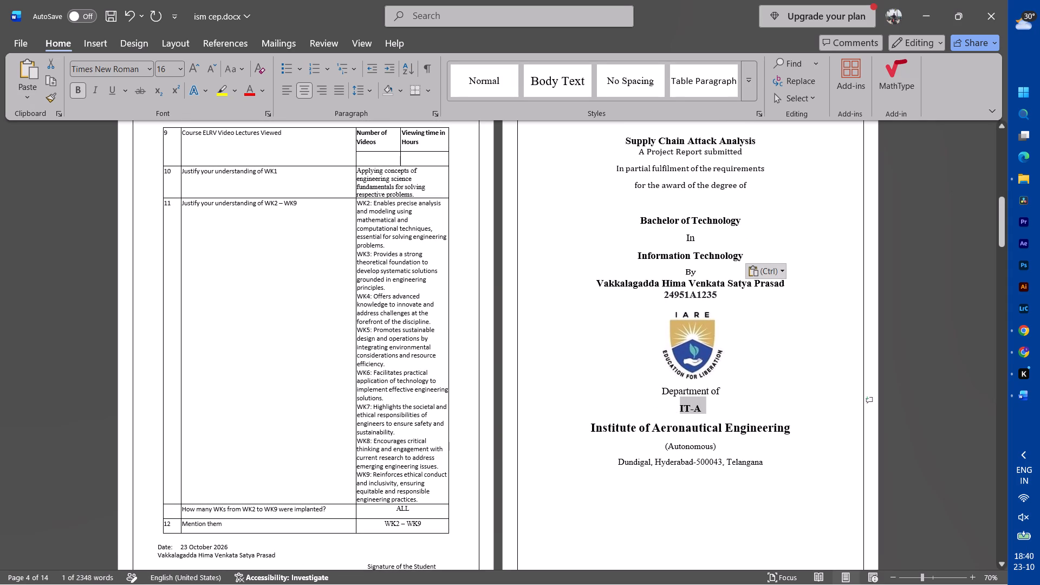
key(Left)
key(shift+Right)
key(shift+Right)
key(shift+Right)
key(shift+Right)
key(shift+Left)
key(ctrl+m)
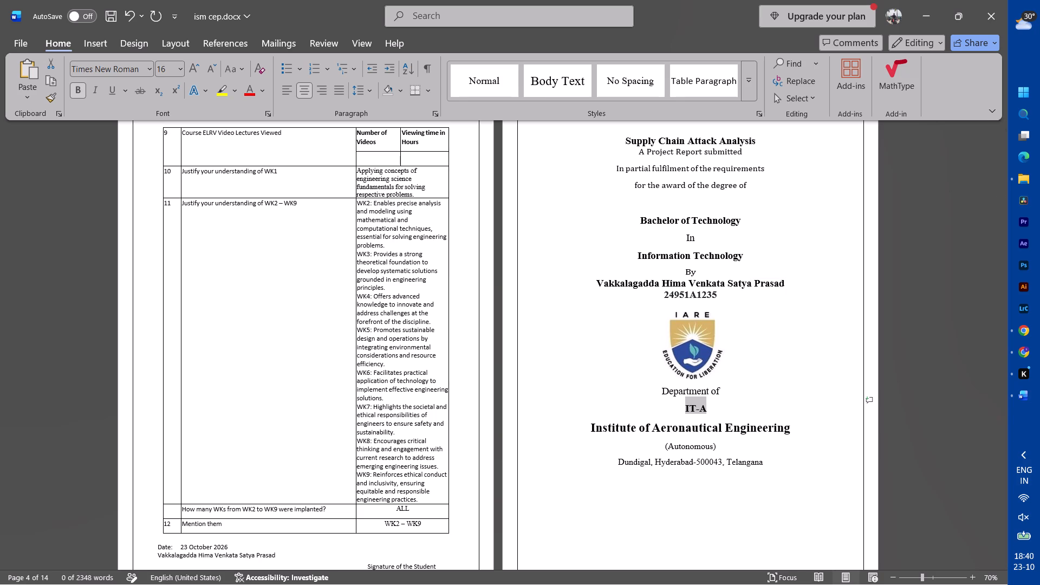
key(ctrl+z)
key(ctrl+v)
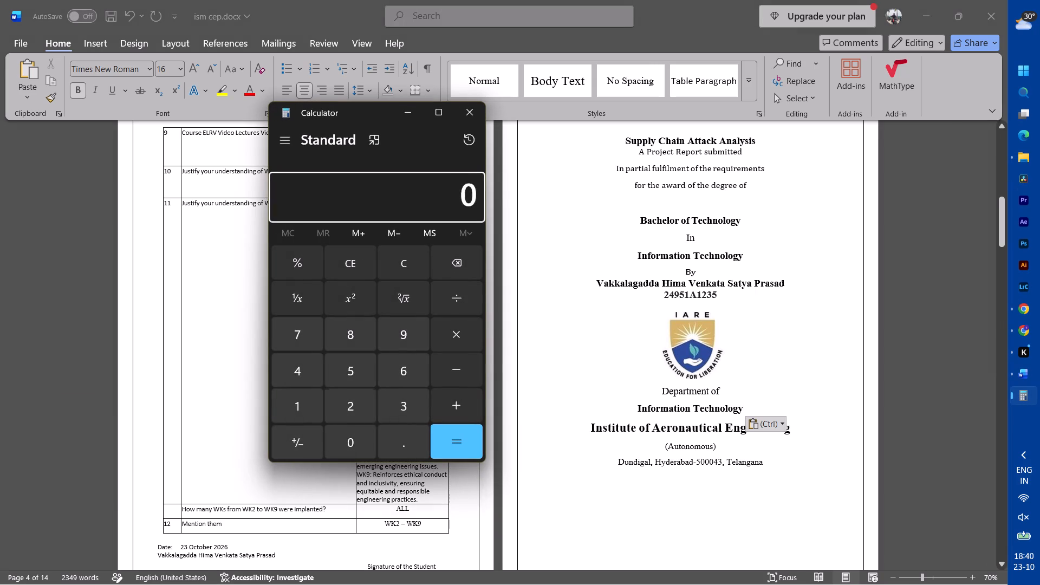
Compute 200 × 30 in Calculator and close it.
text(200*30)
key(Return)
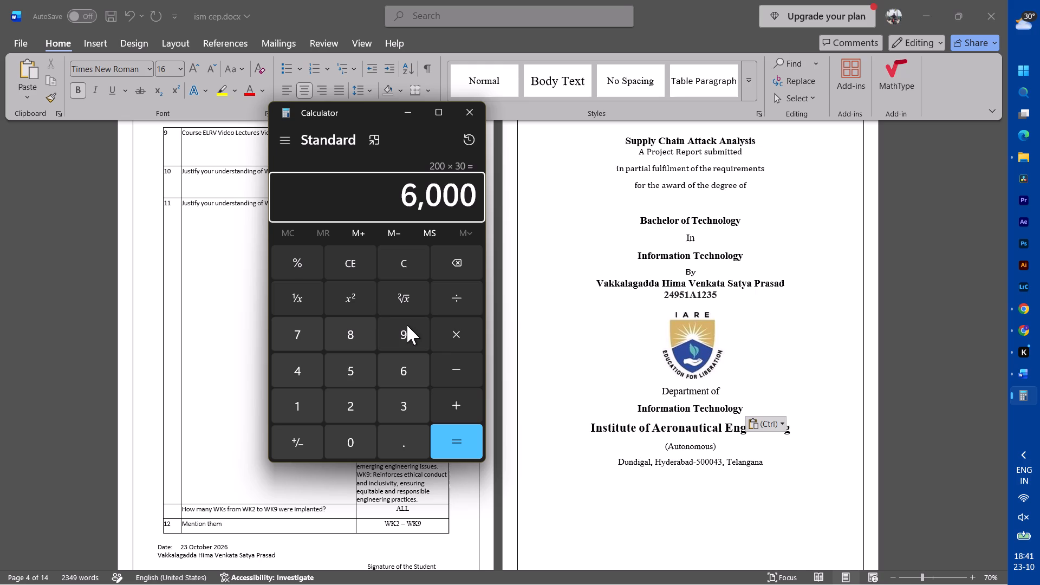
click(465, 114)
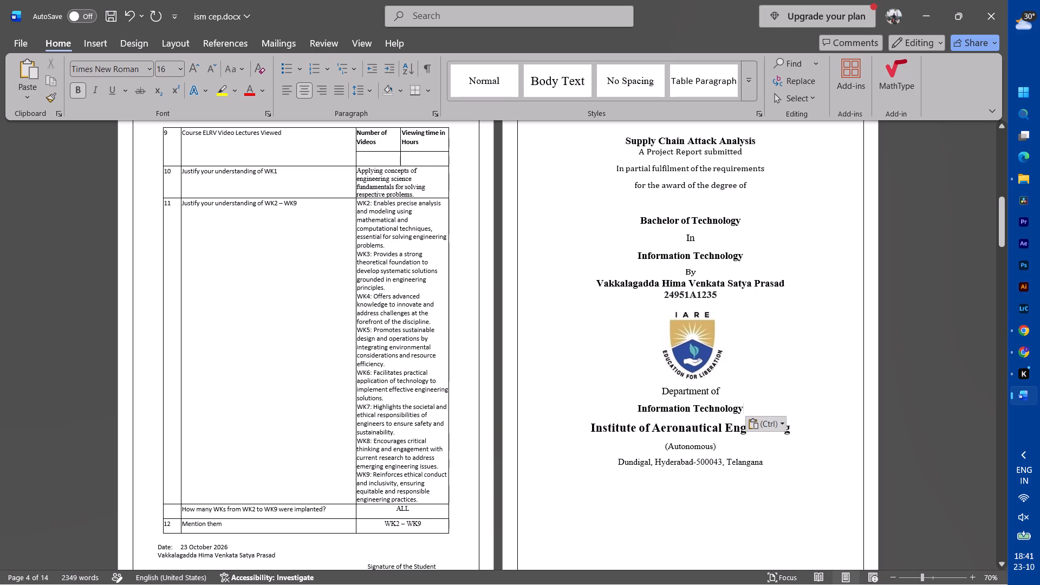
Delete the student's name above "Signature of the student" on the Declaration page.
scroll(574, 291, up, 4)
scroll(574, 291, down, 5)
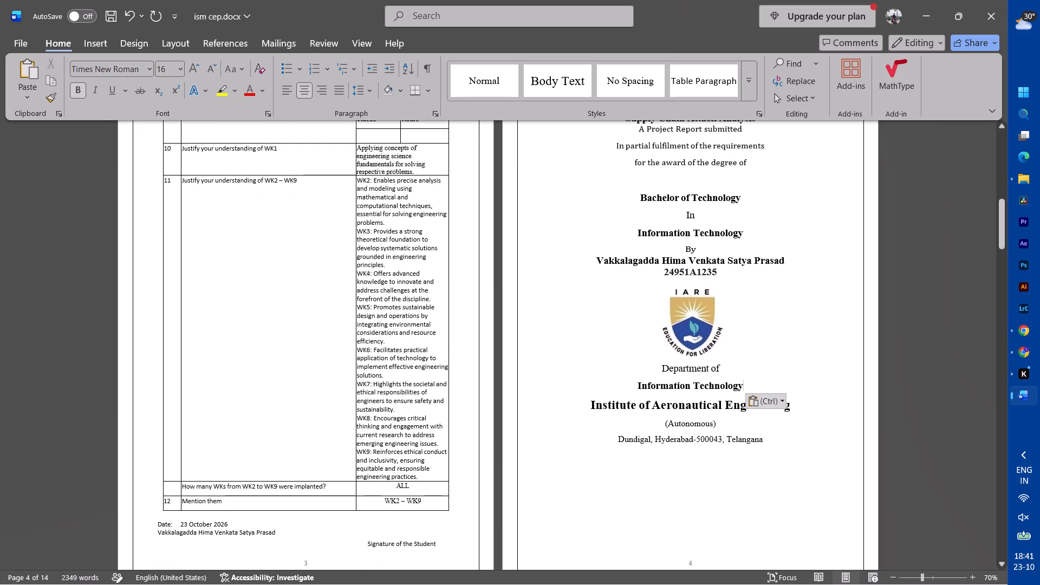
scroll(574, 291, up, 4)
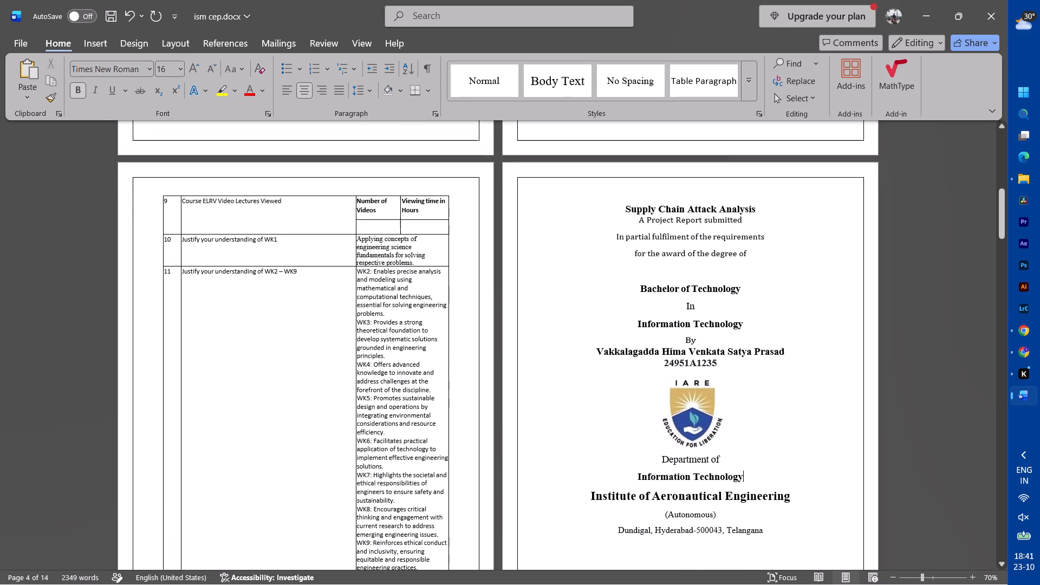
scroll(574, 291, down, 14)
scroll(564, 309, down, 7)
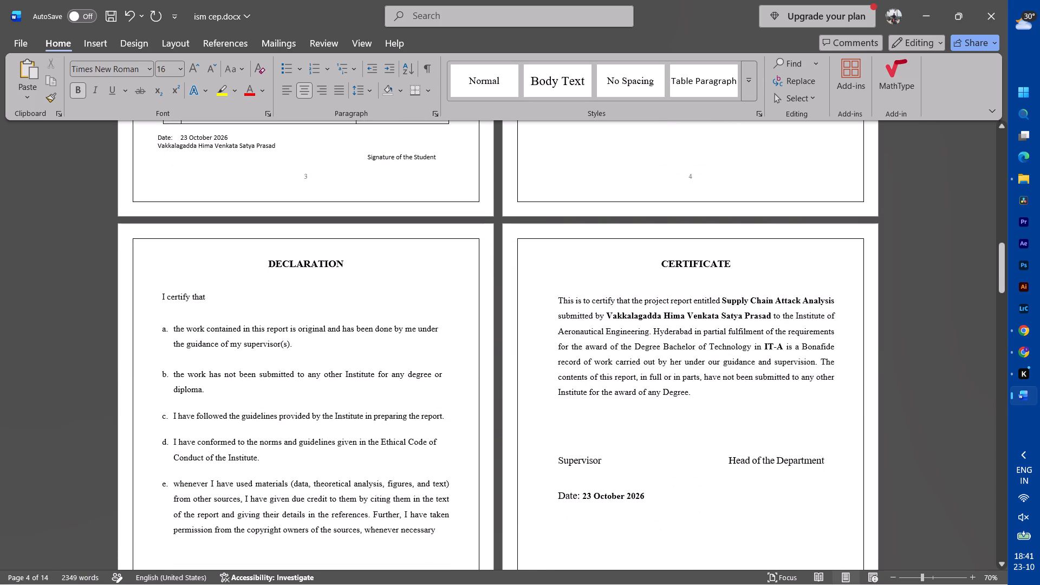
scroll(283, 347, down, 6)
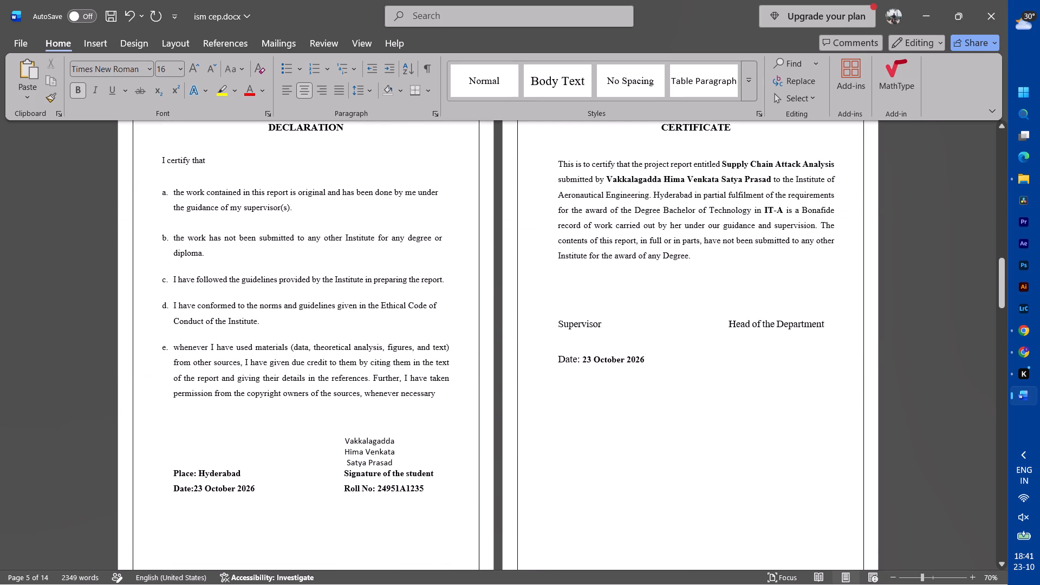
drag(398, 460, 396, 459)
drag(396, 459, 364, 438)
key(BackSpace)
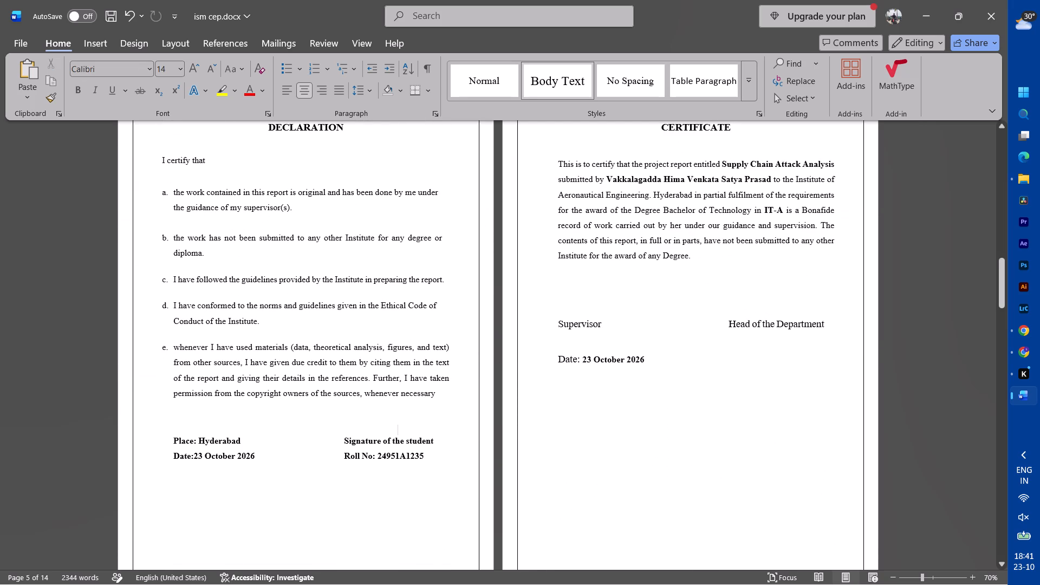
Replace IT-A in the Certificate paragraph with Information Technology, pasted as text only to match the bold formatting.
click(764, 209)
key(shift+Right)
key(shift+Right)
key(shift+Right)
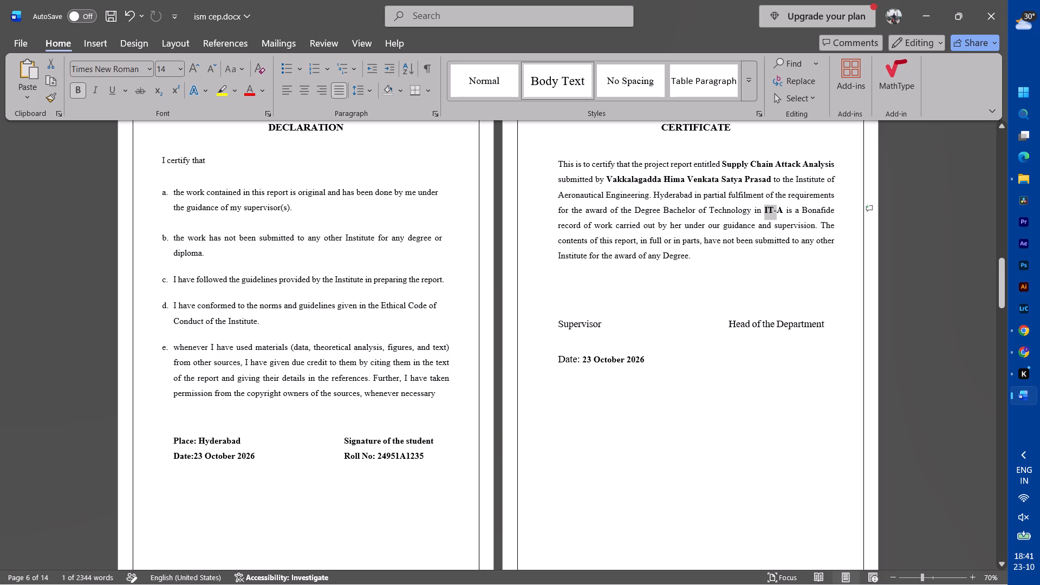
key(shift+Right)
key(ctrl+v)
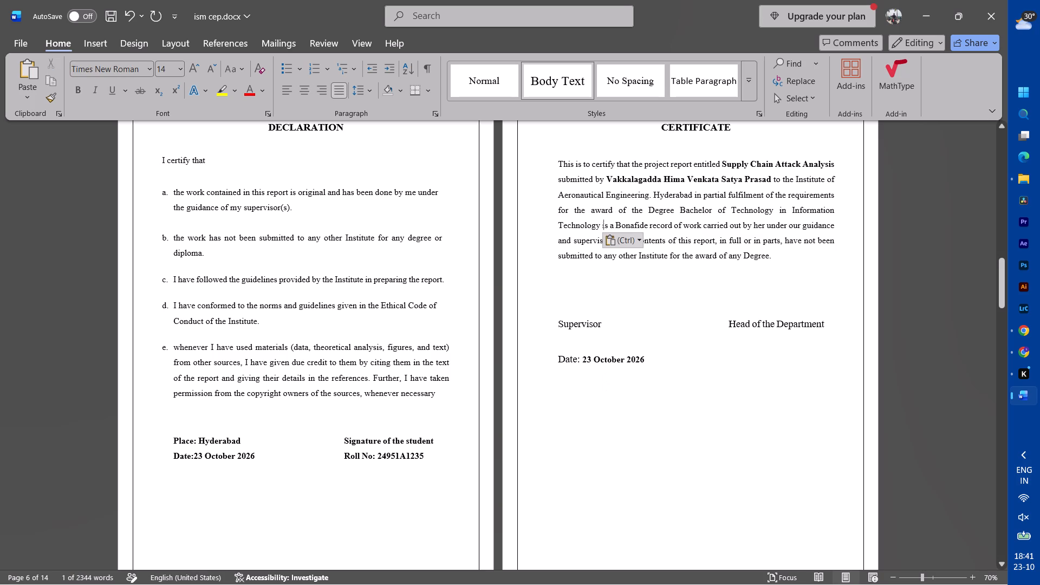
click(634, 230)
click(632, 244)
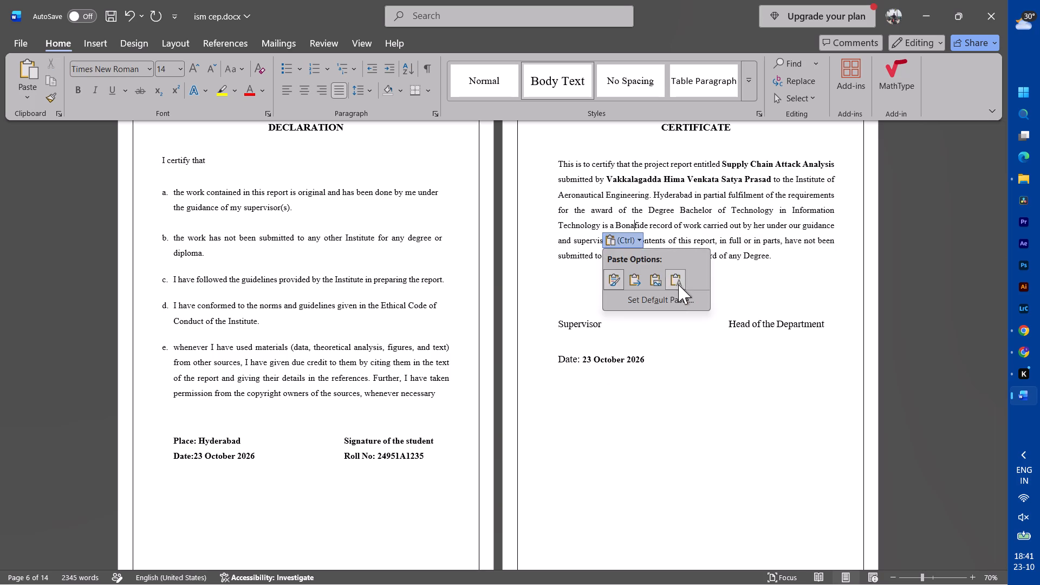
click(678, 284)
Set the student's name in the Approval Sheet paragraph to font size 14.
scroll(697, 313, up, 2)
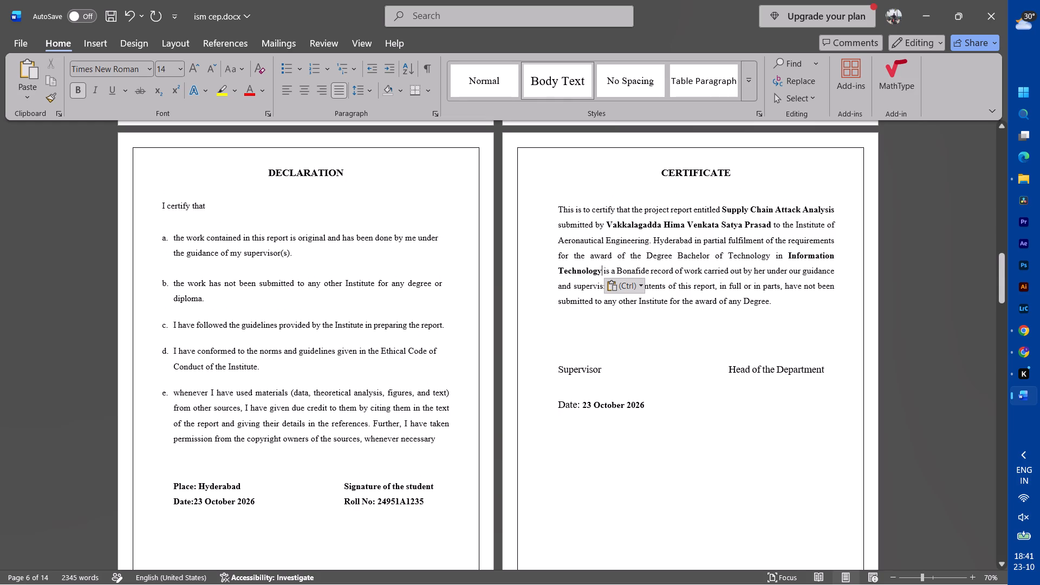
scroll(627, 350, down, 15)
scroll(632, 350, down, 6)
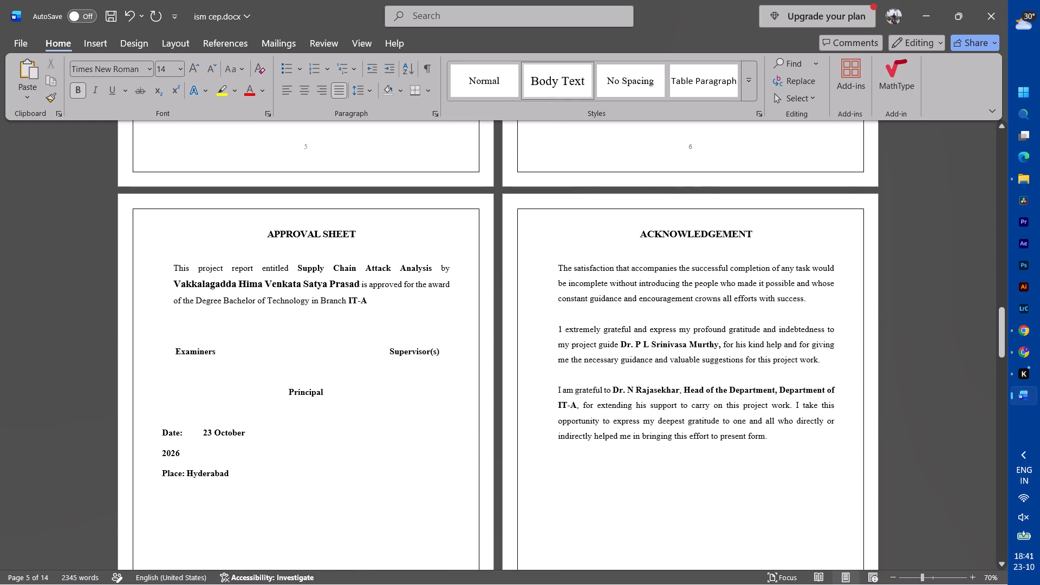
drag(357, 285, 181, 282)
click(168, 72)
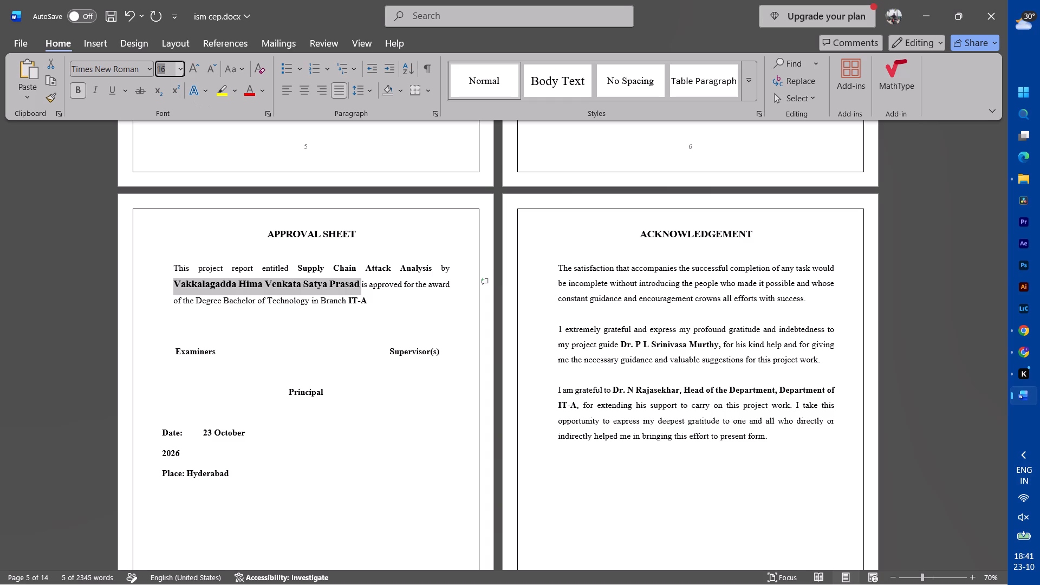
text(14)
key(Return)
click(343, 371)
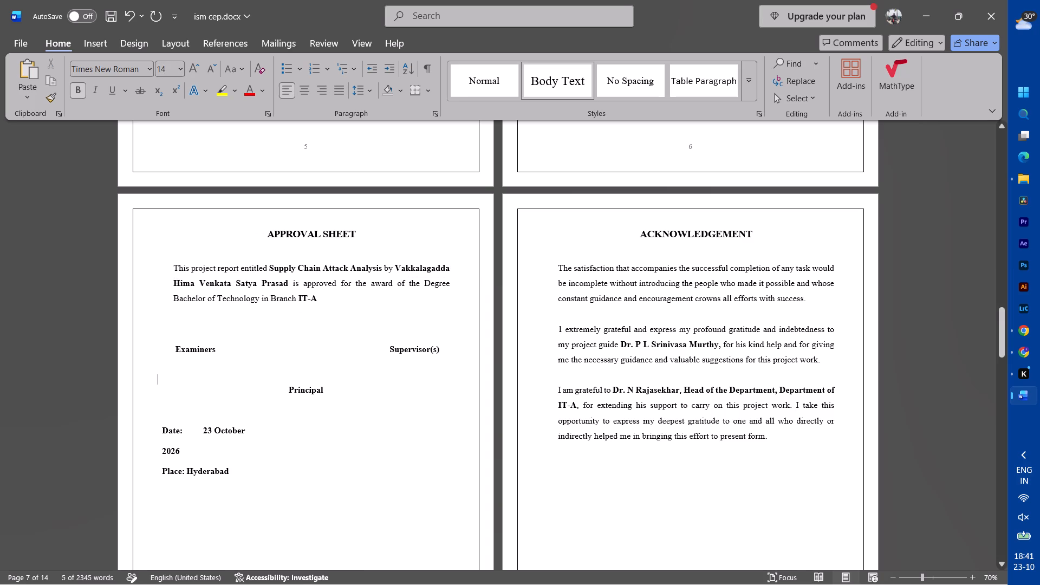
Replace IT-A in the Acknowledgement's Head of the Department sentence with Information Technology, pasted as text only.
click(575, 406)
key(shift+Left)
key(shift+Left)
key(shift+Left)
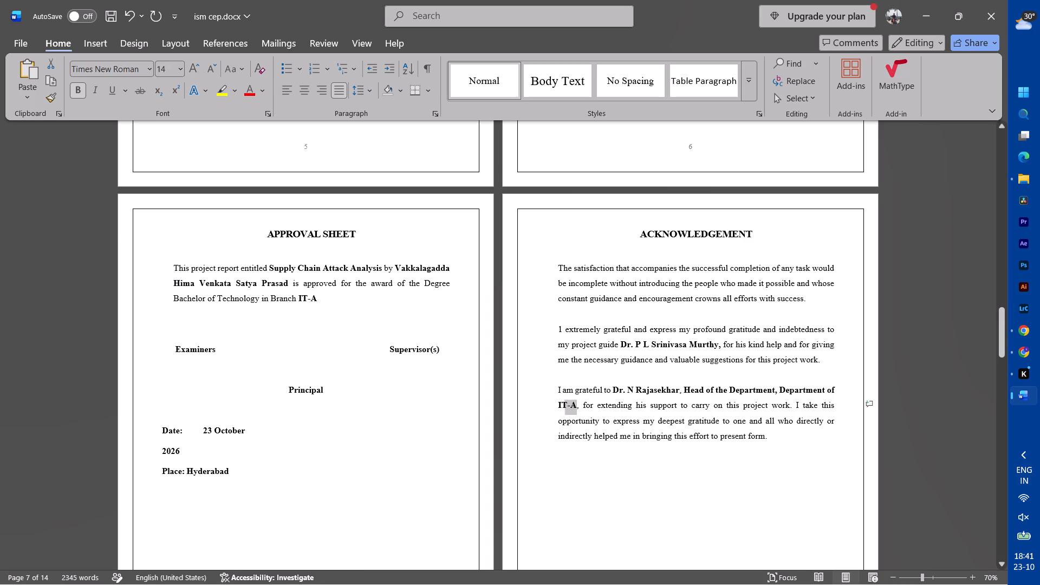
key(shift+Left)
text(In)
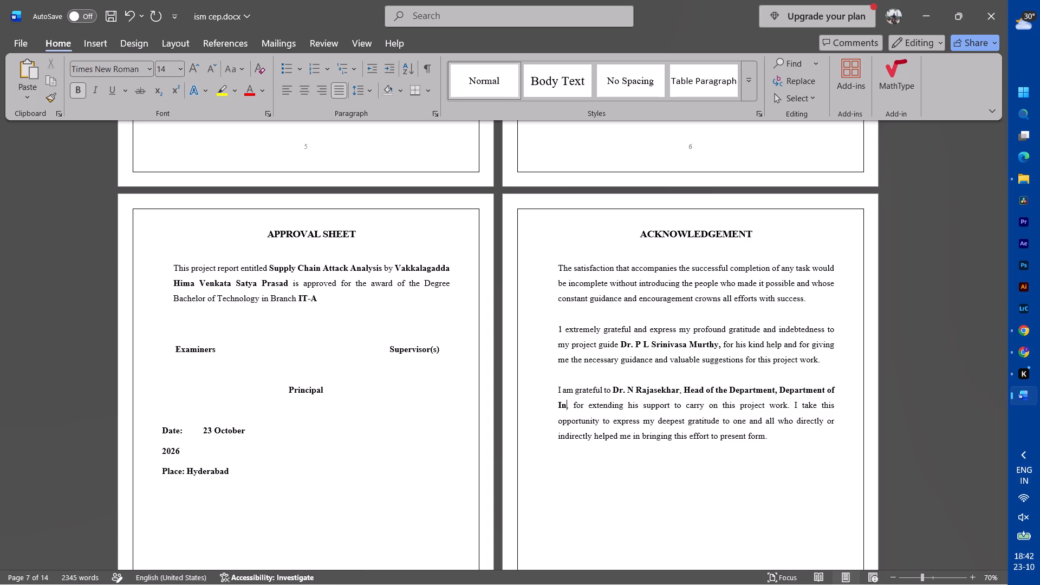
key(BackSpace)
key(BackSpace)
key(ctrl+v)
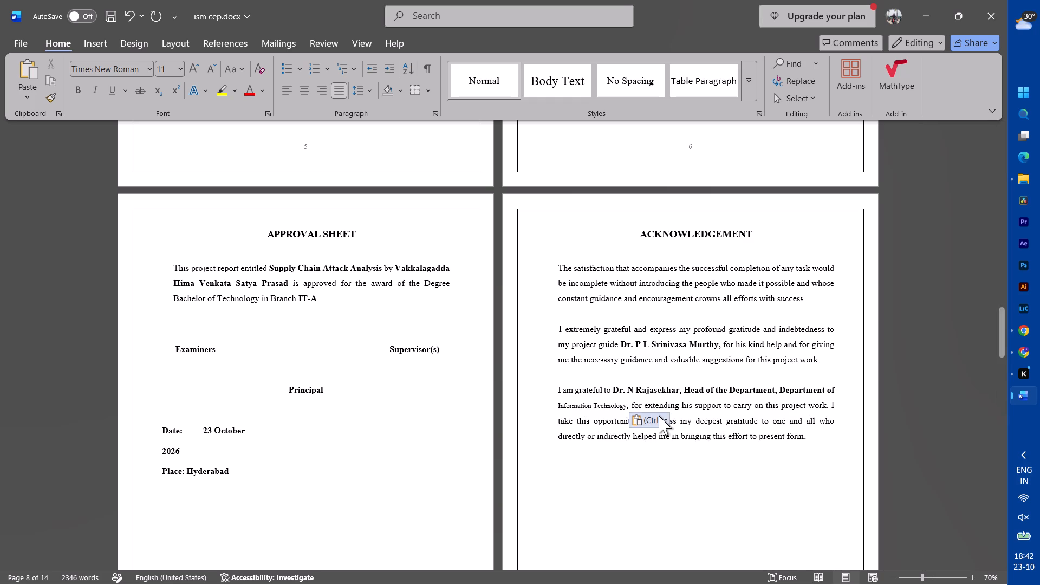
click(659, 415)
click(700, 459)
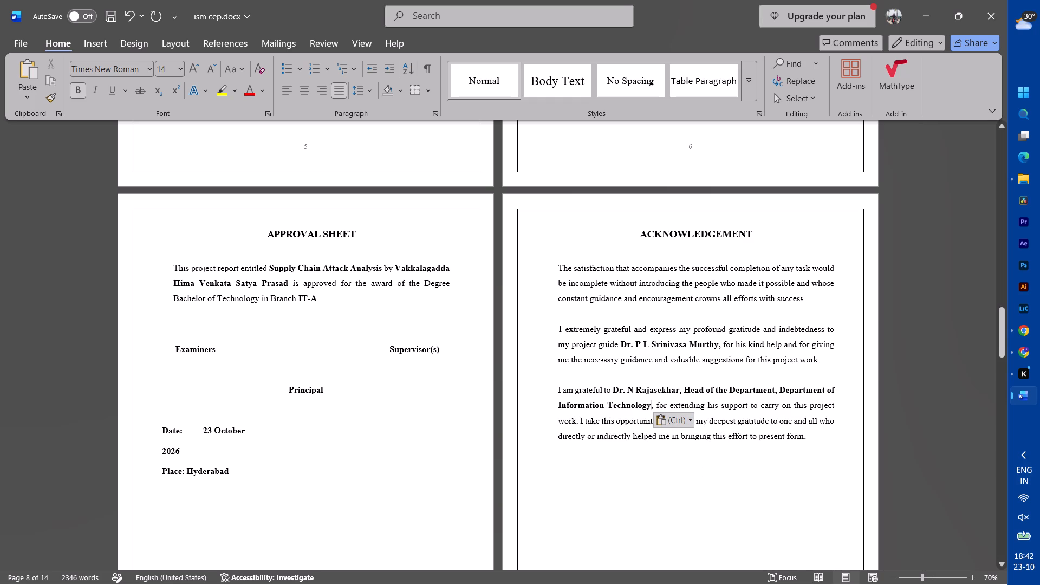
Remove the extra gap between "Date:" and 23 October 2026 on the Approval Sheet.
scroll(346, 386, down, 7)
click(205, 272)
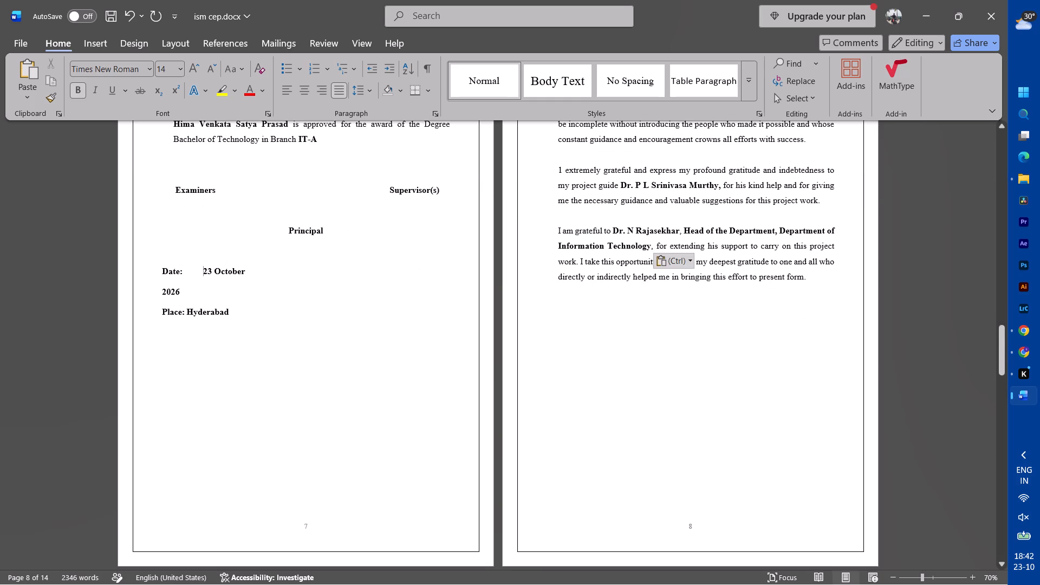
key(BackSpace)
Delete the "Supply Chain Attack Analysis - Project Report" line above the Abstract heading.
scroll(272, 291, down, 18)
drag(414, 203, 269, 202)
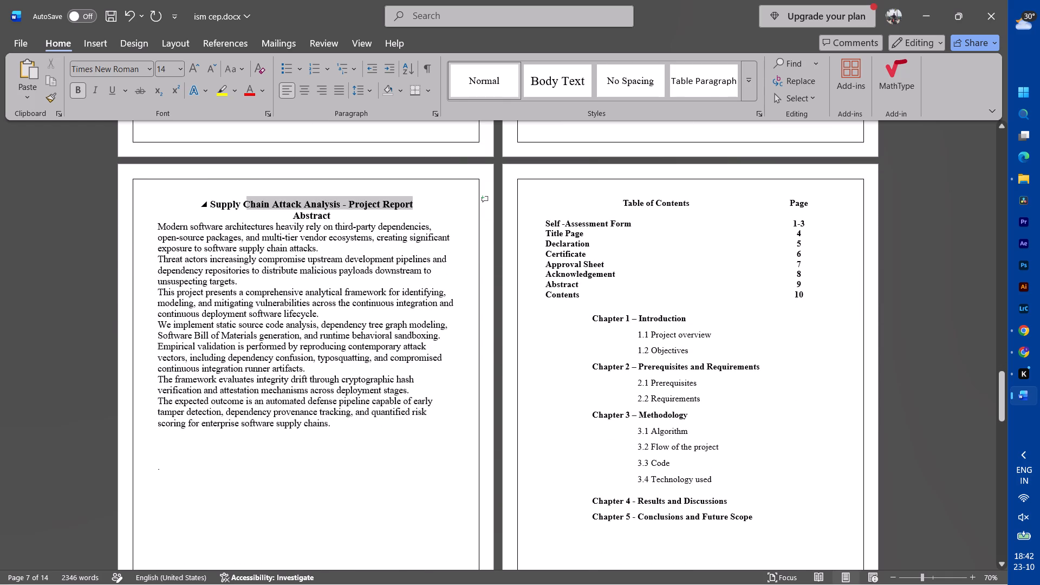
drag(269, 202, 229, 201)
key(Delete)
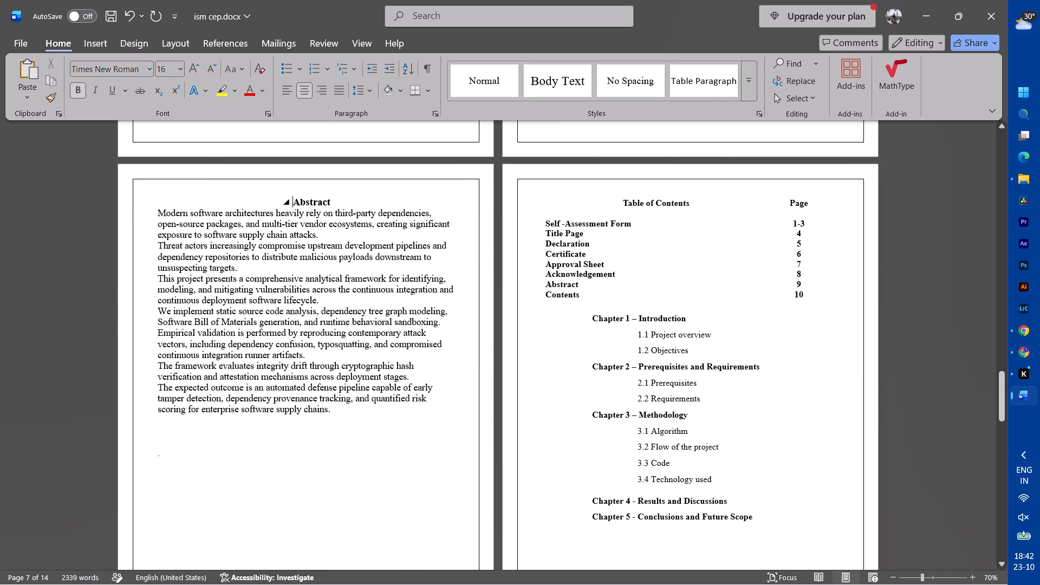
Add a blank line between the Abstract heading and its body text.
click(336, 203)
key(Return)
Justify all the body paragraphs of the Abstract.
drag(344, 422, 218, 268)
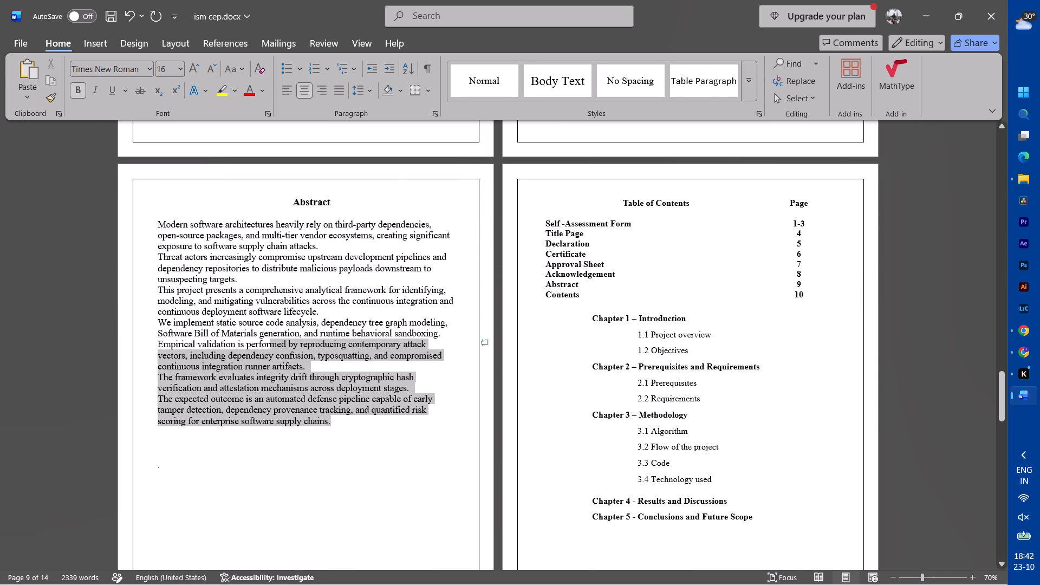
drag(218, 268, 172, 218)
click(346, 86)
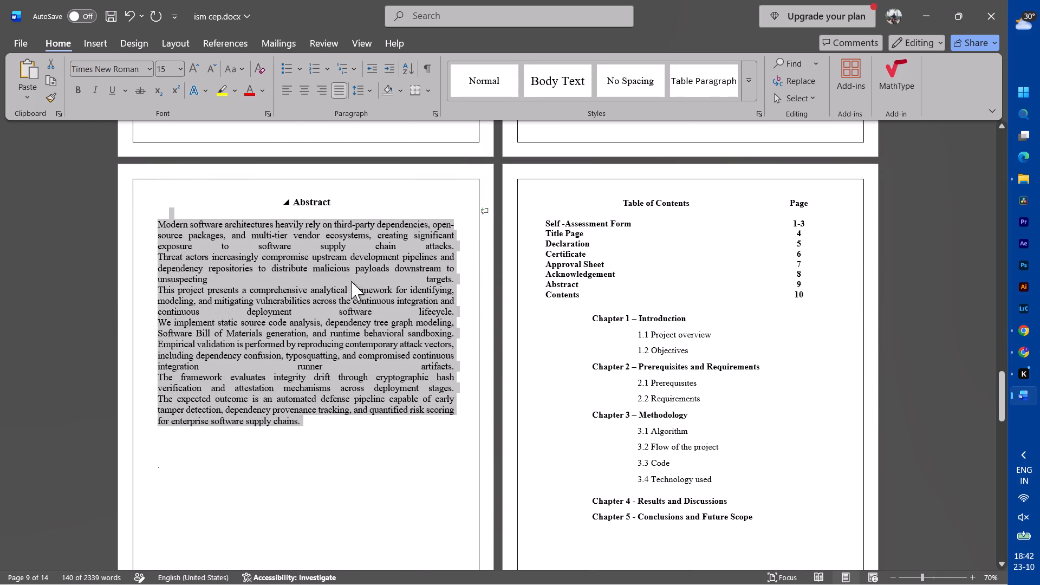
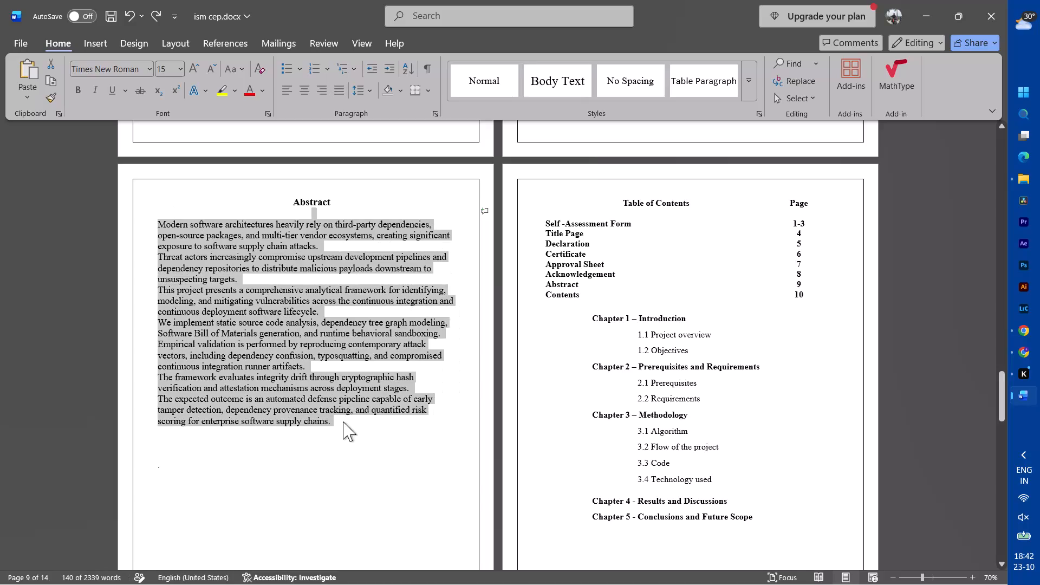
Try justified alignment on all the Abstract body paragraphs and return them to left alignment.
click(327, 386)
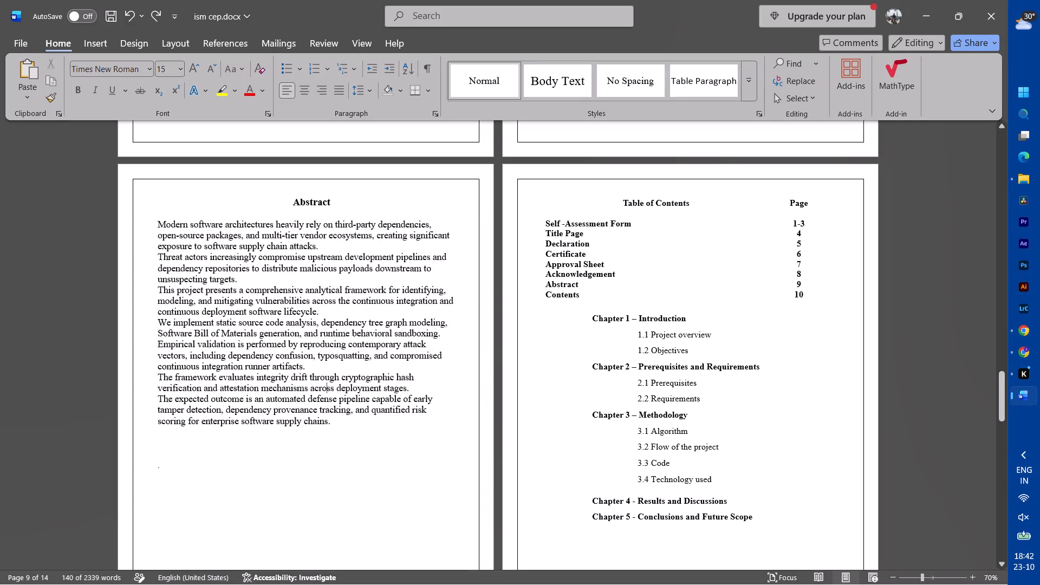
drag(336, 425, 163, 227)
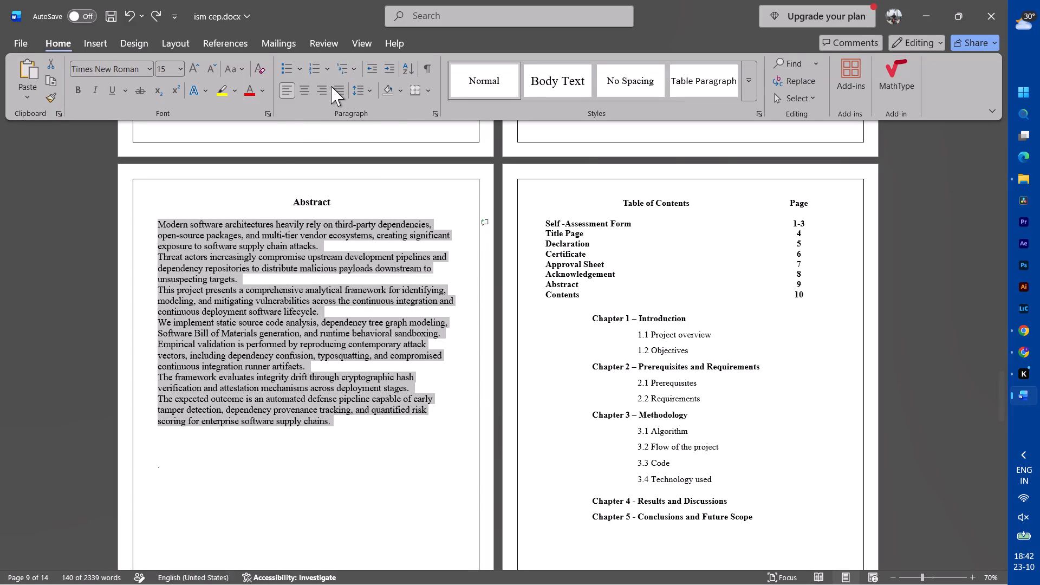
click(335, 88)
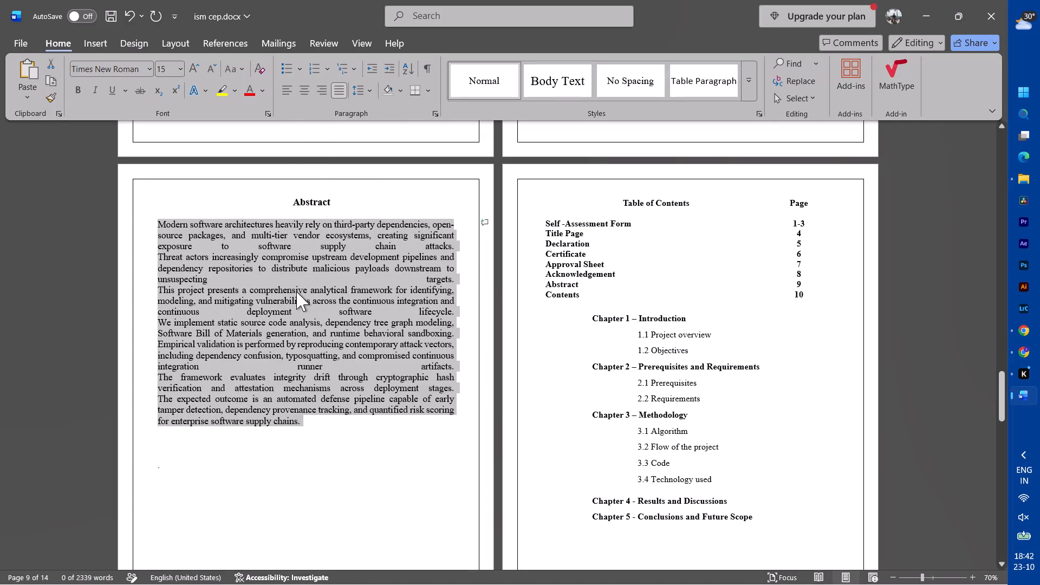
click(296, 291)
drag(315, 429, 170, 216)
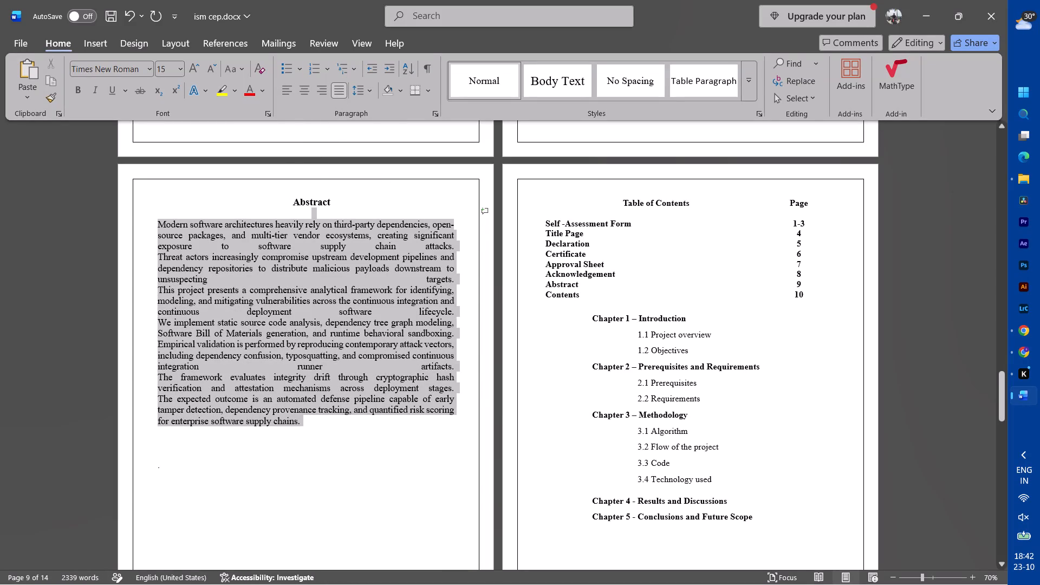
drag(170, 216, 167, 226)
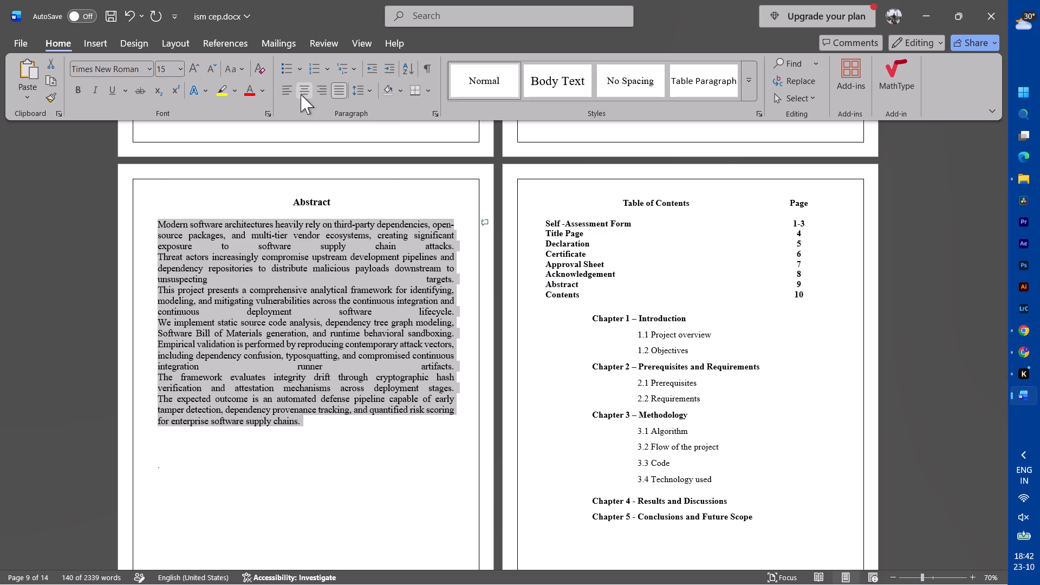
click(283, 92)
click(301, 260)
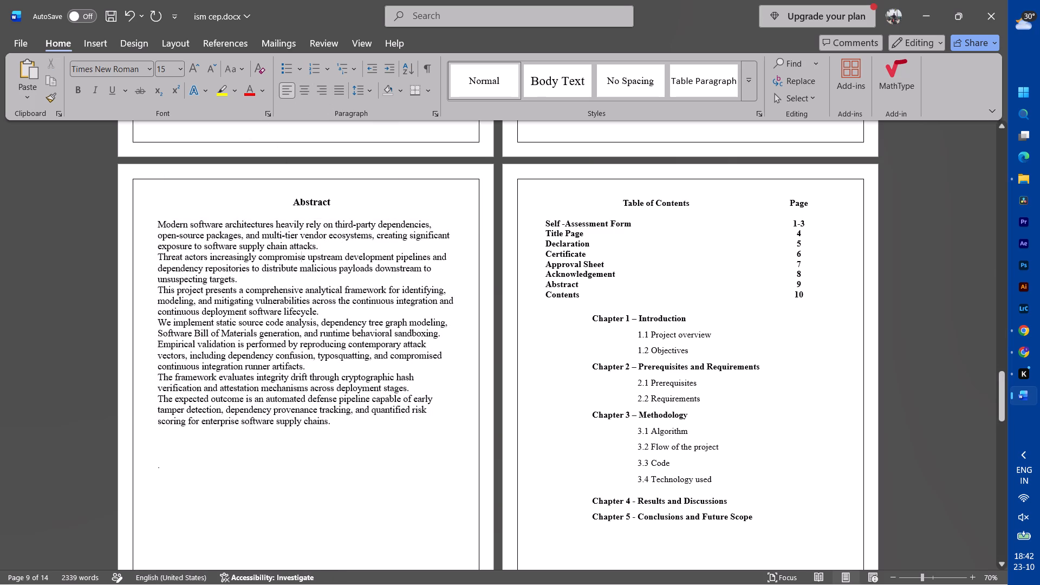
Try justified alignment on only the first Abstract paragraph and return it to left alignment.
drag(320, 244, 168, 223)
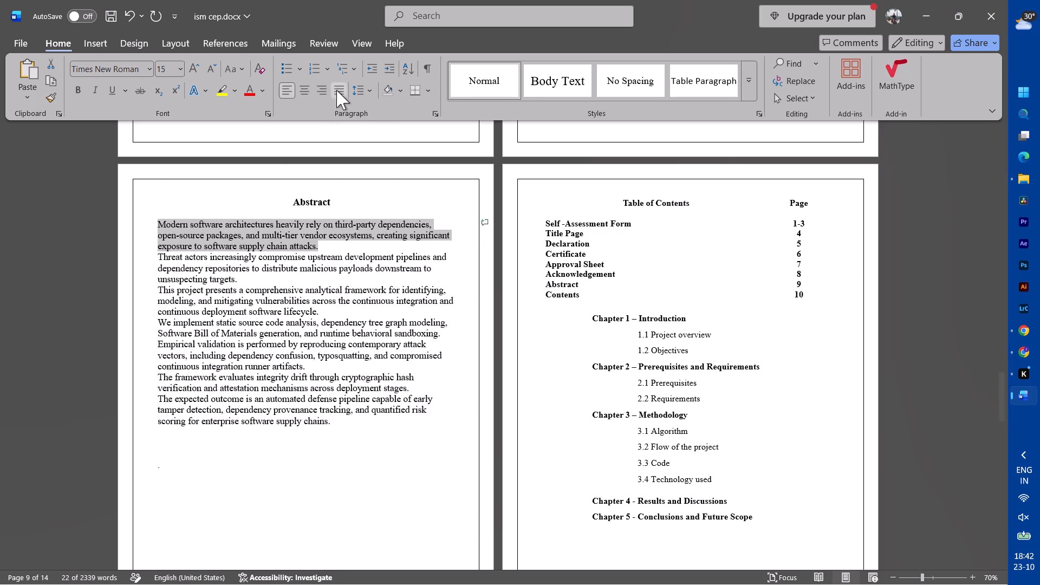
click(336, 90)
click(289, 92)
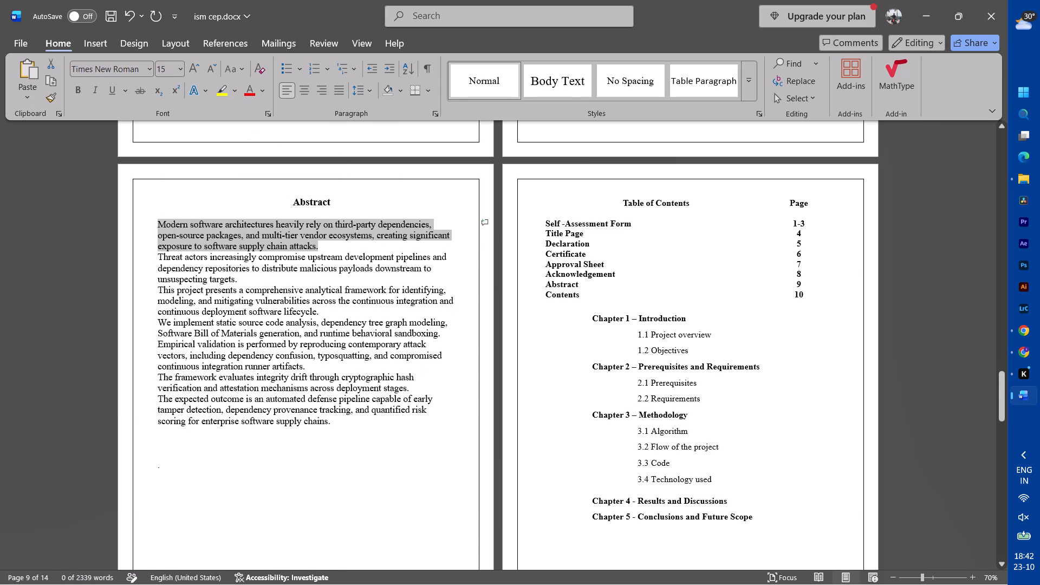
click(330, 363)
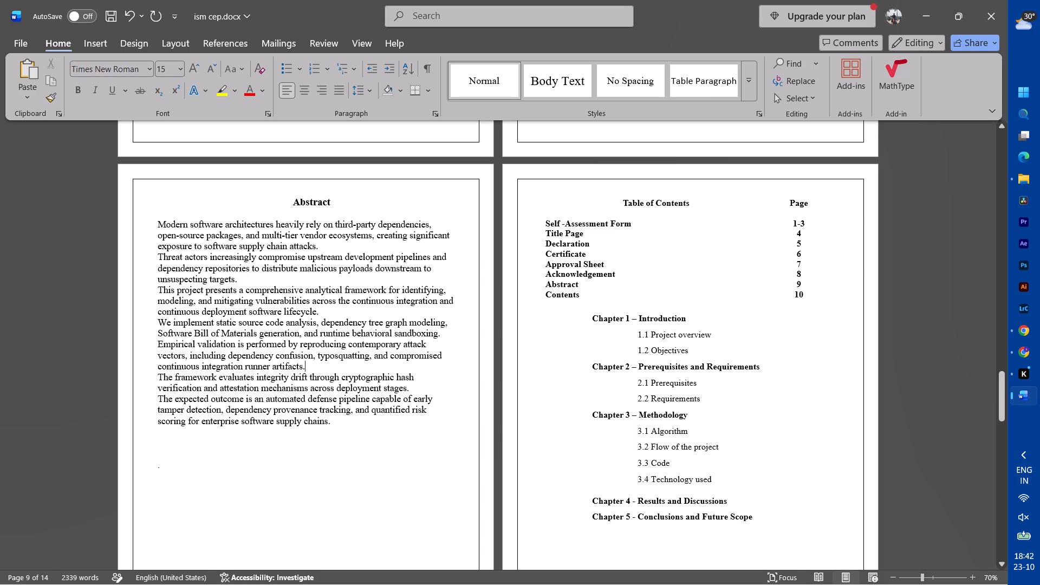
Add a blank line between the Chapter 1 - Introduction heading and its body text.
scroll(515, 246, down, 18)
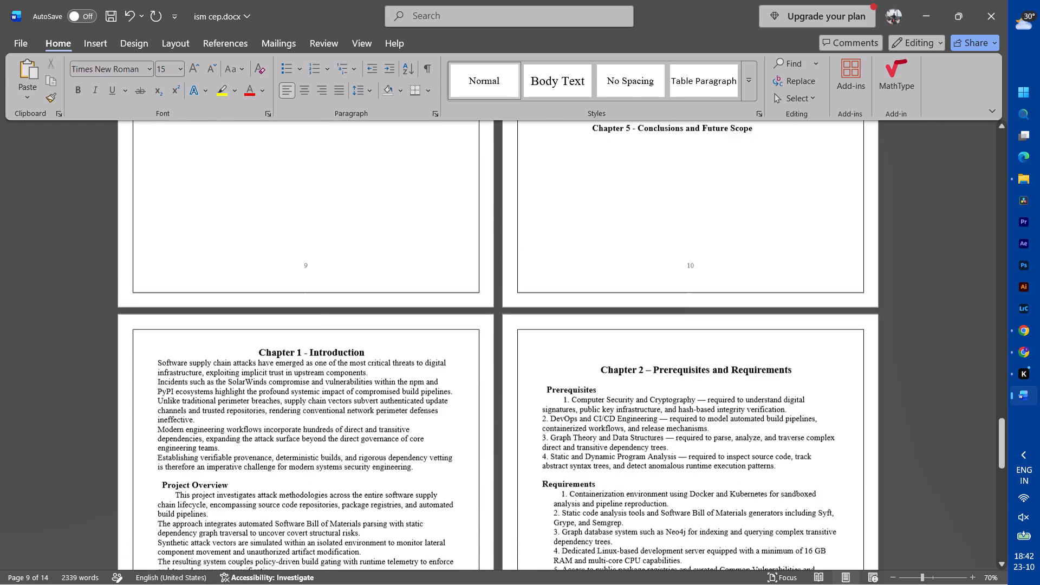
scroll(515, 248, down, 4)
click(378, 236)
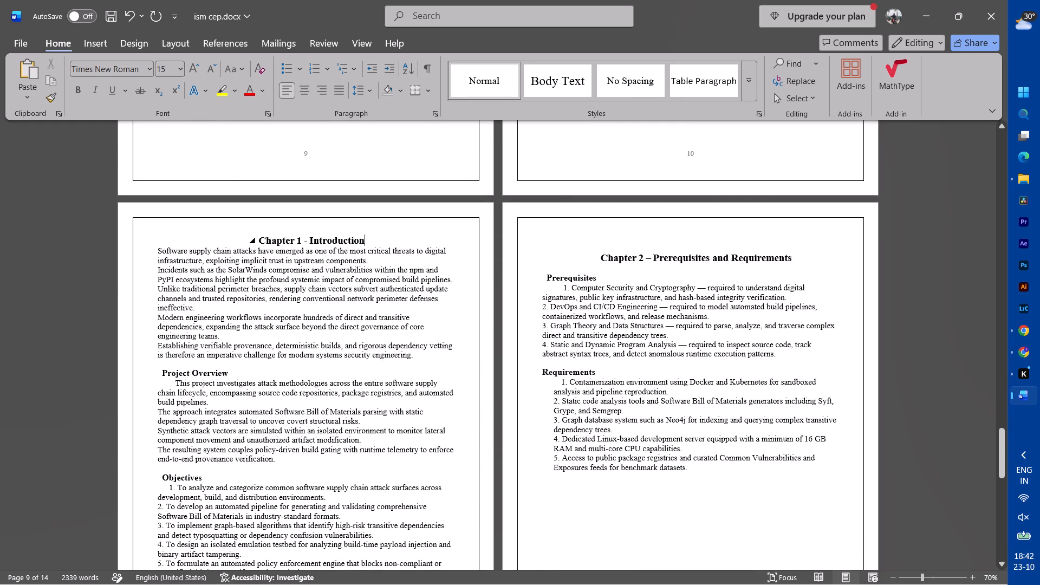
key(Return)
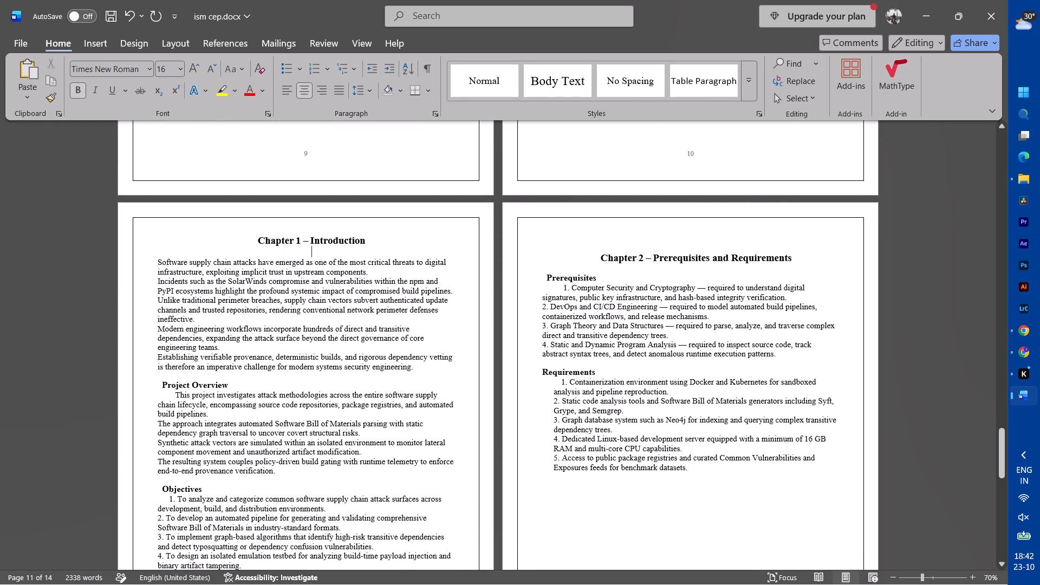
Justify the introductory paragraphs of Chapter 1, down to the Project Overview heading.
drag(427, 366, 162, 265)
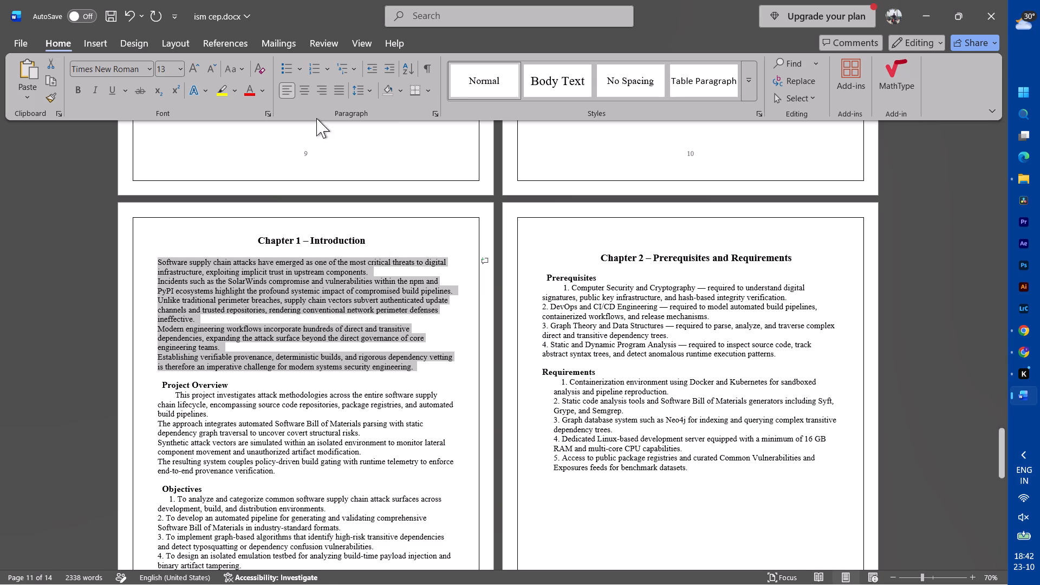
click(337, 95)
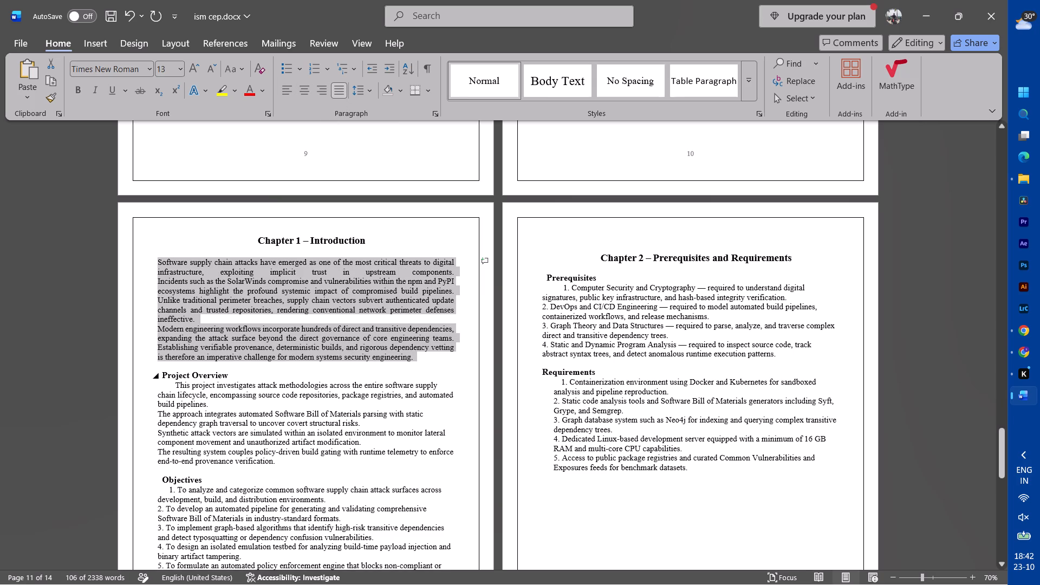
Align the Project Overview heading and its first paragraph flush with the left margin and add a blank line between them.
click(162, 375)
key(BackSpace)
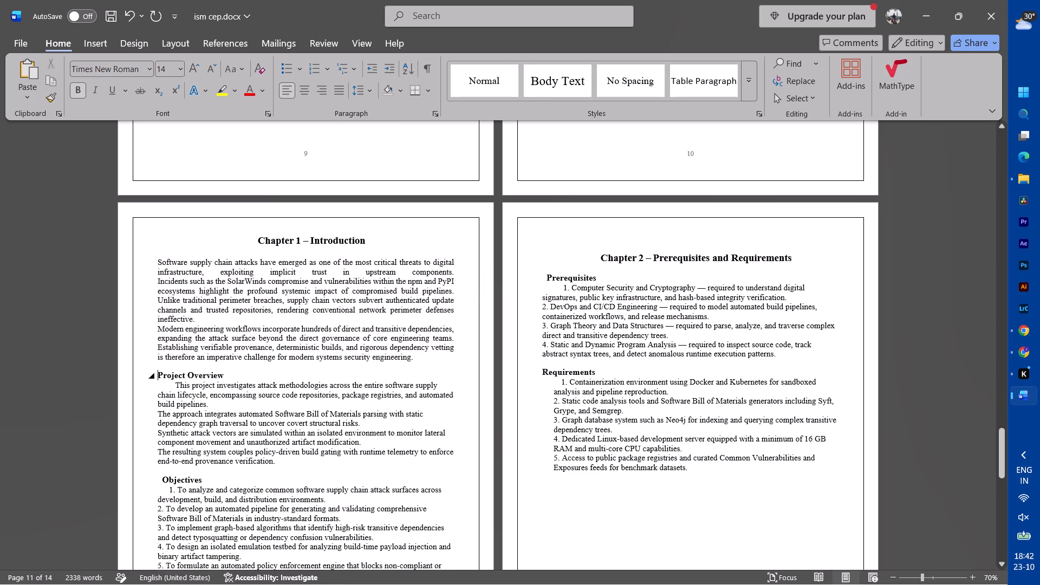
click(177, 386)
key(BackSpace)
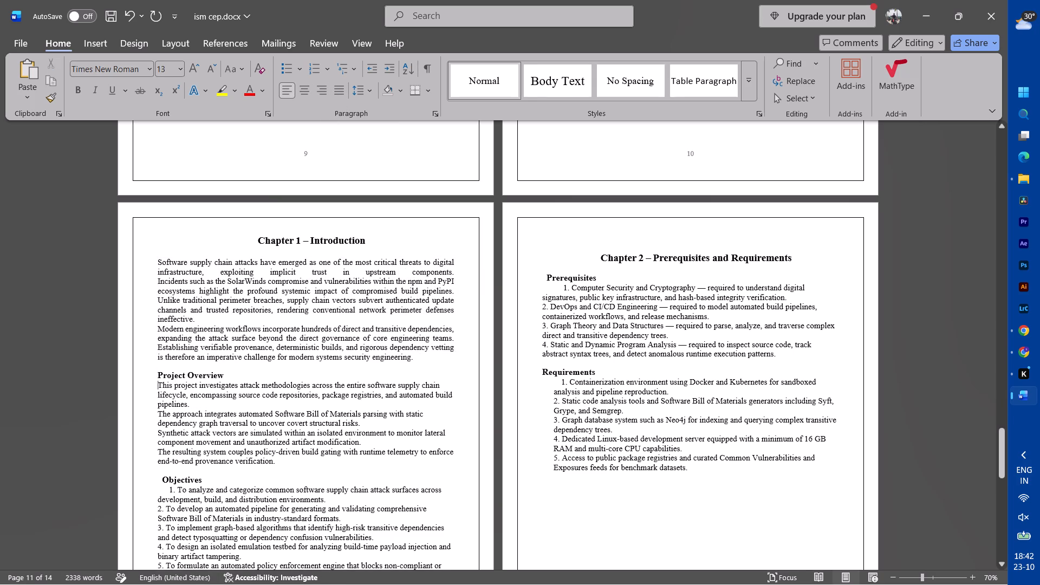
click(236, 376)
key(Return)
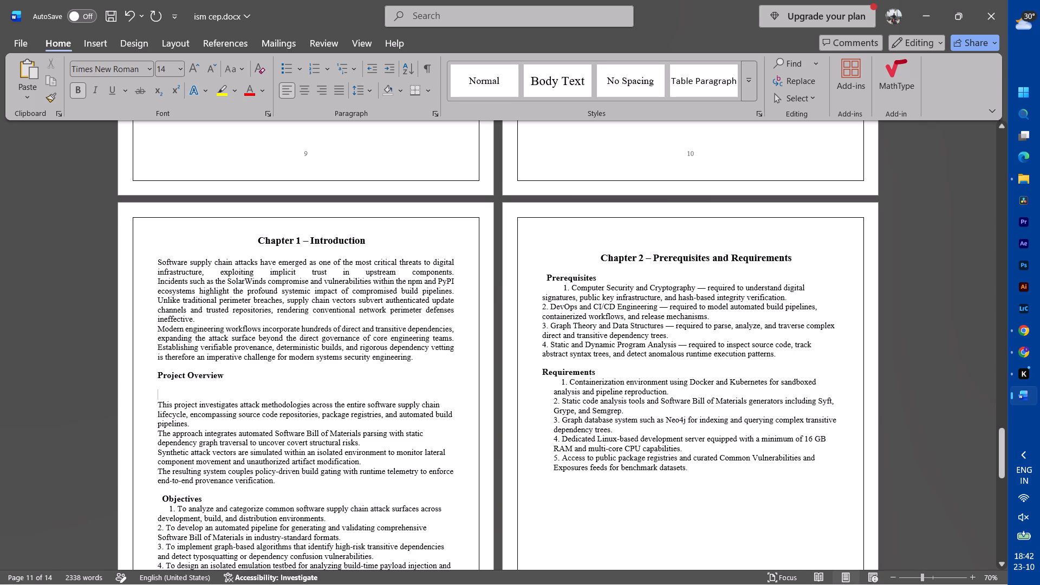
Justify all the body paragraphs under Project Overview.
drag(275, 480, 159, 407)
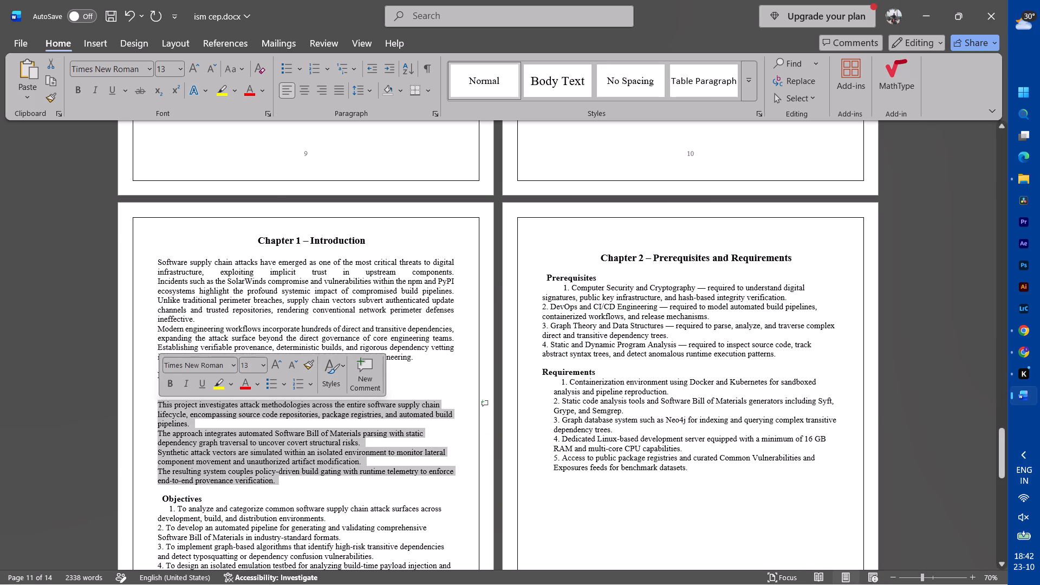
click(340, 101)
click(340, 95)
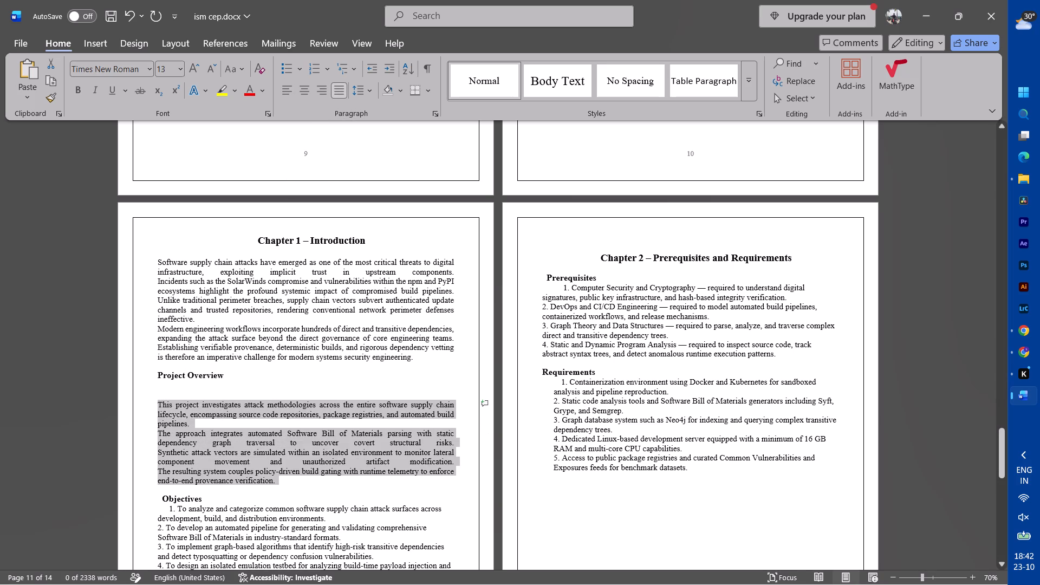
Align the Objectives heading and its first numbered item flush with the left margin, with one blank line between them.
scroll(289, 329, down, 7)
click(211, 343)
key(Return)
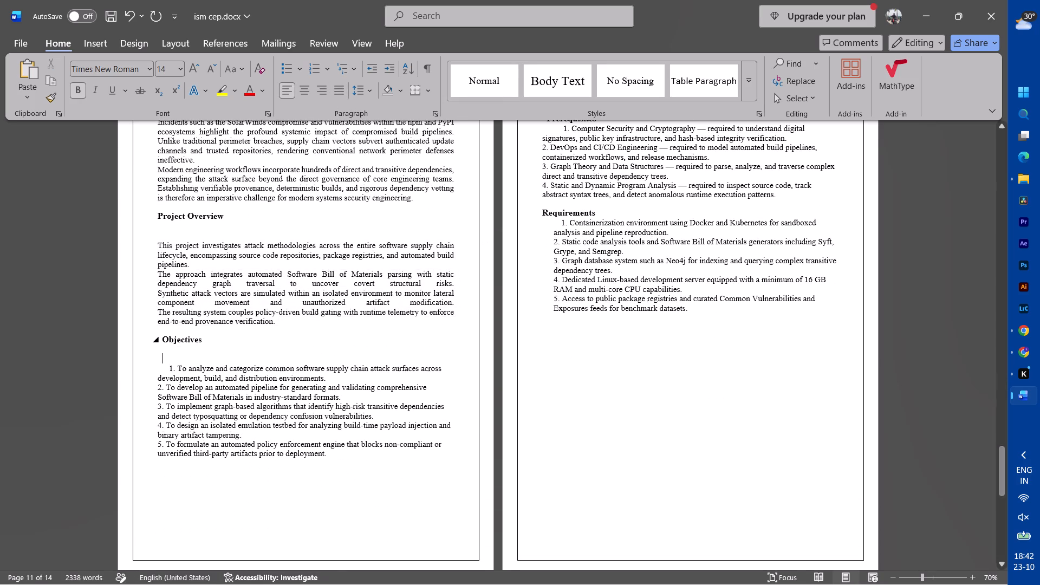
click(161, 341)
key(BackSpace)
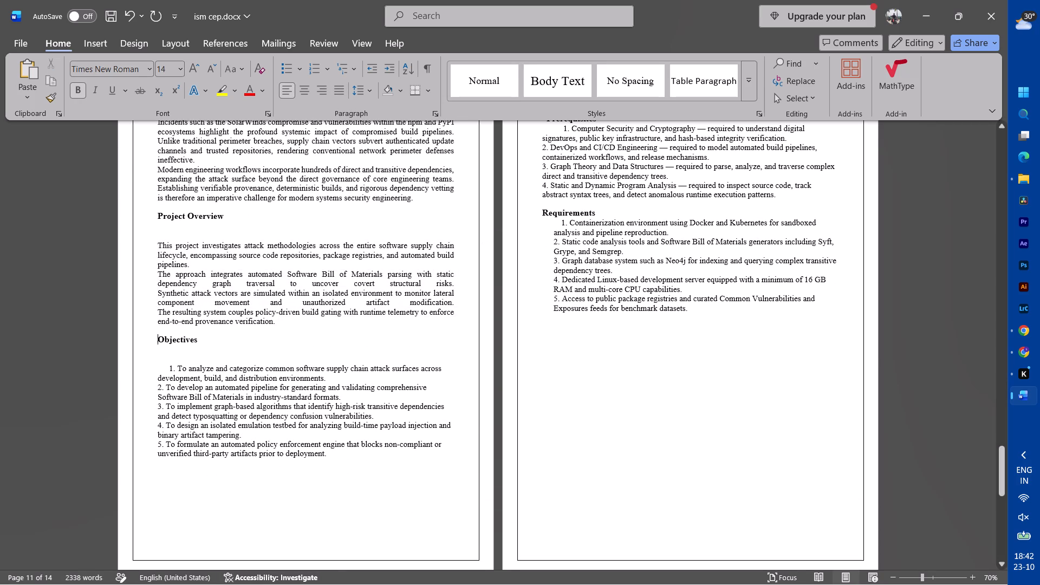
click(169, 367)
key(BackSpace)
key(BackSpace)
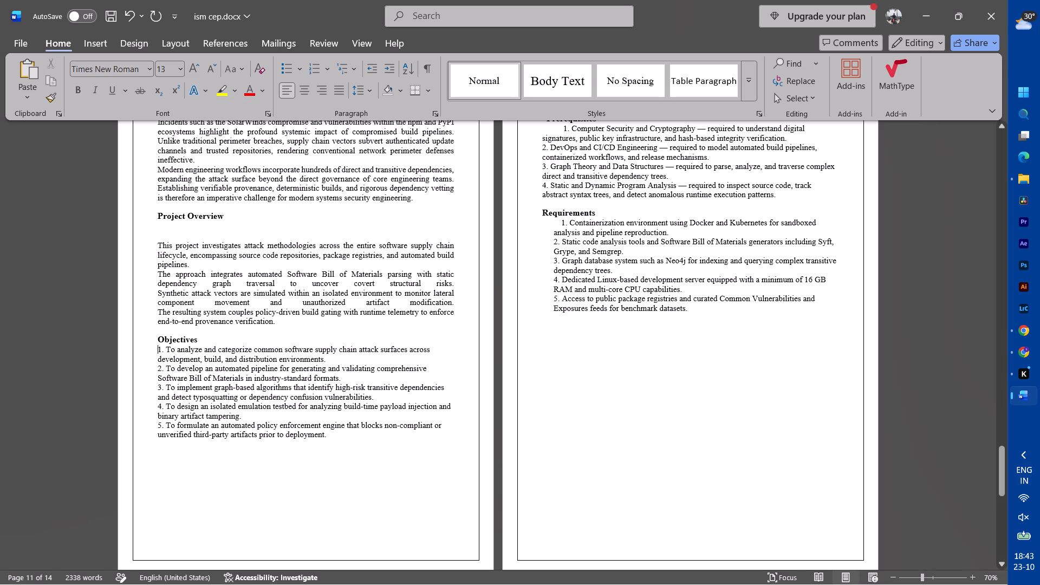
key(Return)
Remove the indent of the first numbered item under Prerequisites in Chapter 2 and add a blank line below that heading.
scroll(392, 375, up, 4)
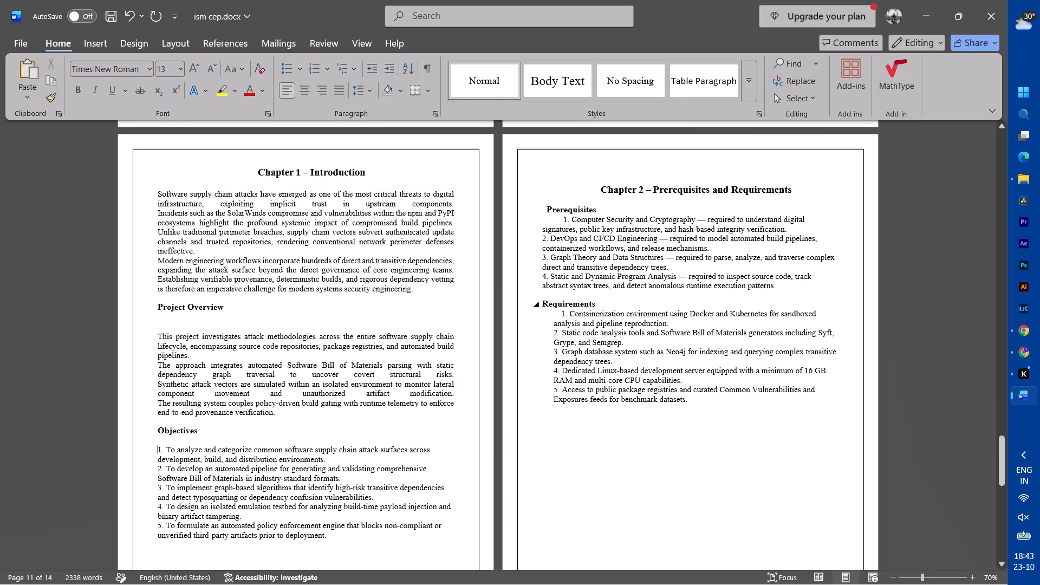
click(561, 219)
key(Right)
key(BackSpace)
key(BackSpace)
key(BackSpace)
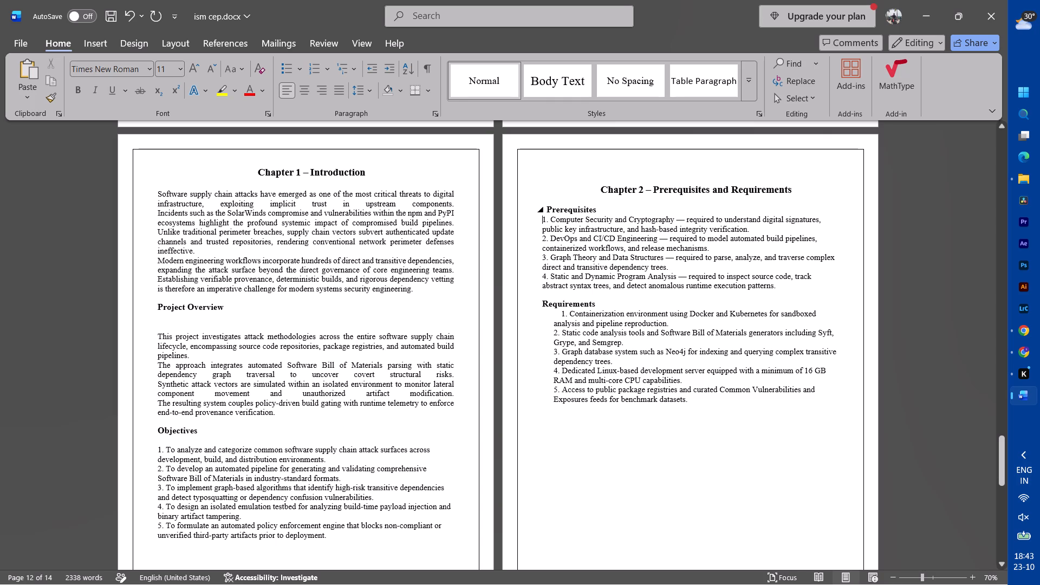
click(608, 212)
key(Return)
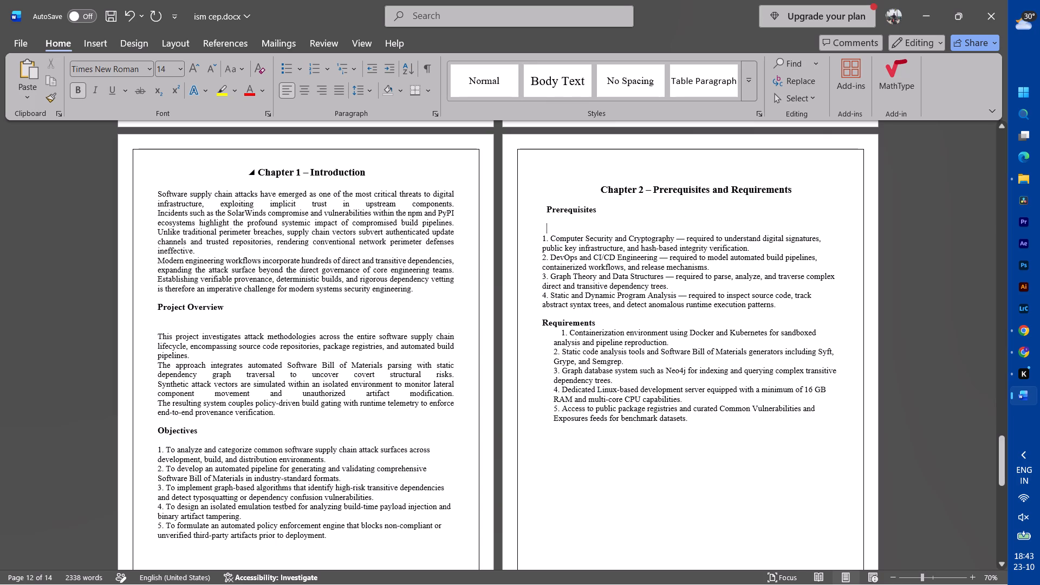
Add a blank line above the Chapter 1 – Introduction heading.
click(261, 169)
key(Return)
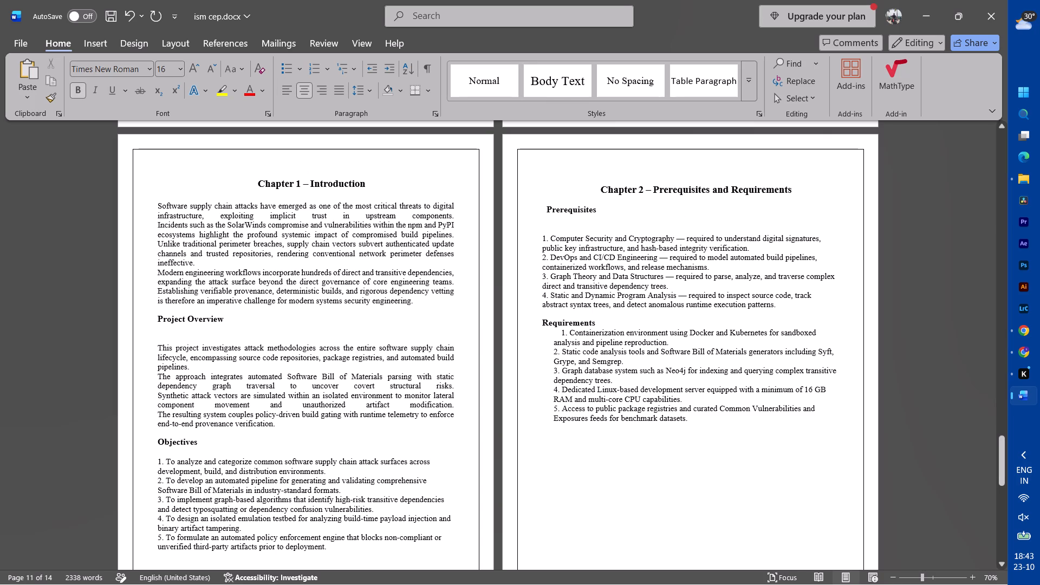
Remove the indents of the numbered list under Requirements so it lines up with its heading.
click(558, 330)
key(Right)
key(BackSpace)
key(BackSpace)
key(BackSpace)
key(BackSpace)
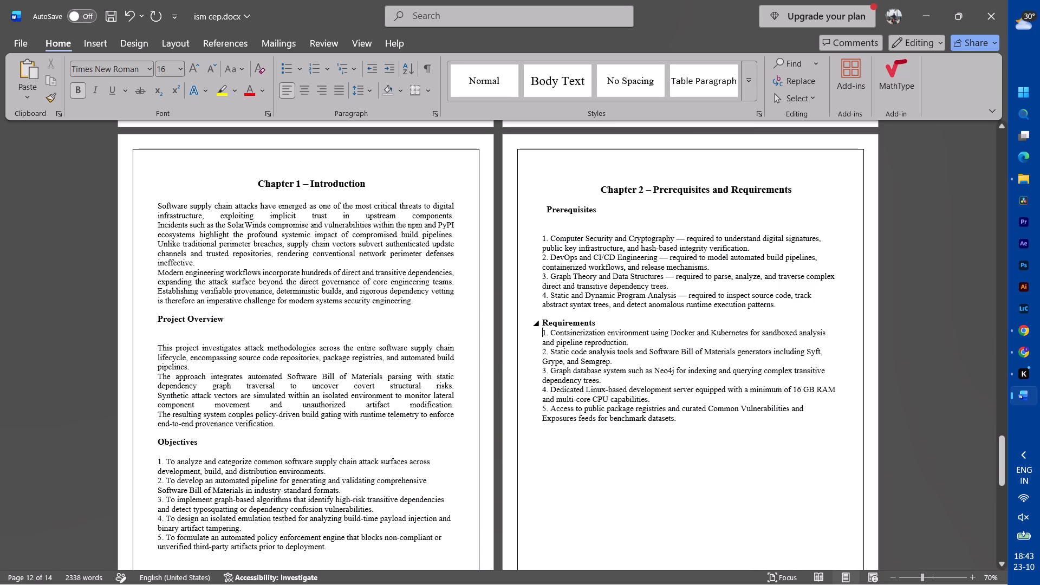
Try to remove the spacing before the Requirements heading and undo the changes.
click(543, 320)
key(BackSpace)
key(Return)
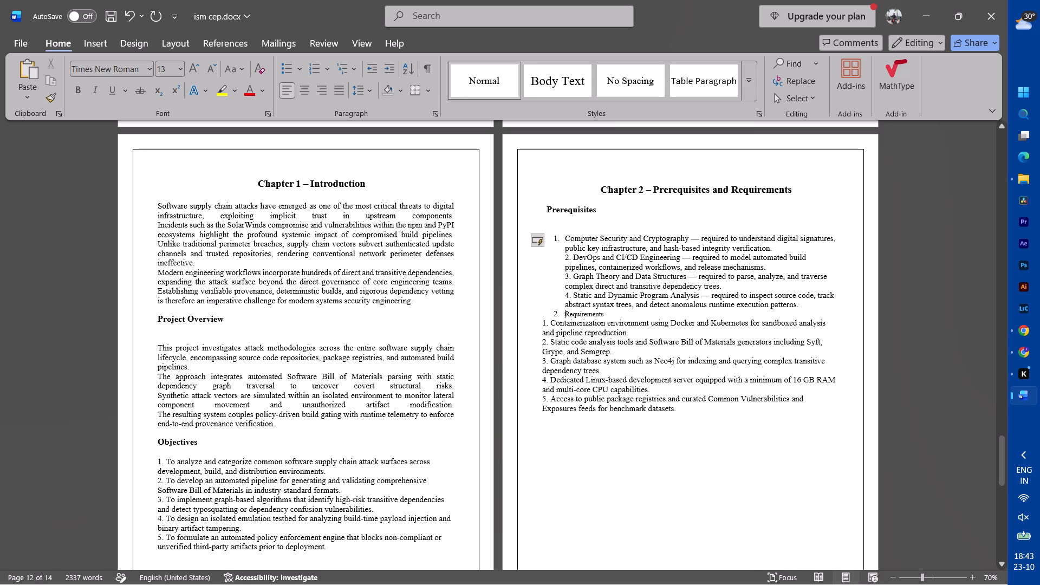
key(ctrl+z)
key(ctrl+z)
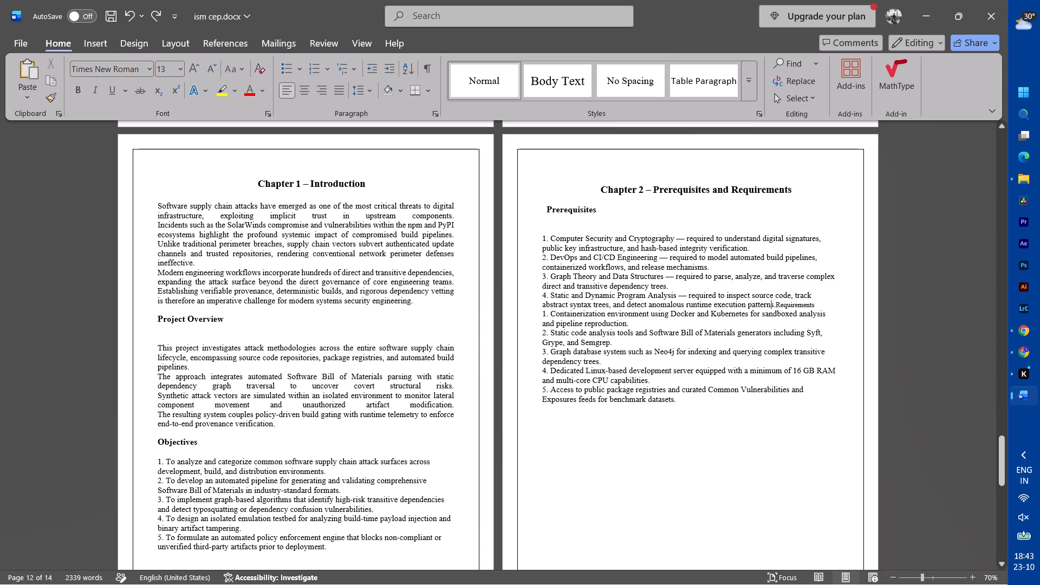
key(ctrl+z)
Add a blank line between the Requirements heading and its numbered list.
click(613, 318)
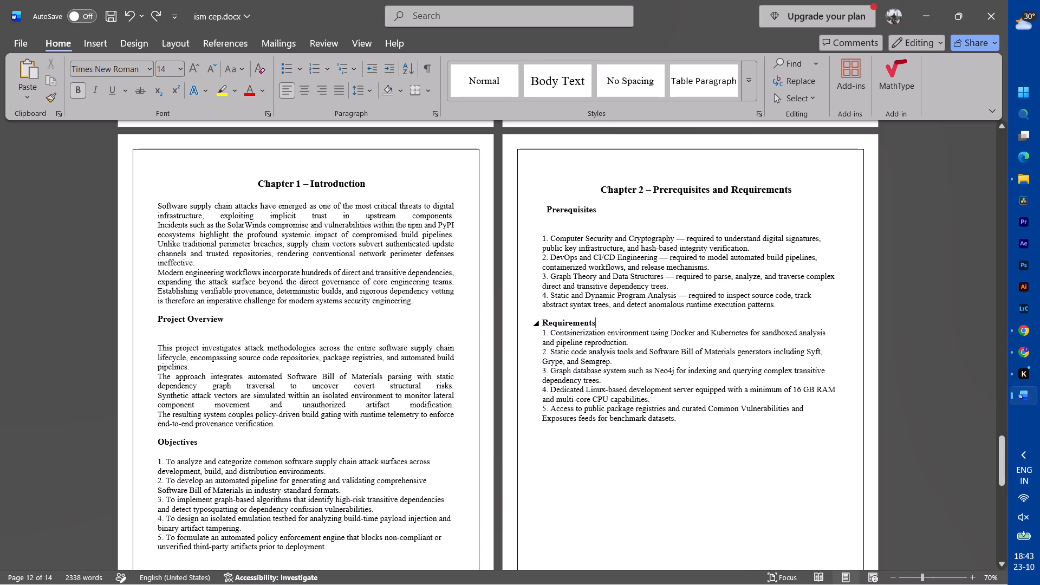
key(Return)
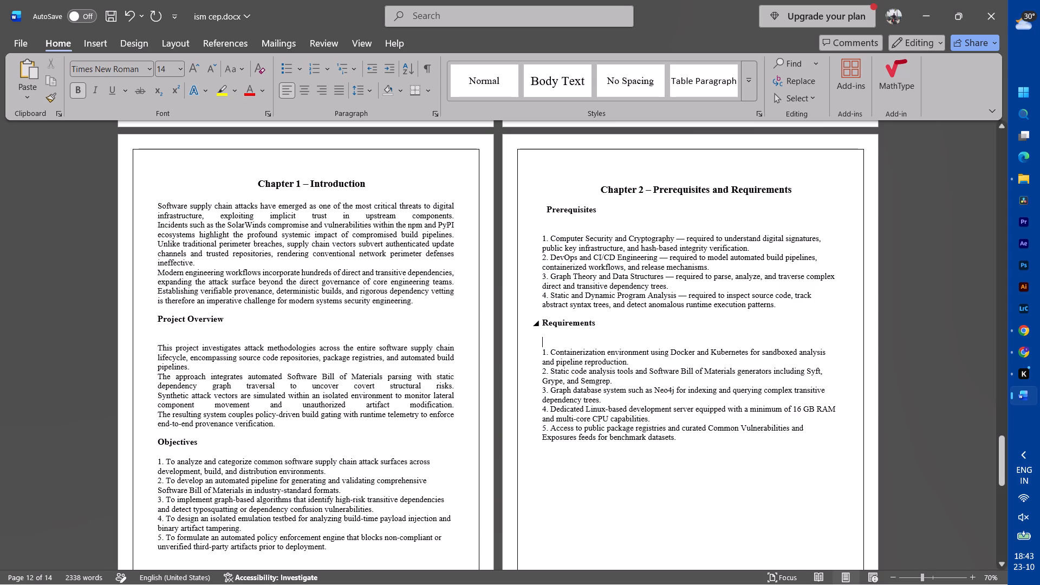
Remove the indent of the Prerequisites heading under Chapter 2, keeping it on its own line.
click(548, 210)
key(BackSpace)
key(BackSpace)
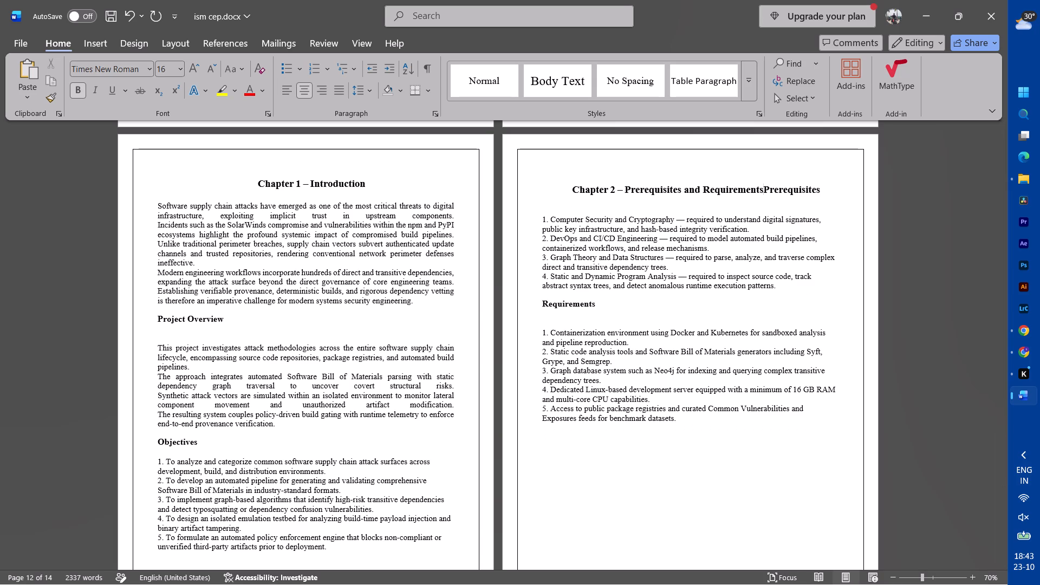
key(ctrl+z)
Review the heading spacing and layout from Chapter 1 – Introduction through the Future Scope section.
scroll(607, 222, down, 7)
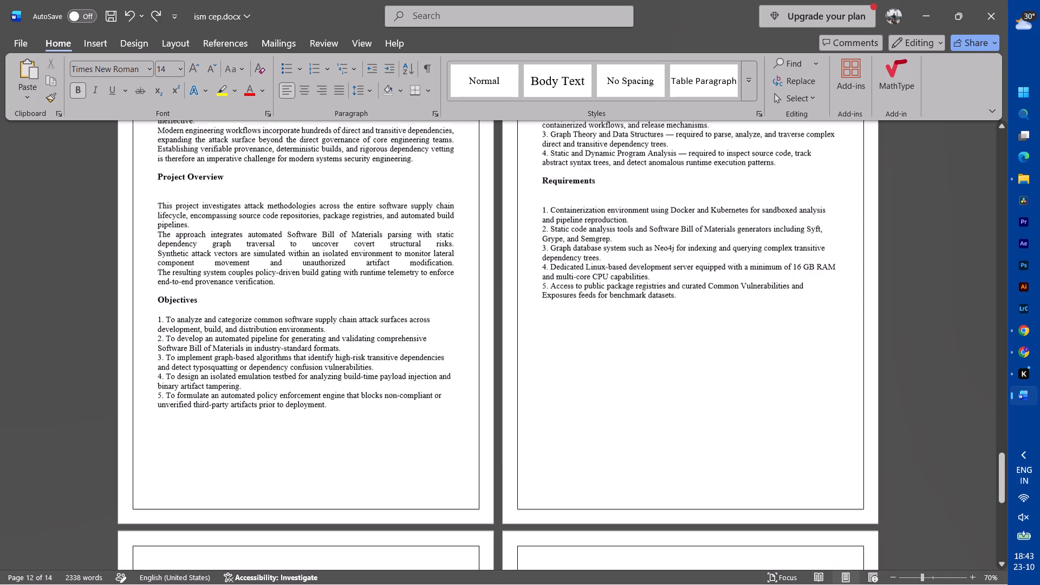
scroll(577, 265, down, 5)
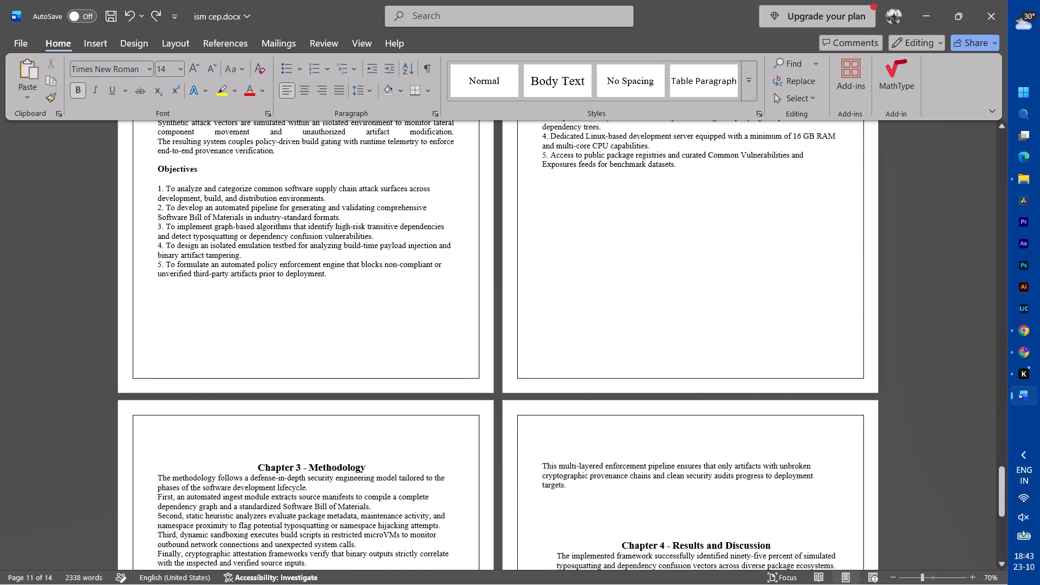
scroll(577, 266, down, 15)
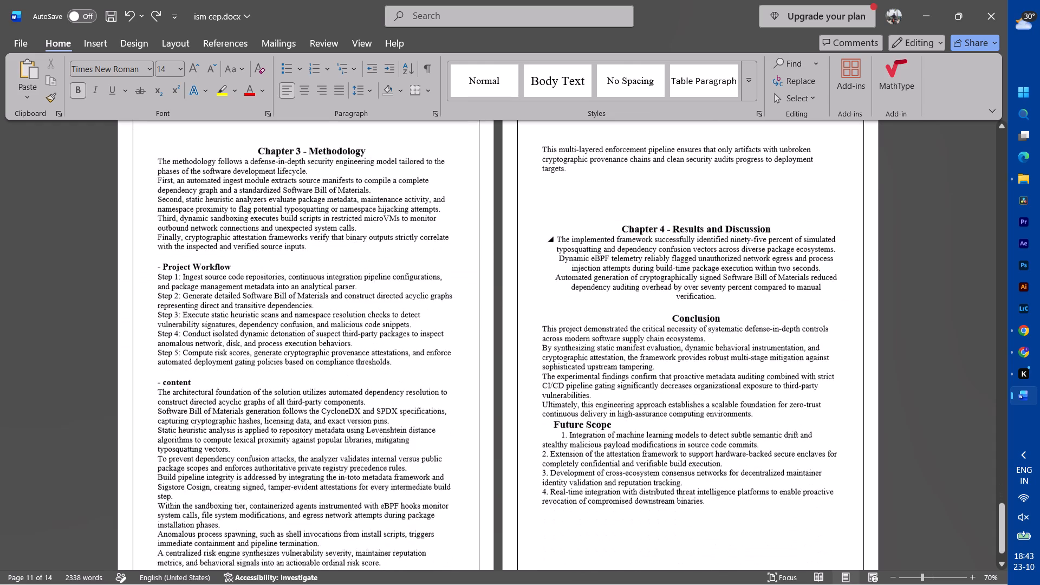
scroll(590, 194, up, 5)
scroll(478, 198, down, 9)
scroll(346, 224, up, 5)
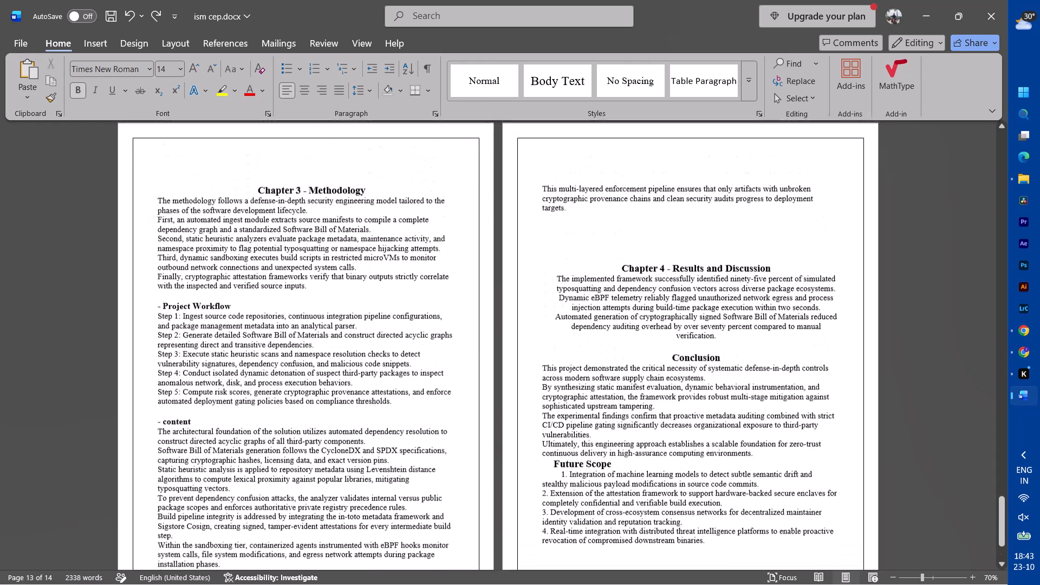
scroll(424, 179, up, 20)
scroll(424, 179, up, 4)
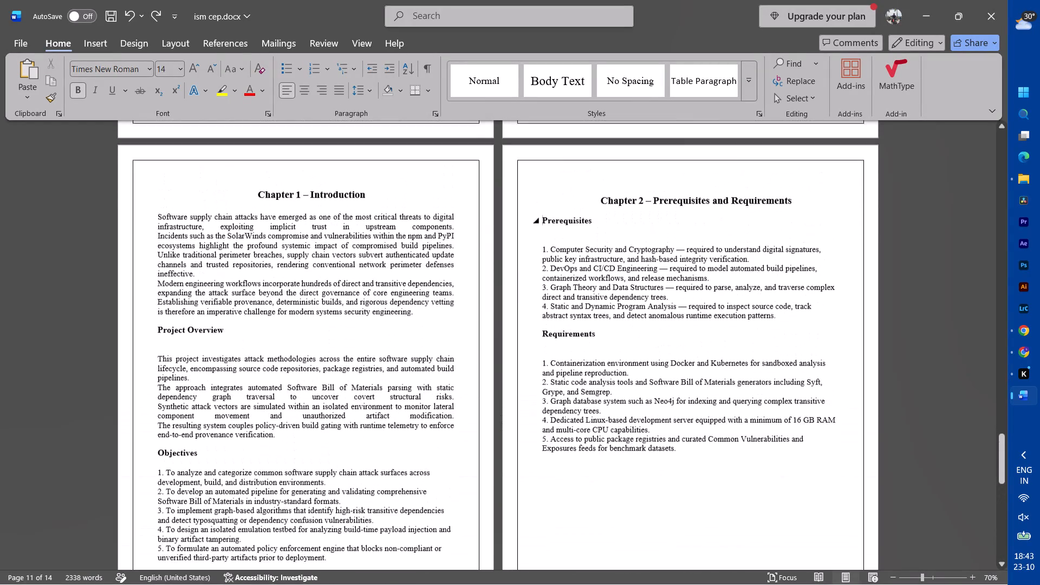
scroll(590, 227, up, 3)
scroll(588, 251, down, 2)
Remove the blank lines between the Requirements and Prerequisites headings and their numbered lists.
click(552, 375)
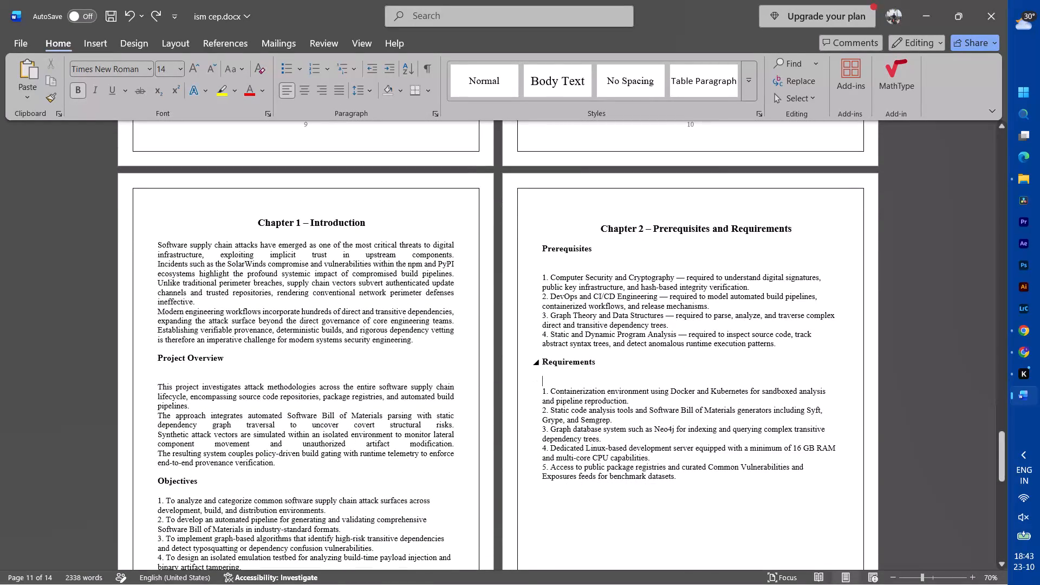
key(BackSpace)
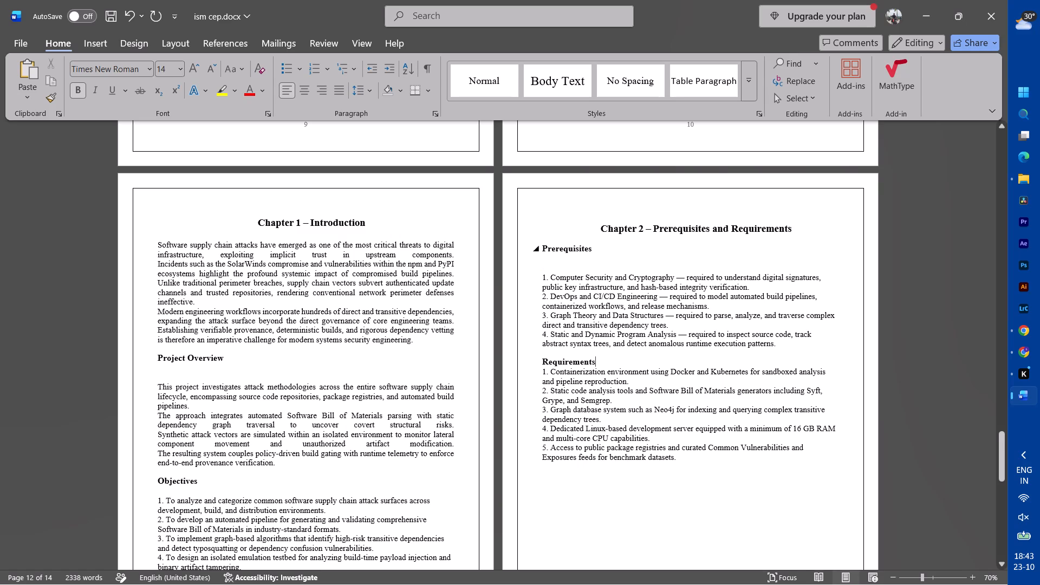
click(551, 263)
key(BackSpace)
key(BackSpace)
Remove the blank line between the Project Overview heading and its text in Chapter 1.
scroll(554, 382, down, 14)
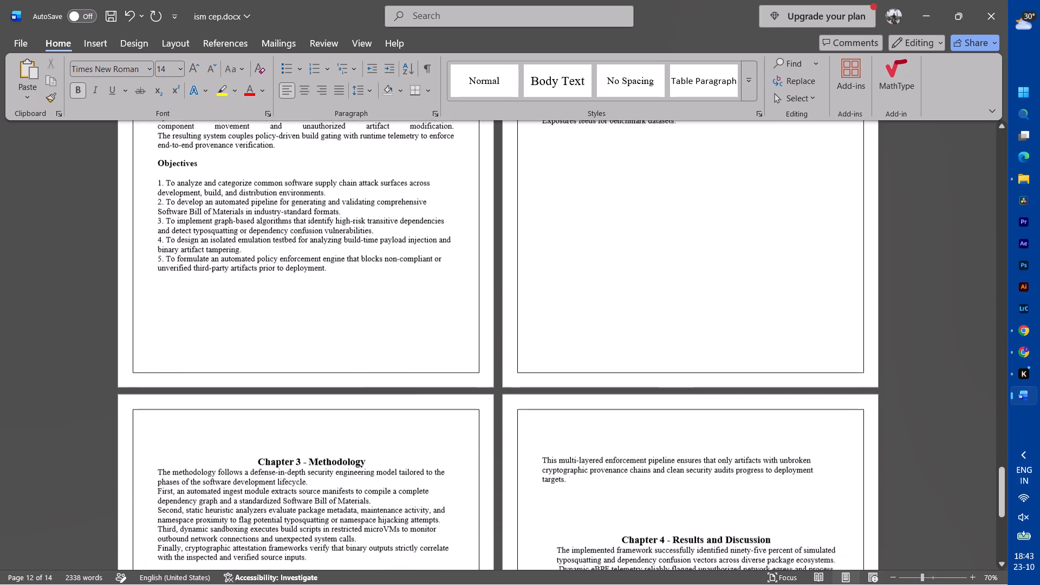
scroll(543, 401, down, 7)
scroll(499, 387, down, 5)
scroll(399, 349, down, 4)
scroll(381, 350, up, 2)
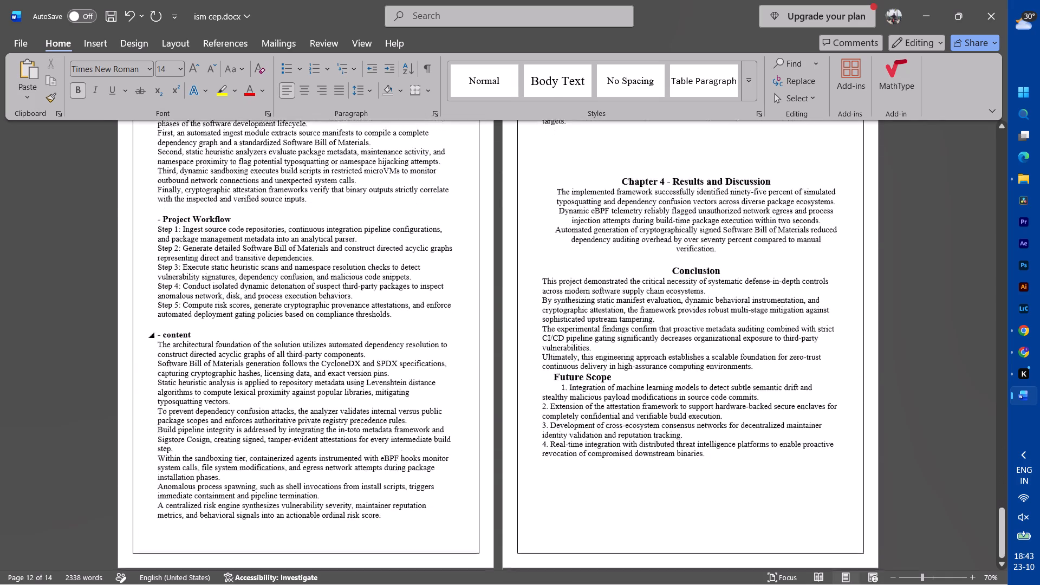
scroll(381, 350, up, 20)
scroll(380, 350, up, 5)
scroll(294, 349, up, 2)
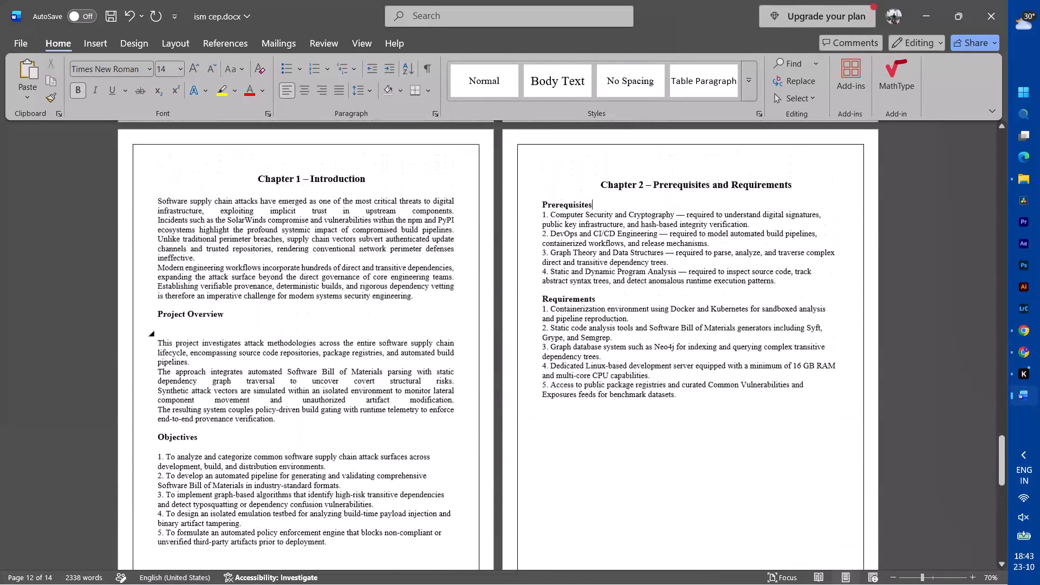
click(189, 347)
key(BackSpace)
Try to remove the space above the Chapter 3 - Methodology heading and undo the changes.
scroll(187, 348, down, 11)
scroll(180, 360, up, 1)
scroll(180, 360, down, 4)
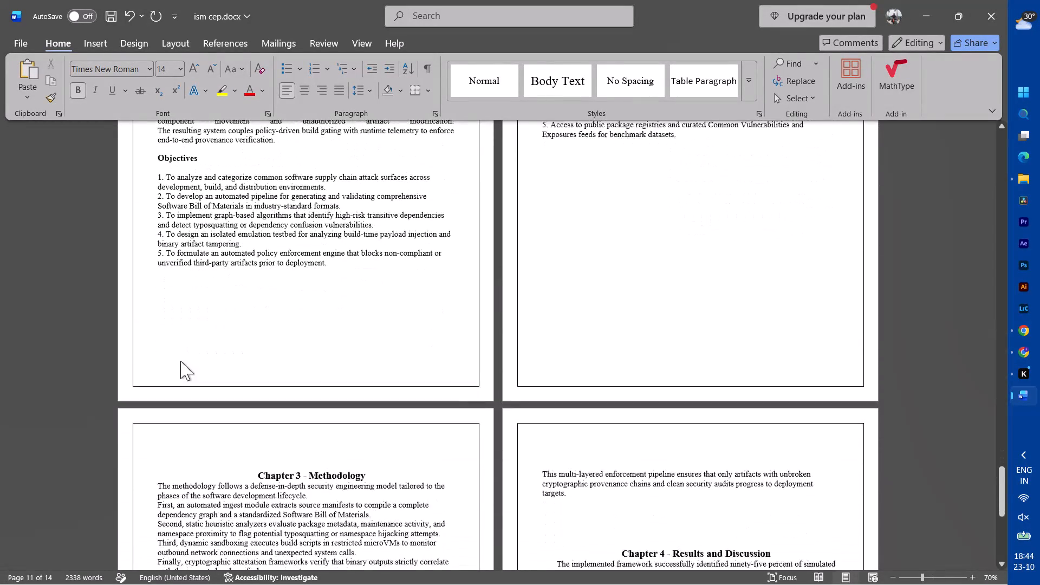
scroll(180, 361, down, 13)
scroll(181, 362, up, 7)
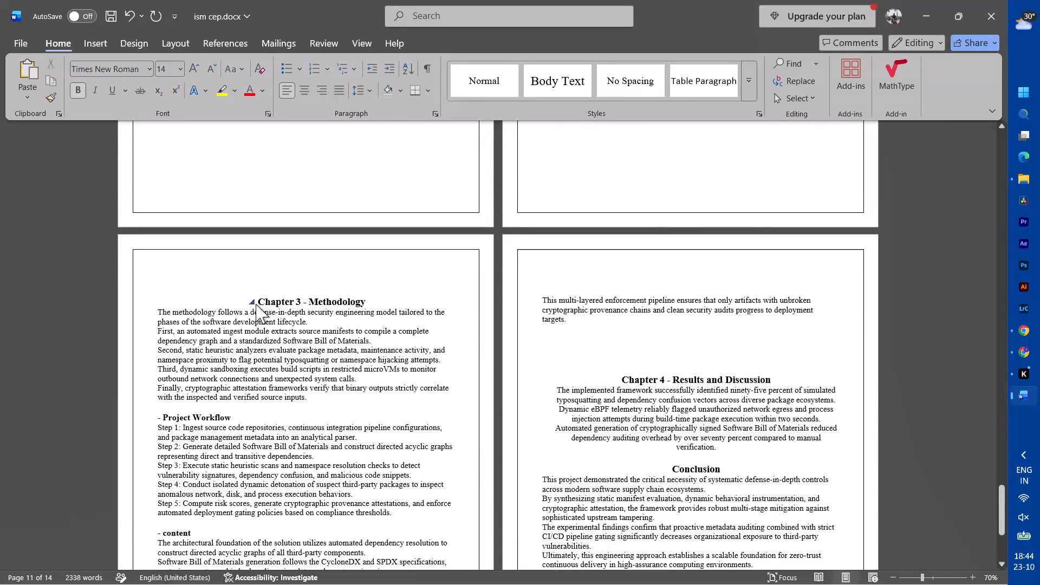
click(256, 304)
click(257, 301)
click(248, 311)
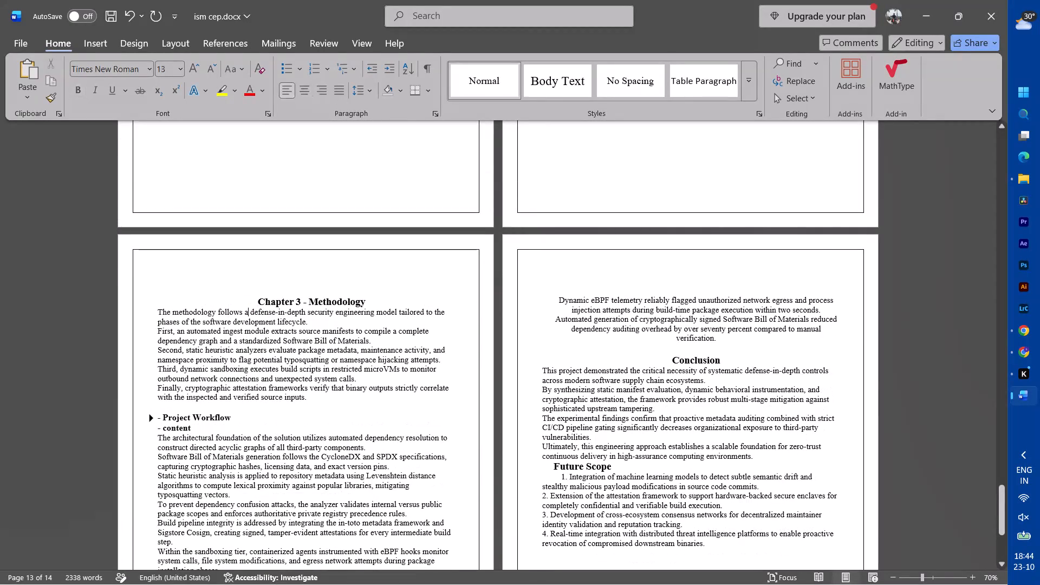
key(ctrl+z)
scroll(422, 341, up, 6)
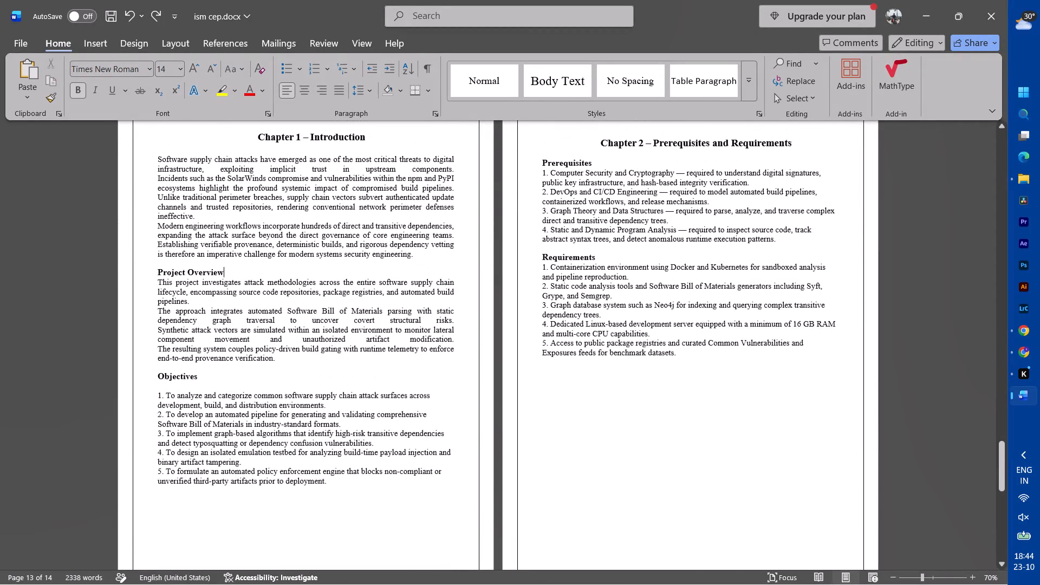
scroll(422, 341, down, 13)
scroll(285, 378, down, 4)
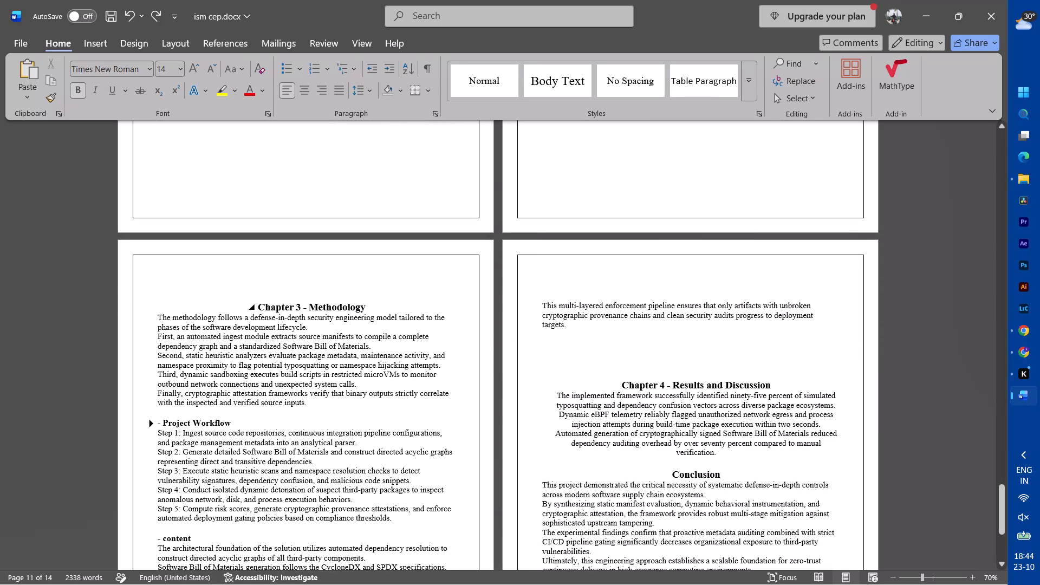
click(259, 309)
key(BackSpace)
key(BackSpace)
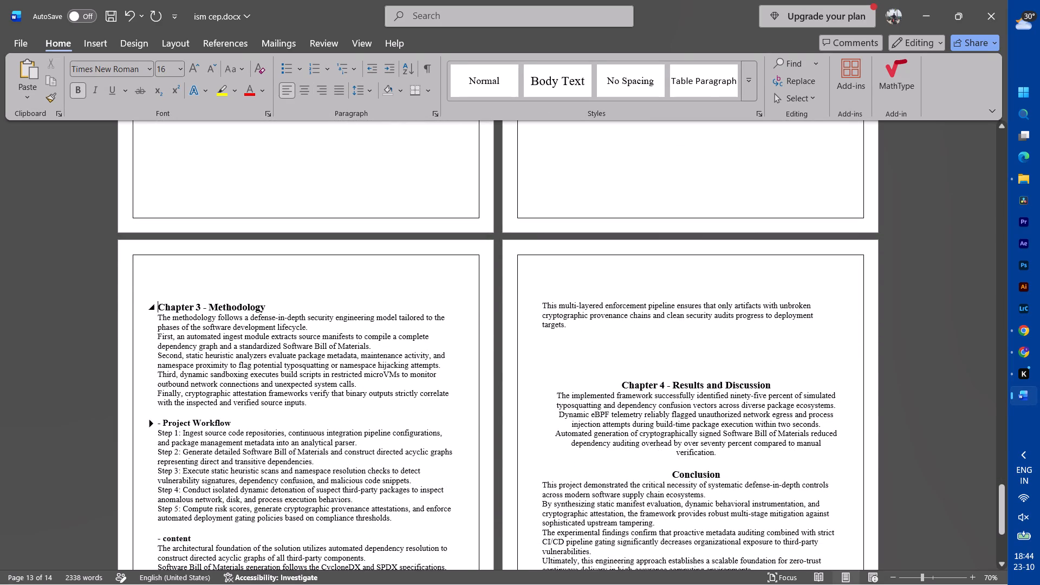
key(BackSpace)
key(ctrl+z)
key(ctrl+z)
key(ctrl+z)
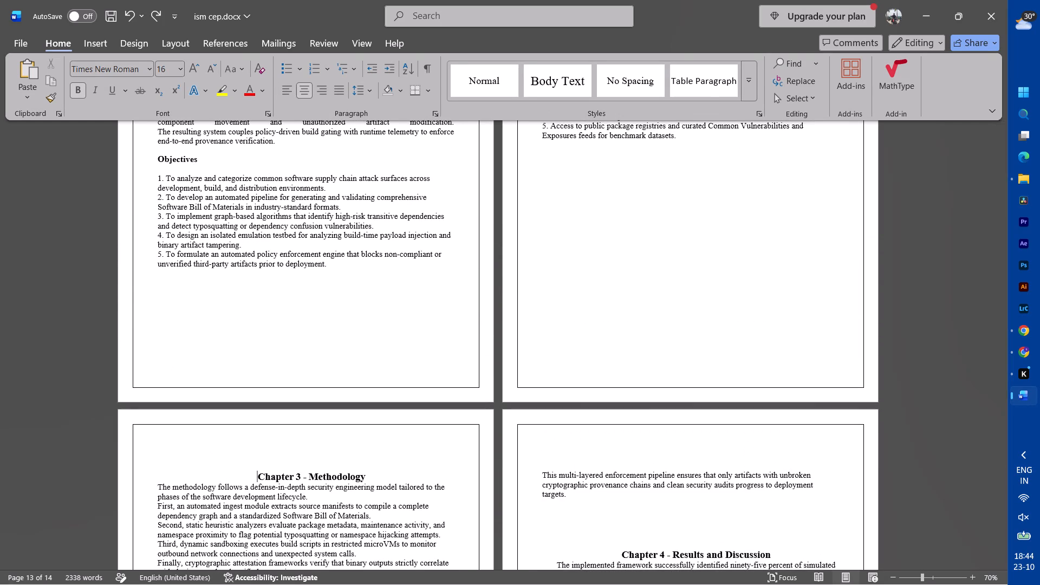
Delete the "This multi-layered enforcement pipeline" paragraph and the blank lines above the Chapter 4 - Results and Discussion heading.
scroll(428, 339, down, 7)
scroll(589, 378, down, 4)
drag(581, 265, 527, 210)
key(BackSpace)
click(662, 261)
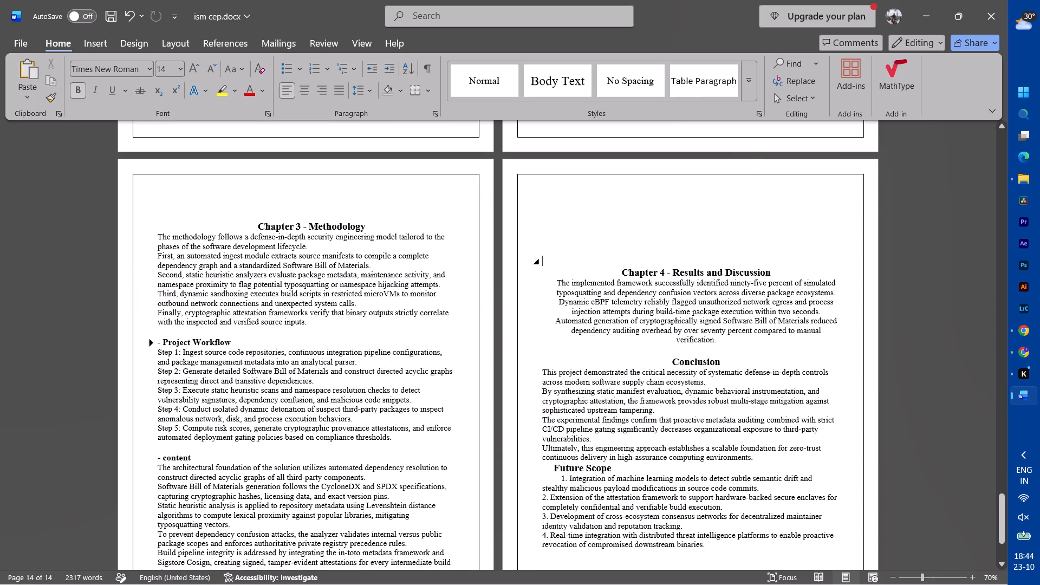
key(BackSpace)
key(BackSpace)
key(BackSpace)
Change the "- content" heading in Chapter 3 to "Content" and add a blank line below it.
scroll(575, 305, down, 7)
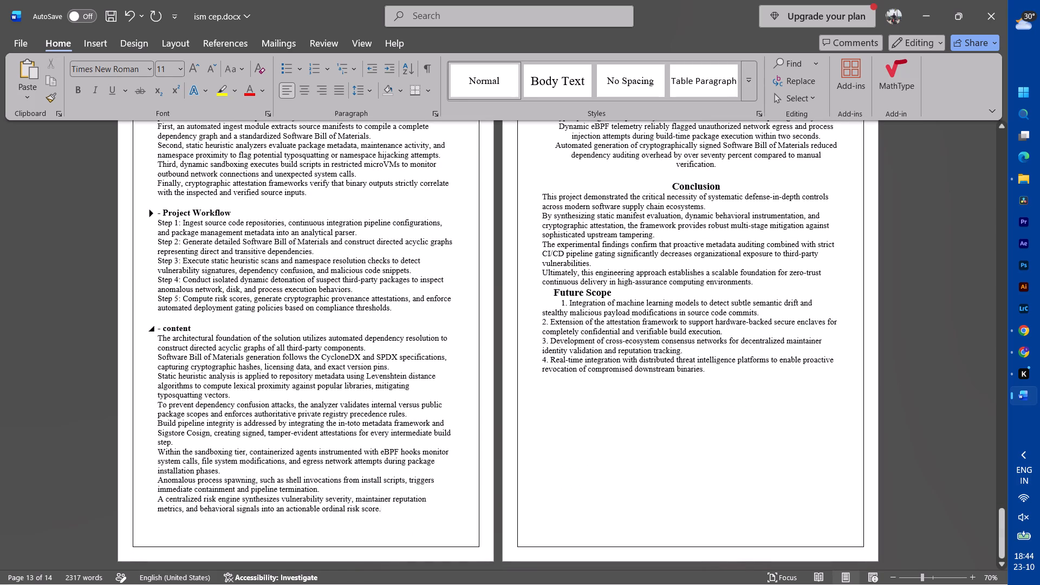
click(165, 326)
key(BackSpace)
key(BackSpace)
key(BackSpace)
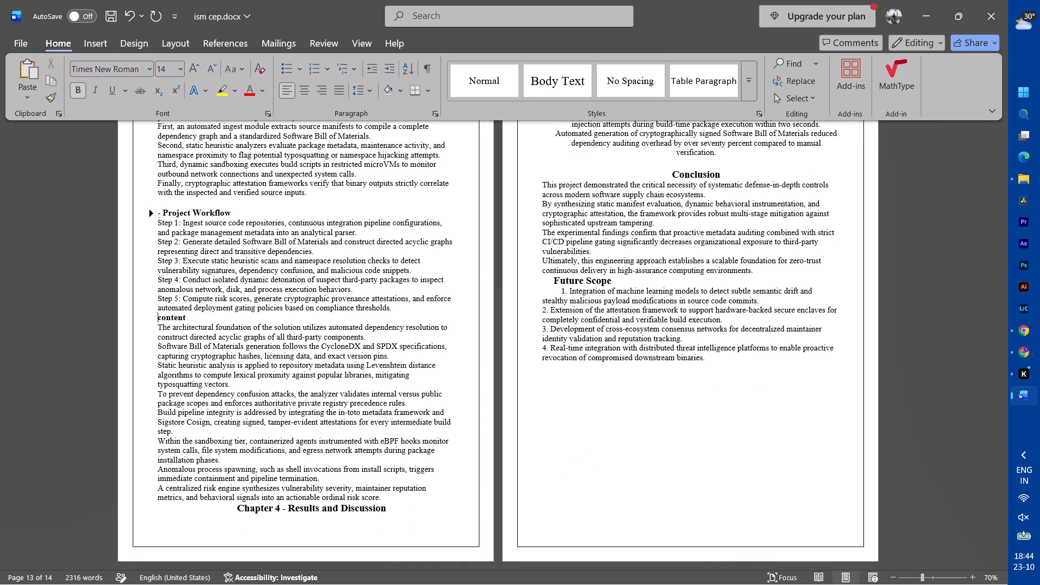
key(Return)
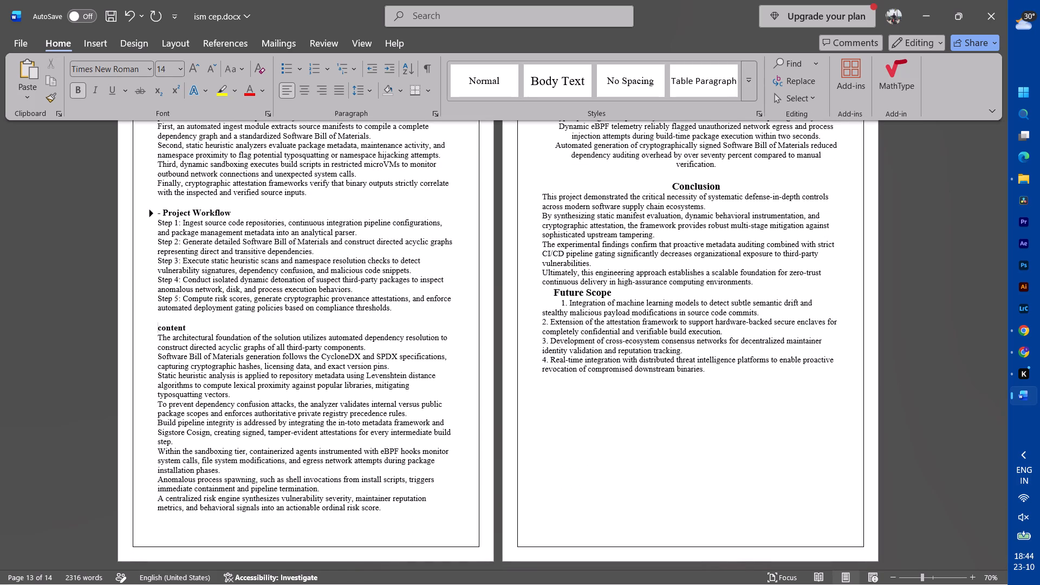
key(Return)
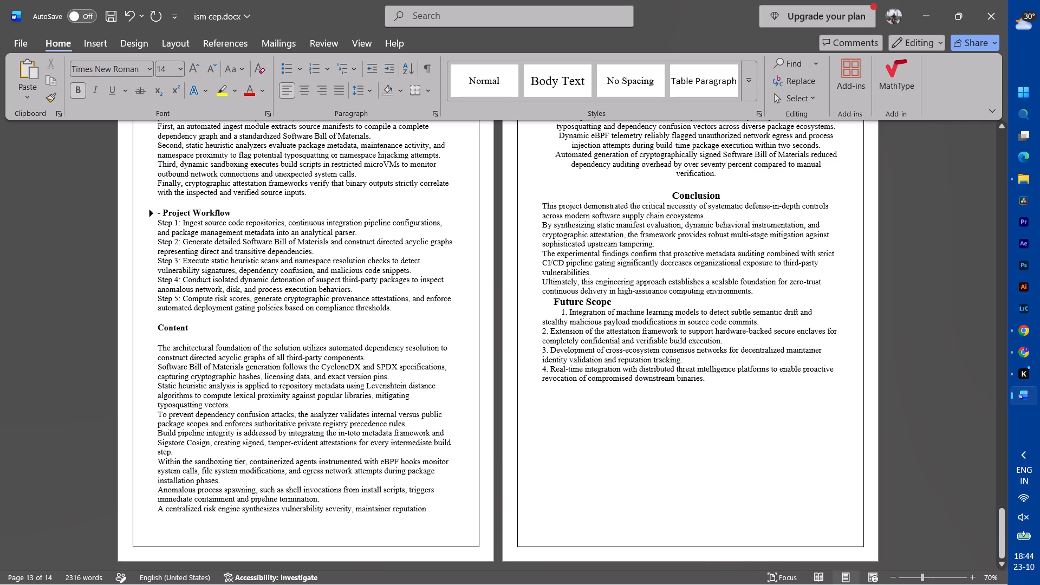
Delete the "A centralized risk engine" paragraph that runs onto the Chapter 4 page.
scroll(701, 412, up, 6)
scroll(659, 236, down, 5)
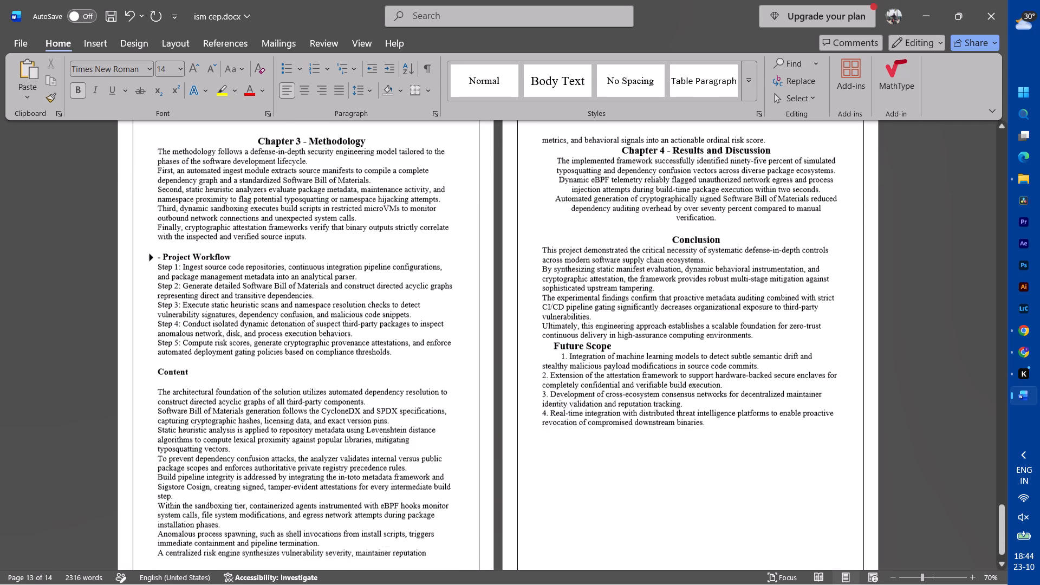
drag(157, 532, 758, 274)
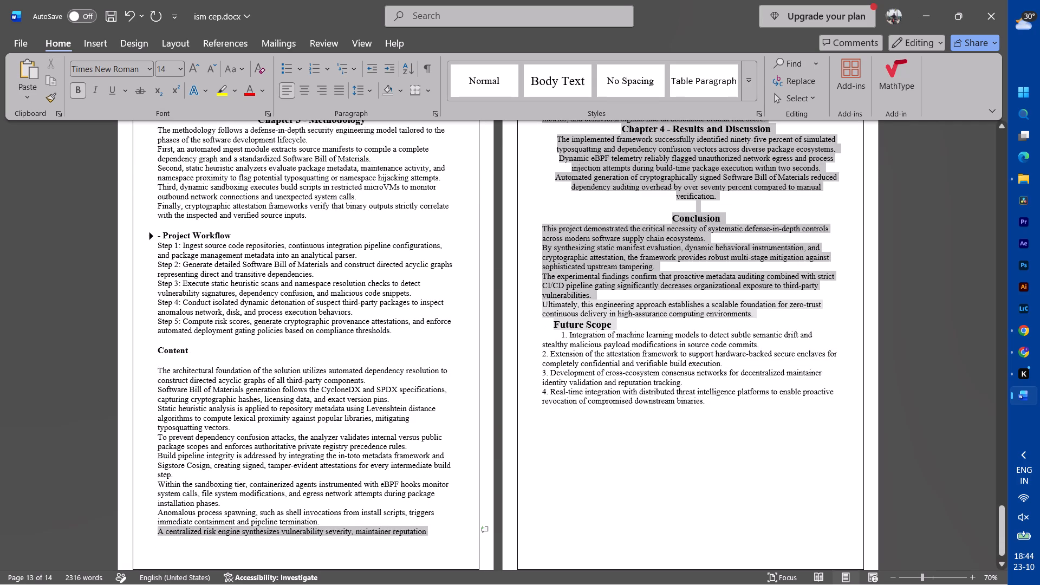
drag(758, 274, 775, 158)
scroll(765, 215, up, 2)
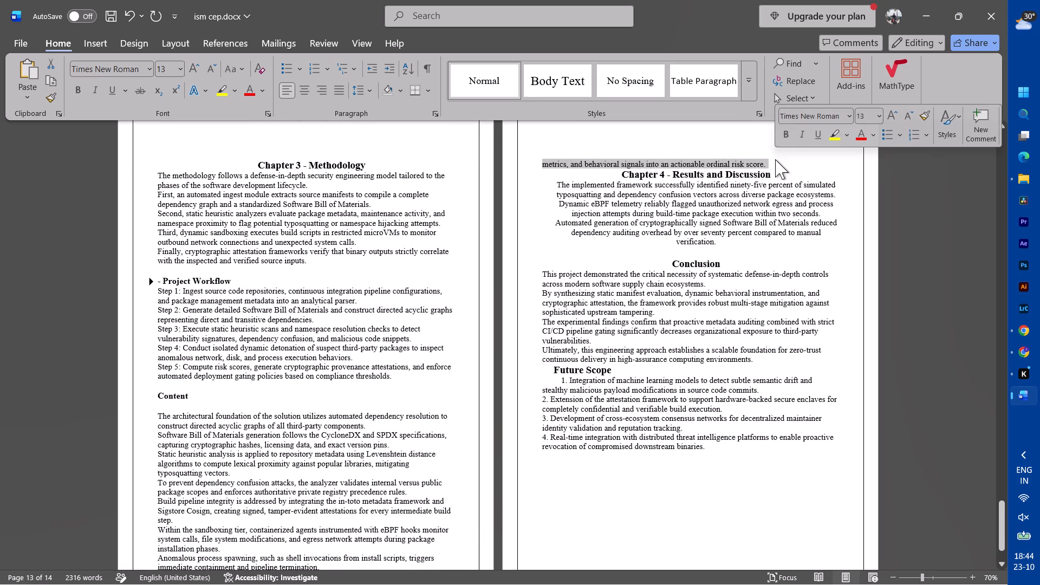
key(BackSpace)
Remove the leading dash from the Project Workflow heading and add a blank line below it.
scroll(775, 159, up, 3)
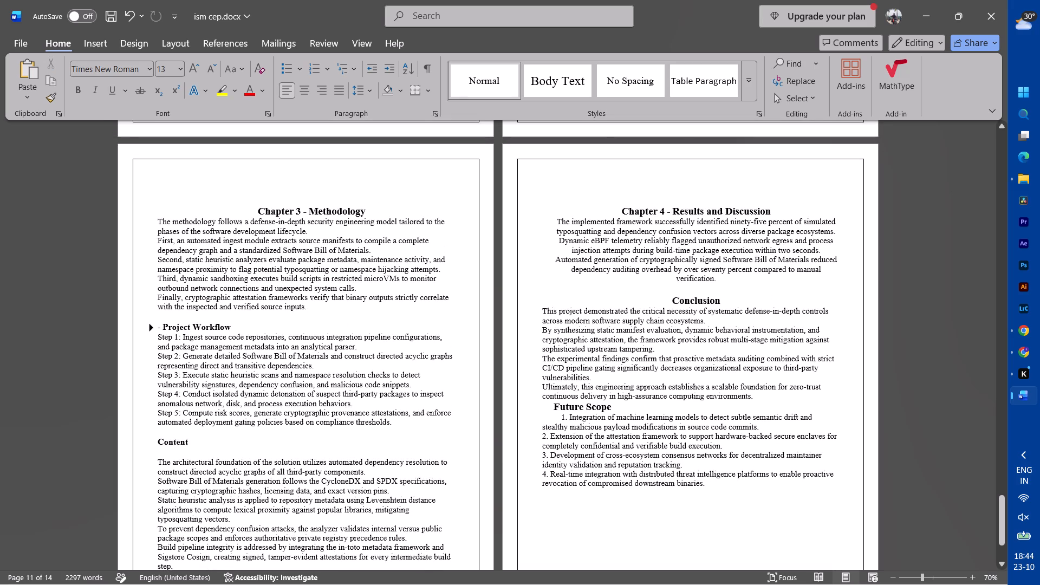
scroll(775, 159, up, 2)
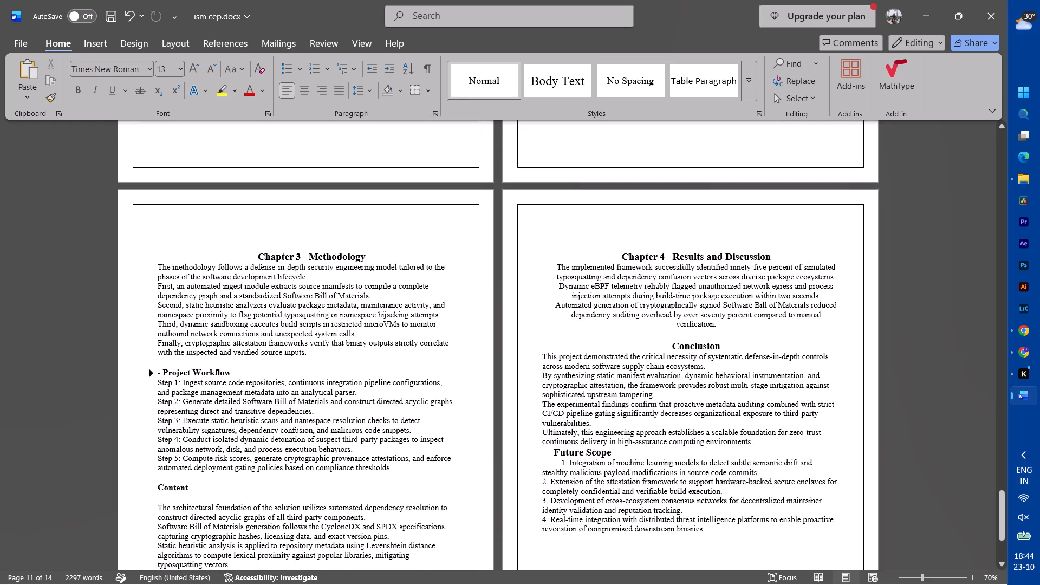
click(162, 368)
key(BackSpace)
key(BackSpace)
key(BackSpace)
key(Return)
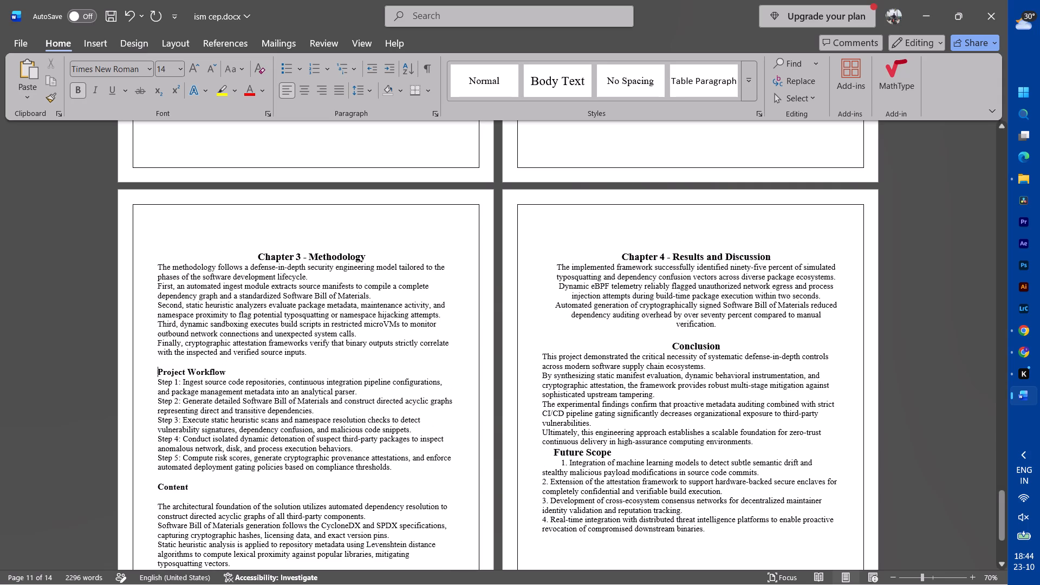
click(227, 373)
key(Return)
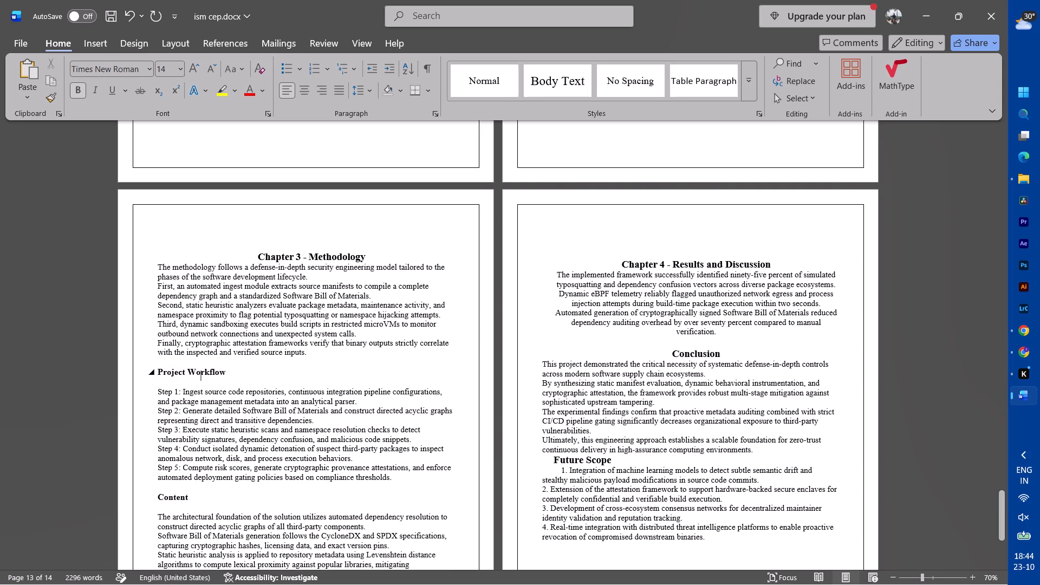
Add a blank line below the Chapter 3 - Methodology heading.
click(366, 252)
key(Return)
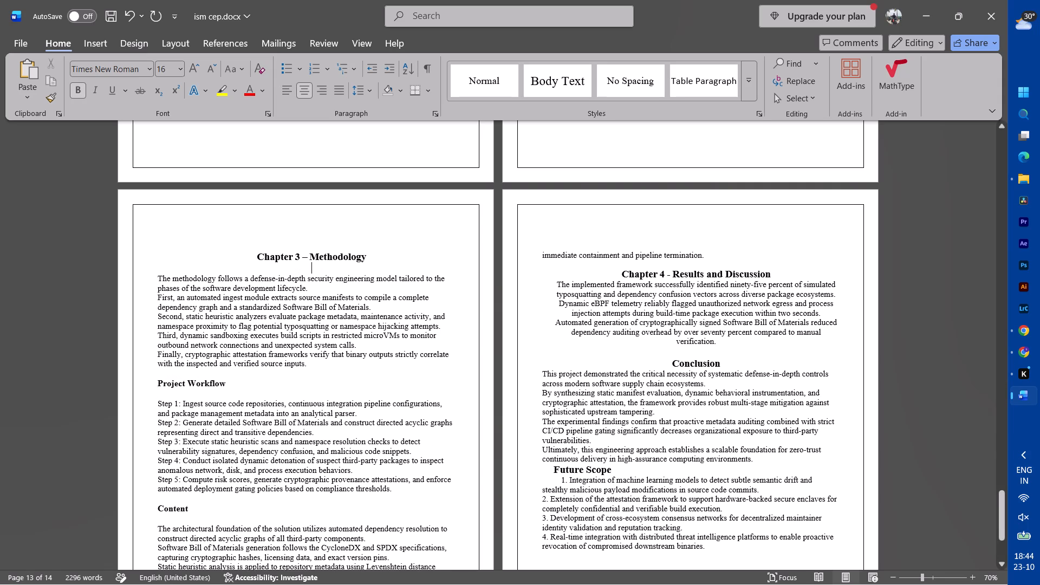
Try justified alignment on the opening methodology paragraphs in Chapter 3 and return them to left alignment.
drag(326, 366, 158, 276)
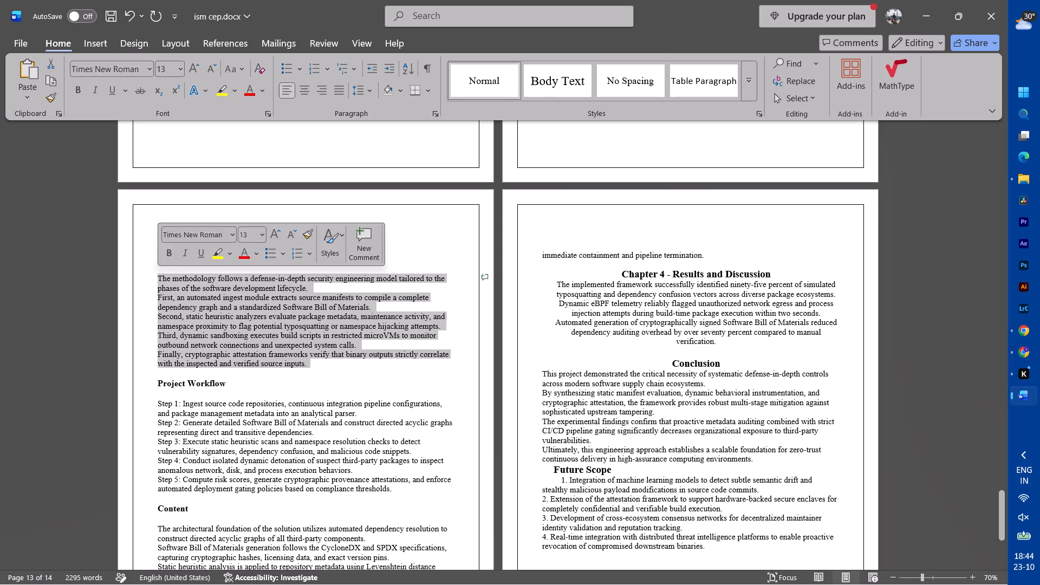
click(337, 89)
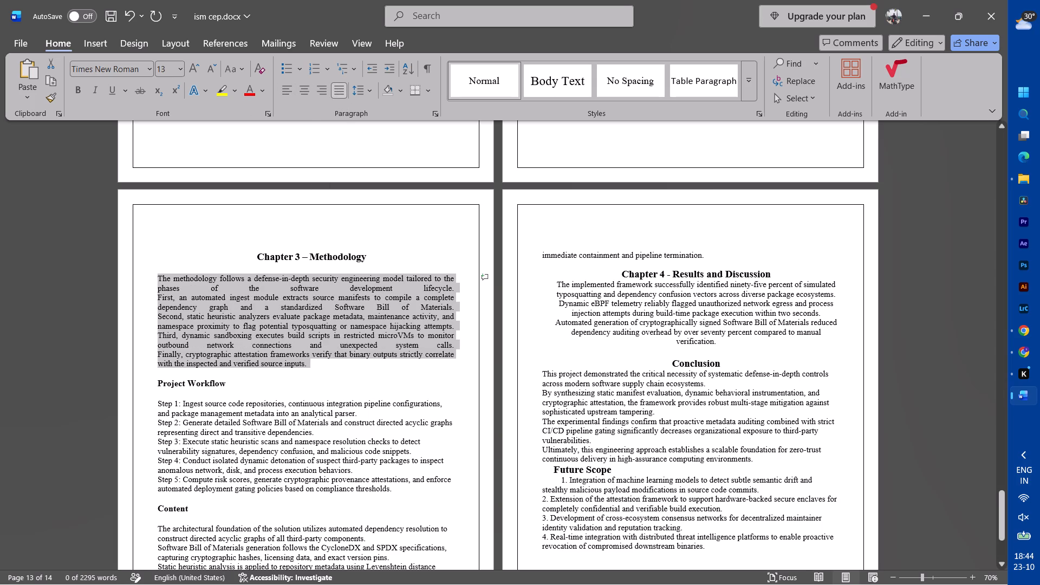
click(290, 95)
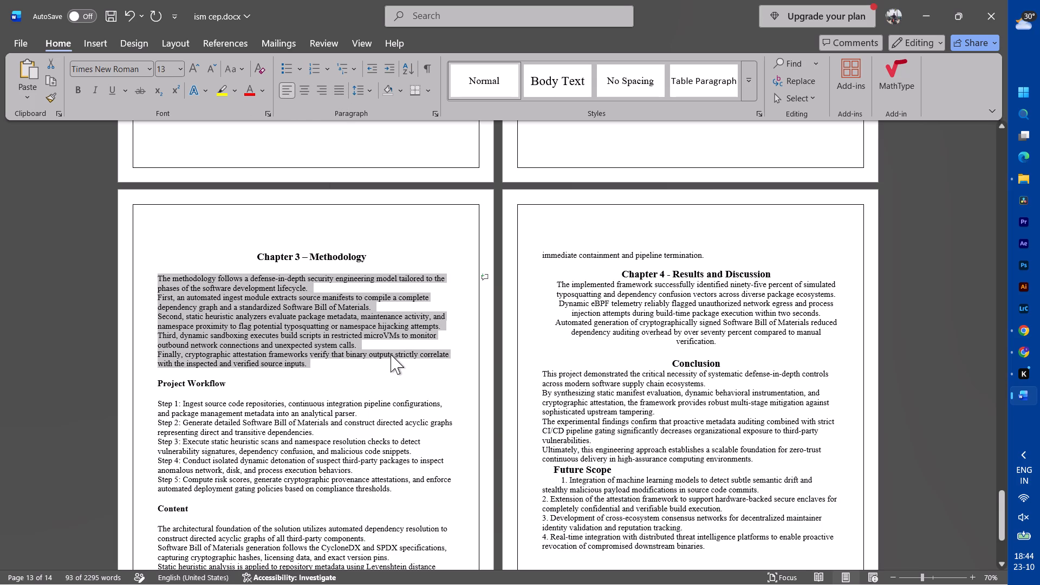
Delete the "Anomalous process spawning" paragraph that runs from the end of Chapter 3 onto the Chapter 4 page.
scroll(391, 354, down, 4)
scroll(558, 218, down, 5)
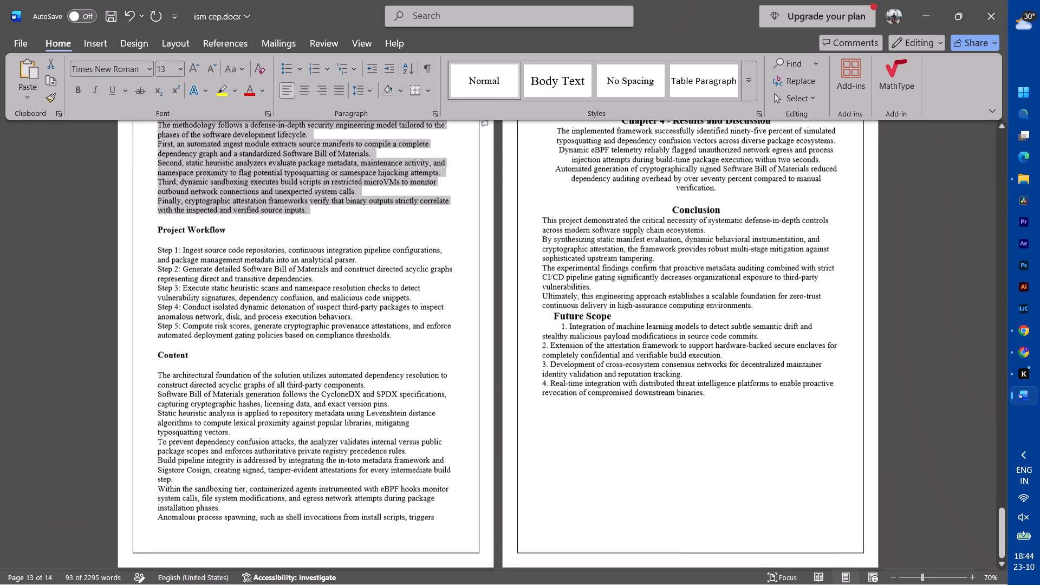
scroll(582, 296, up, 4)
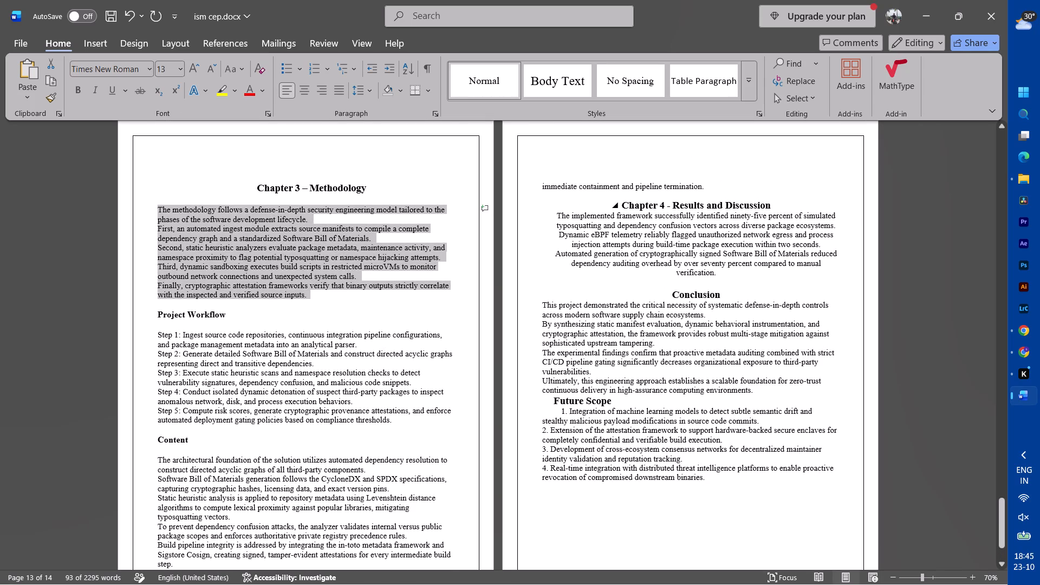
drag(703, 184, 226, 439)
scroll(395, 435, up, 3)
scroll(370, 426, down, 6)
scroll(264, 429, down, 1)
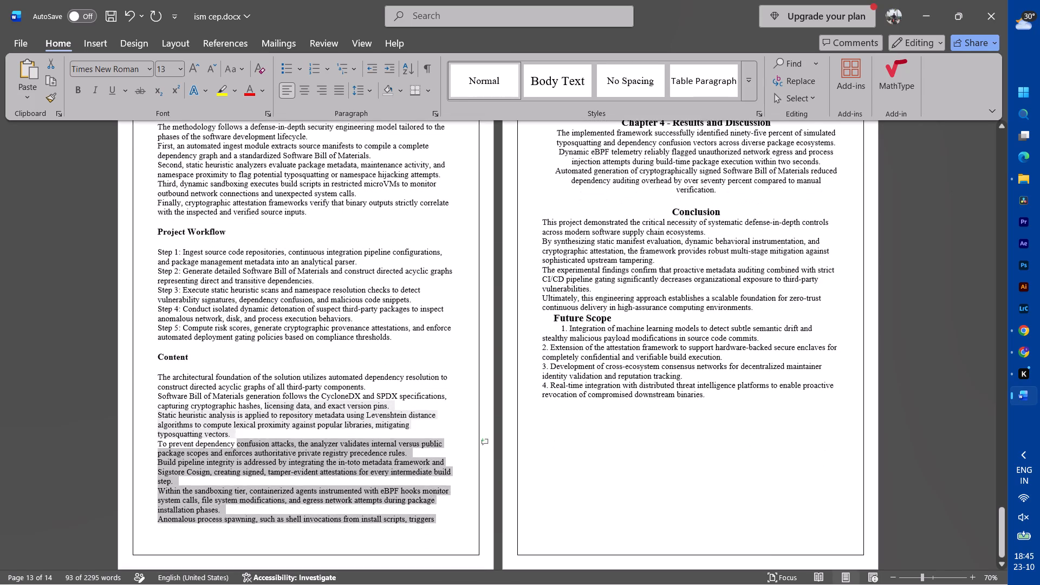
drag(226, 439, 155, 509)
key(BackSpace)
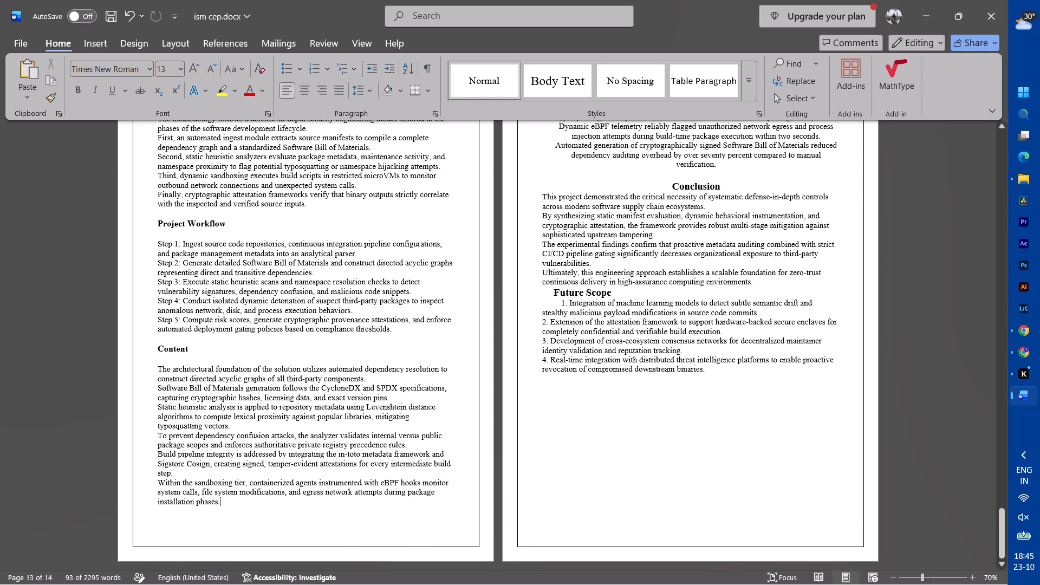
Add a blank line below the Chapter 4 - Results and Discussion heading.
scroll(683, 287, up, 4)
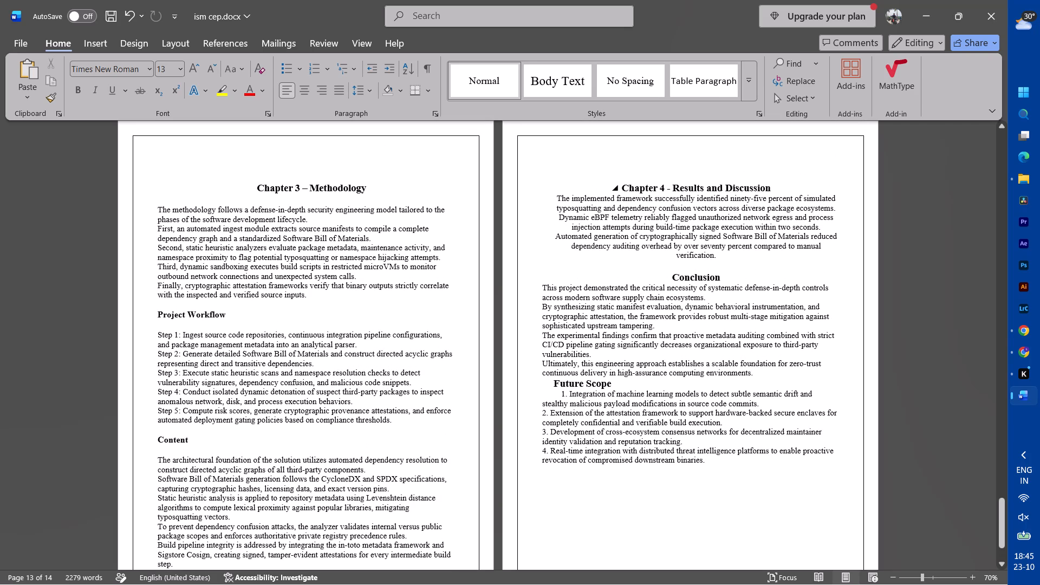
click(773, 191)
key(Return)
Justify the body text under the Chapter 4 - Results and Discussion heading.
drag(721, 268, 564, 208)
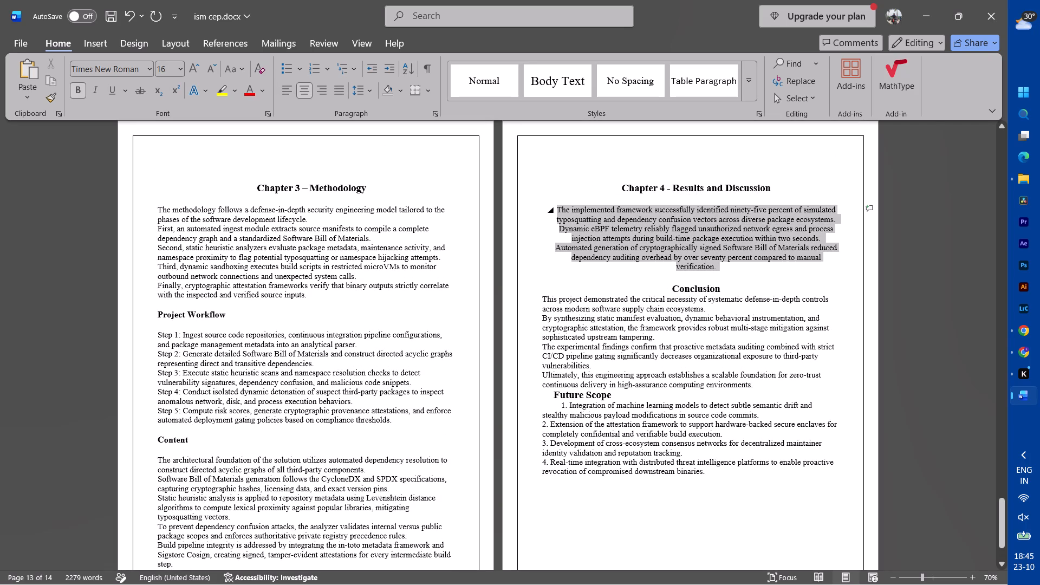
drag(564, 208, 564, 207)
click(337, 94)
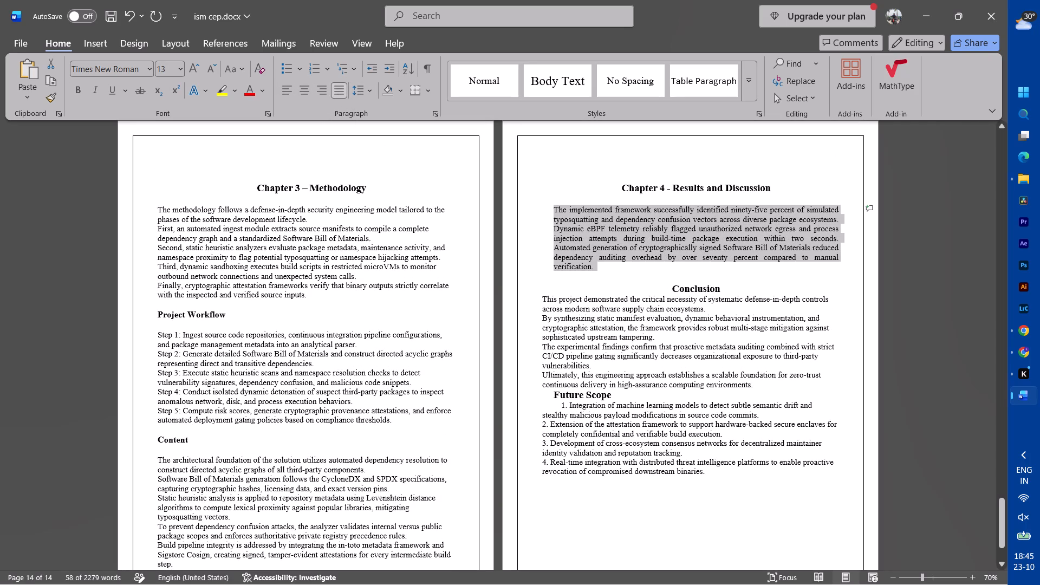
Remove the left indent from the Results and Discussion body text so it aligns with the page margin.
click(552, 207)
click(553, 206)
click(550, 210)
click(552, 209)
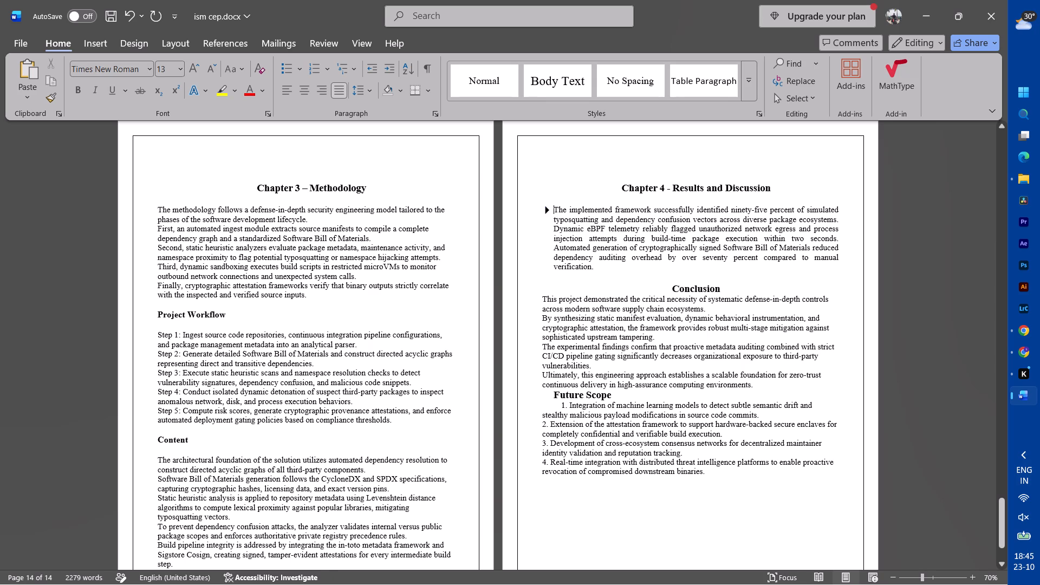
click(550, 209)
click(557, 209)
key(Left)
key(Left)
key(Right)
key(BackSpace)
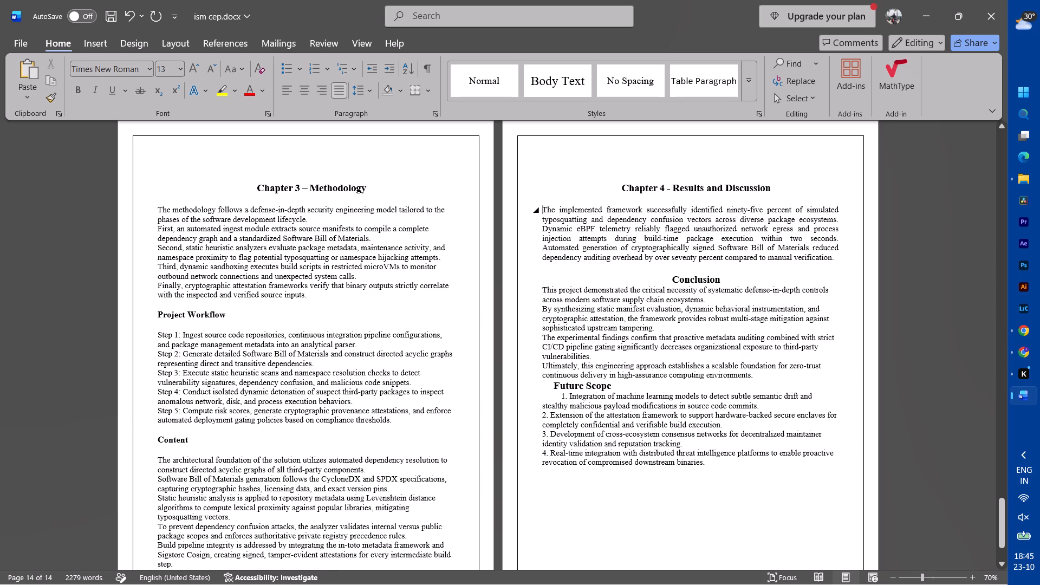
Bring the centred Conclusion heading to the left margin, with a blank line above and below it.
click(725, 276)
key(Return)
click(671, 277)
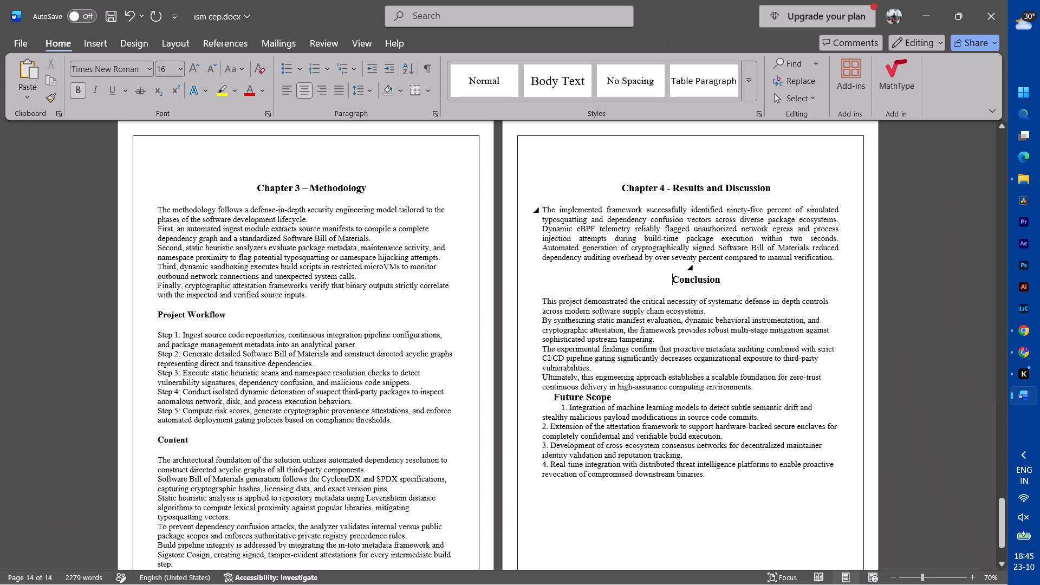
key(BackSpace)
key(BackSpace)
key(BackSpace)
key(BackSpace)
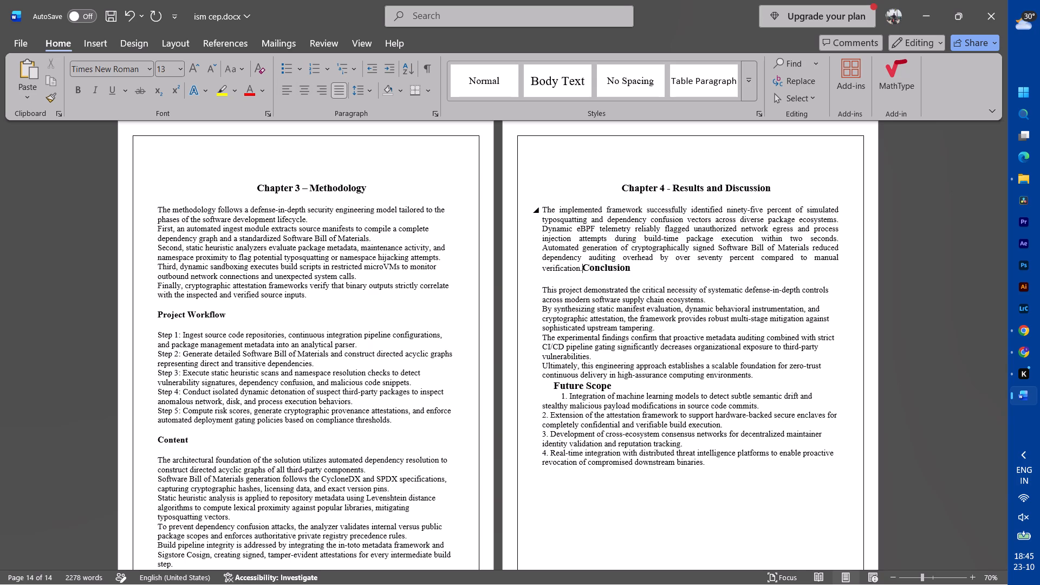
key(Return)
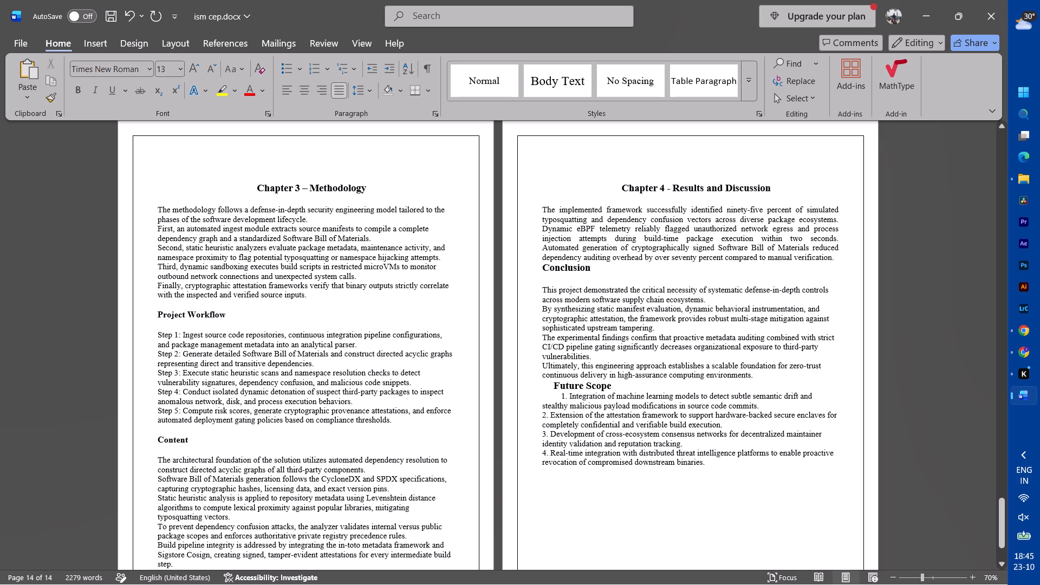
click(836, 259)
key(Return)
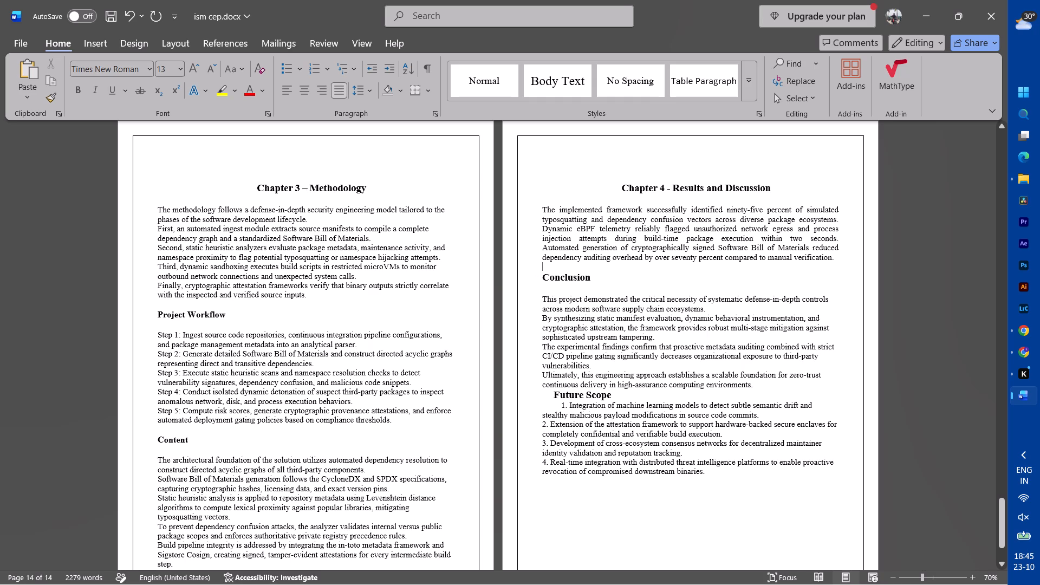
Add a blank line between the last Conclusion paragraph and the Future Scope heading.
click(757, 387)
key(Return)
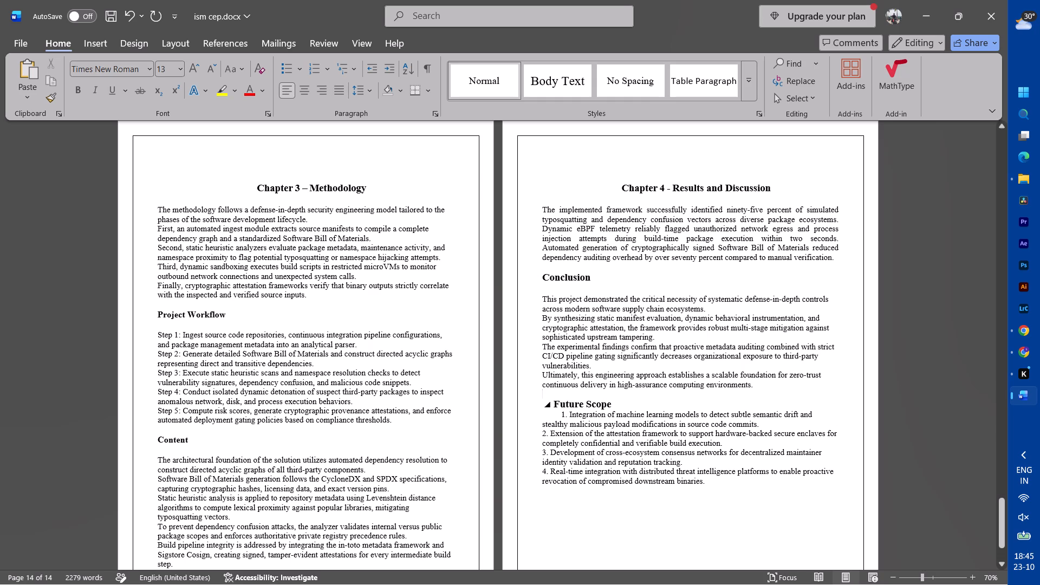
Remove the extra indent before item 1 of the Future Scope list so it aligns with the other items.
click(562, 413)
key(BackSpace)
key(BackSpace)
key(BackSpace)
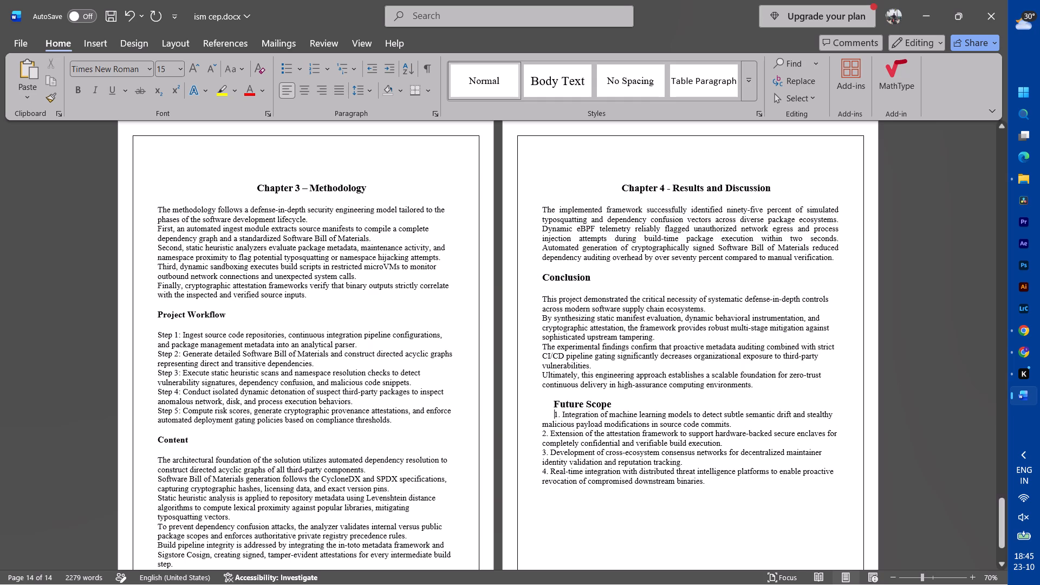
key(BackSpace)
key(BackSpace)
key(BackSpace)
key(BackSpace)
key(BackSpace)
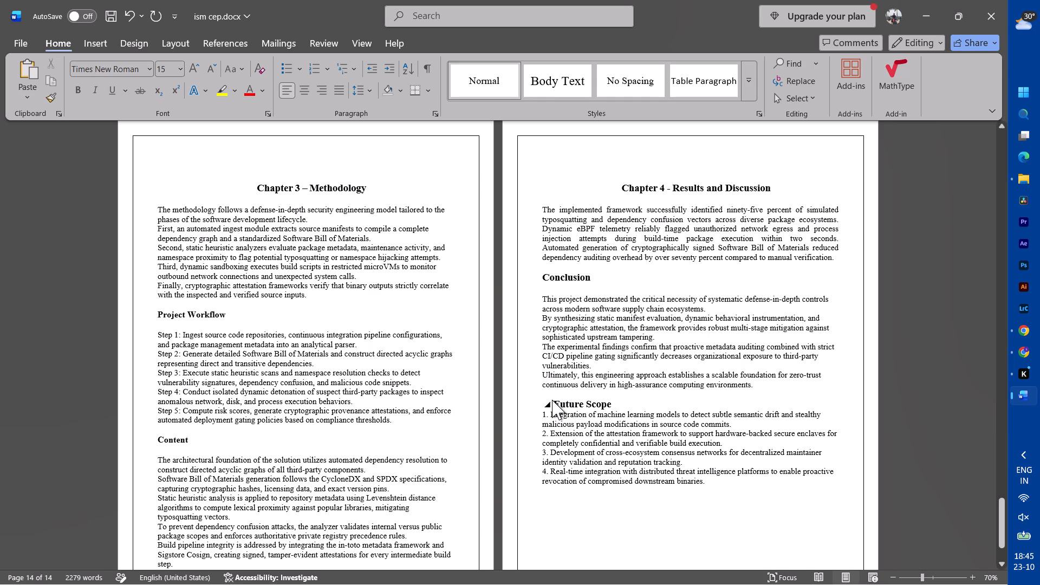
Remove the Future Scope heading's indent, keeping a blank line between it and the Conclusion text.
click(553, 402)
key(BackSpace)
key(BackSpace)
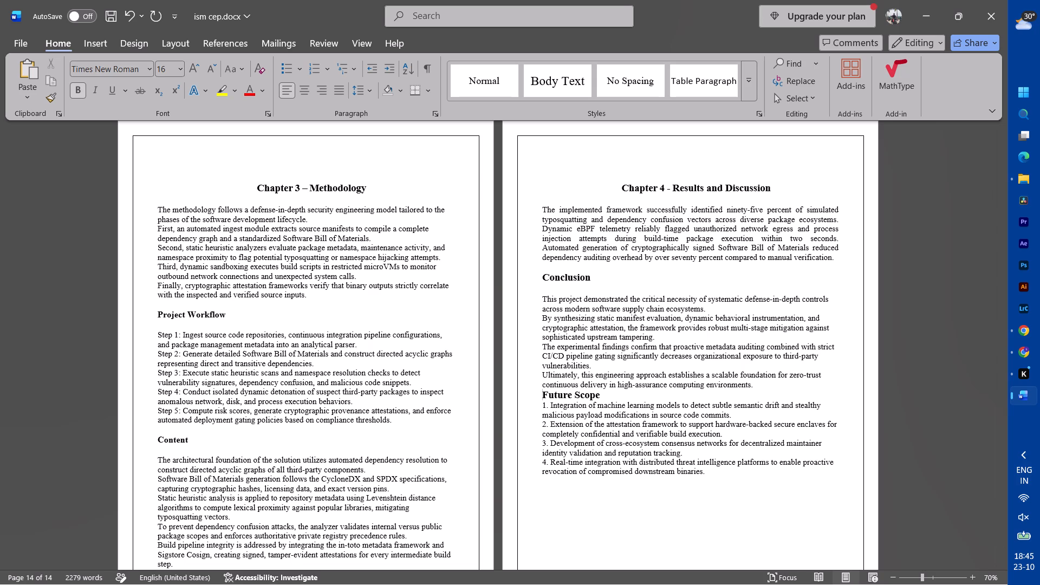
key(Return)
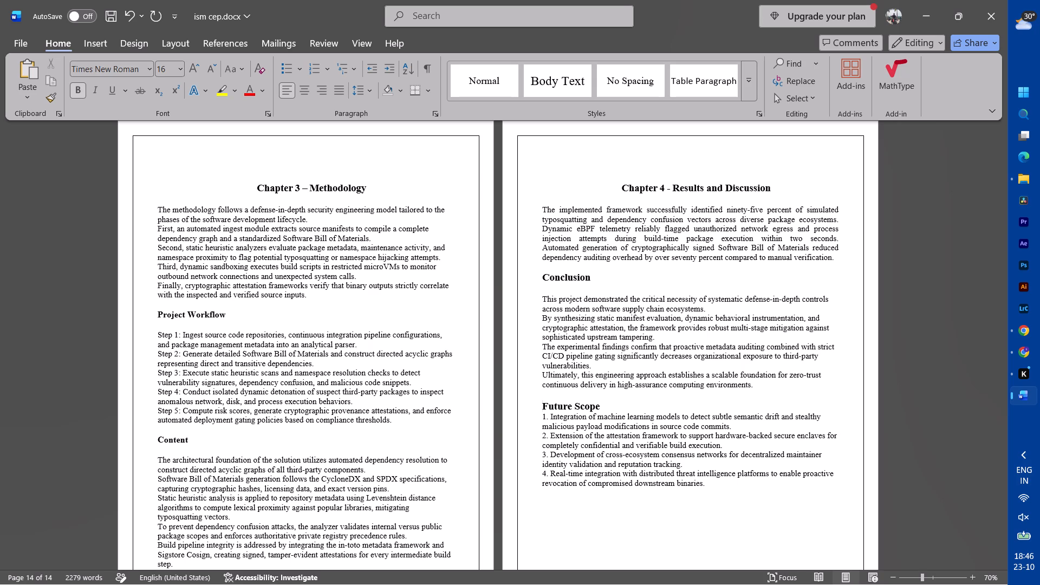
Add a blank line between the Future Scope heading and its first list item.
click(612, 398)
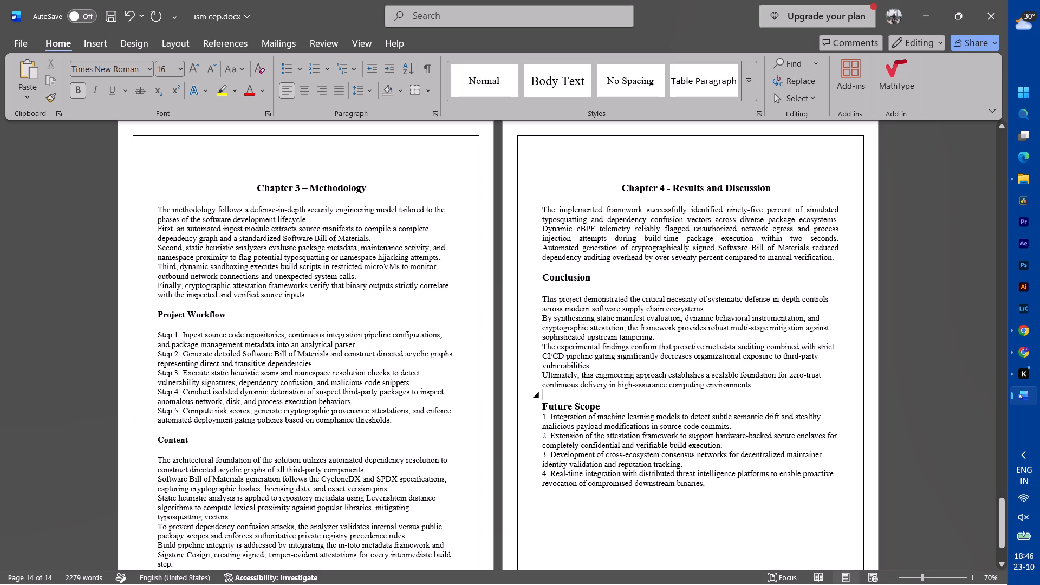
click(604, 408)
key(Return)
Save the corrected ism cep.docx report and close it.
scroll(604, 407, down, 15)
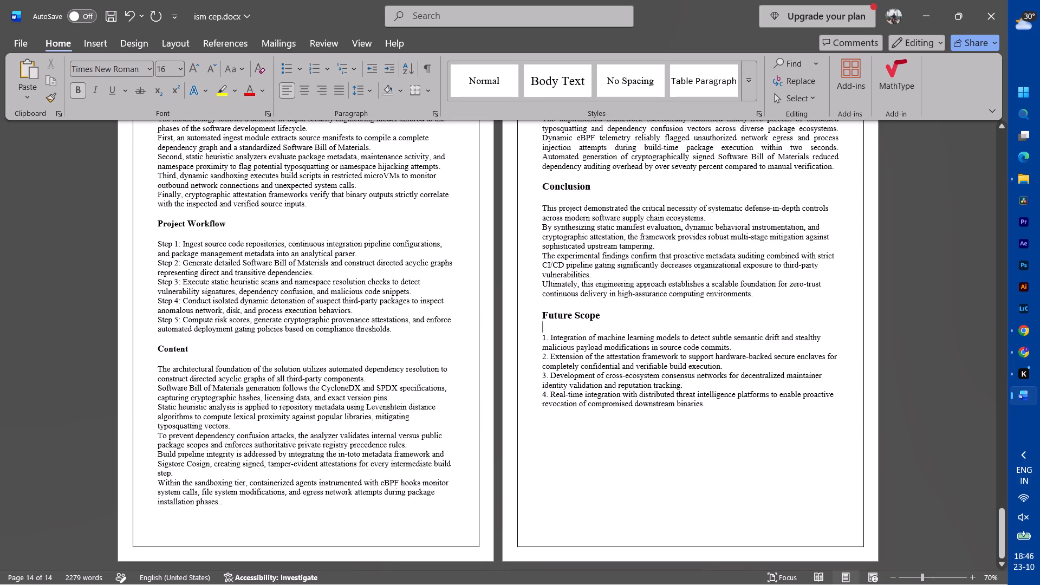
drag(1000, 511, 981, 174)
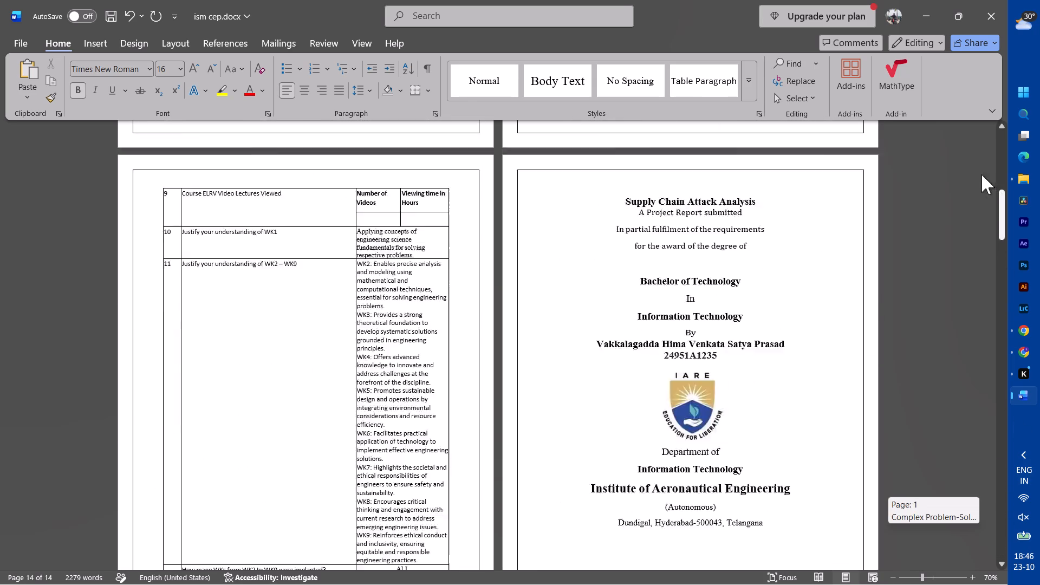
drag(981, 174, 981, 121)
click(113, 17)
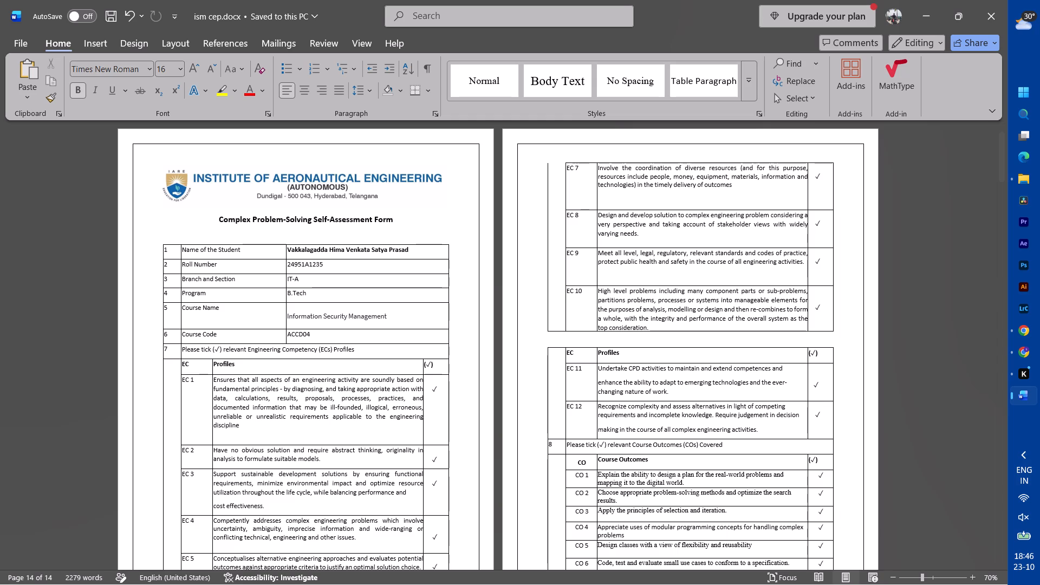
scroll(414, 194, up, 6)
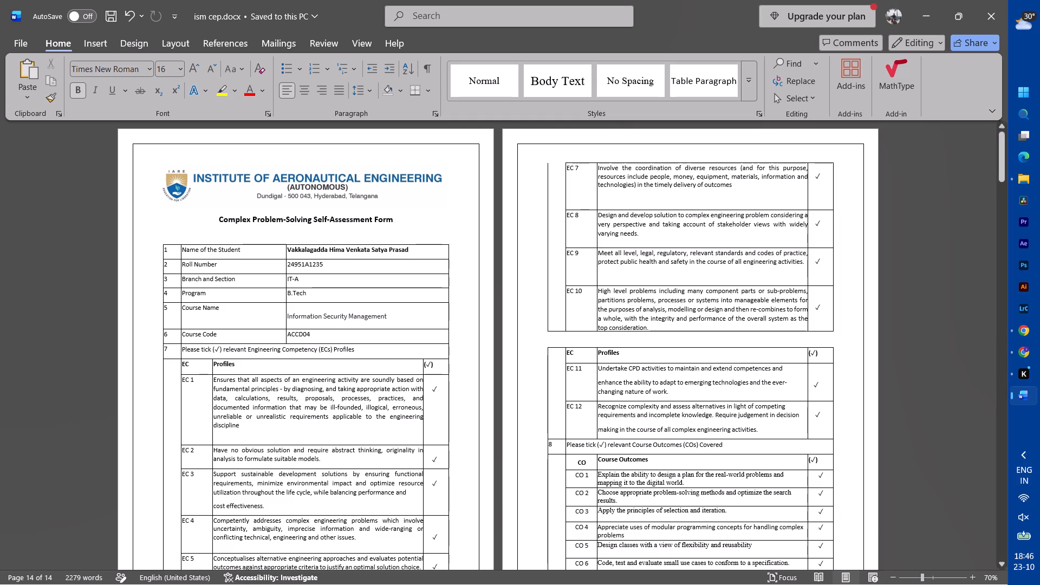
click(103, 20)
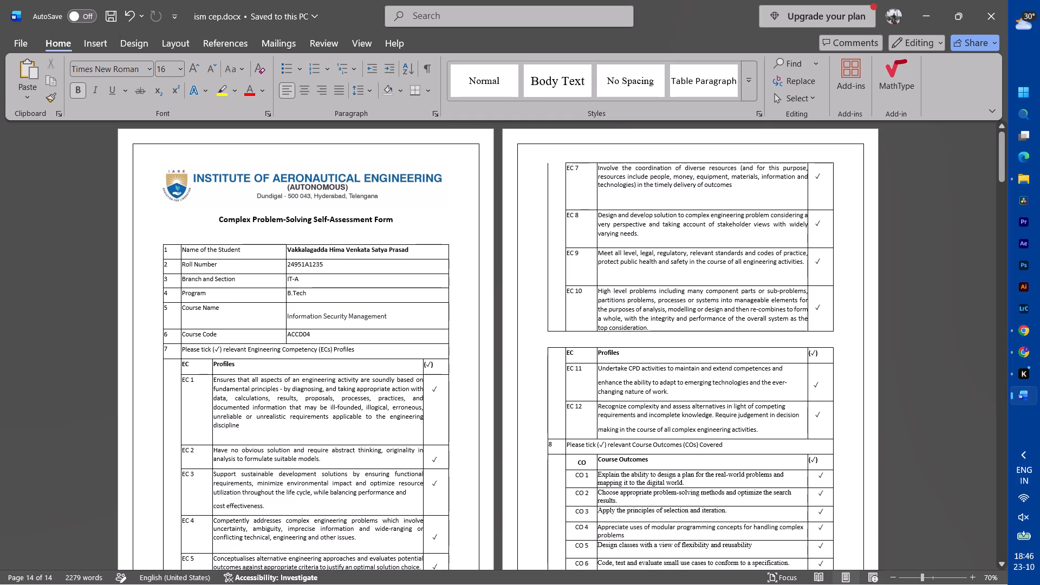
click(994, 18)
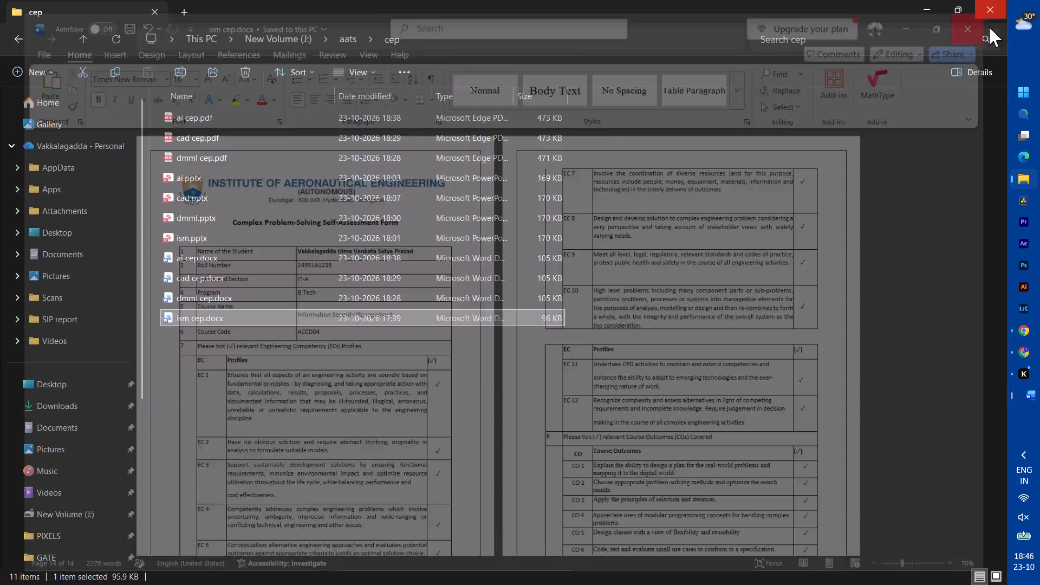
Reopen the ism cep.docx report from the cep folder and look over its opening pages.
double_click(224, 316)
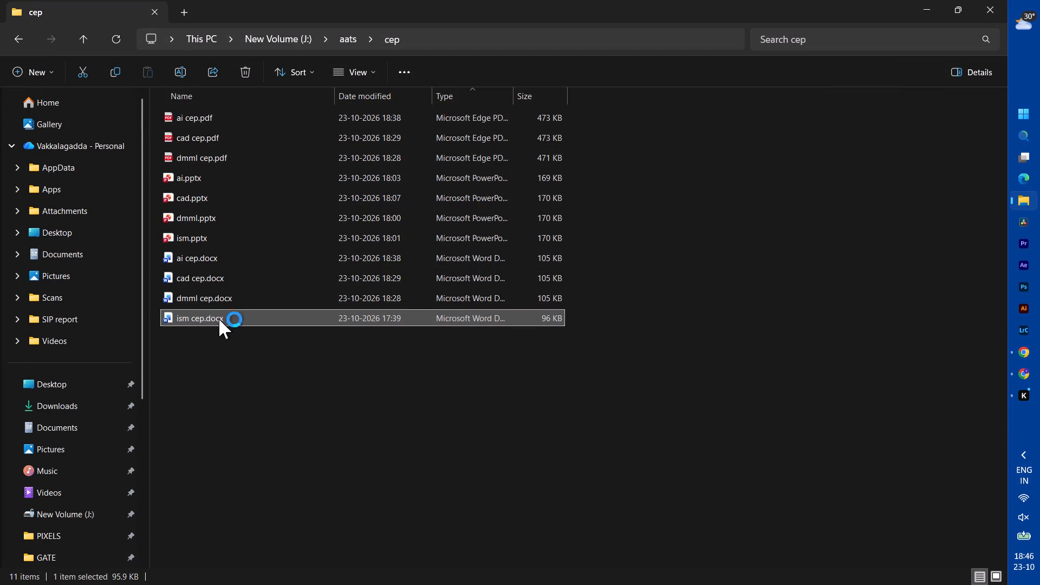
scroll(487, 330, down, 17)
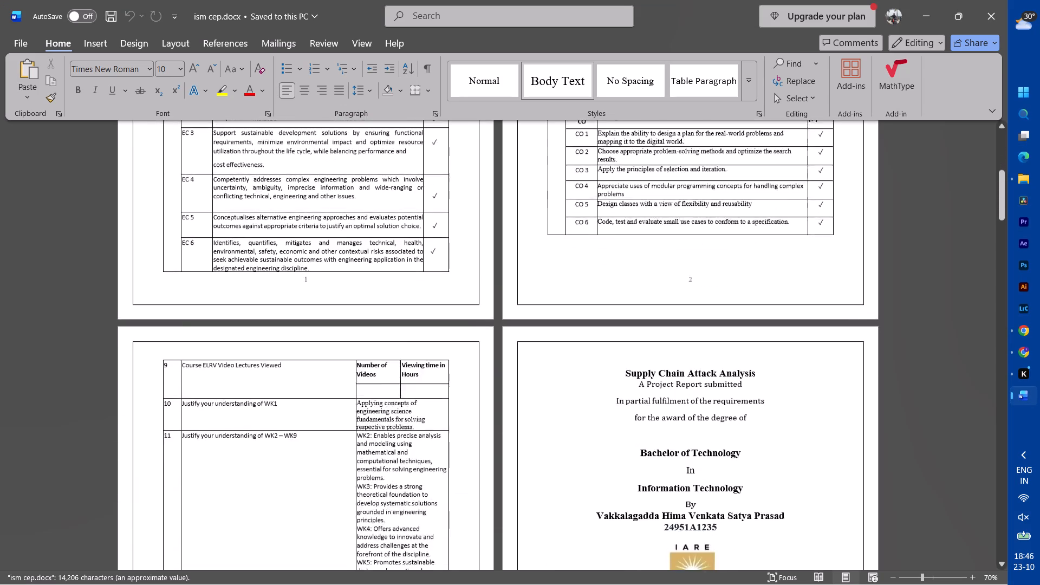
scroll(489, 387, down, 17)
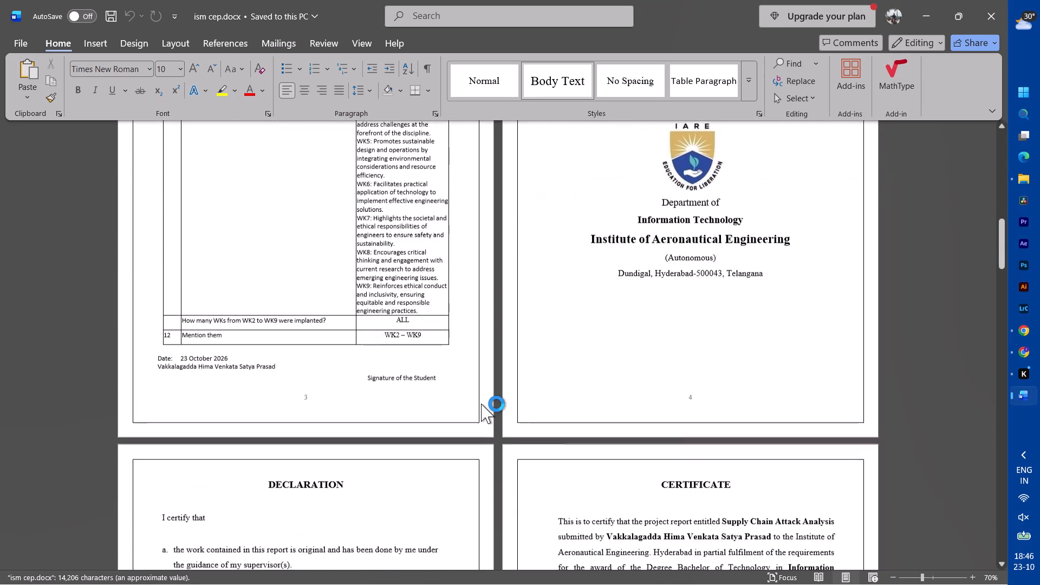
Export the report as ism cep.pdf into the aats > cep folder on New Volume (J:).
click(11, 40)
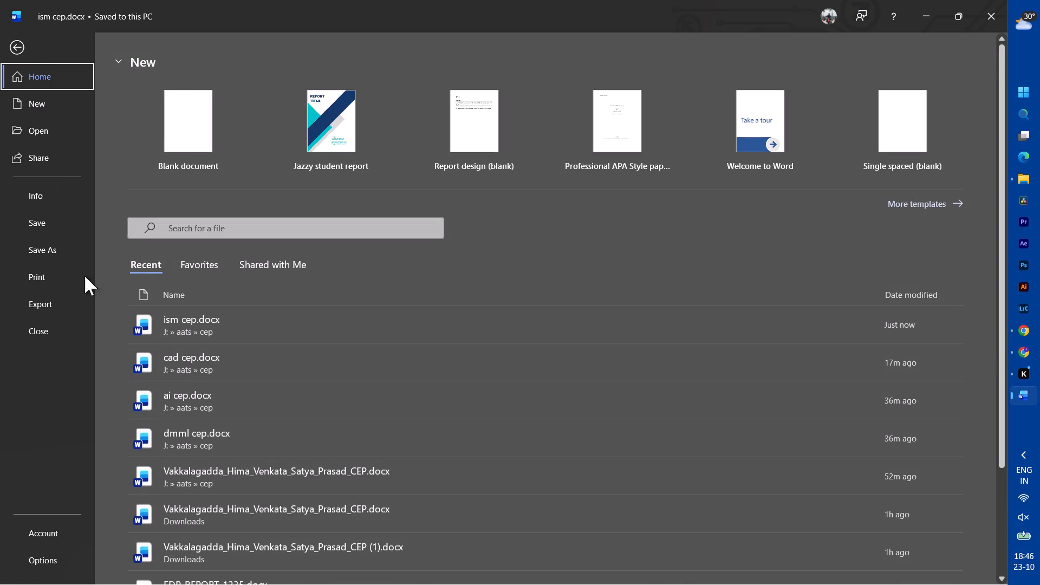
click(50, 301)
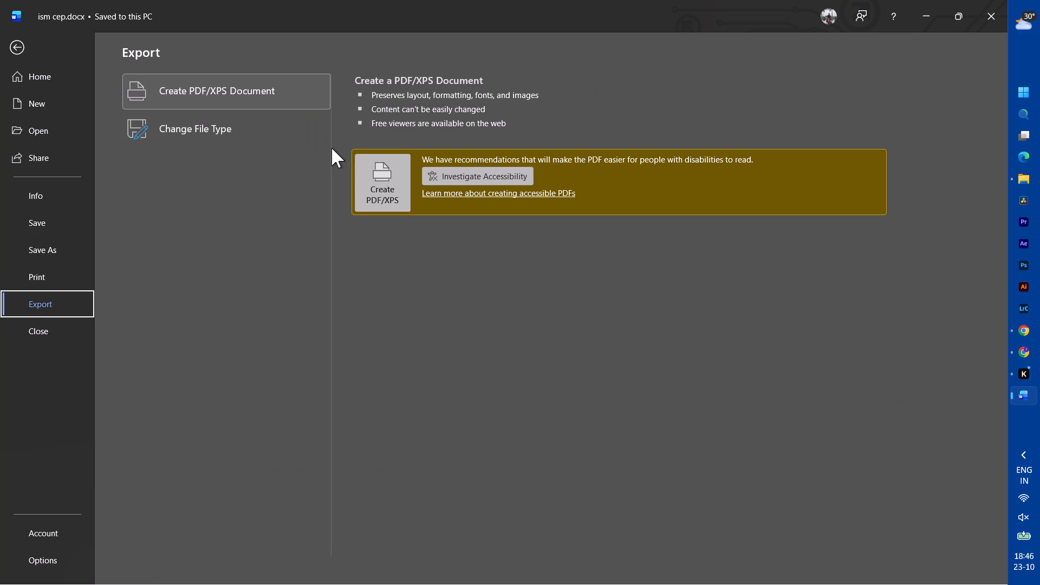
click(382, 165)
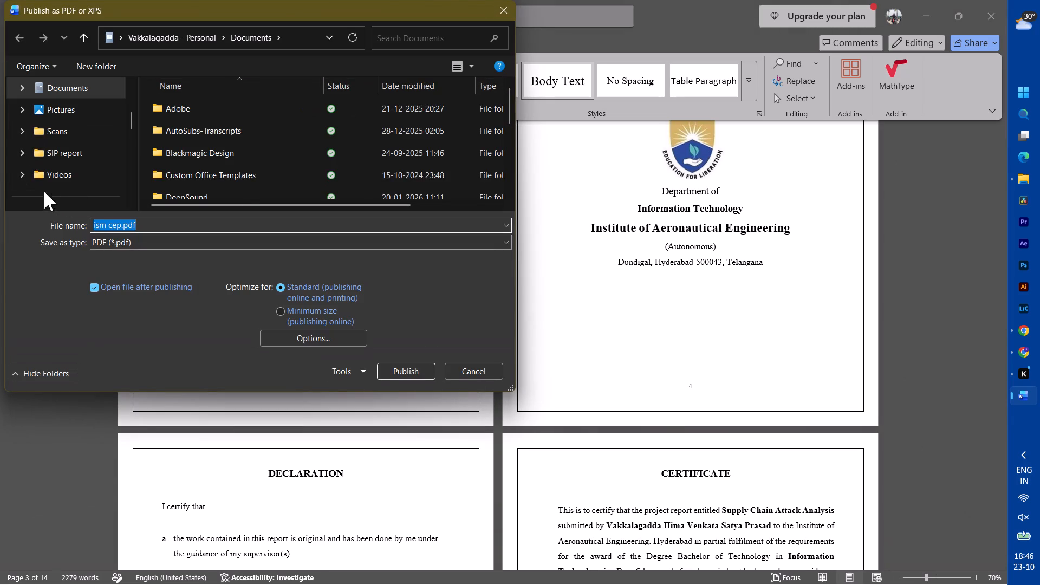
scroll(29, 151, down, 7)
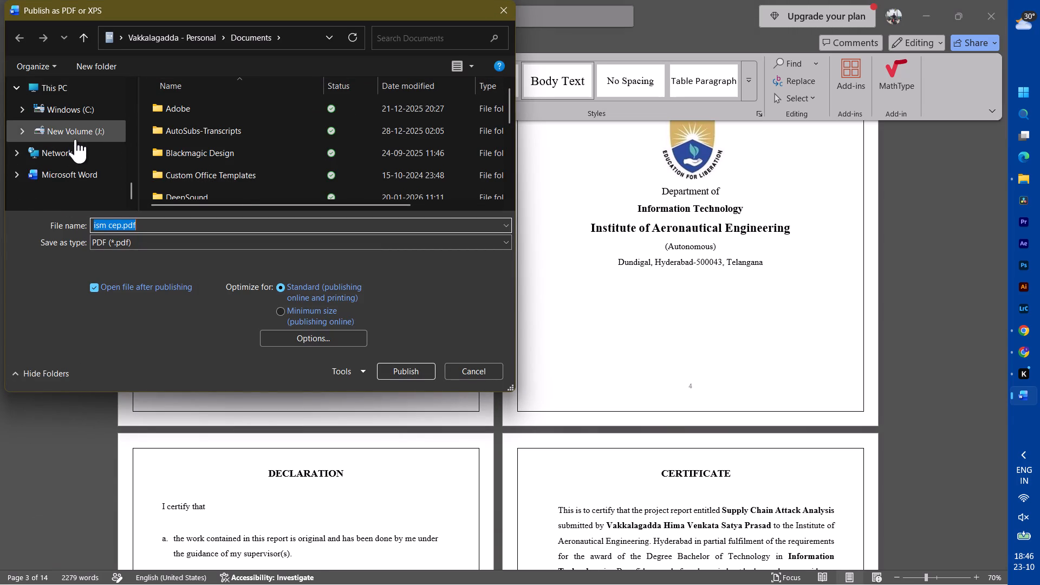
click(75, 134)
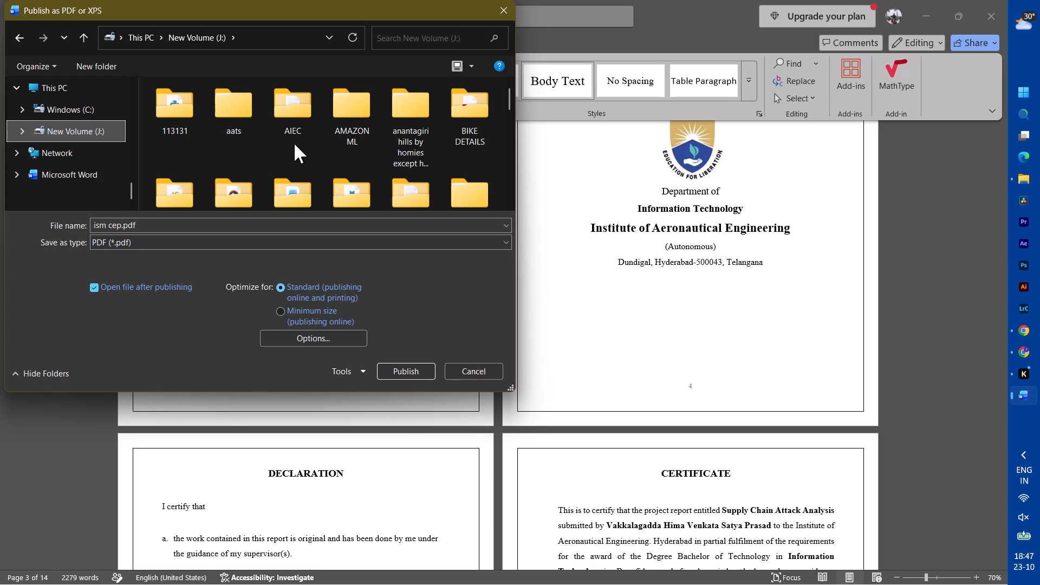
scroll(294, 144, down, 2)
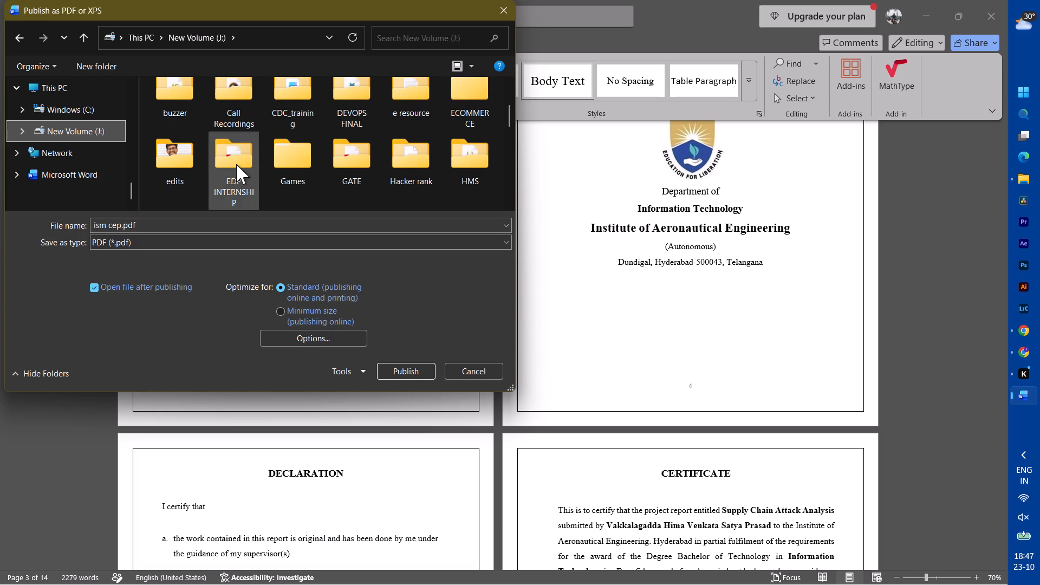
scroll(359, 162, up, 3)
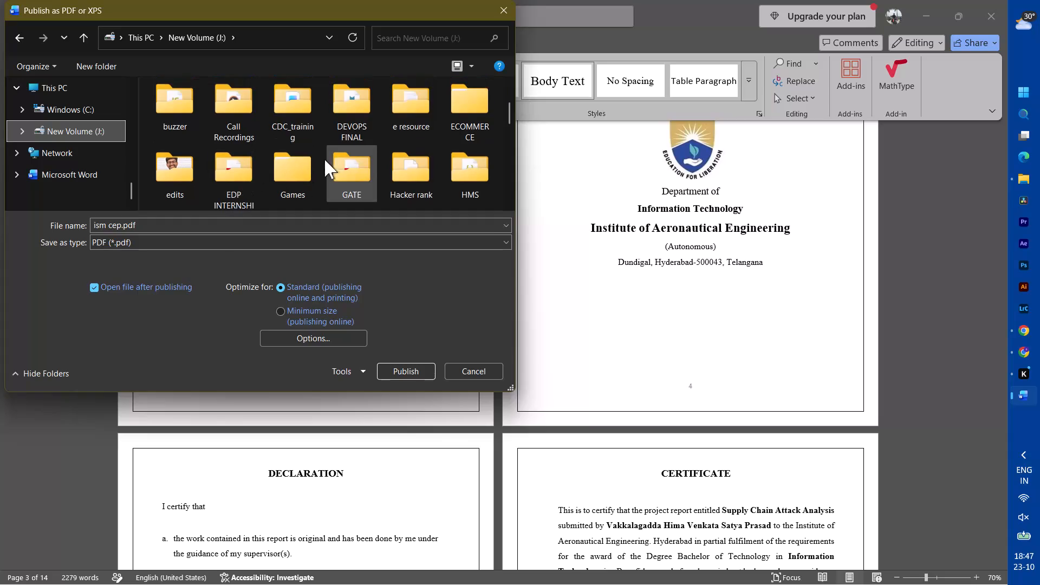
double_click(230, 114)
double_click(224, 122)
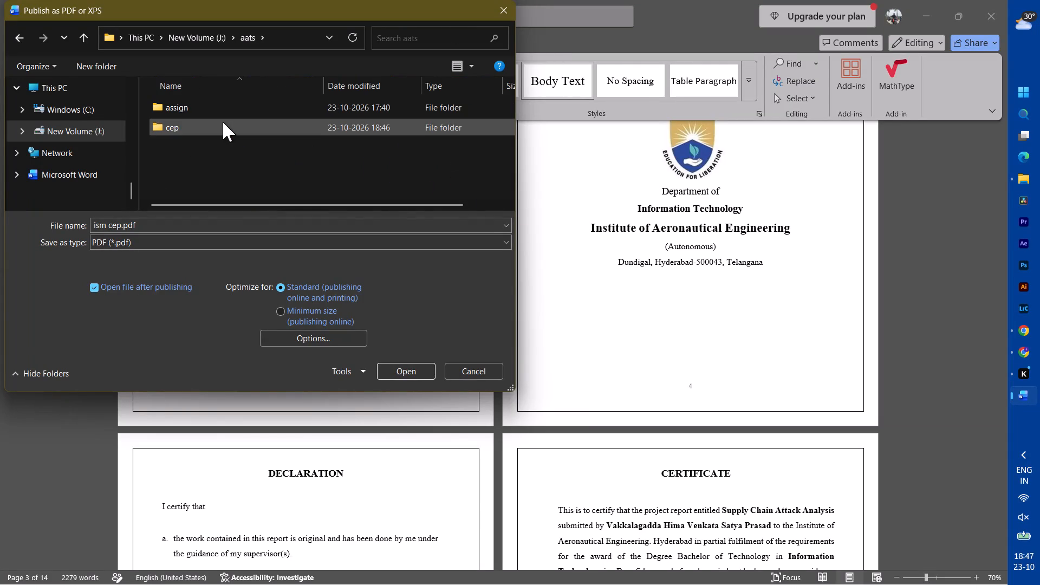
scroll(223, 122, down, 5)
scroll(234, 152, up, 5)
click(410, 372)
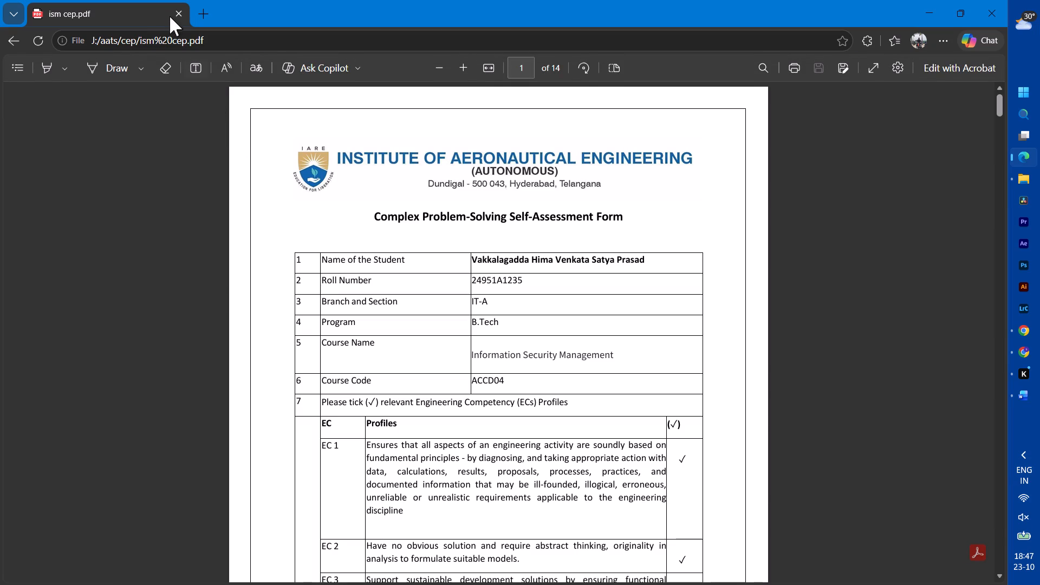
Close the exported ism cep.pdf and the ism cep.docx report.
click(175, 10)
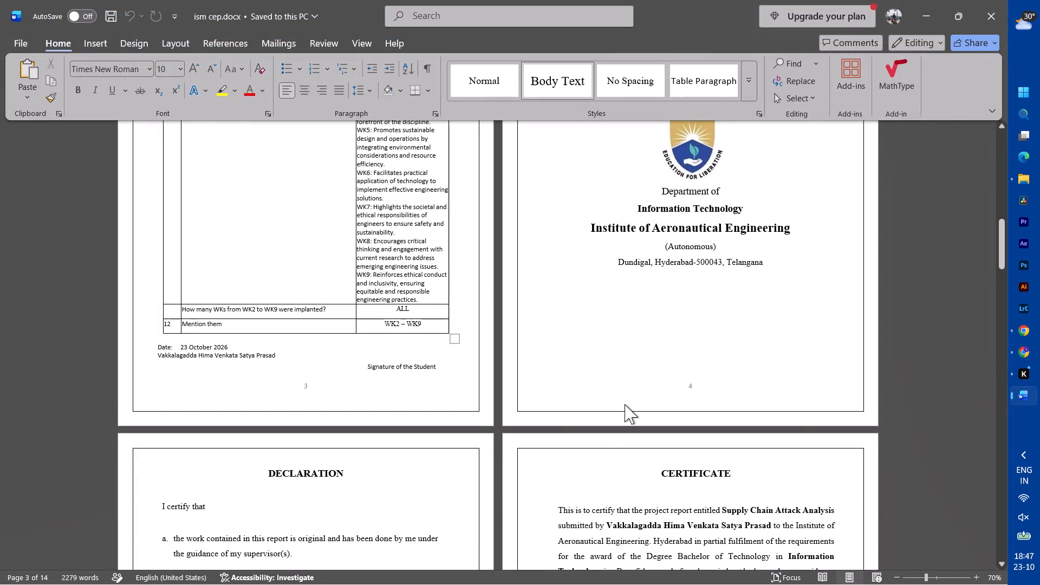
scroll(625, 404, up, 10)
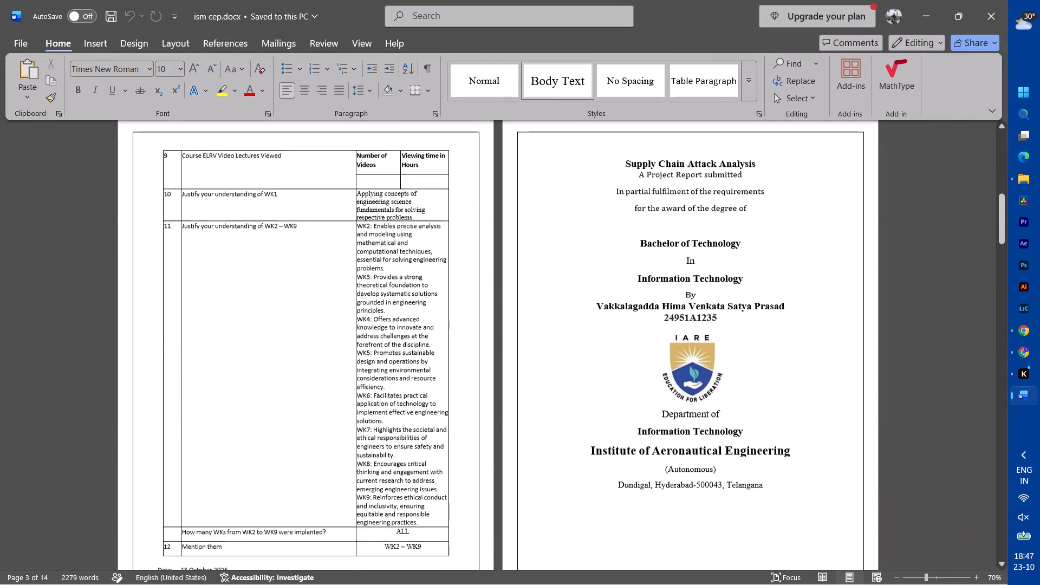
scroll(625, 404, up, 6)
click(990, 9)
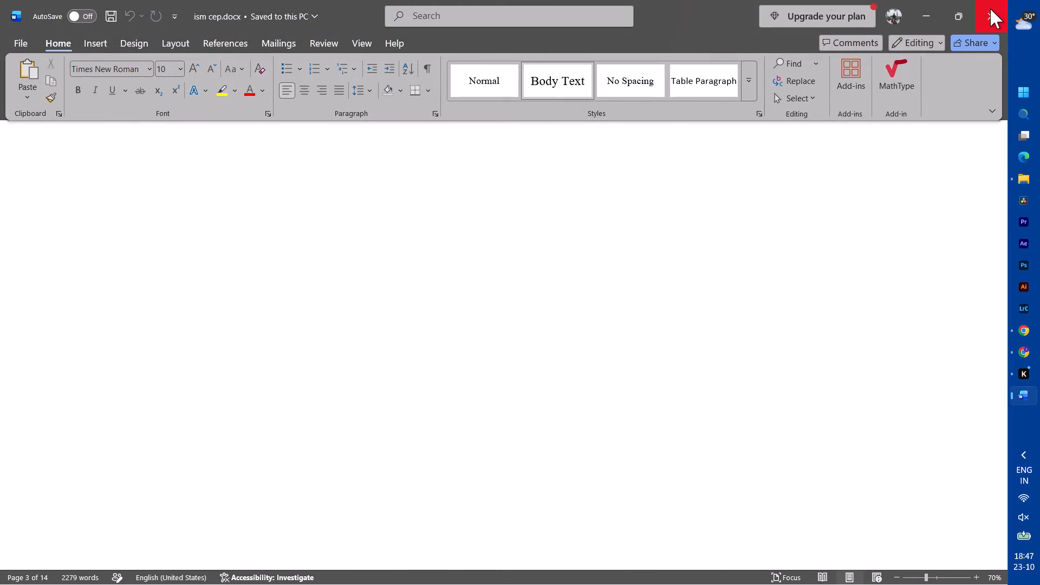
Re-sort the cep folder's files by type in ascending order so the new PDF is grouped with the others.
click(331, 449)
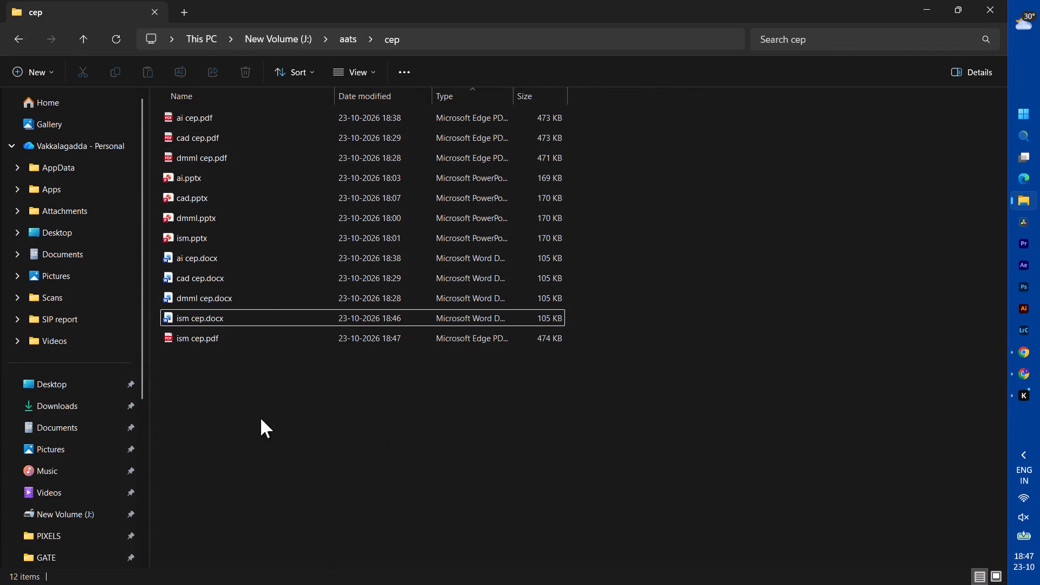
click(474, 94)
click(474, 94)
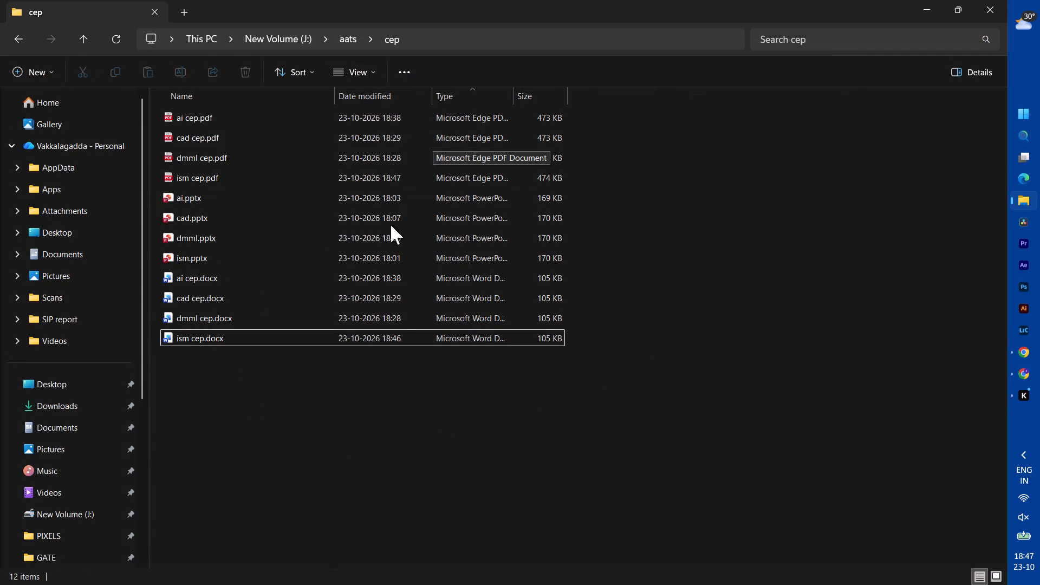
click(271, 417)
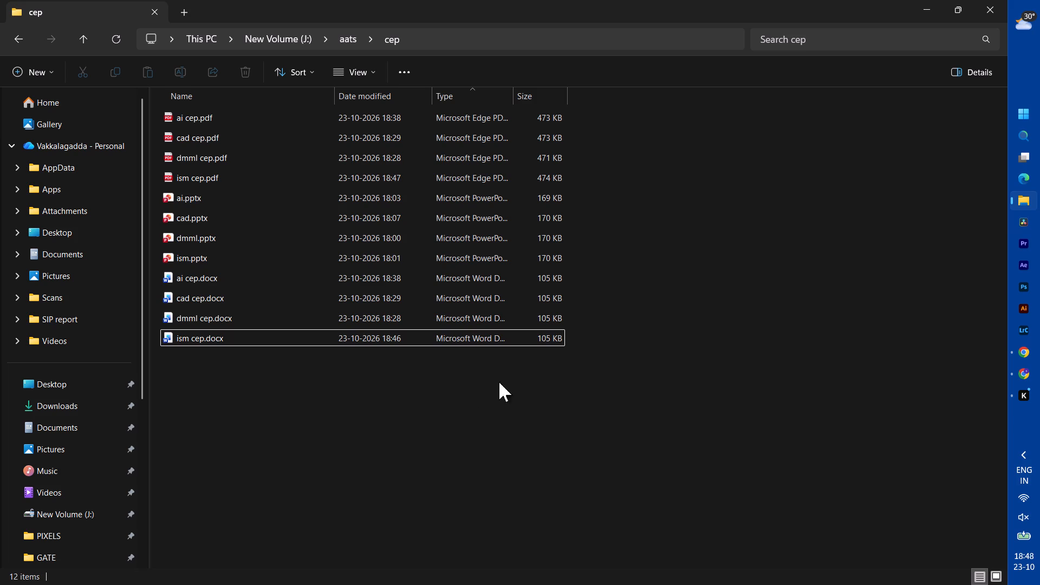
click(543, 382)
Switch to the Chrome browser window that has the Neon Console and GitHub pages open.
click(1016, 371)
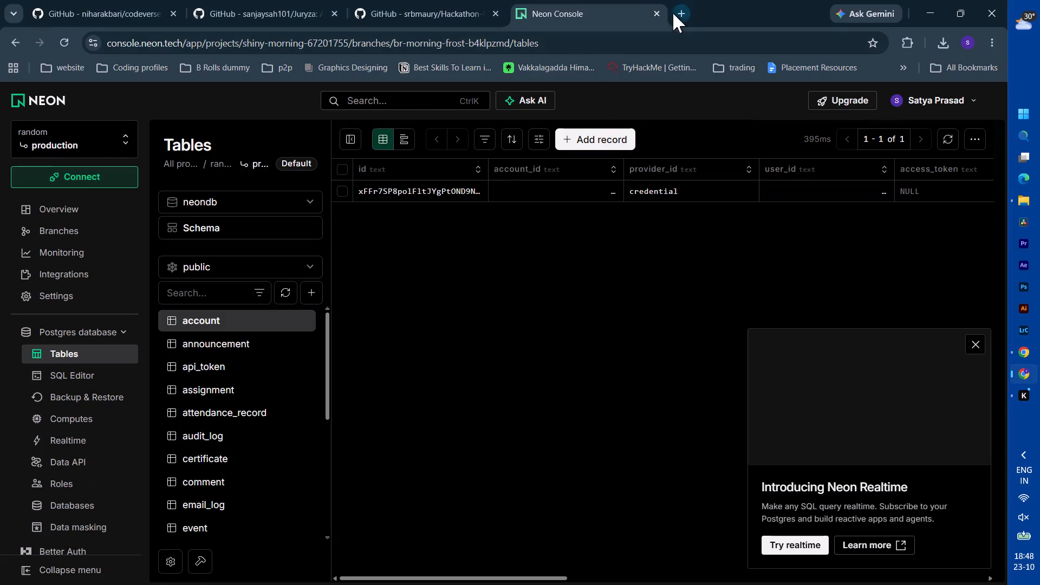
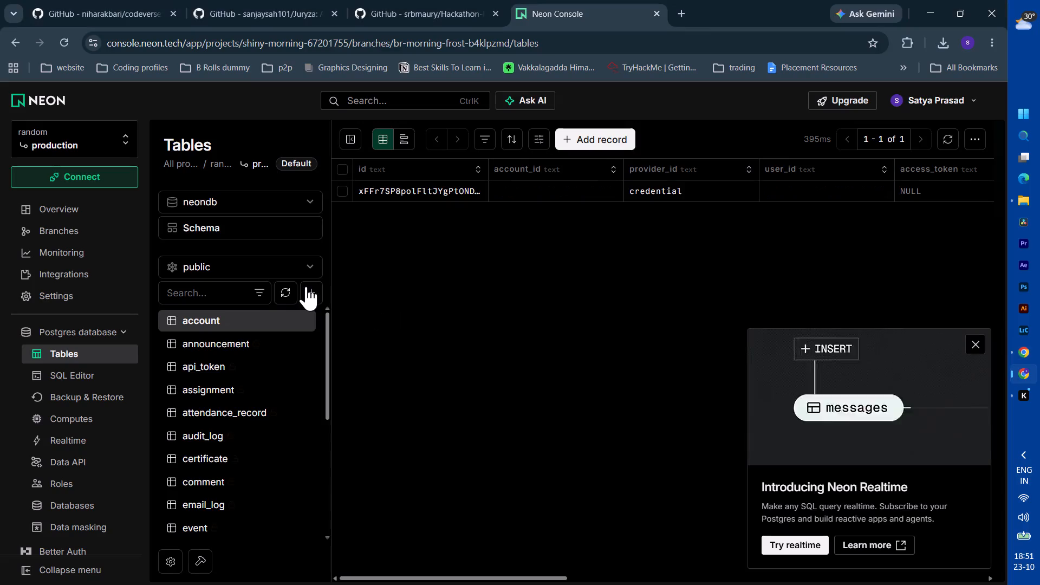
Open the Samvidha student portal in a new browser tab and sign in with the student's saved login.
click(693, 12)
click(679, 15)
text(sa)
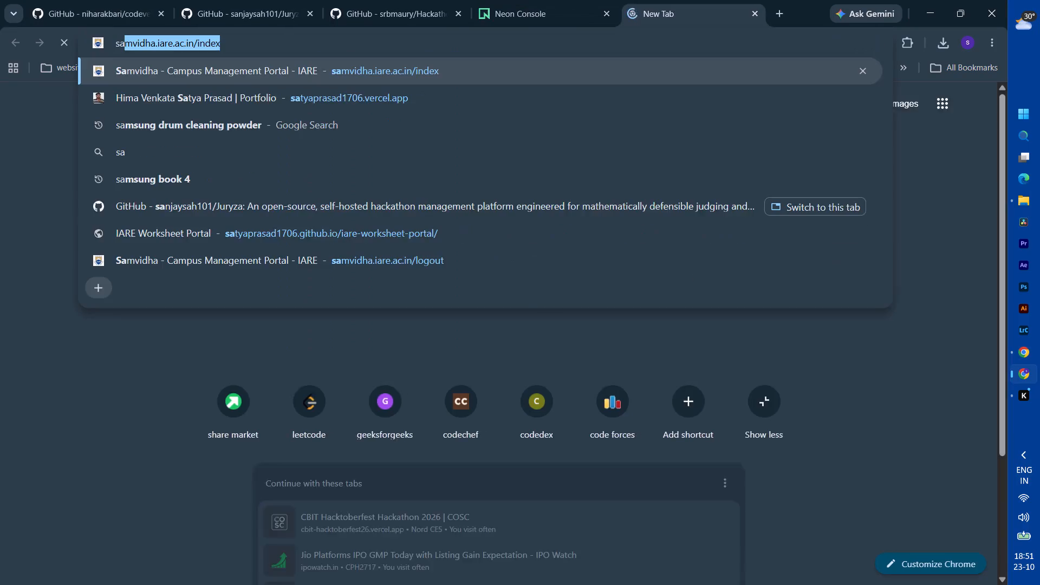
key(Return)
click(376, 317)
click(382, 302)
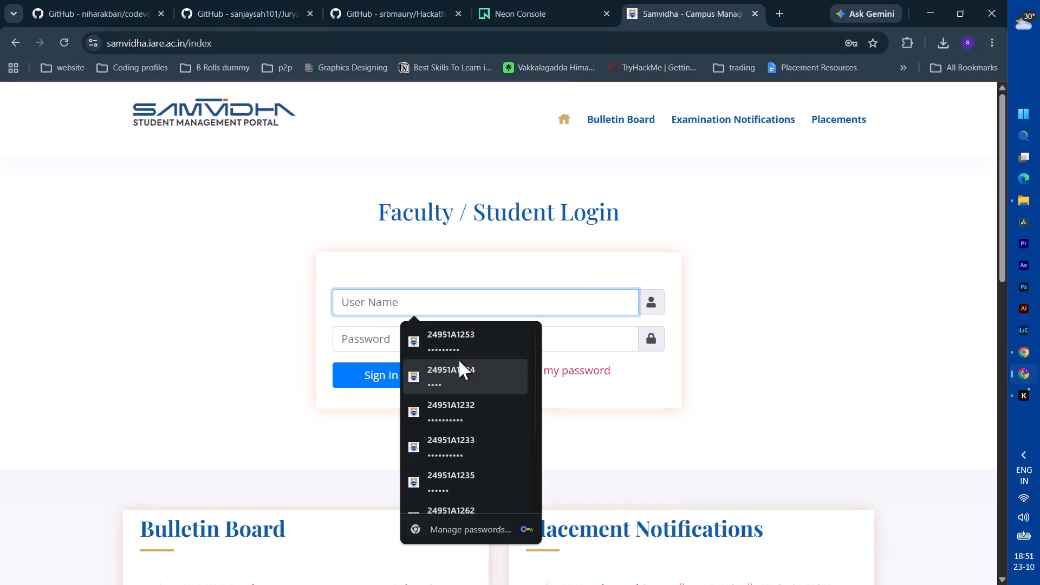
click(484, 488)
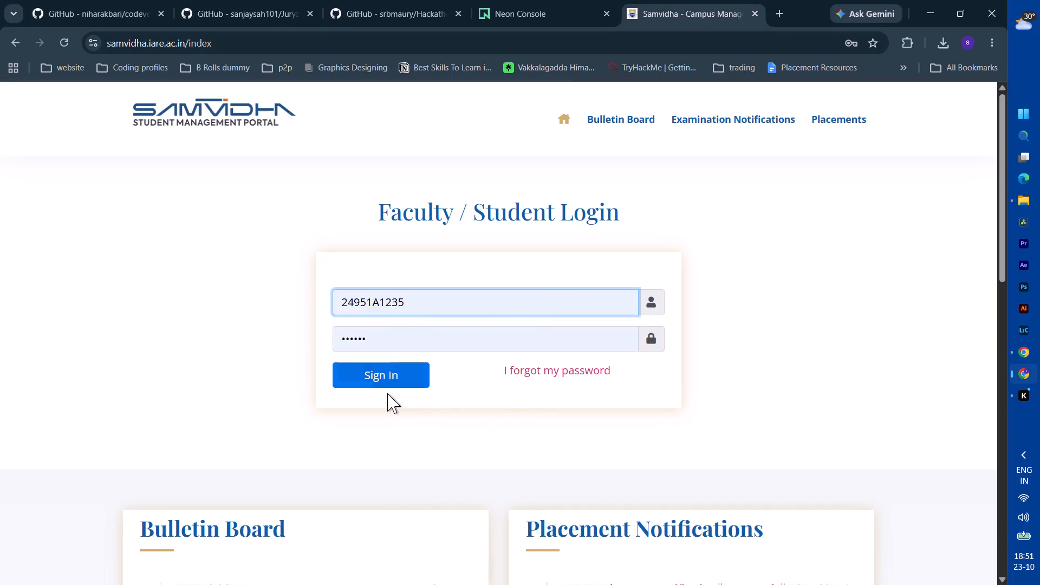
click(387, 379)
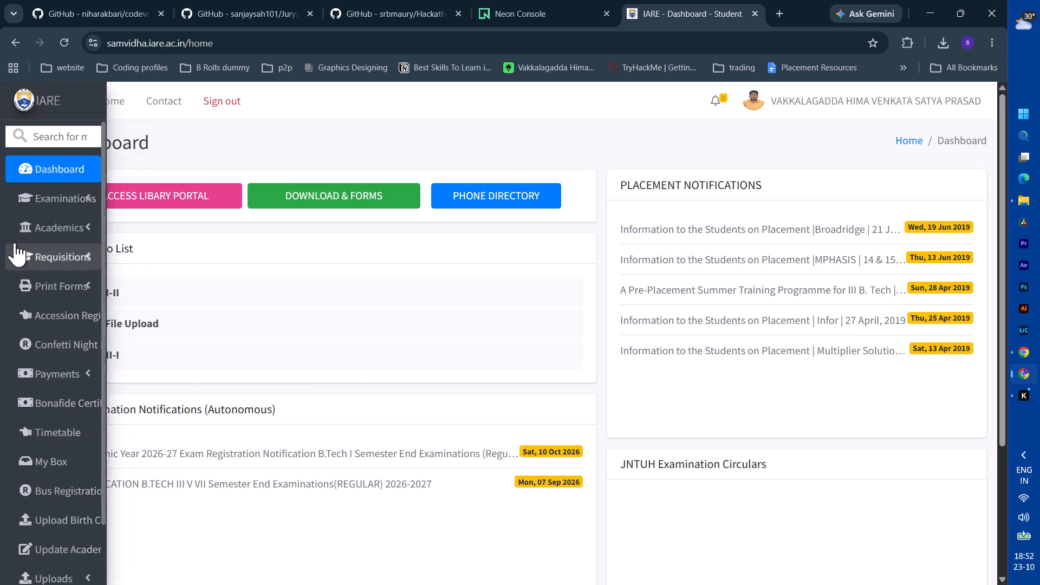
Open the AAT-II upload page and get the assigned question for ACSD19, Data Mining and Machine Learning.
click(29, 208)
click(29, 208)
scroll(83, 400, down, 7)
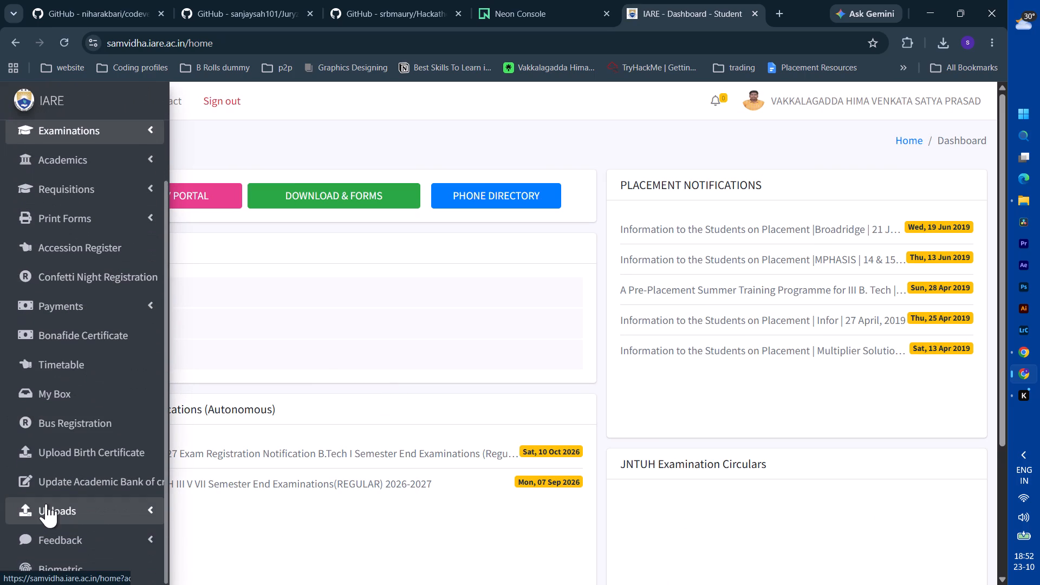
click(46, 504)
scroll(46, 504, down, 7)
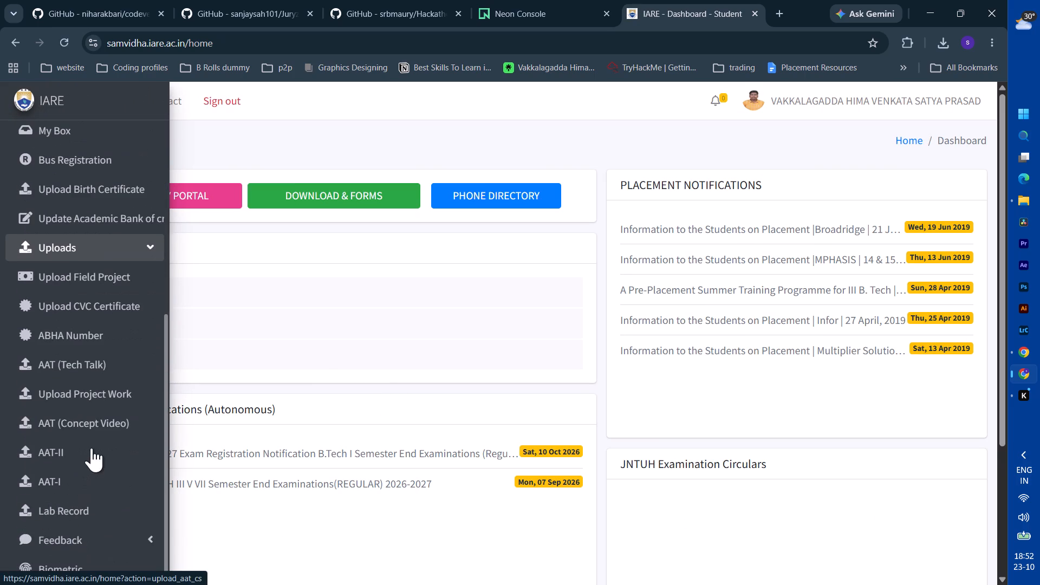
click(92, 448)
click(836, 278)
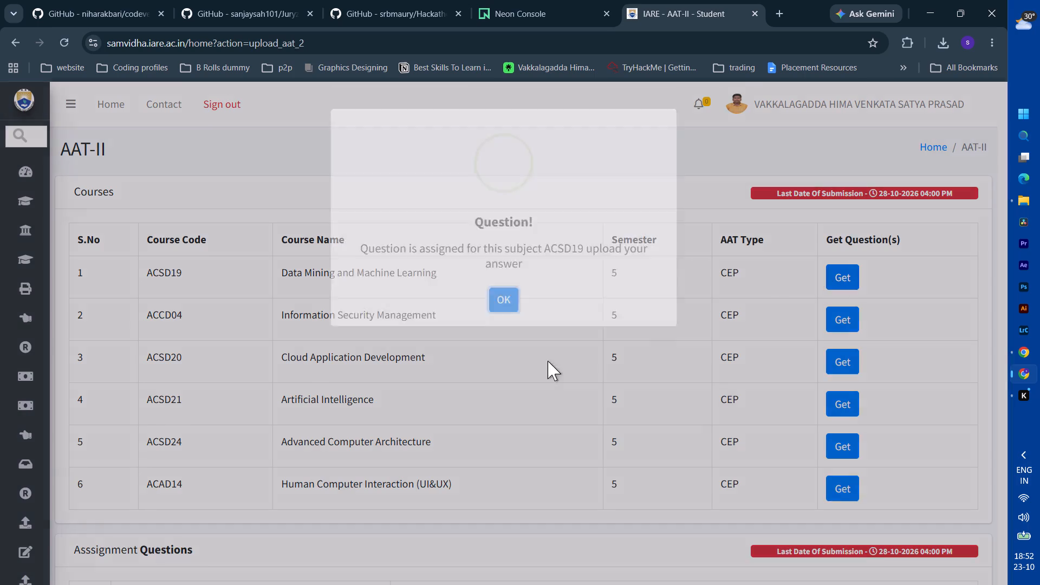
click(499, 424)
Copy the DMML folder's link from Google Drive and enter it as the ACSD19 video link on the AAT-II page.
key(alt+Tab)
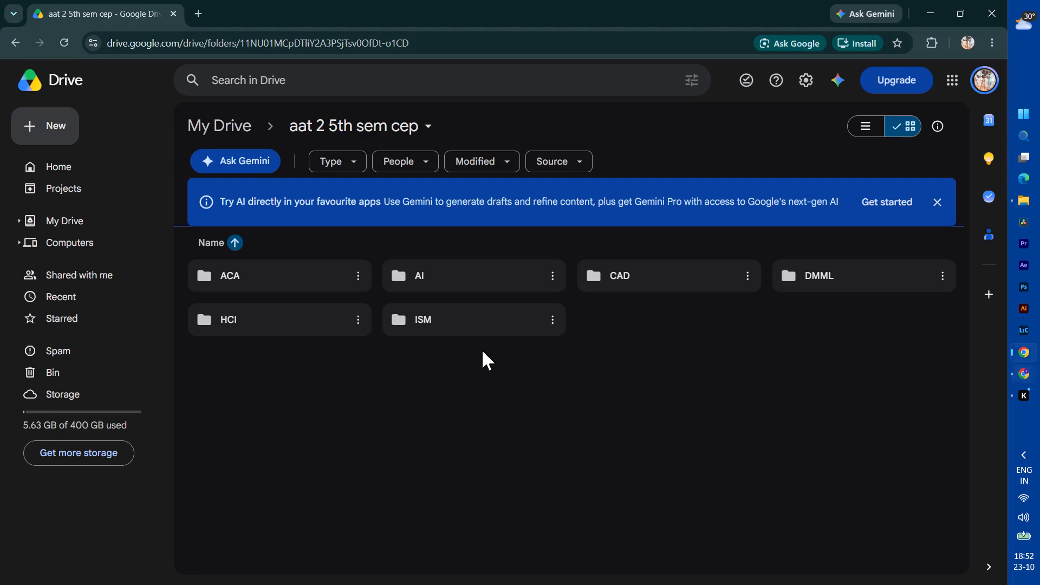
click(934, 276)
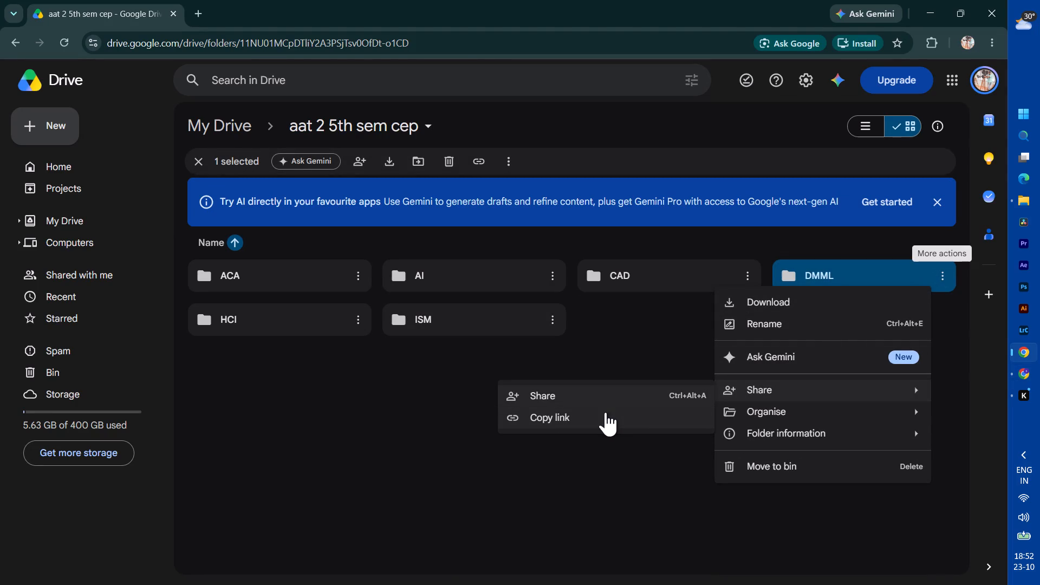
click(606, 412)
key(alt+Tab)
scroll(550, 384, down, 3)
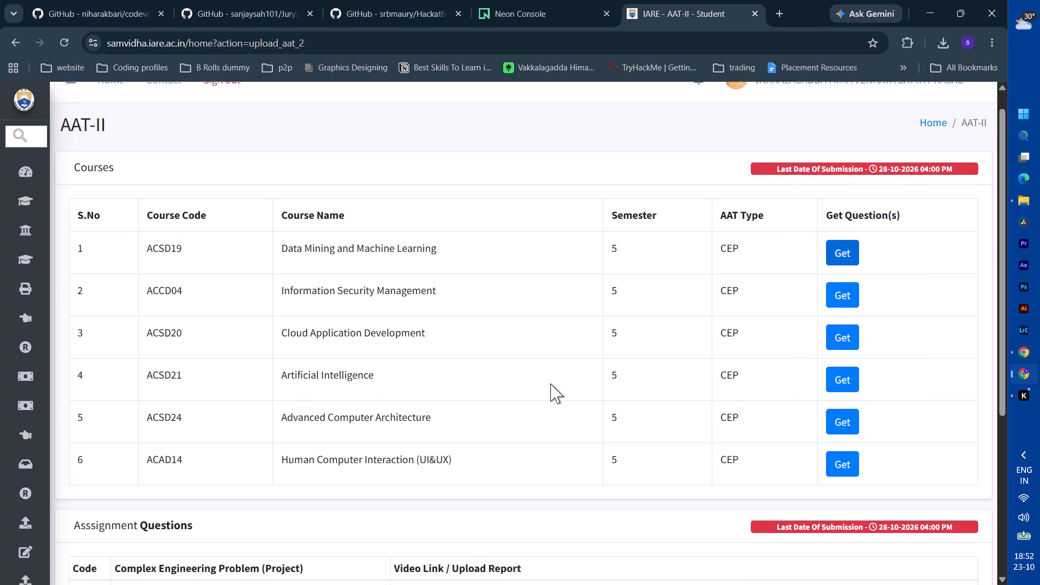
scroll(550, 383, down, 3)
click(521, 348)
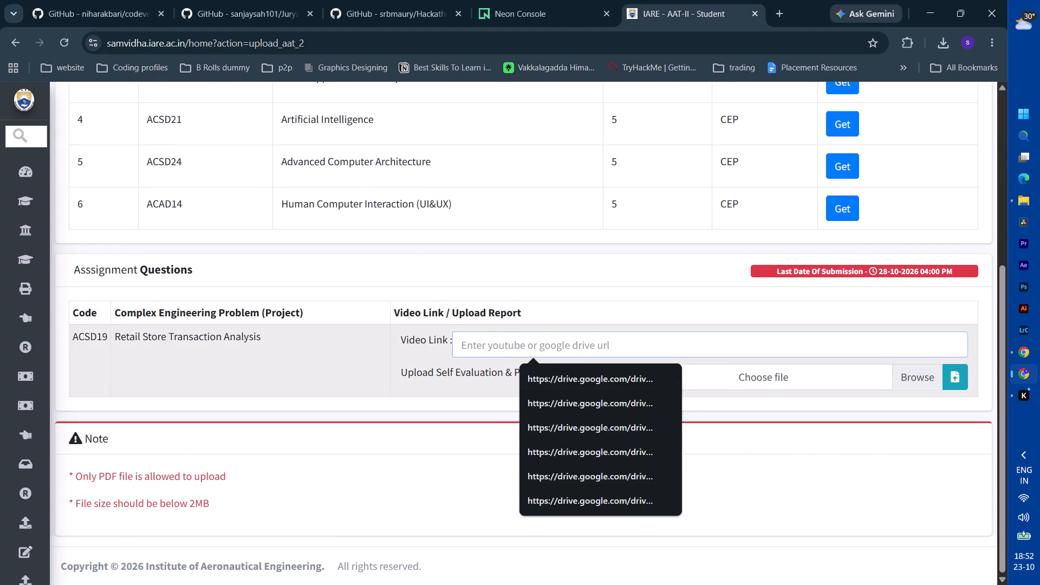
key(ctrl+v)
click(688, 439)
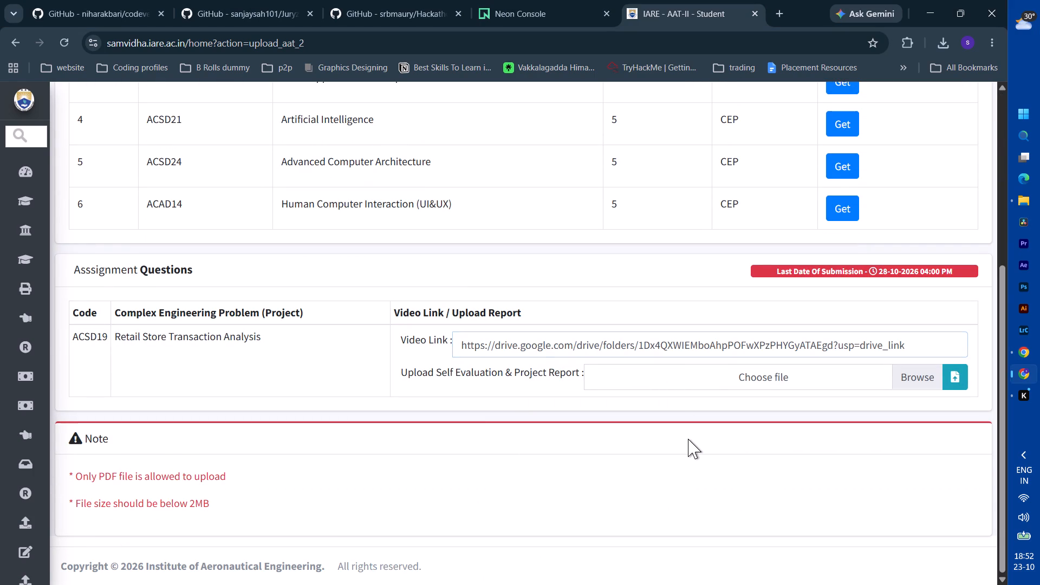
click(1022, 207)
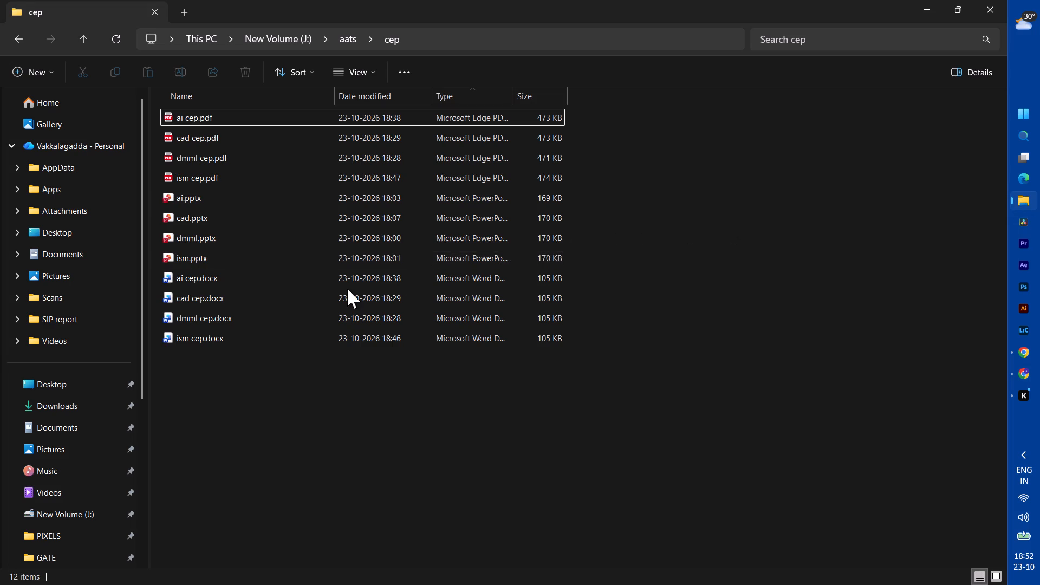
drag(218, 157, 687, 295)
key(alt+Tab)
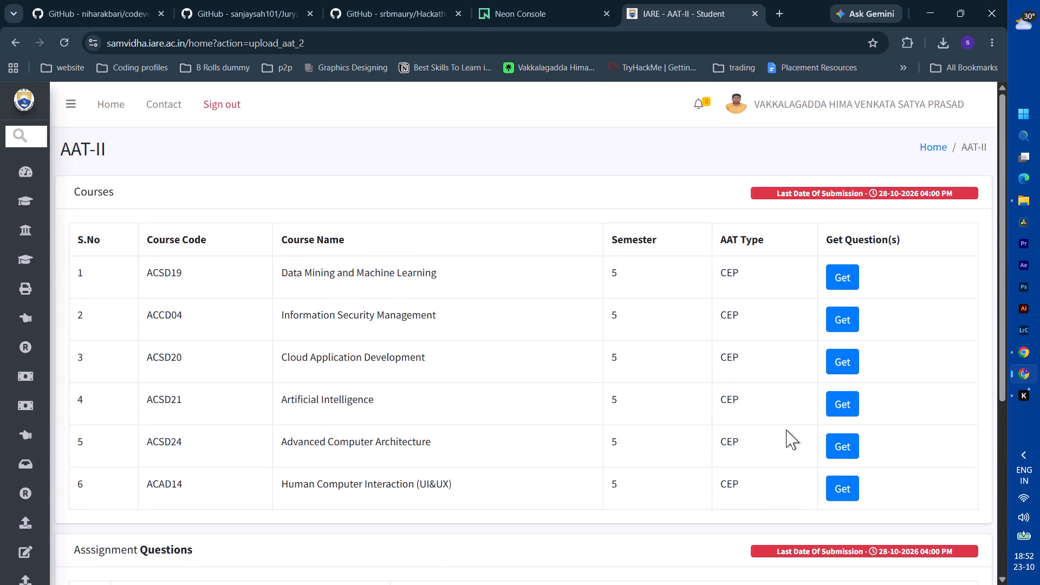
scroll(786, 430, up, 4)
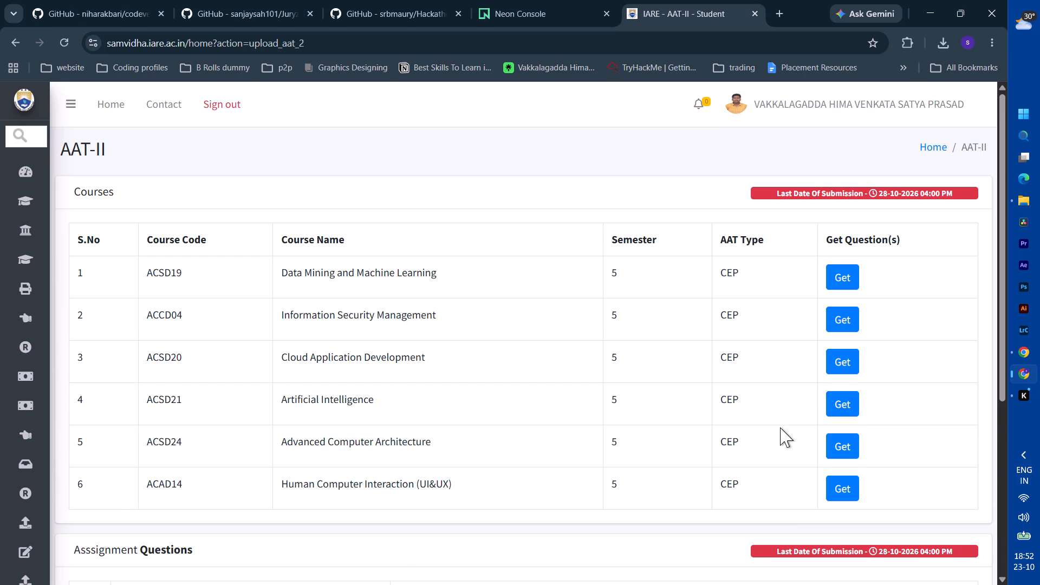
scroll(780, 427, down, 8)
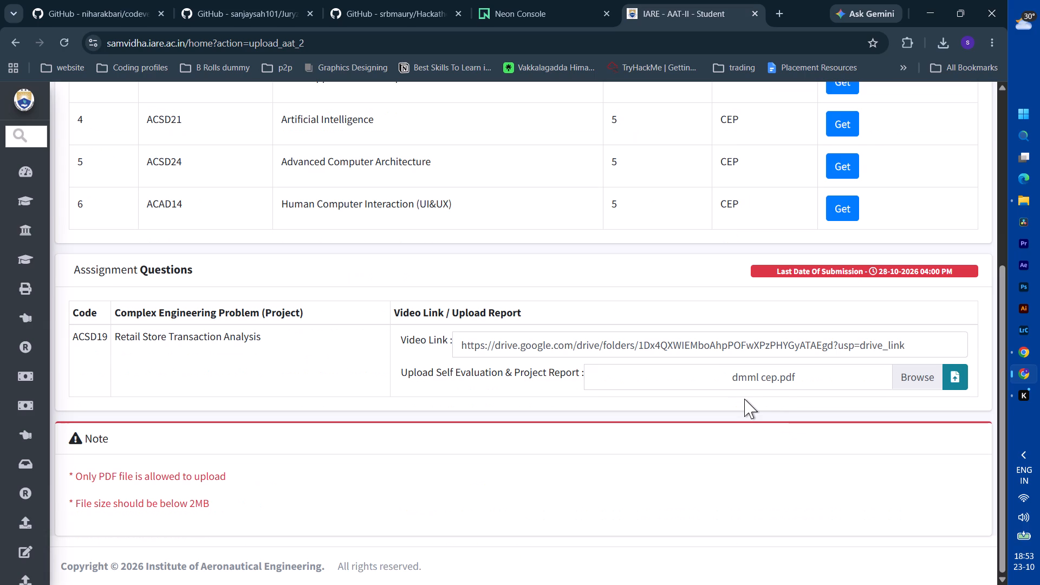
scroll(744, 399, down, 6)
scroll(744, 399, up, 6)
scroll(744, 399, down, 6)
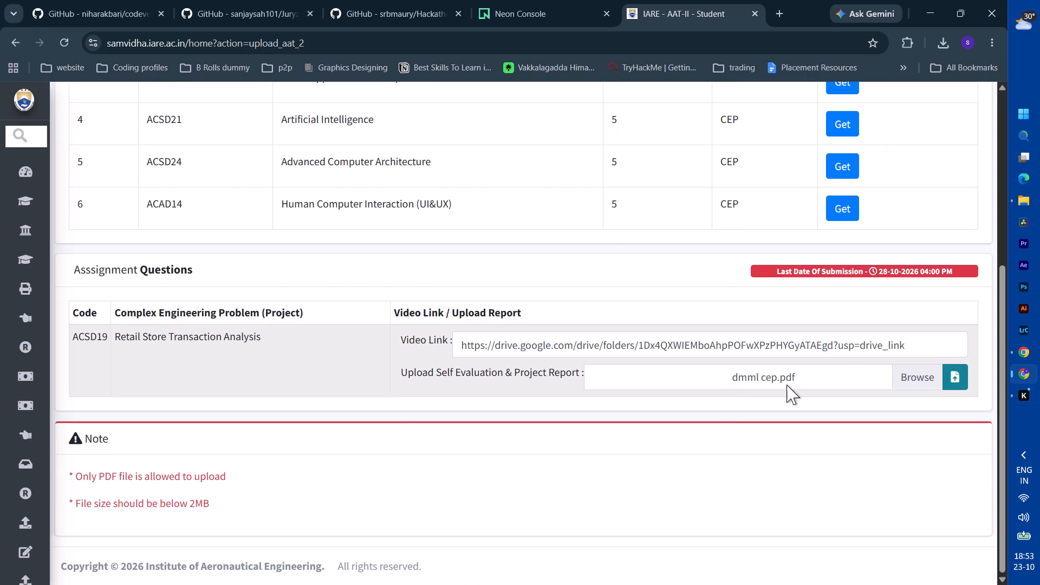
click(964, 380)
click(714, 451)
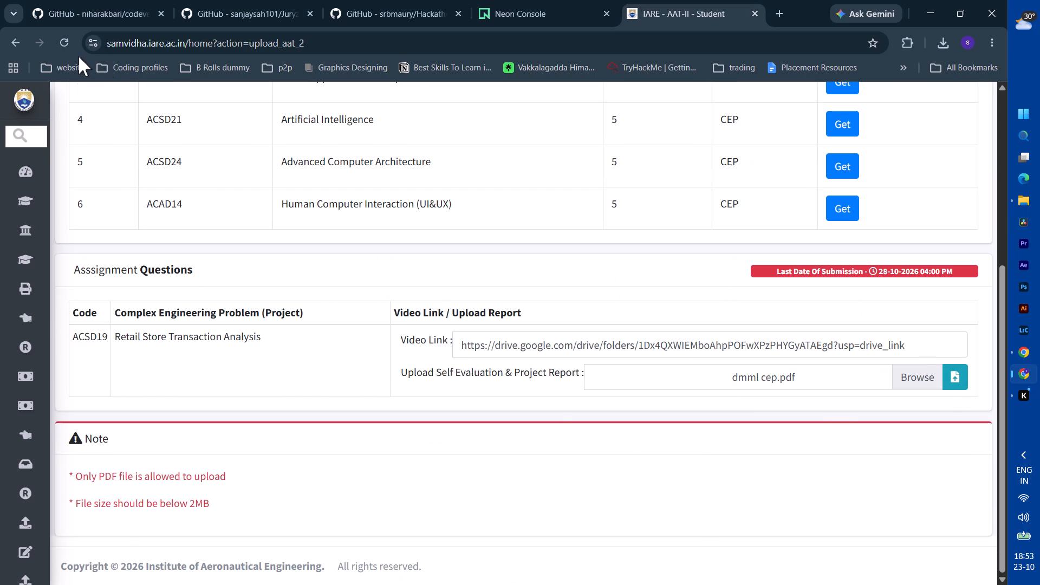
Reload the AAT-II page, get the ACSD19 question again and enter the DMML Drive folder link as its video link.
click(66, 41)
scroll(840, 195, down, 5)
scroll(842, 202, up, 6)
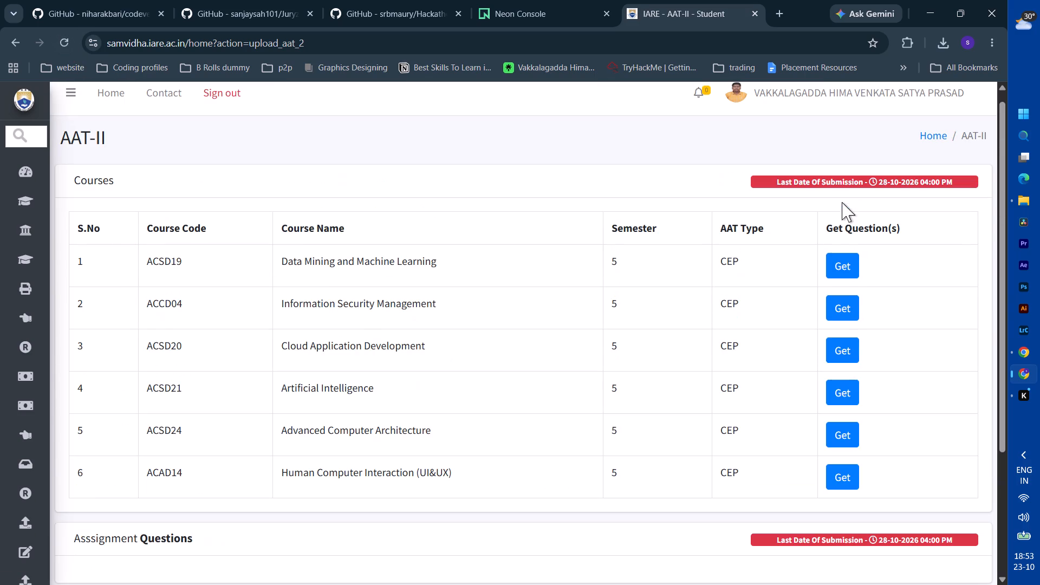
click(842, 284)
key(Return)
scroll(838, 290, down, 2)
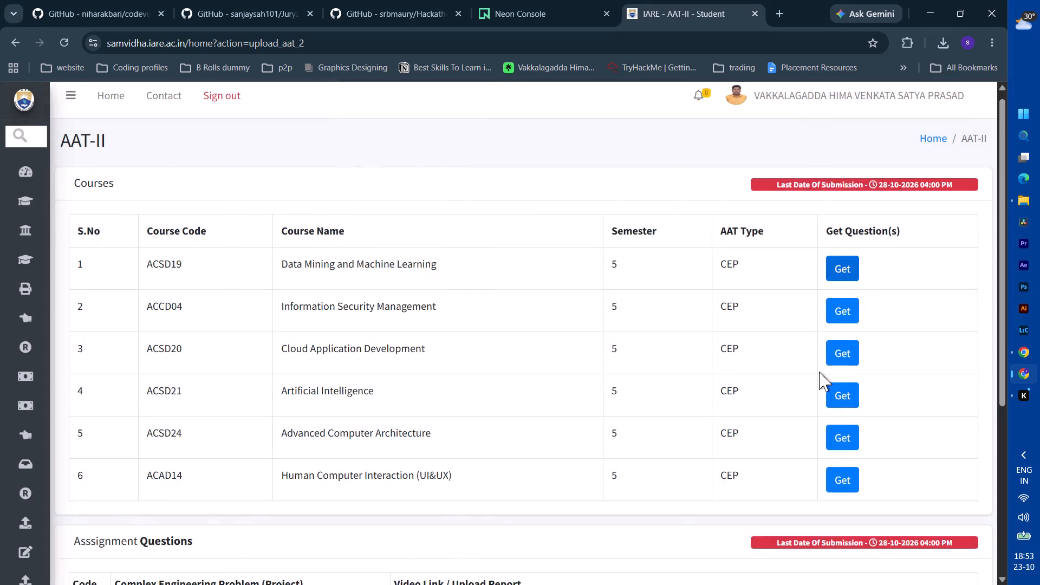
scroll(819, 372, down, 2)
click(698, 362)
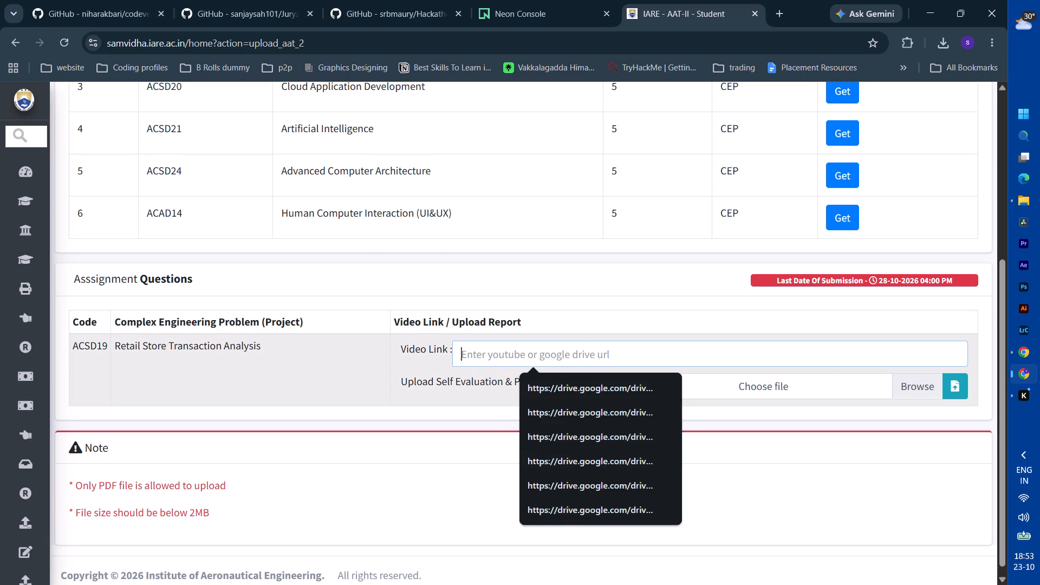
key(ctrl+v)
Attach dmml cep.pdf from the cep folder as the ACSD19 report and submit it.
key(alt+Tab)
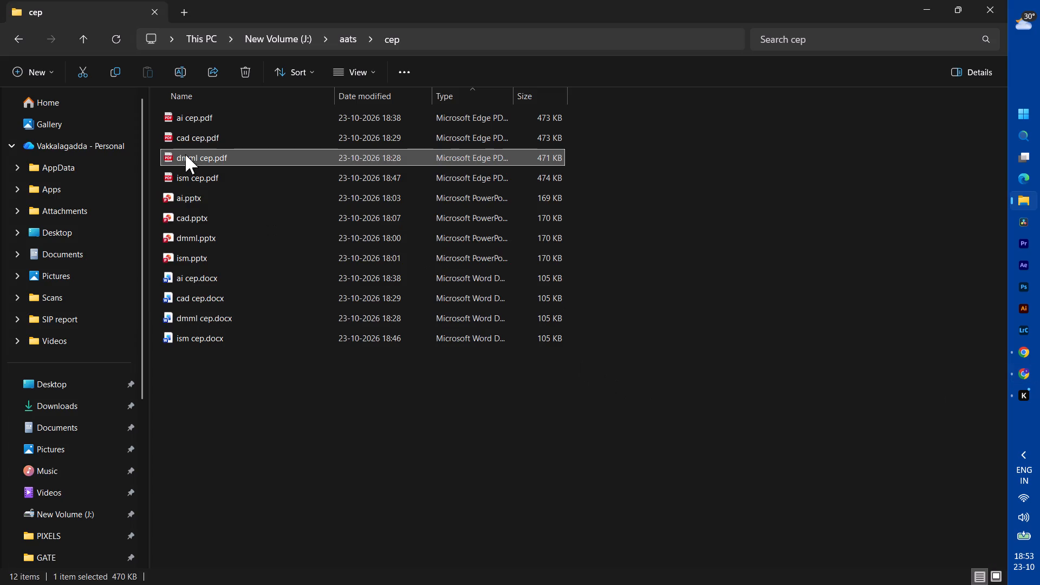
drag(185, 154, 757, 381)
key(alt+Tab)
click(867, 457)
click(964, 380)
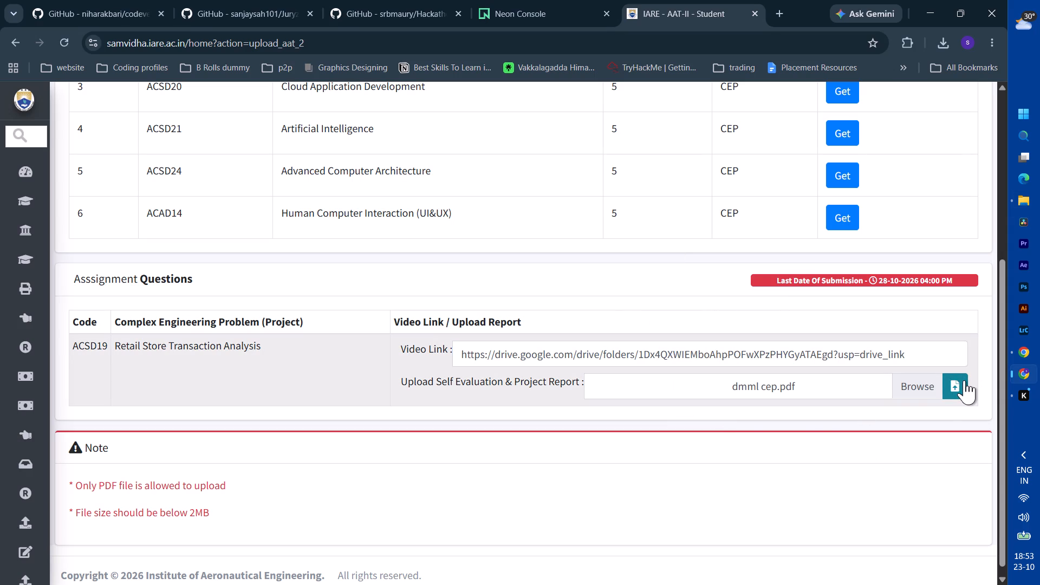
Get the assigned question for ACCD04, Information Security Management, and go to its submission fields.
scroll(791, 432, up, 3)
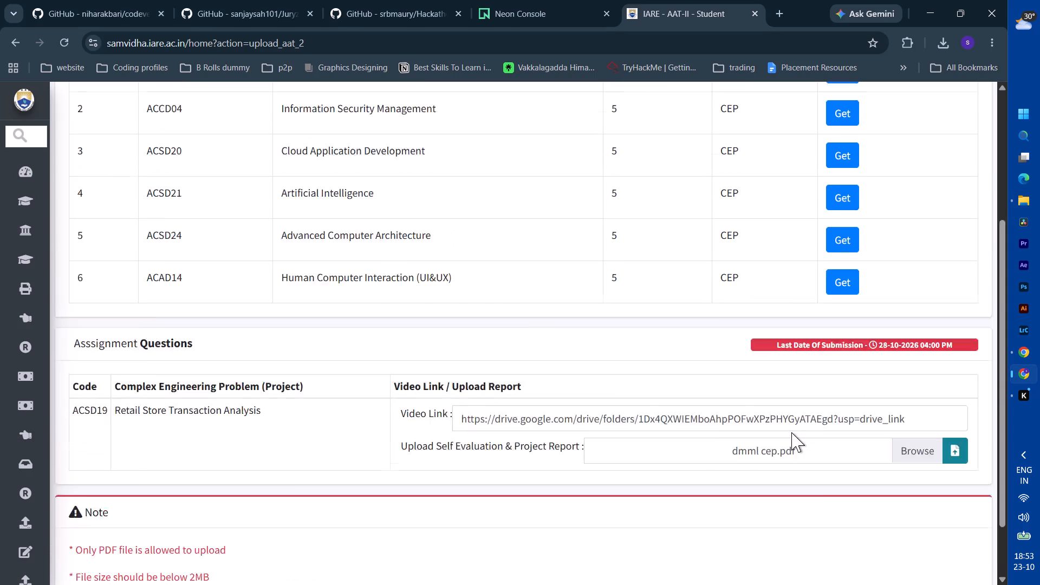
scroll(791, 432, up, 3)
click(858, 324)
key(Return)
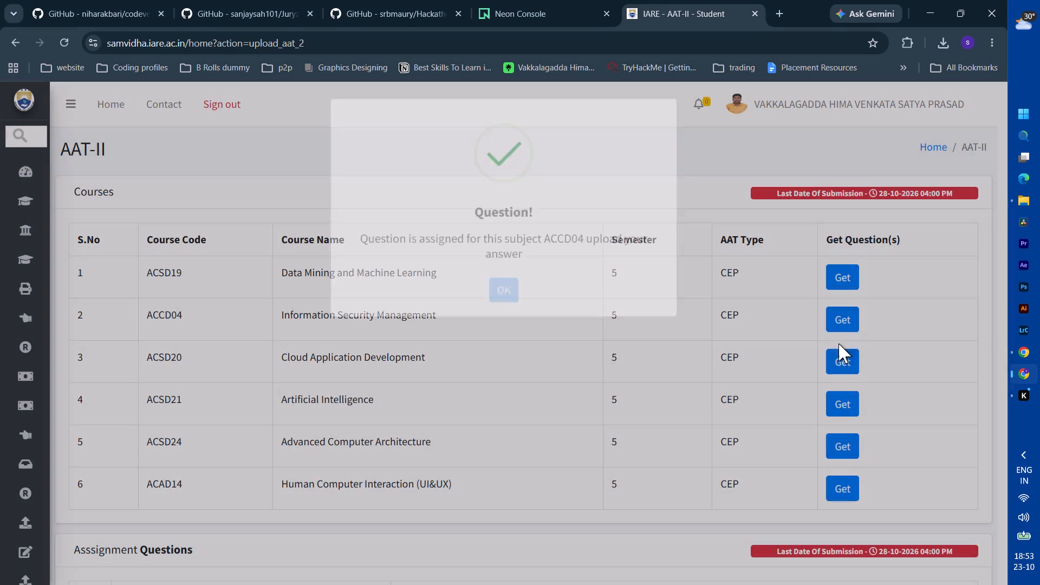
scroll(589, 376, down, 6)
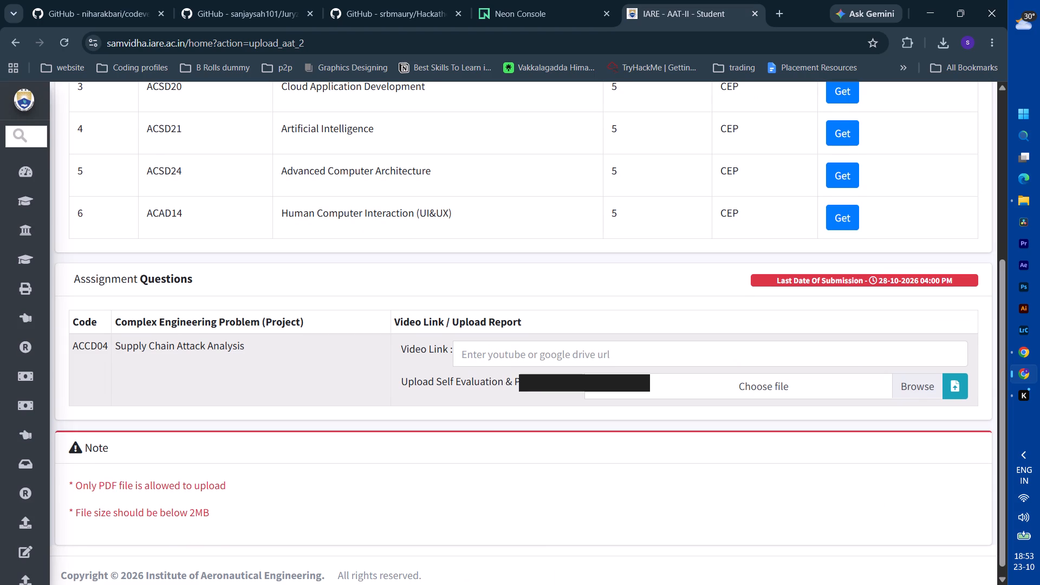
Attach ism cep.pdf from the cep folder as the ACCD04 self-evaluation and project report.
key(alt+Tab)
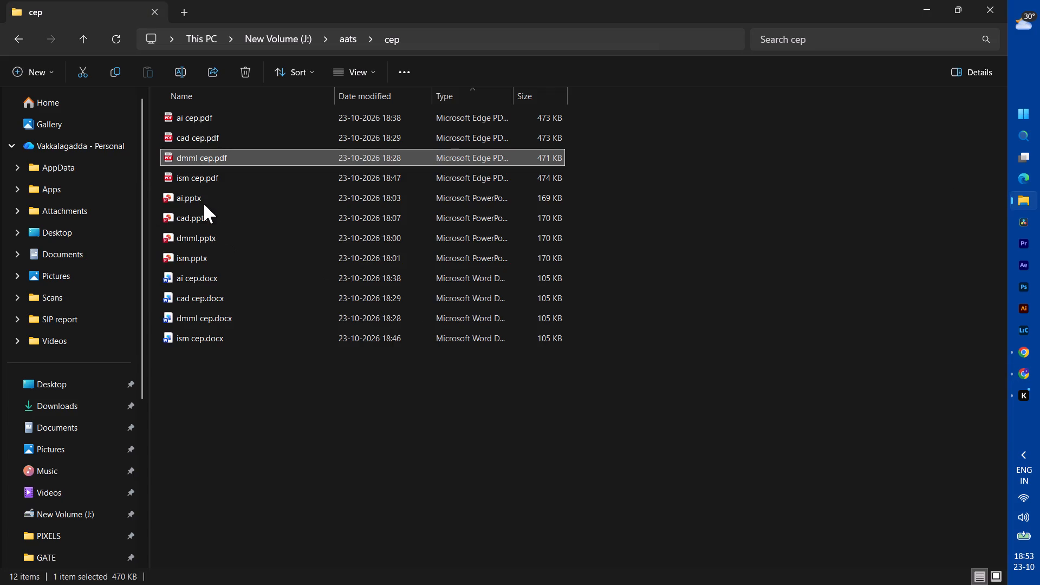
drag(206, 180, 788, 382)
key(alt+Tab)
Copy the ISM folder's link from Google Drive, enter it as the ACCD04 video link and submit the answer.
key(alt+Tab)
key(alt+Tab)
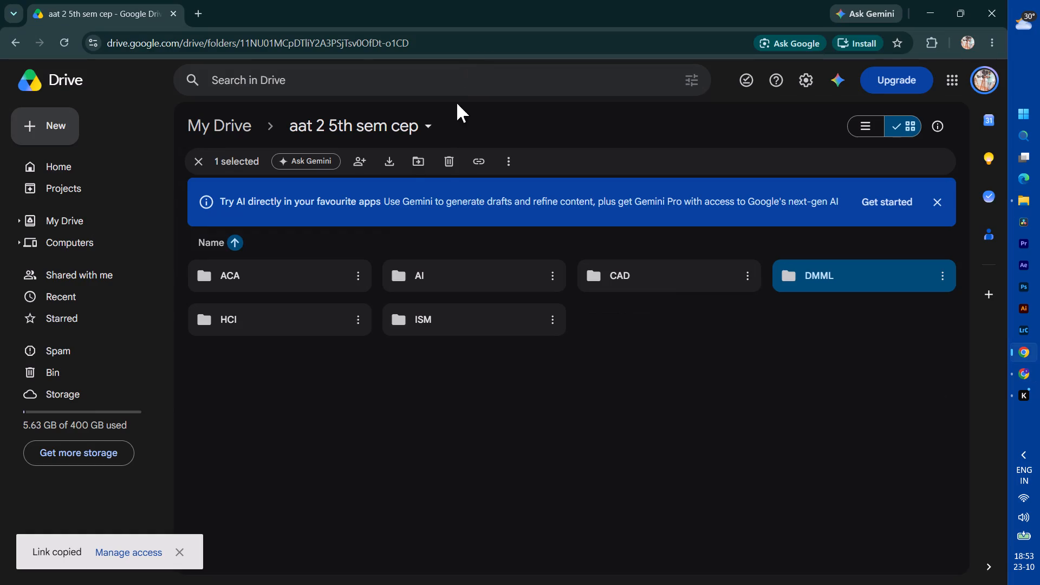
click(561, 316)
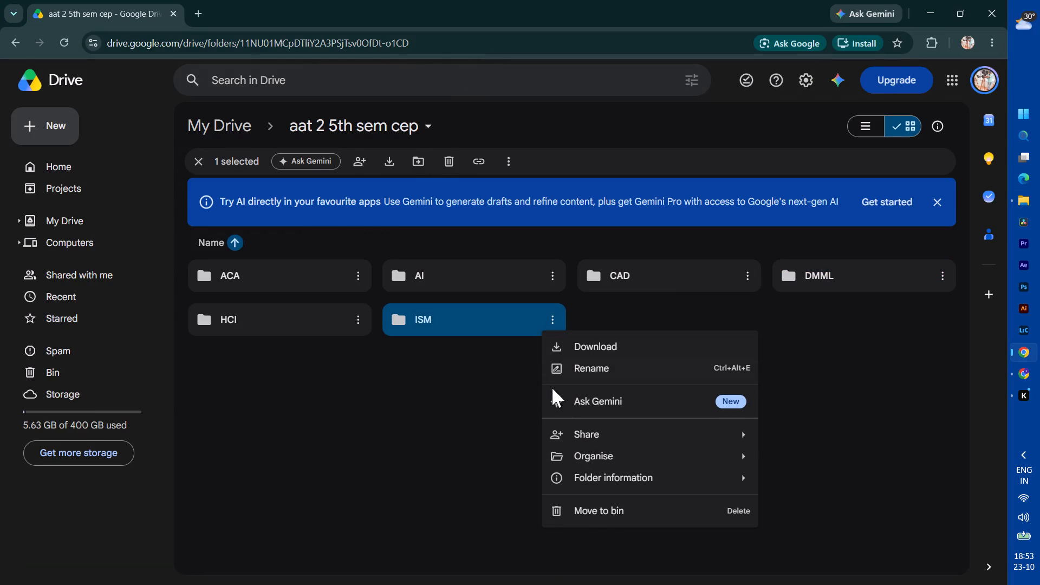
click(807, 453)
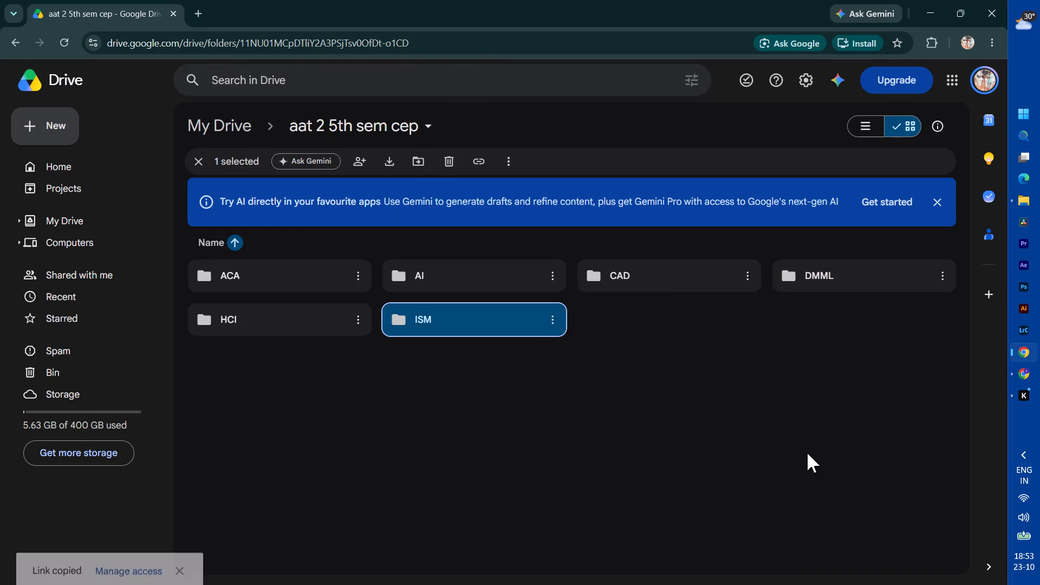
key(alt+Tab)
click(614, 356)
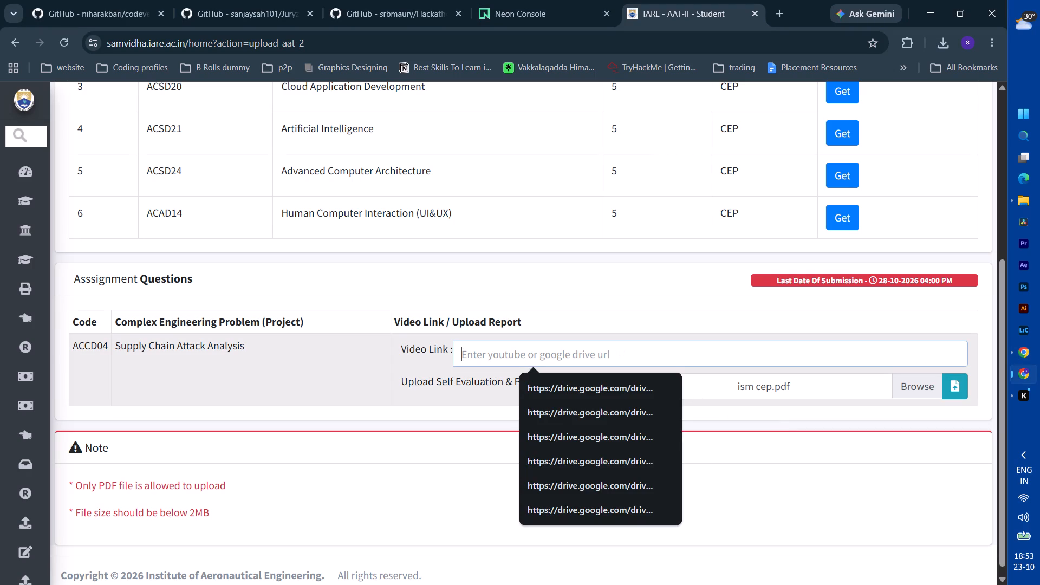
key(ctrl+v)
click(951, 388)
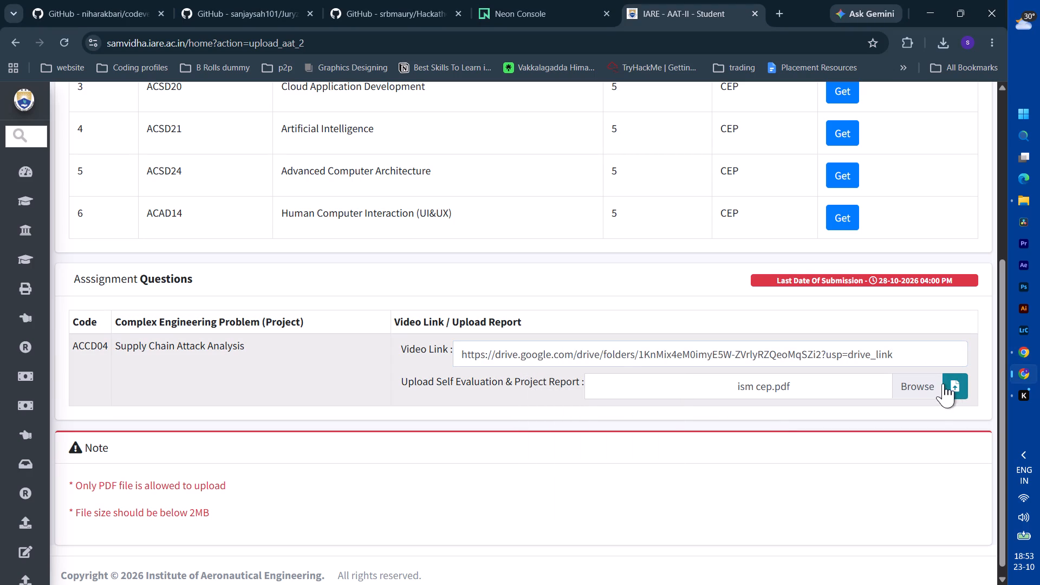
key(Return)
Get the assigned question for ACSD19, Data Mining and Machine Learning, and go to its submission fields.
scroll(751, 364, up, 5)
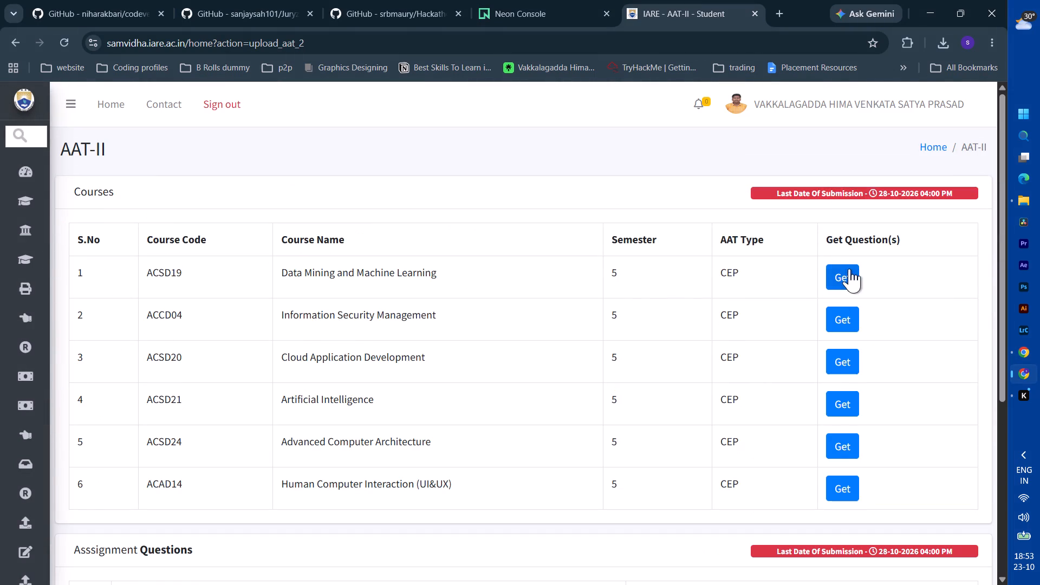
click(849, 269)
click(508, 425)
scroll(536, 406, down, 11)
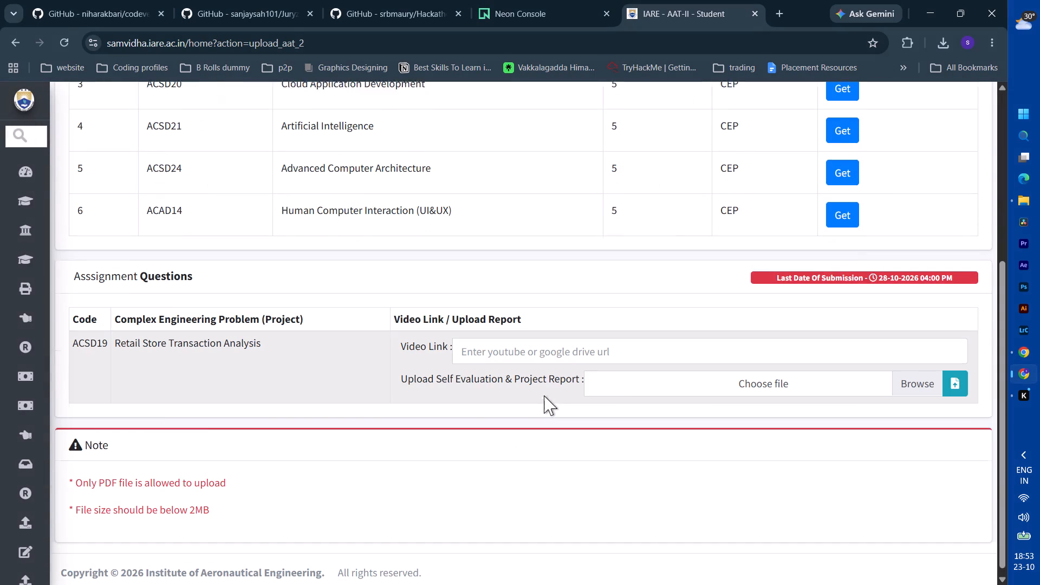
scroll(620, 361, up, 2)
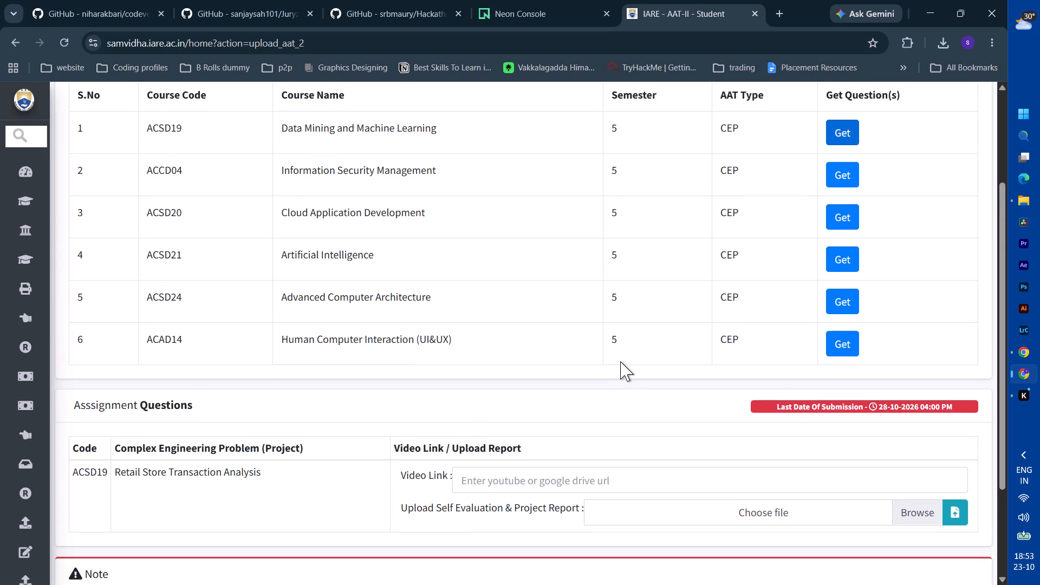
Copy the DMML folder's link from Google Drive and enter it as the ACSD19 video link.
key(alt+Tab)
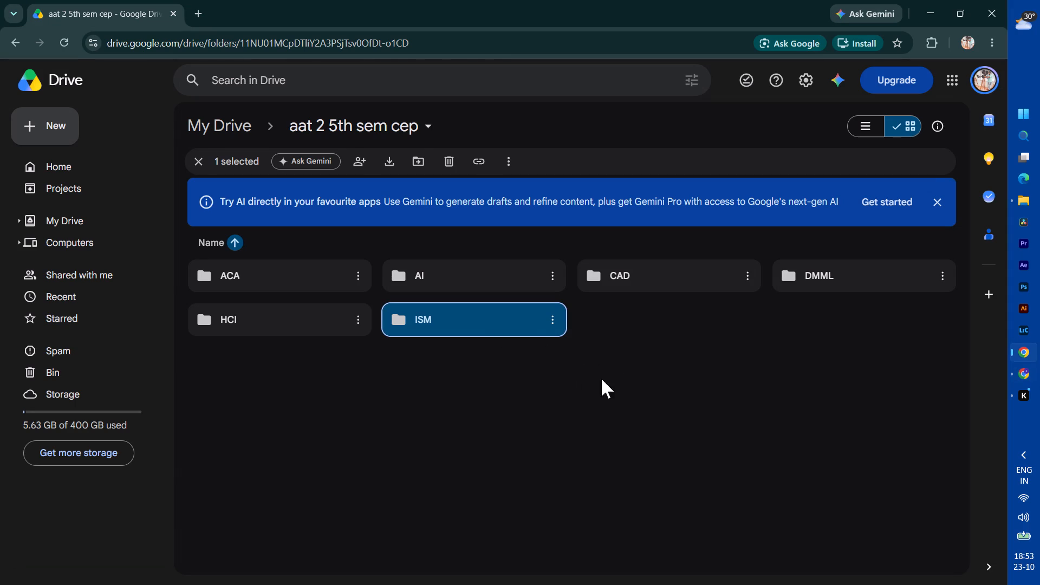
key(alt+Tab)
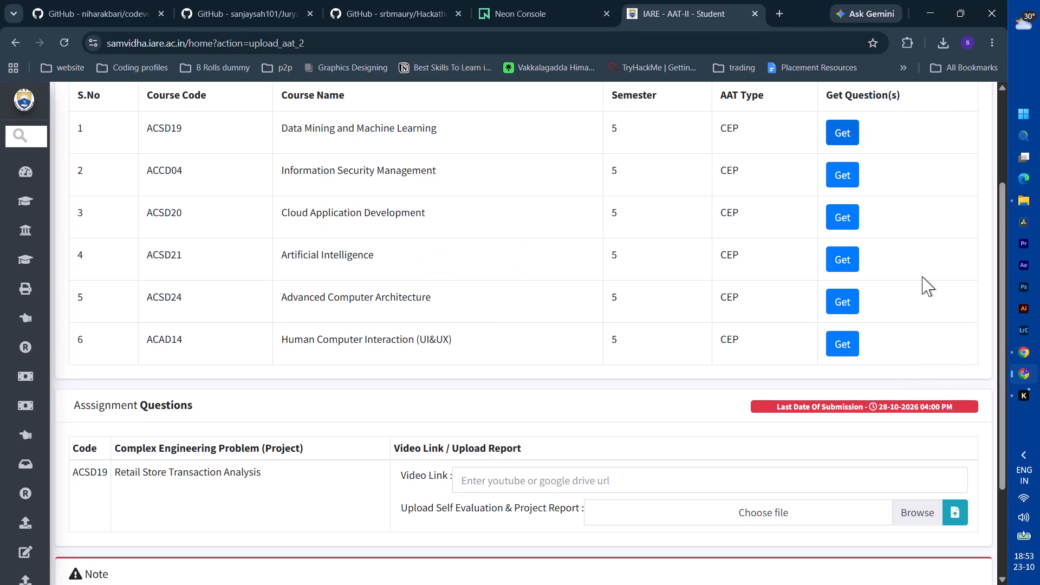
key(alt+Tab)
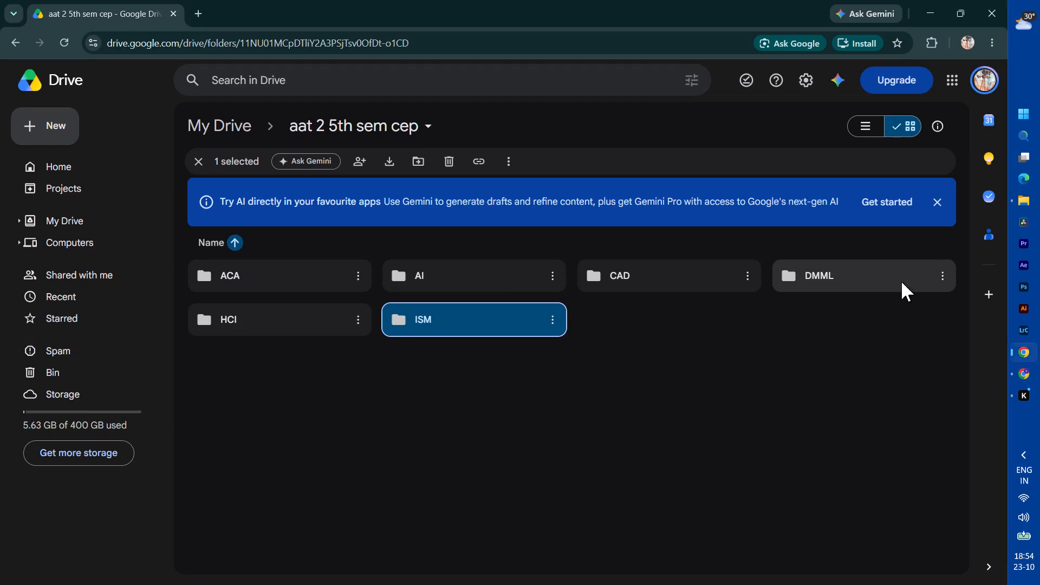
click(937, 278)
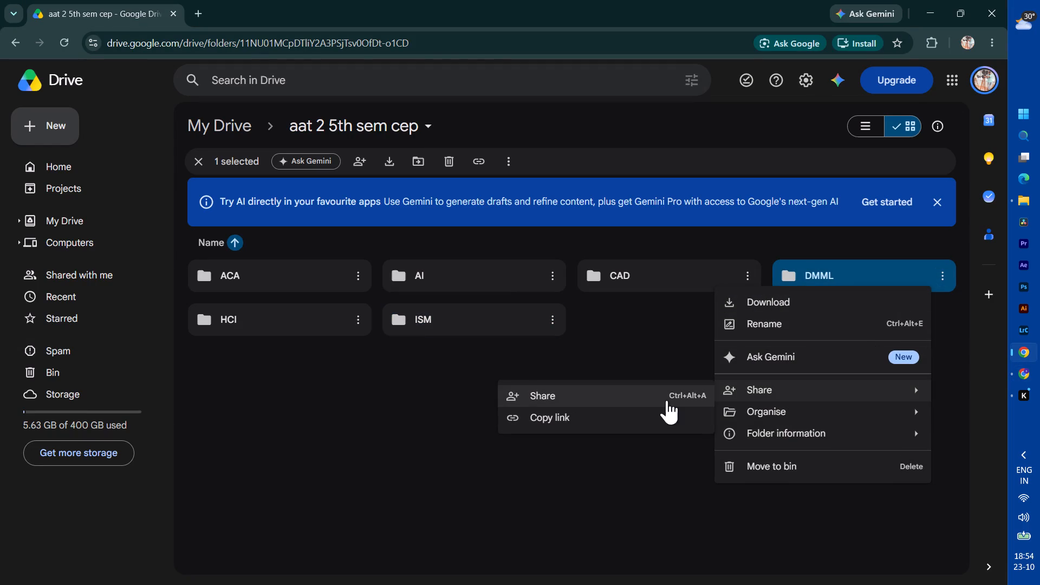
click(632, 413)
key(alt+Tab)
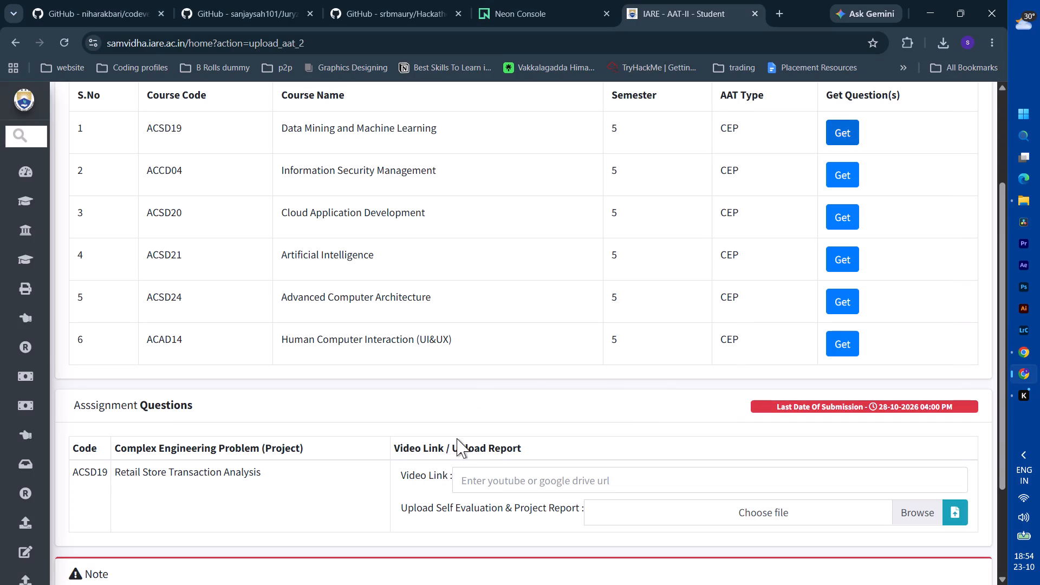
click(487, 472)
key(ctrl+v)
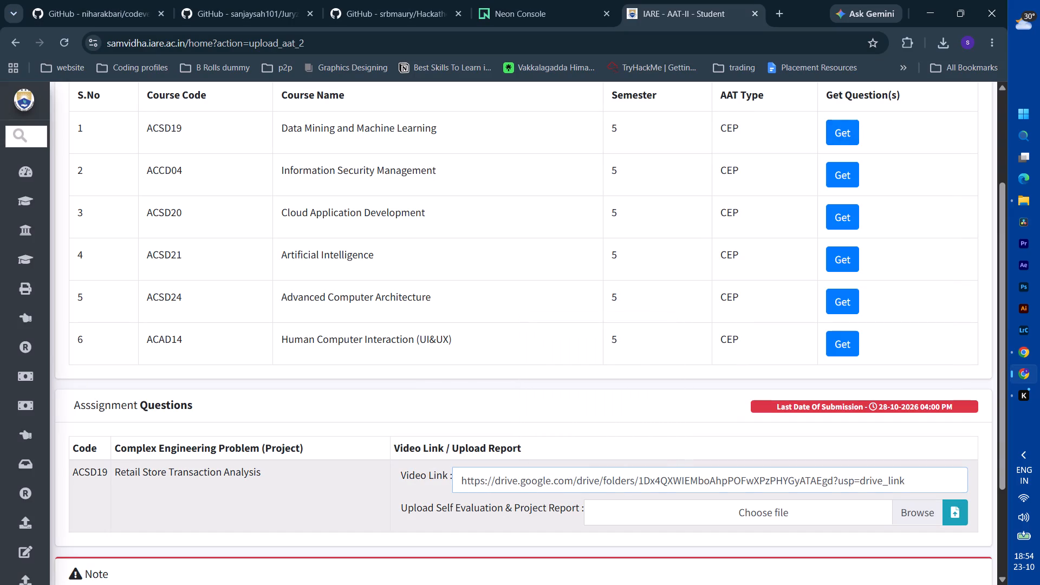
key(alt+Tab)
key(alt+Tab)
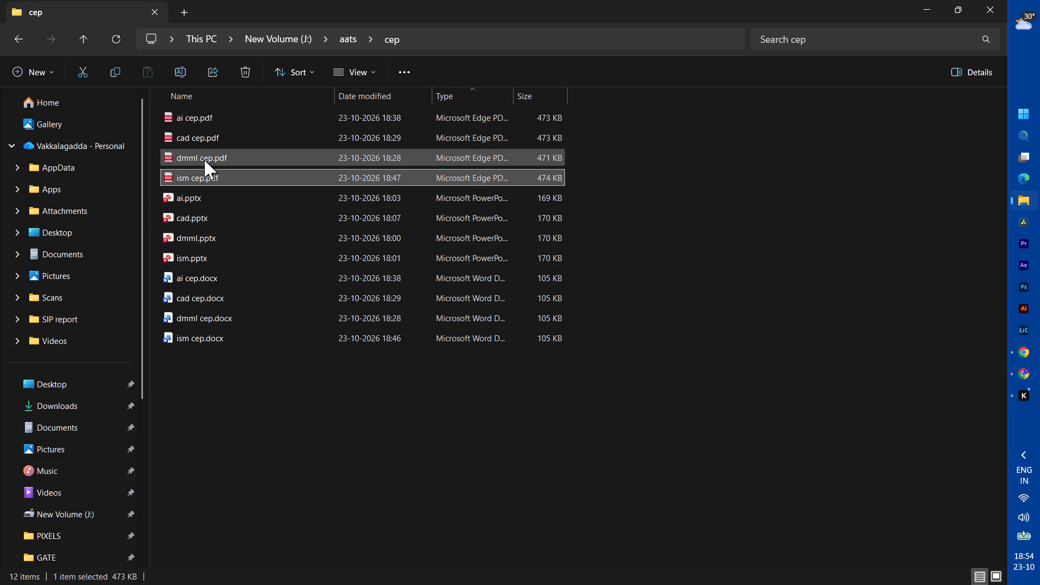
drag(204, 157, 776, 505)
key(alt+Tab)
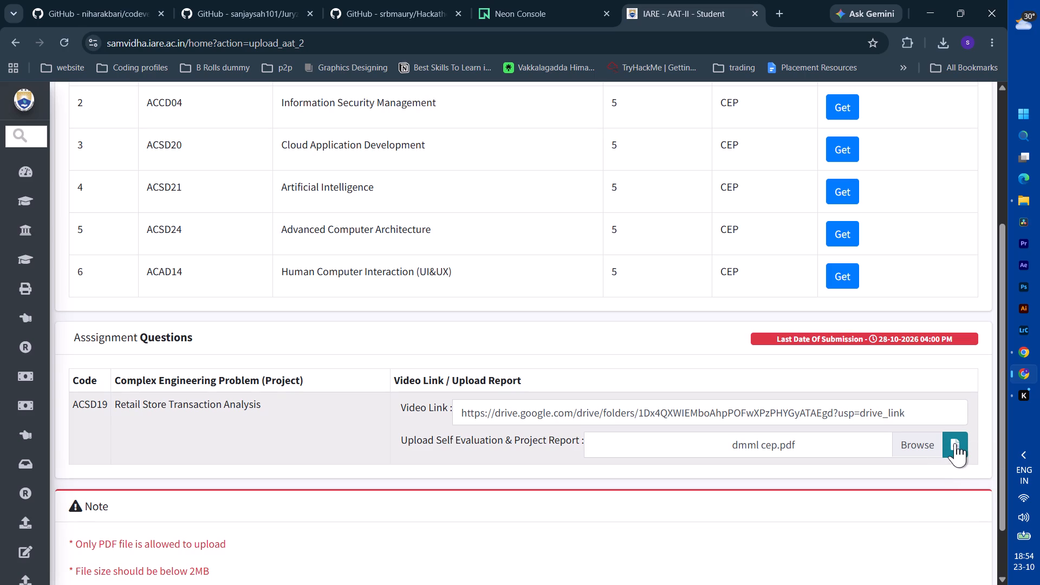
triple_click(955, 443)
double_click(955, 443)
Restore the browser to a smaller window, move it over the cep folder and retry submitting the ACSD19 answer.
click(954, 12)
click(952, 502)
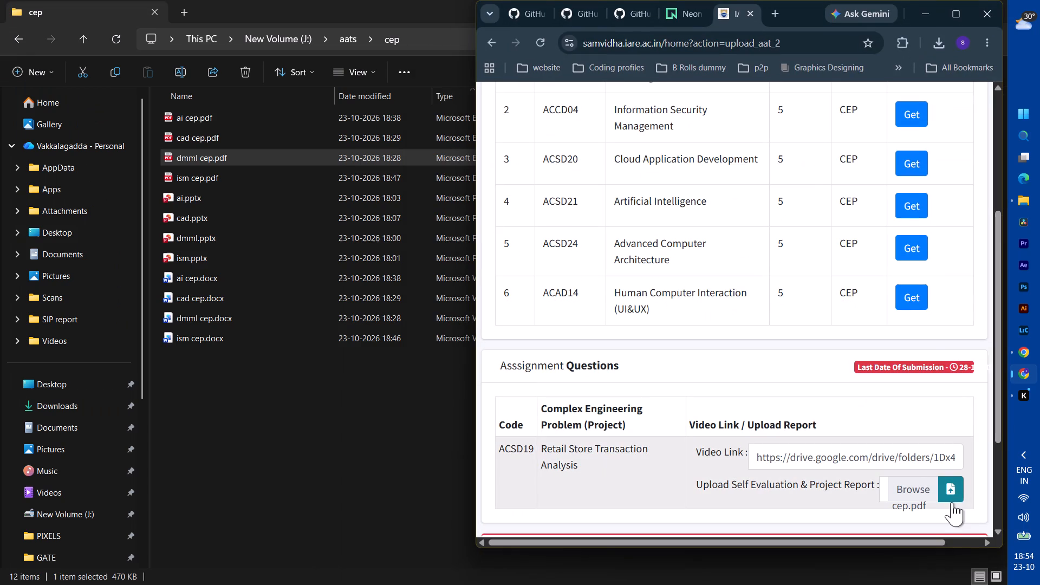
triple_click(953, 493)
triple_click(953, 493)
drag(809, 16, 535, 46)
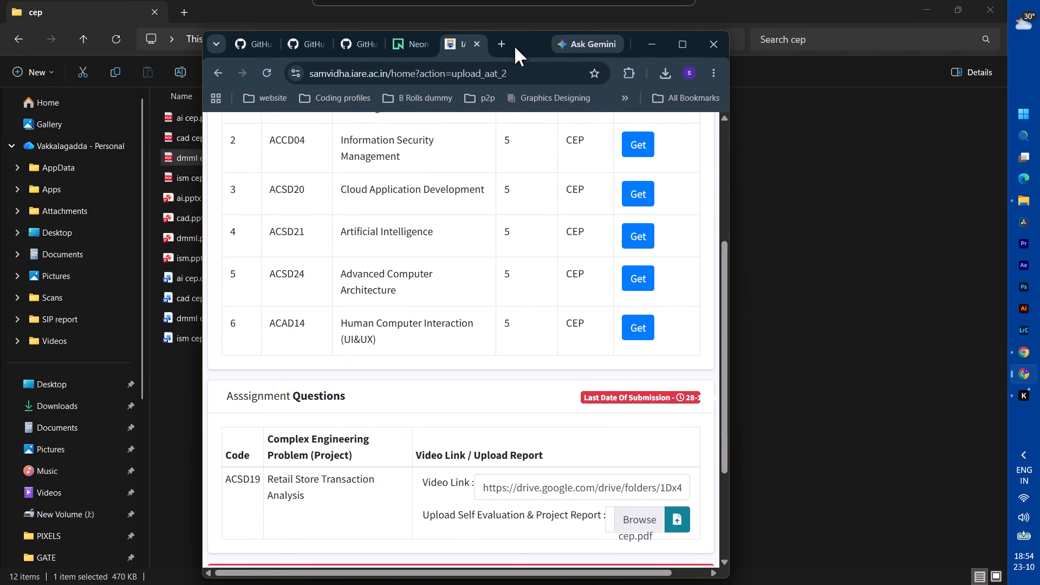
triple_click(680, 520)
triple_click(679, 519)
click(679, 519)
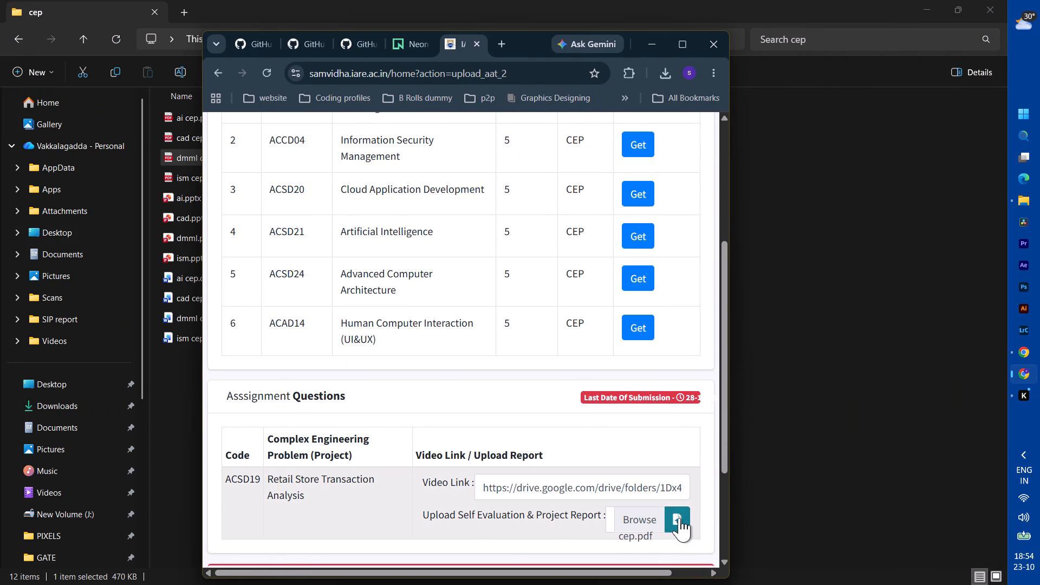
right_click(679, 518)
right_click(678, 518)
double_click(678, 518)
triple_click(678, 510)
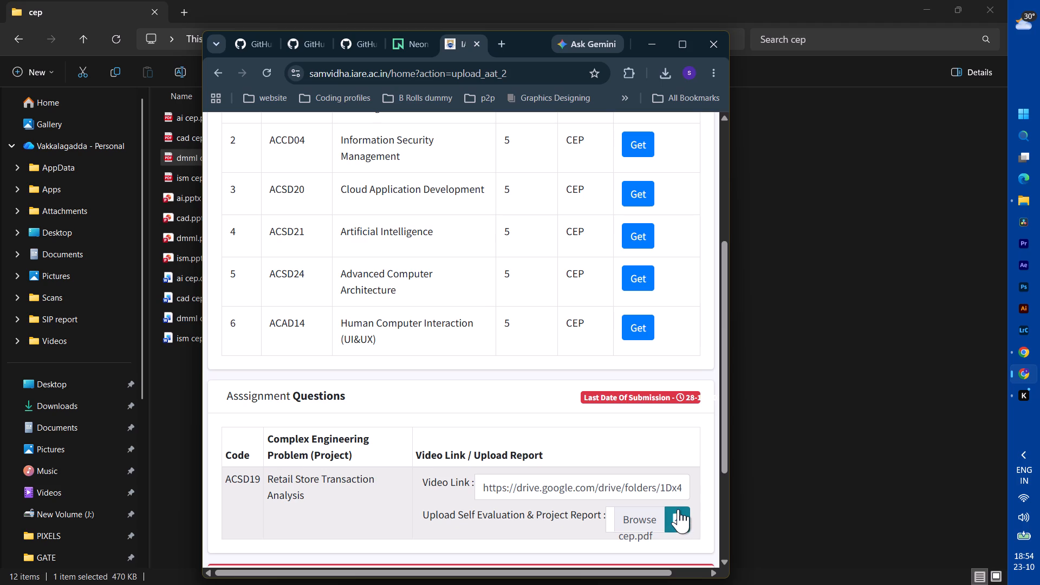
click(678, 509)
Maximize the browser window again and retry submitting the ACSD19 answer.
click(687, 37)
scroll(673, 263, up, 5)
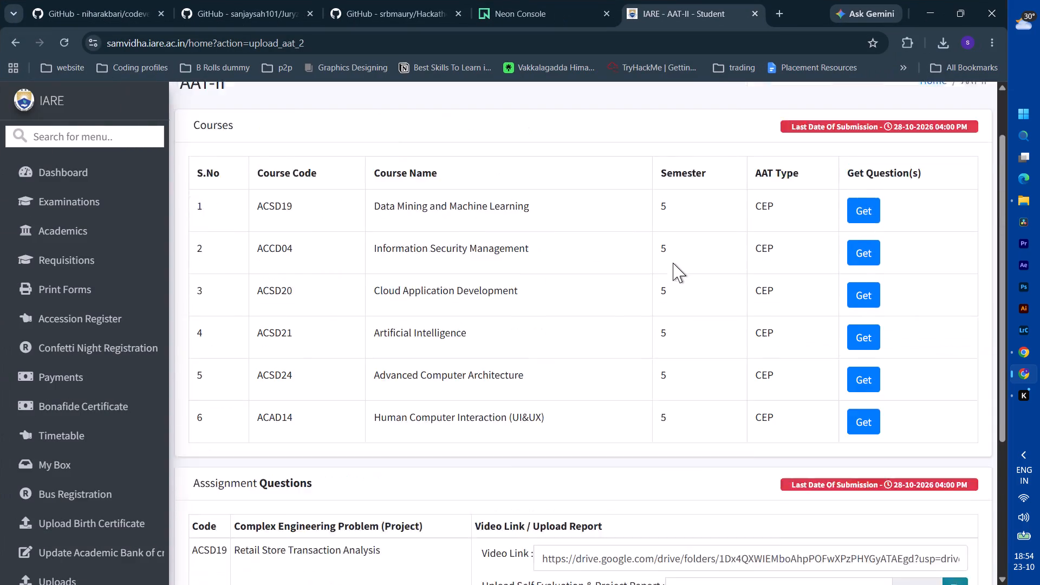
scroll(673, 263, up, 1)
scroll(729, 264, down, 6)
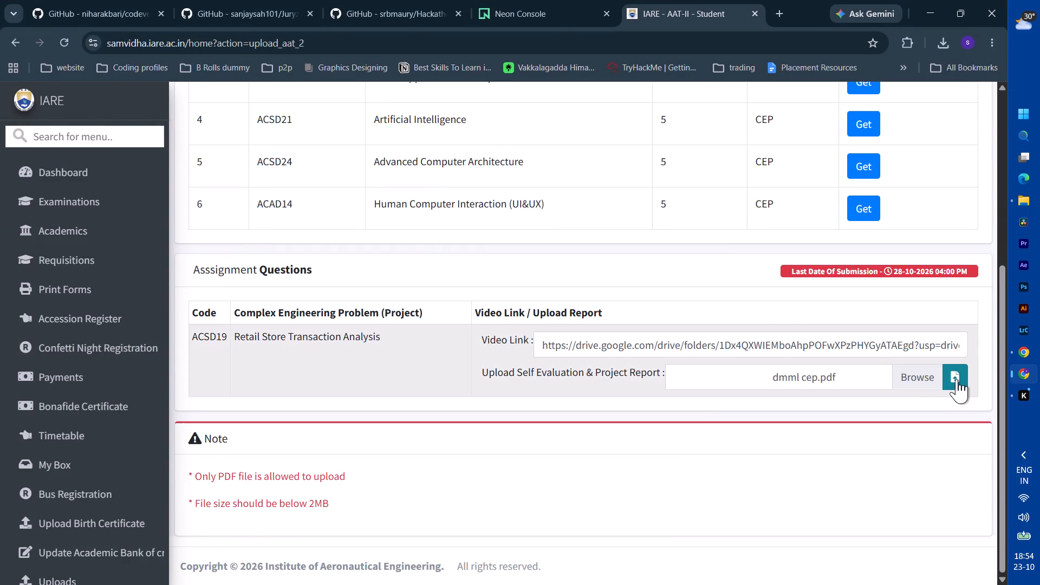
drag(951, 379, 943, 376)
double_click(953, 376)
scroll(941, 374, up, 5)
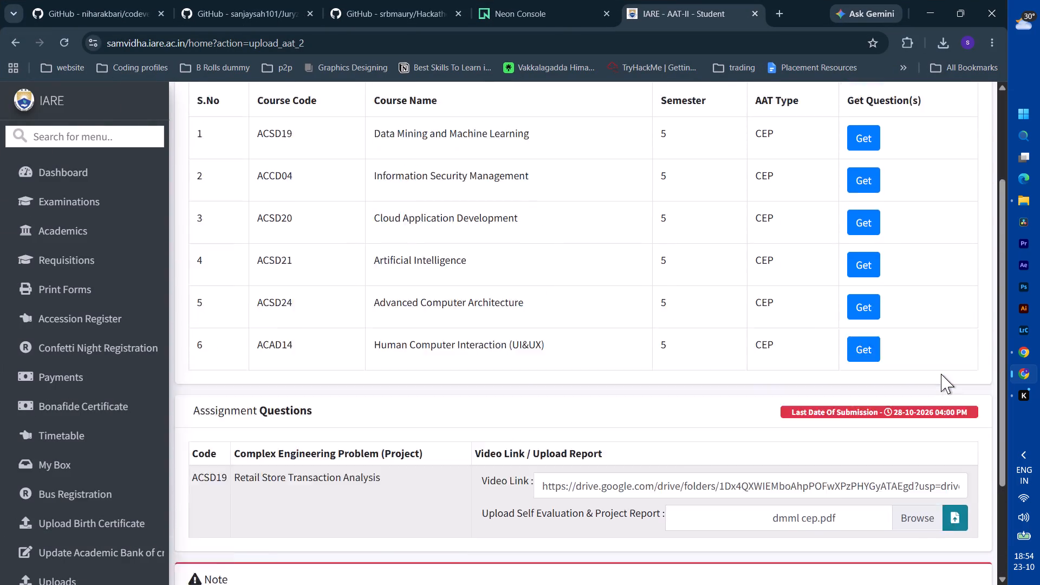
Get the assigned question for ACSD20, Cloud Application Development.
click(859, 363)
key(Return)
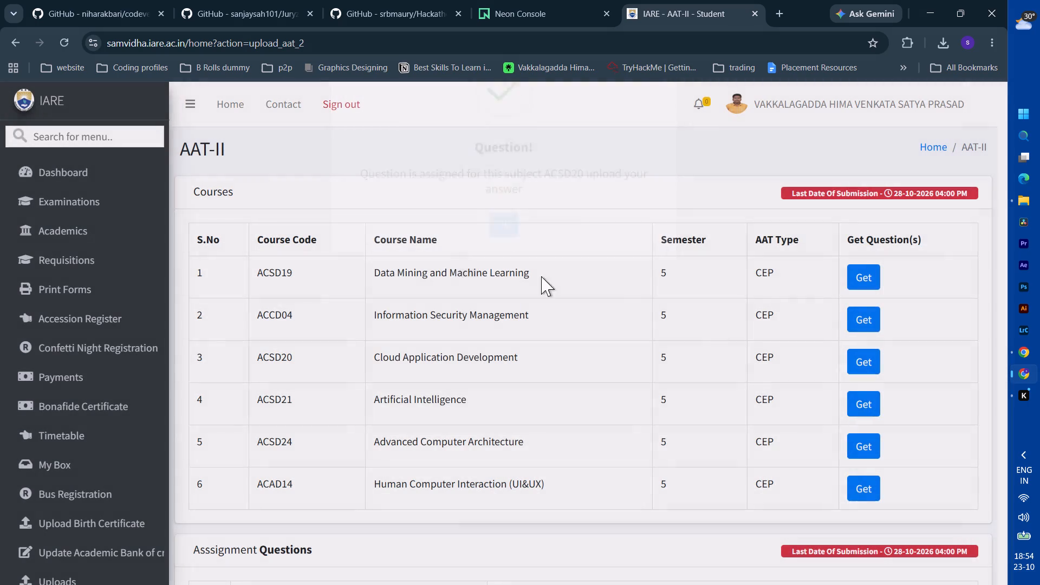
Go back to the dashboard, reopen the AAT-II upload page and get the assigned question for ACSD20, Cloud Application Development.
click(21, 104)
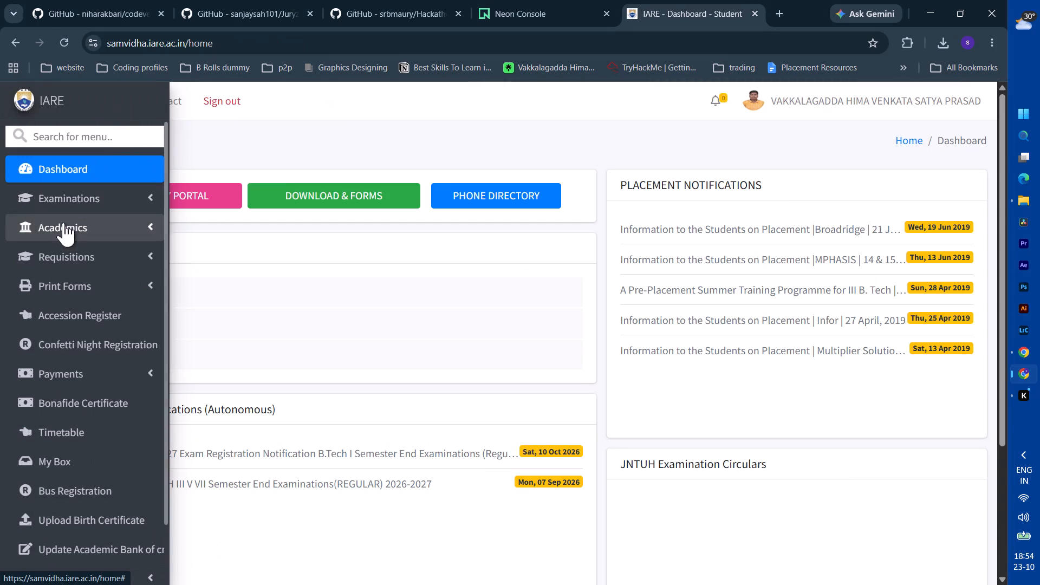
scroll(77, 275, down, 6)
click(84, 511)
scroll(85, 509, down, 6)
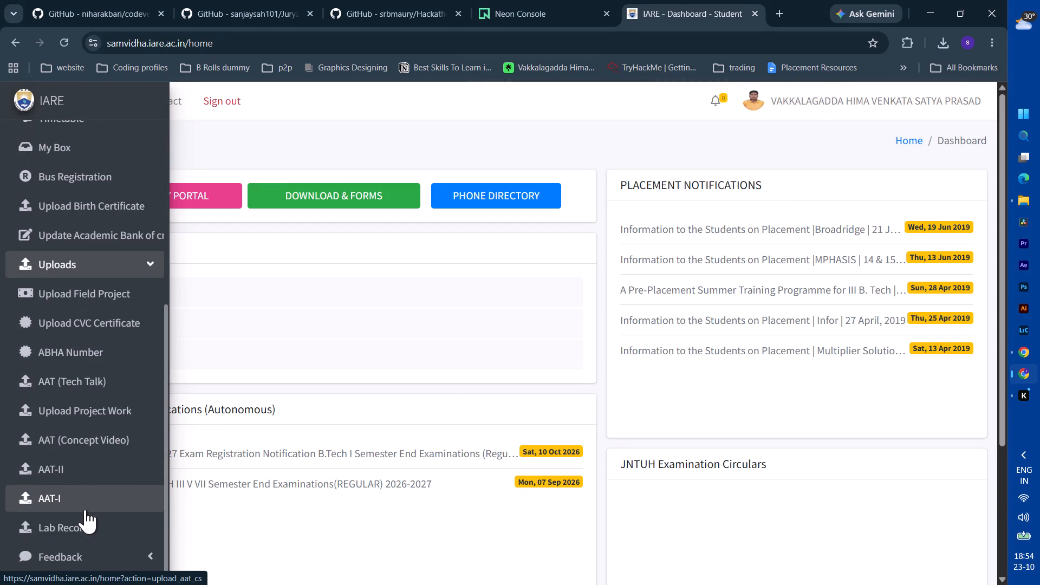
click(112, 465)
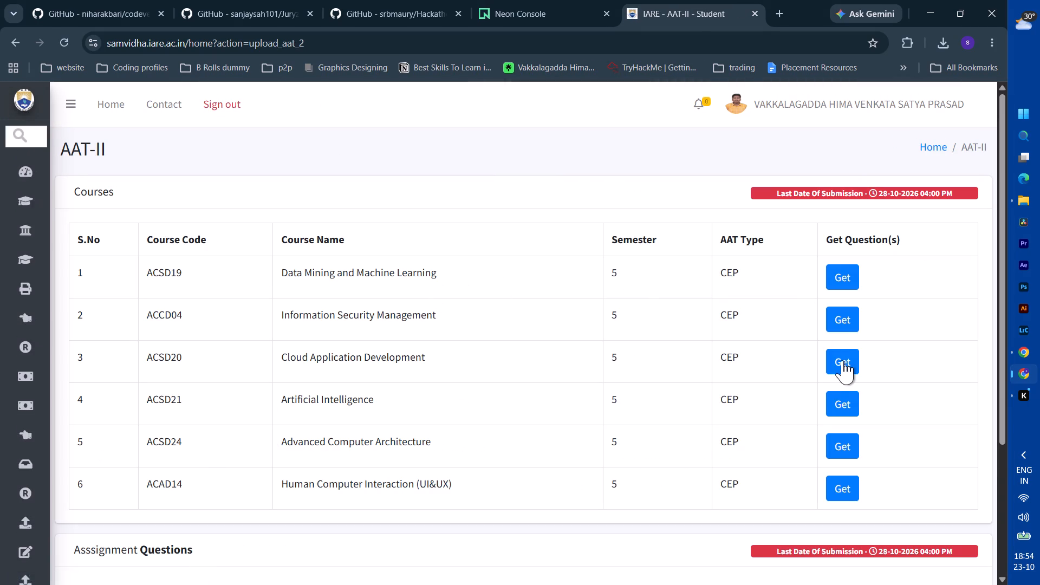
click(843, 360)
key(Return)
scroll(842, 359, down, 6)
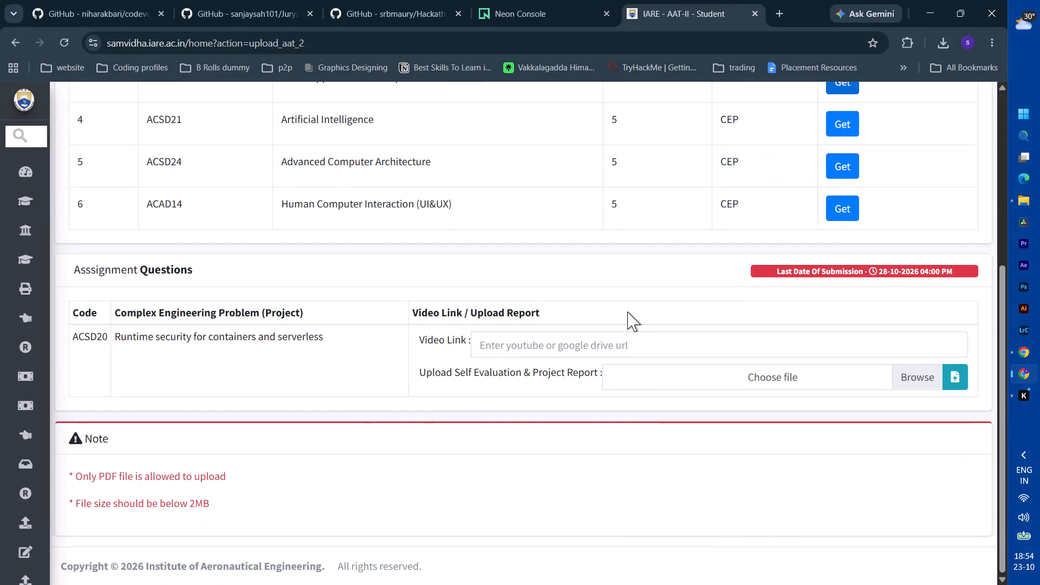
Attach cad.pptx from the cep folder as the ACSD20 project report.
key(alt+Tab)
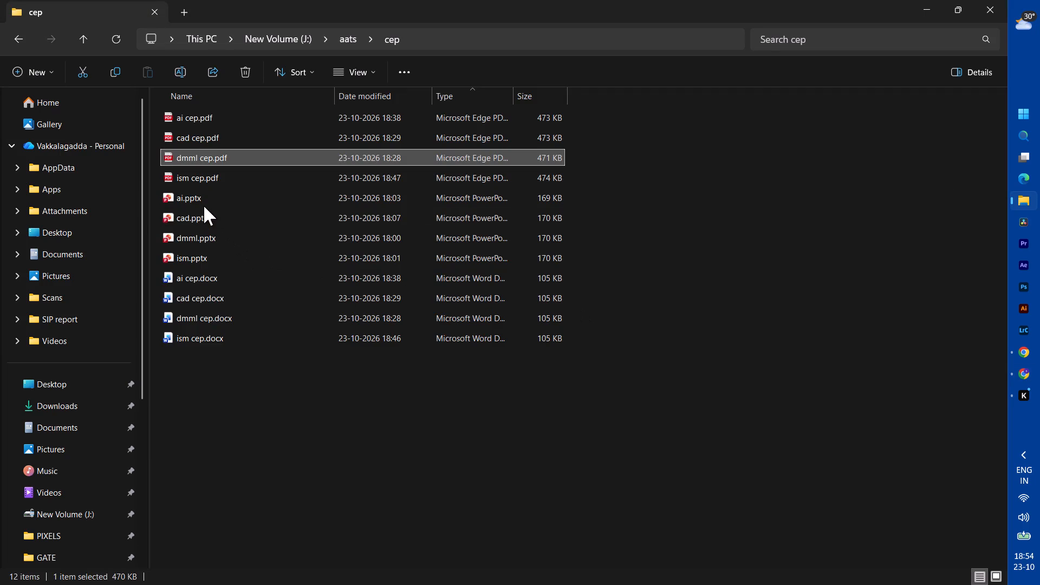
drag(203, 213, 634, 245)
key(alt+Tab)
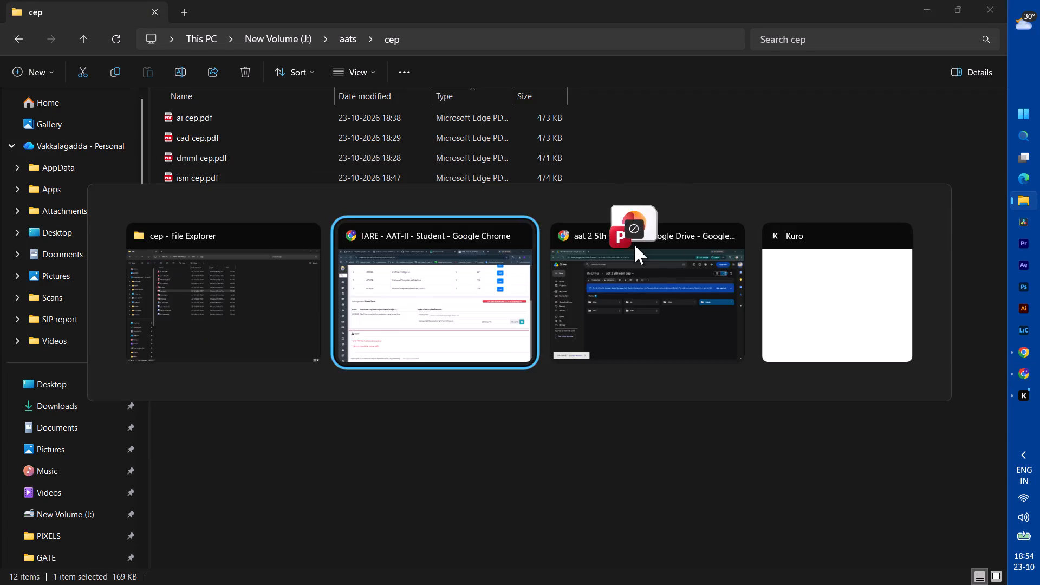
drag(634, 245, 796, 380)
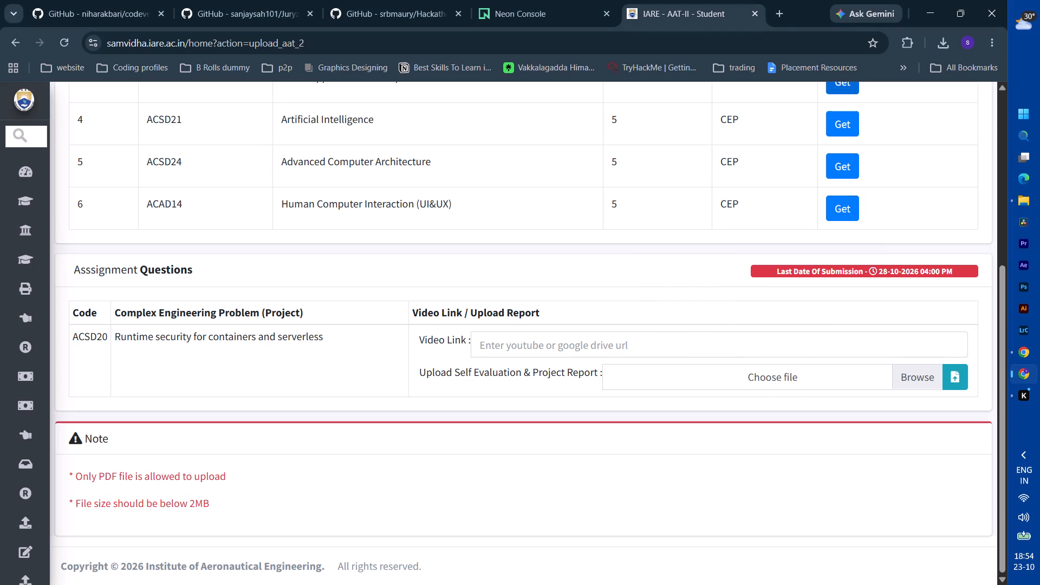
Copy the link of the CAD folder in Google Drive and paste it as the ACSD20 video link.
key(alt+Tab)
key(alt+Tab)
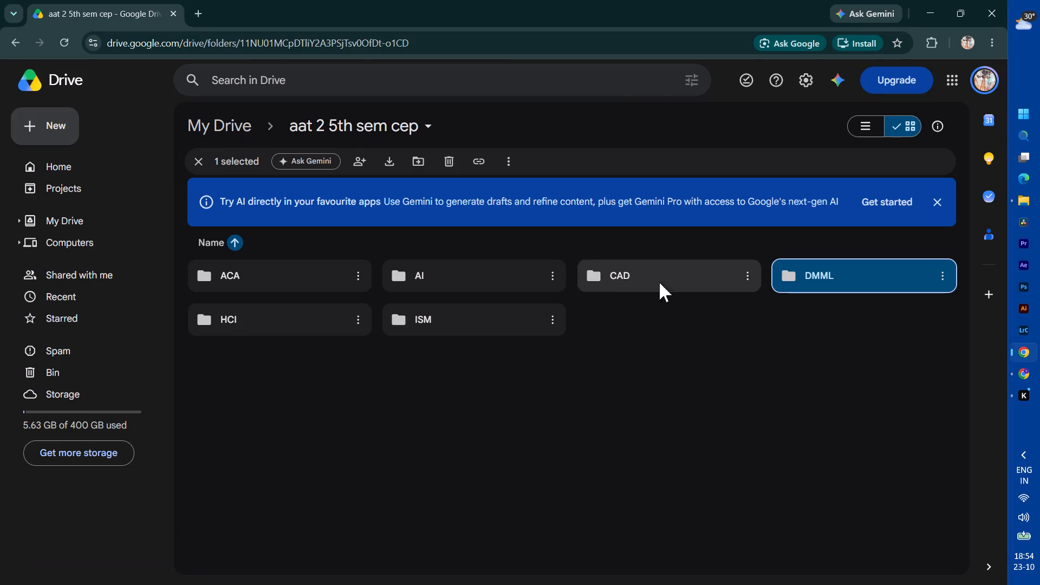
click(746, 278)
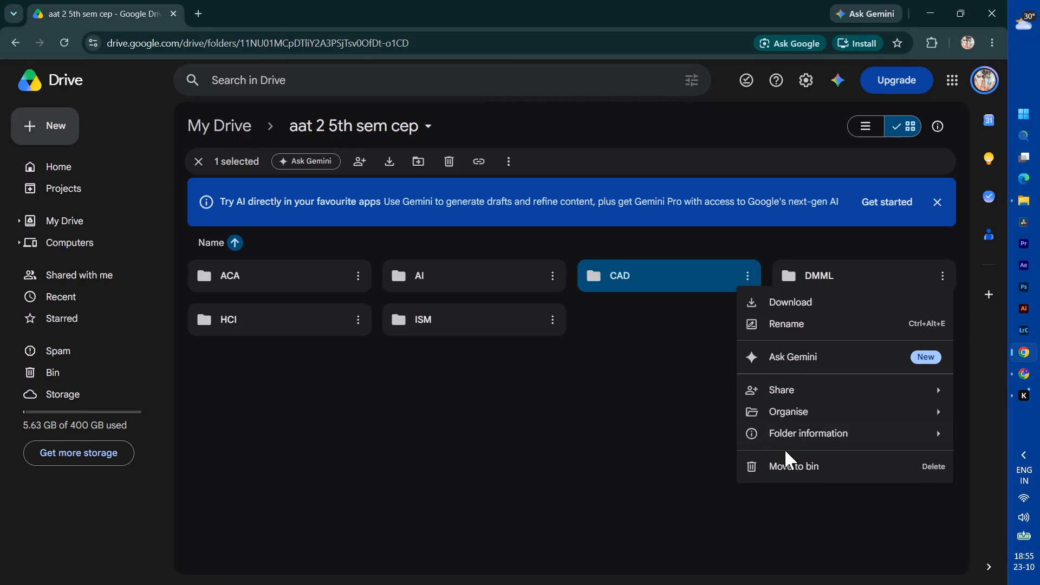
click(640, 412)
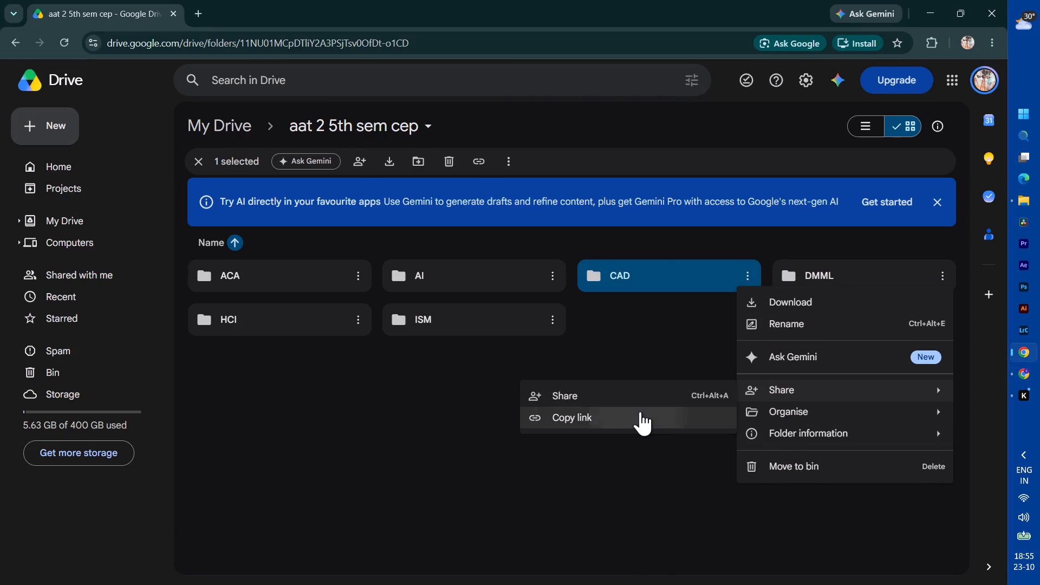
key(alt+Tab)
click(530, 350)
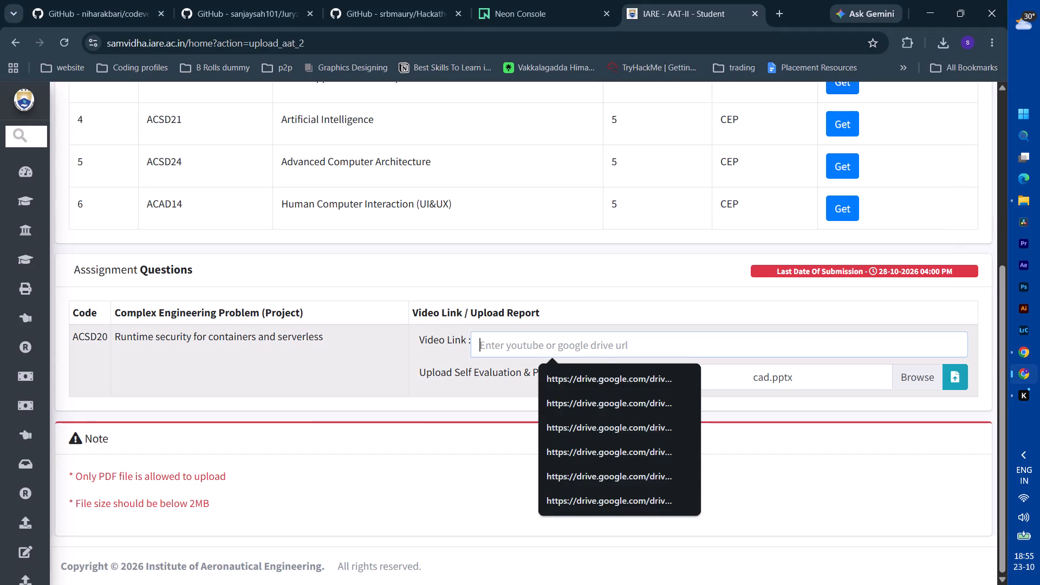
key(ctrl+v)
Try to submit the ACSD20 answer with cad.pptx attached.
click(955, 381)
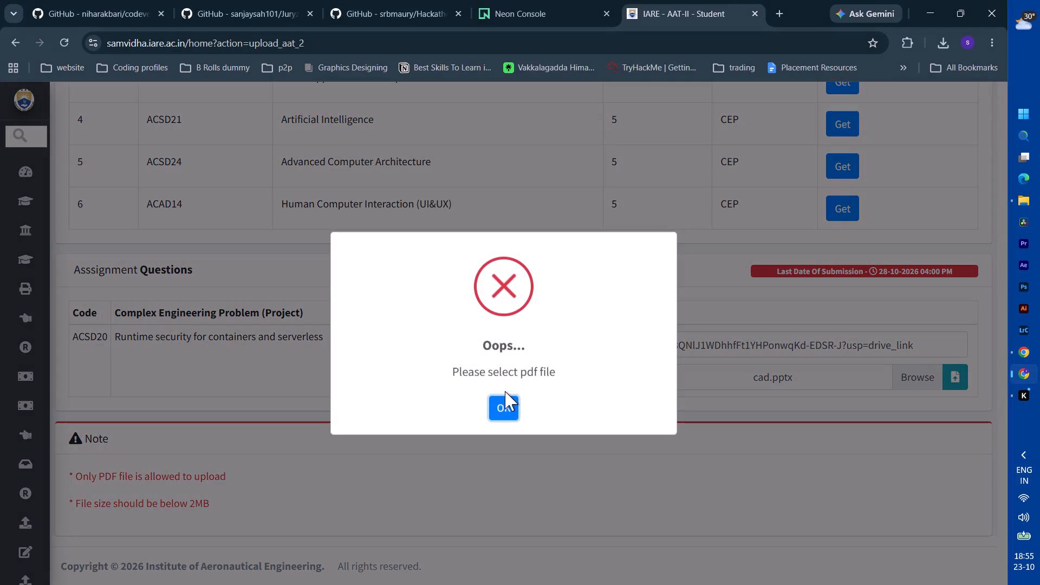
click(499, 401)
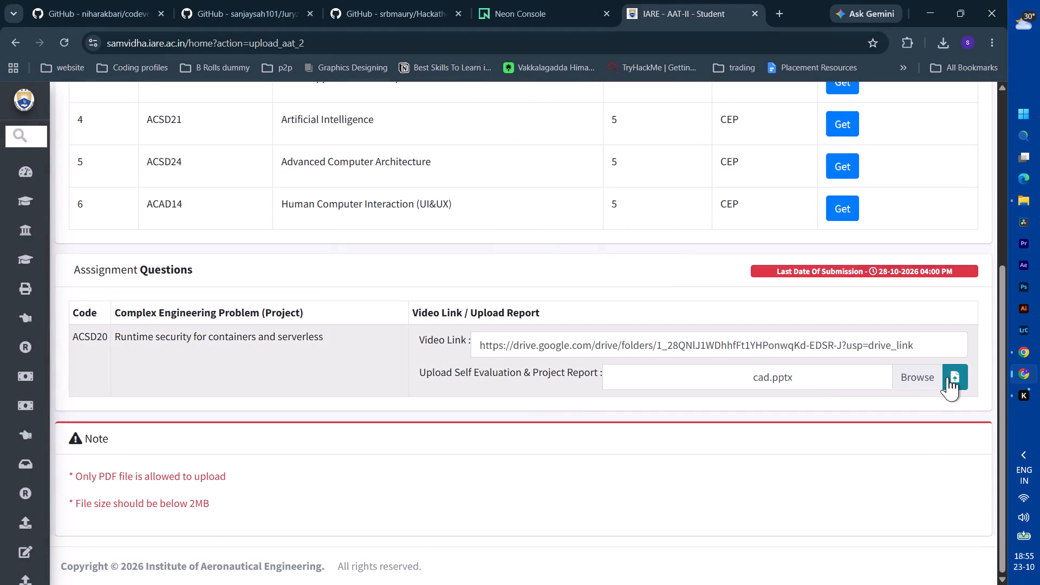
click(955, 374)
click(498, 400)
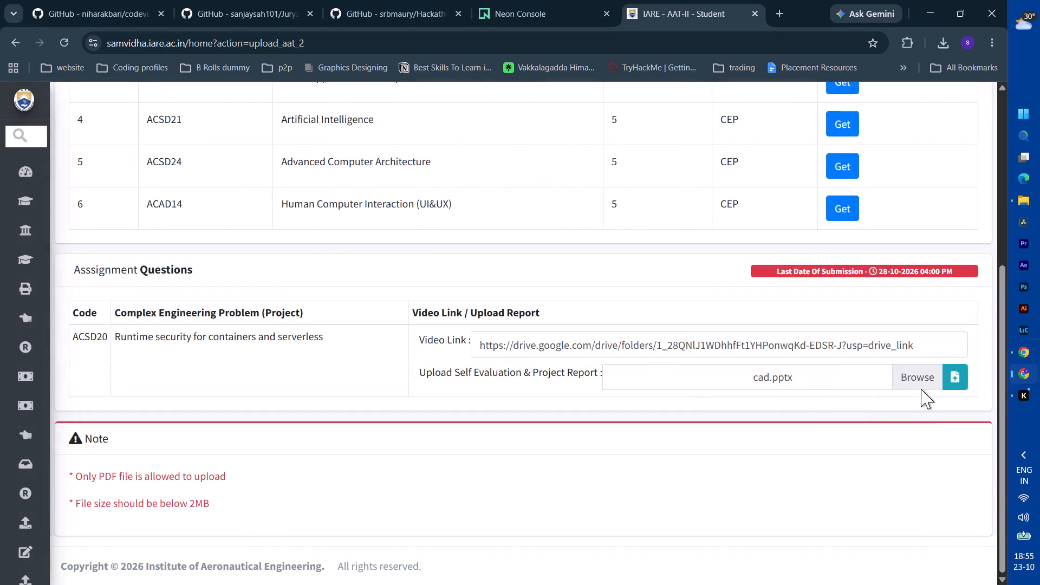
Replace the attached ACSD20 report with cad cep.pdf from the cep folder and submit the answer.
key(alt+Tab)
key(alt+Tab)
key(alt+Tab)
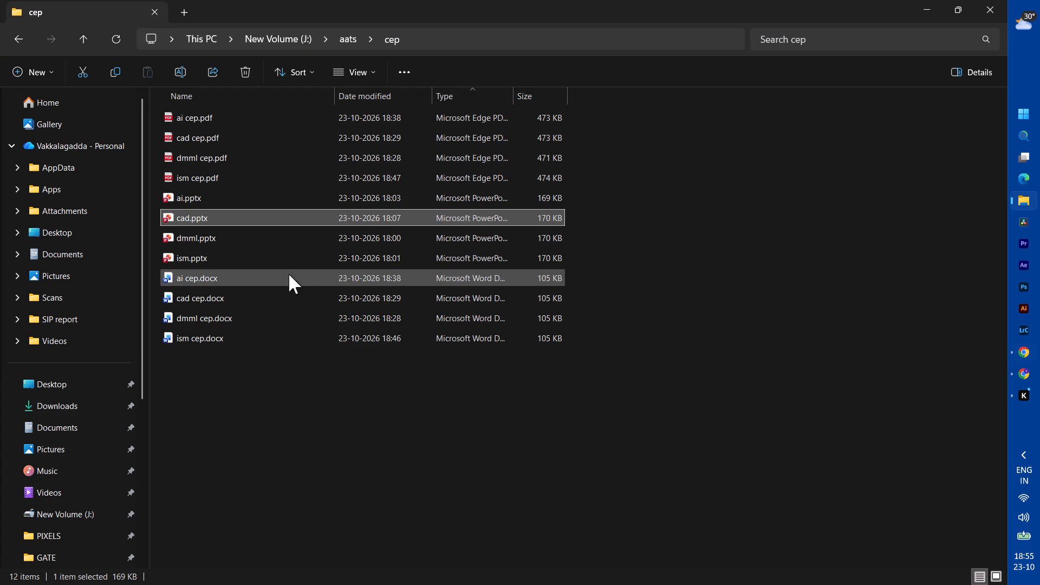
drag(207, 139, 333, 157)
key(alt+Tab)
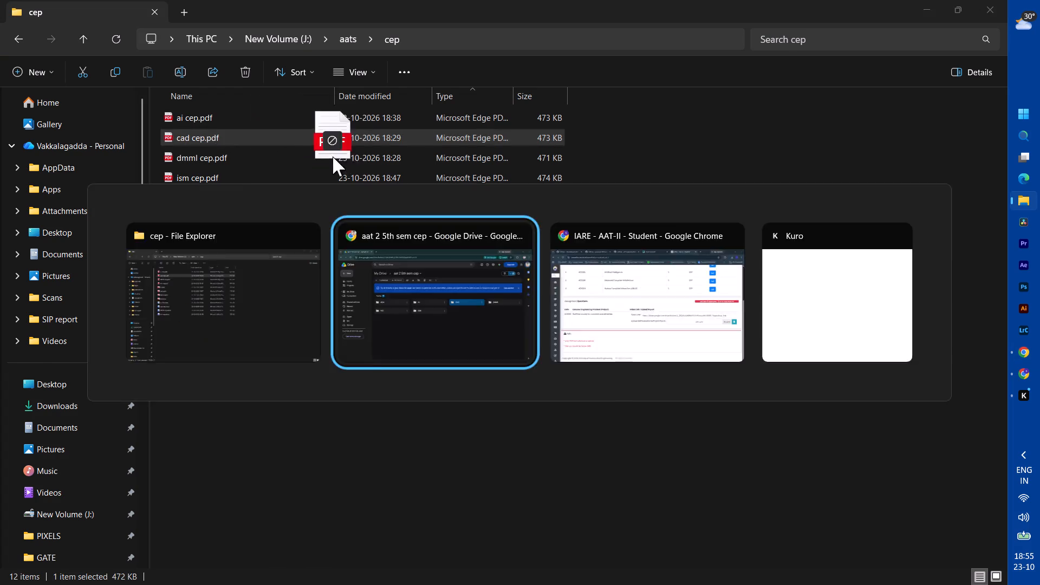
drag(333, 157, 772, 379)
key(alt+Tab)
key(alt+Tab)
click(947, 379)
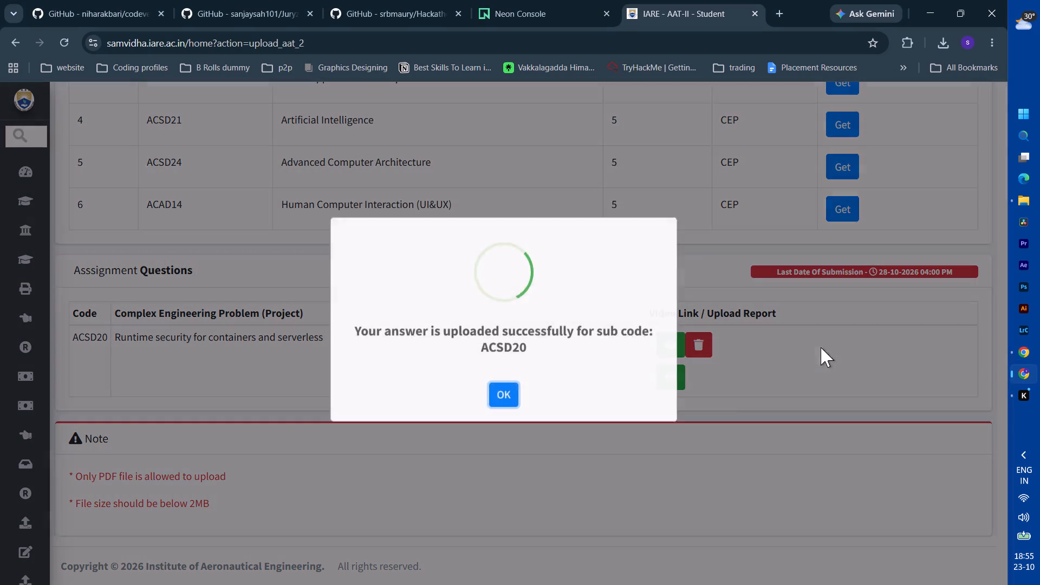
click(517, 402)
Get the assigned question for ACSD21, Artificial Intelligence.
scroll(648, 309, up, 3)
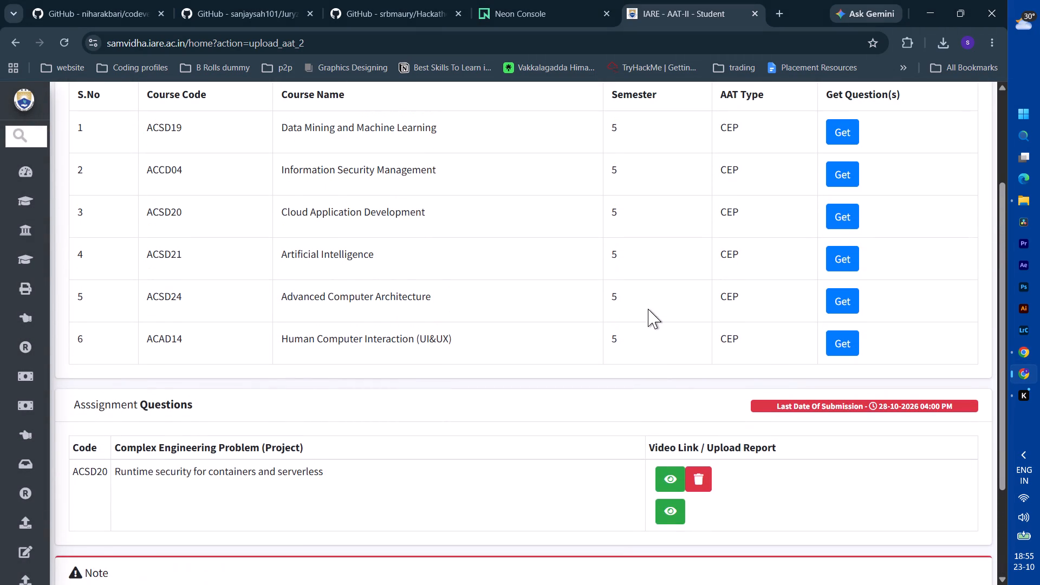
click(841, 258)
key(Return)
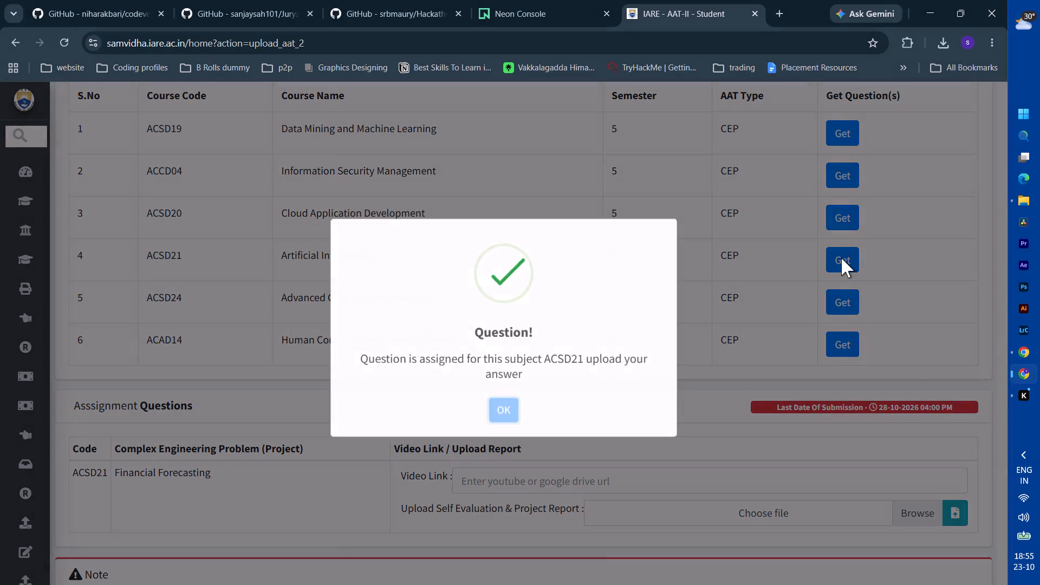
Copy the link of the AI folder in Google Drive and paste it as the ACSD21 video link.
key(alt+Tab)
key(alt+Tab)
key(alt+Tab)
key(alt+Tab)
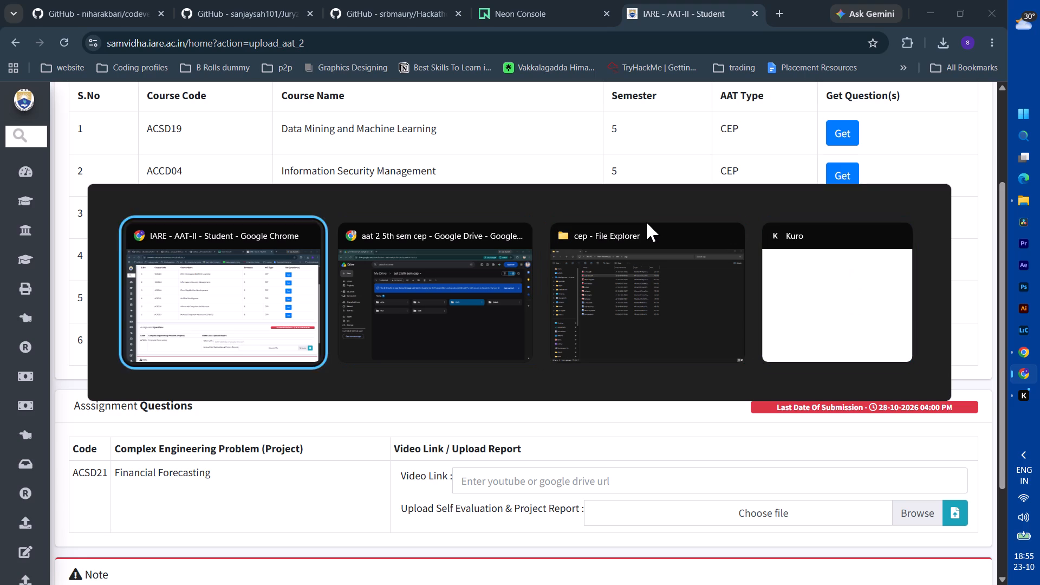
key(alt+Tab)
key(alt+Tab)
key(alt+Tab)
key(alt+Tab)
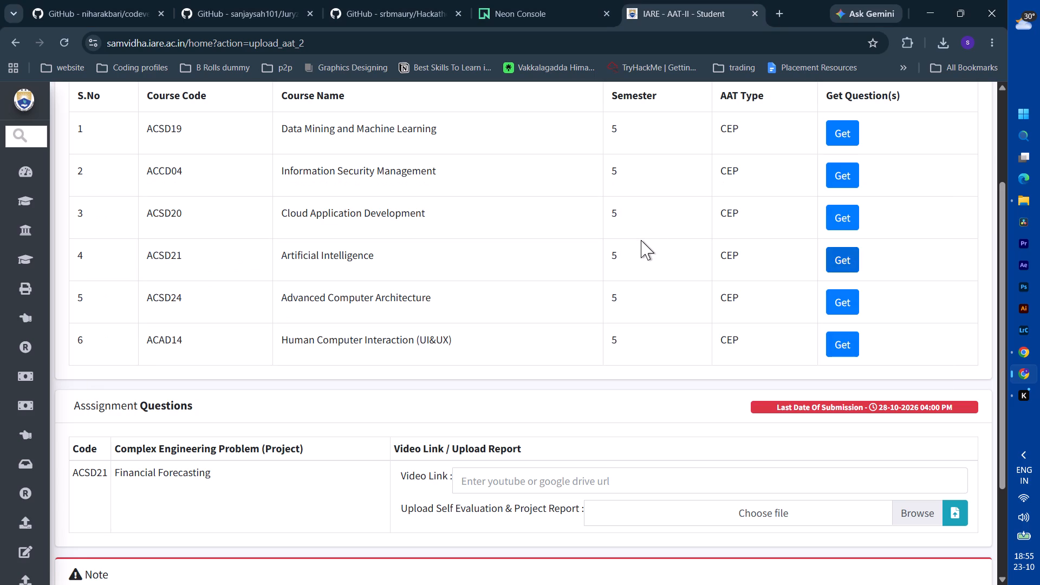
key(alt+Tab)
click(547, 279)
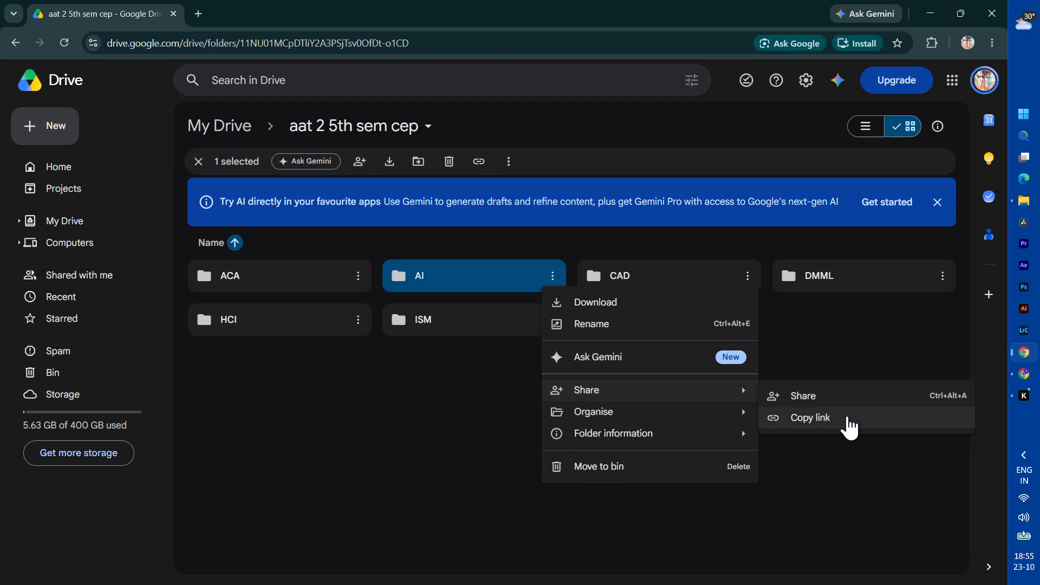
click(847, 416)
key(alt+Tab)
click(602, 478)
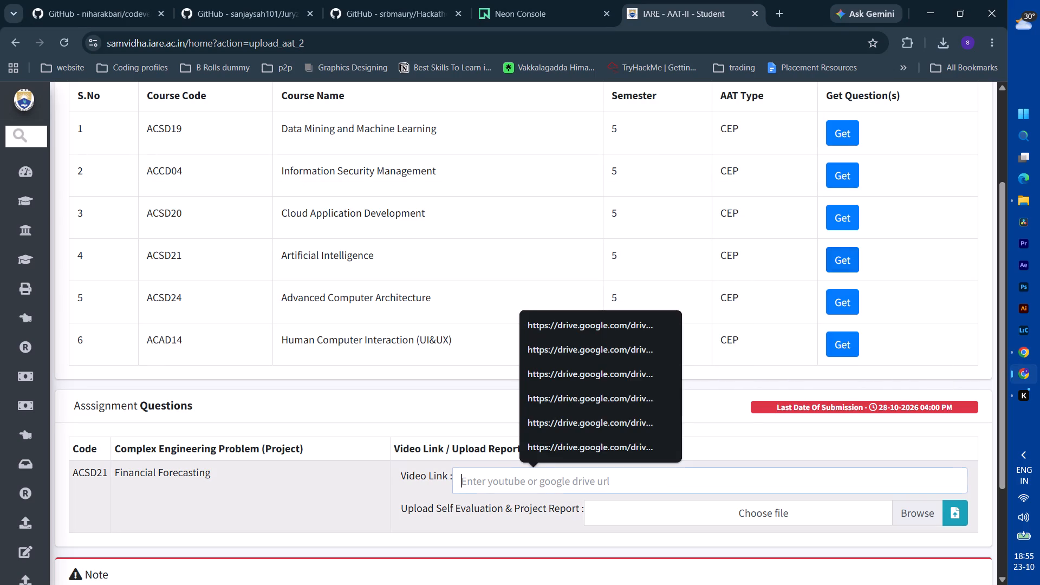
key(ctrl+v)
Attach ai cep.pdf from the cep folder as the ACSD21 project report and submit the answer.
key(alt+Tab)
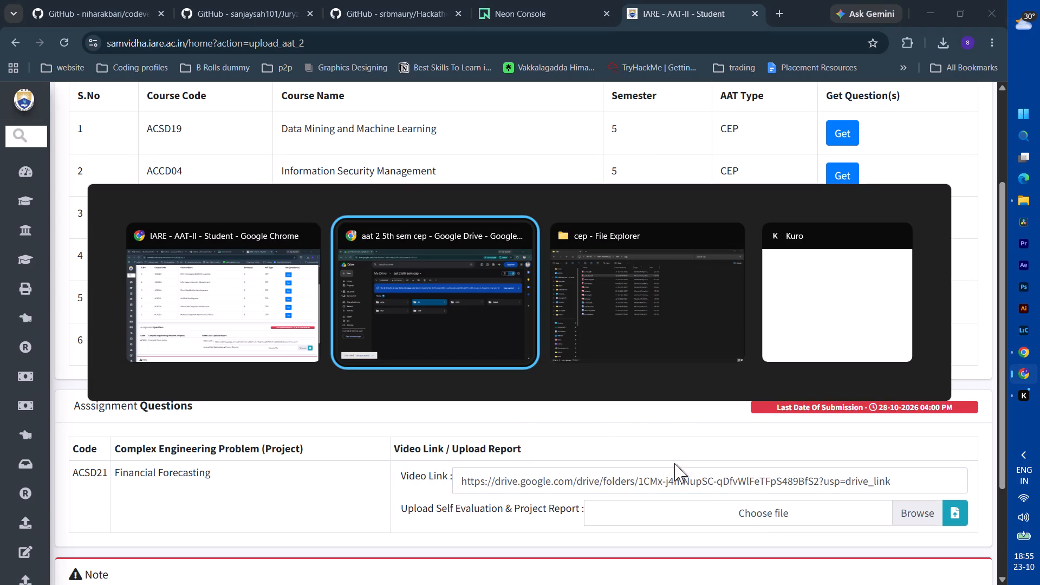
key(alt+Tab)
drag(201, 119, 533, 279)
key(alt+Tab)
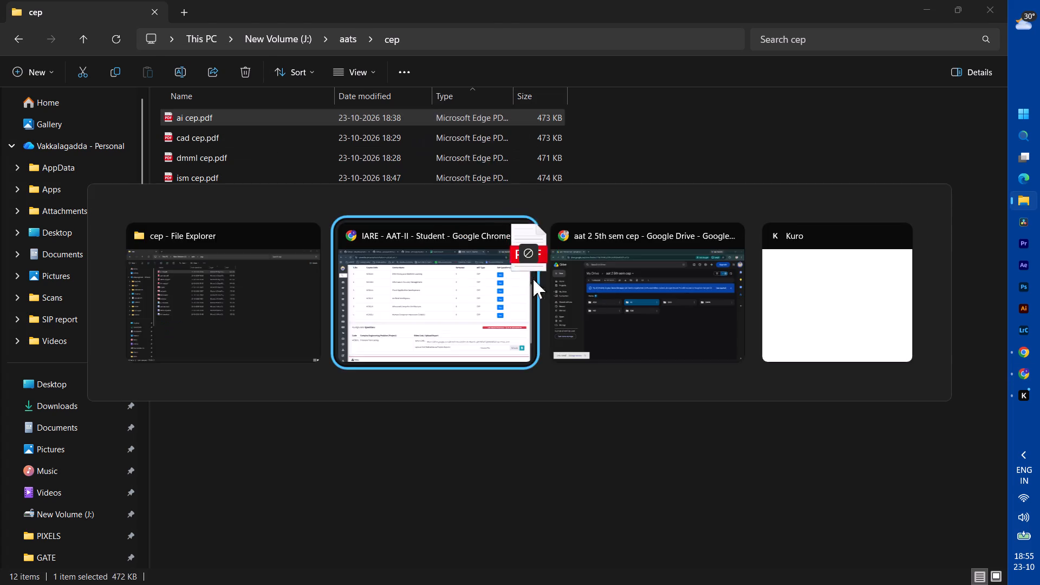
drag(533, 279, 706, 509)
click(952, 512)
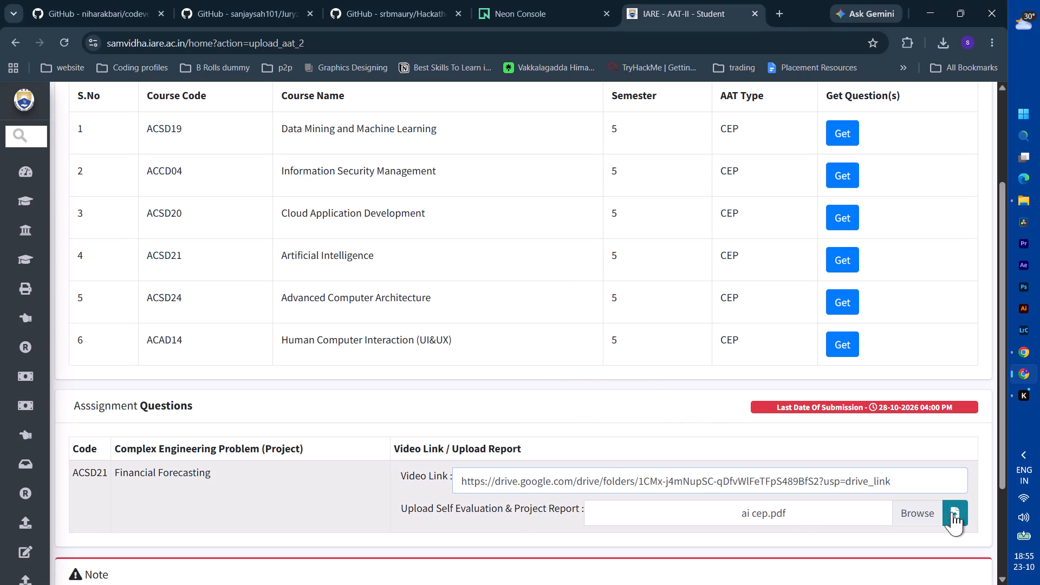
click(510, 410)
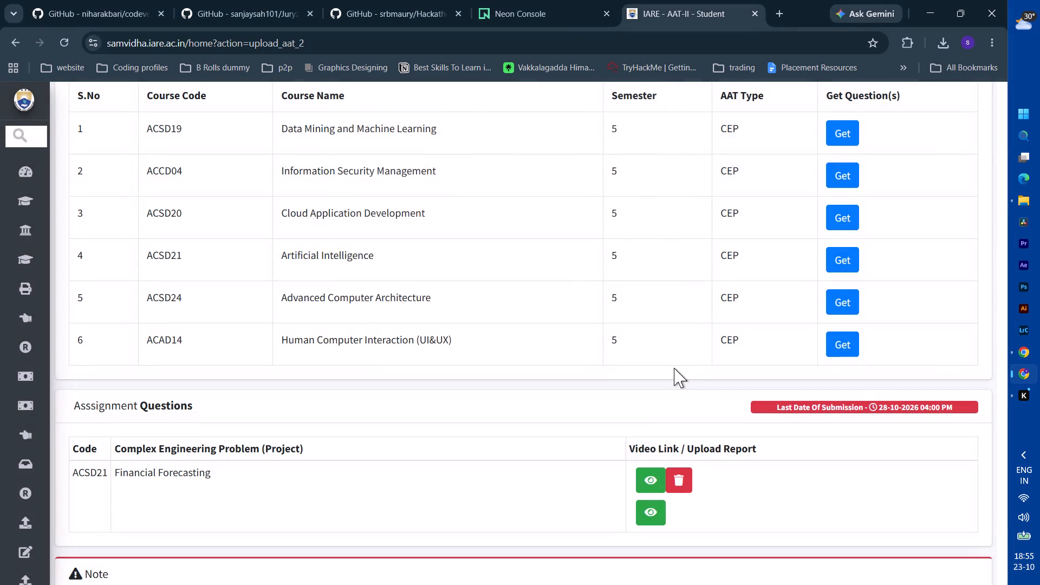
Get the assigned question for ACSD19, Data Mining and Machine Learning.
scroll(674, 368, up, 4)
click(855, 283)
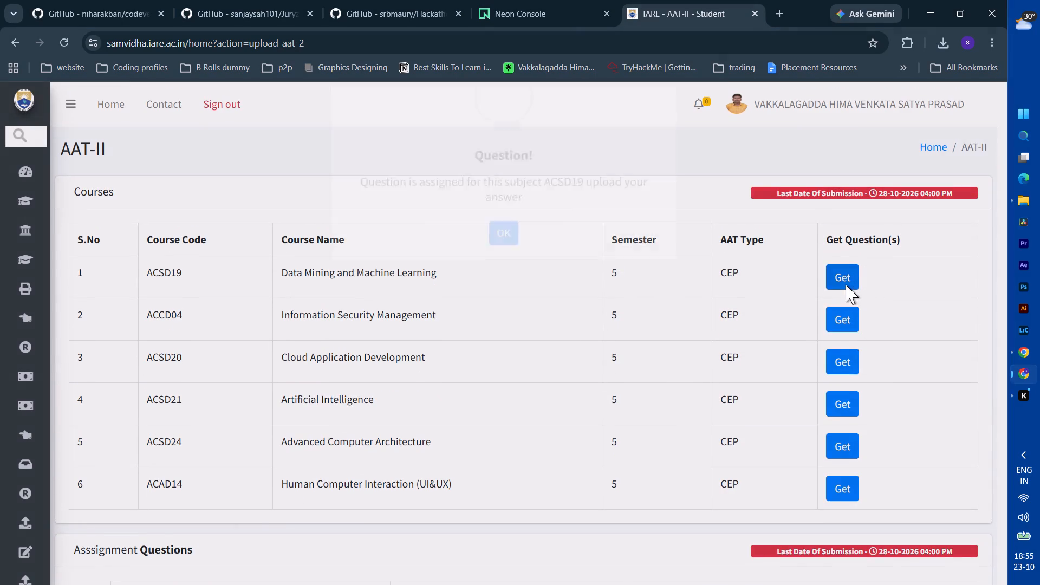
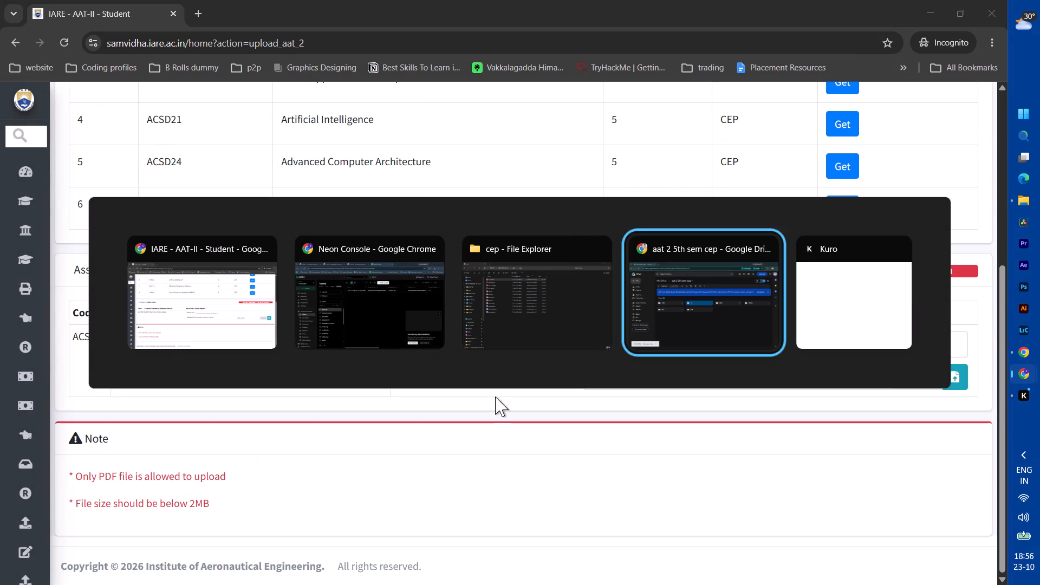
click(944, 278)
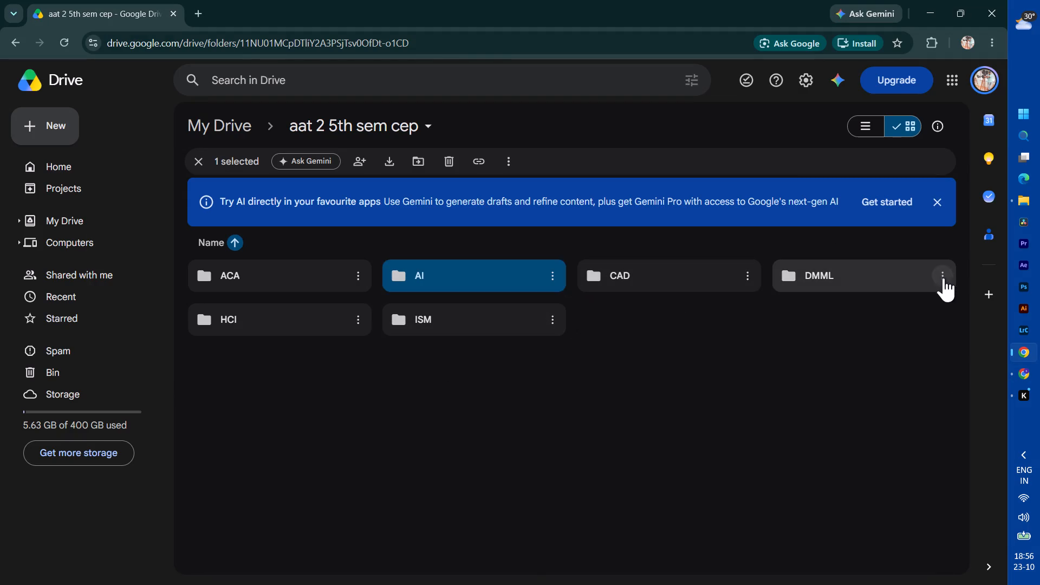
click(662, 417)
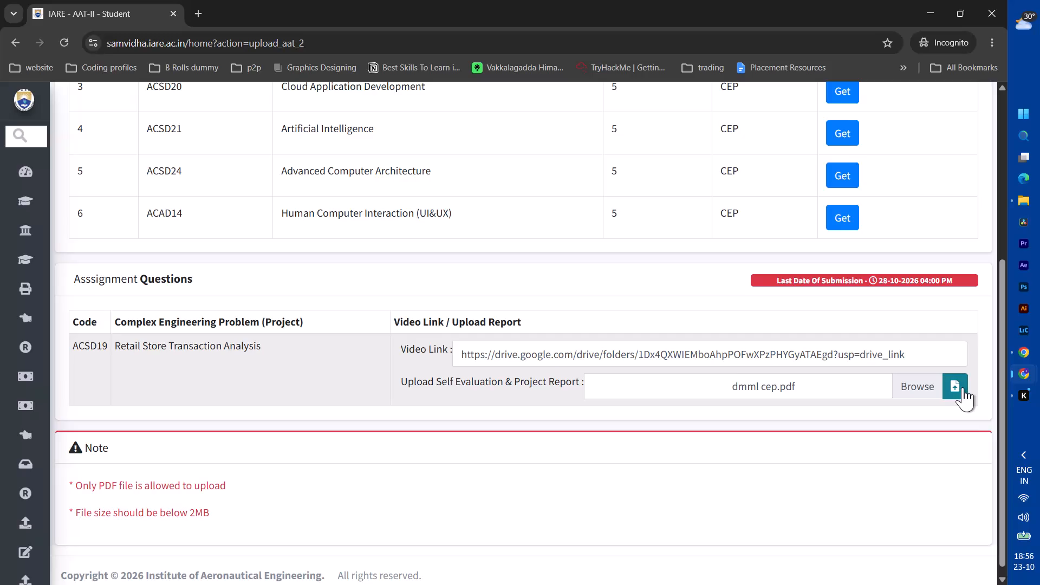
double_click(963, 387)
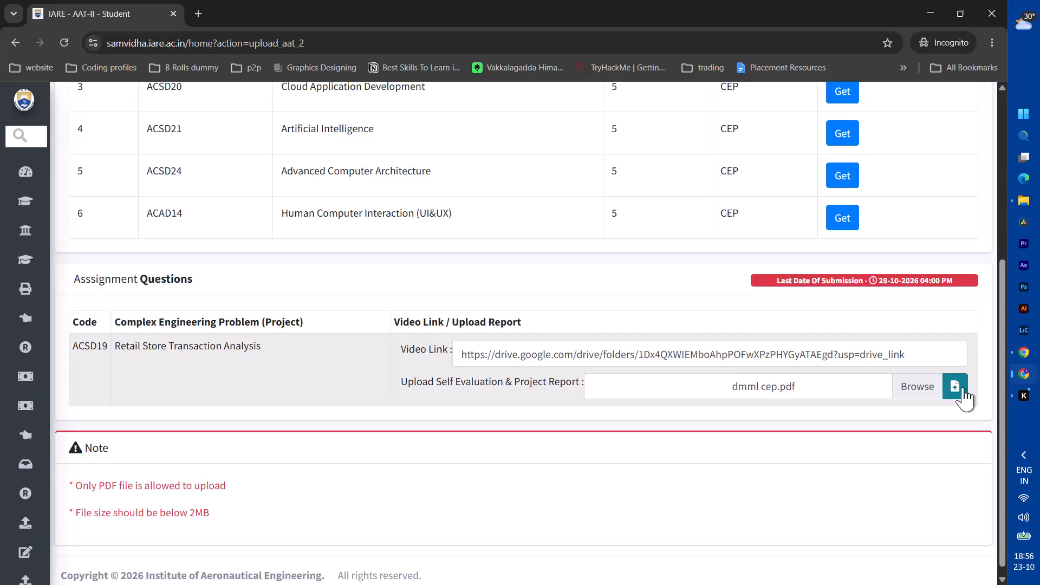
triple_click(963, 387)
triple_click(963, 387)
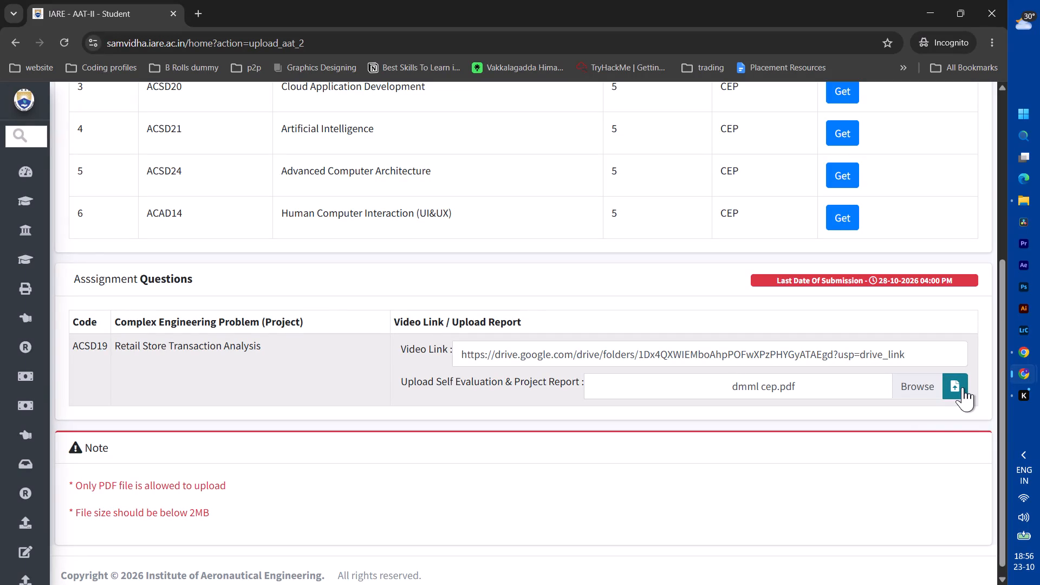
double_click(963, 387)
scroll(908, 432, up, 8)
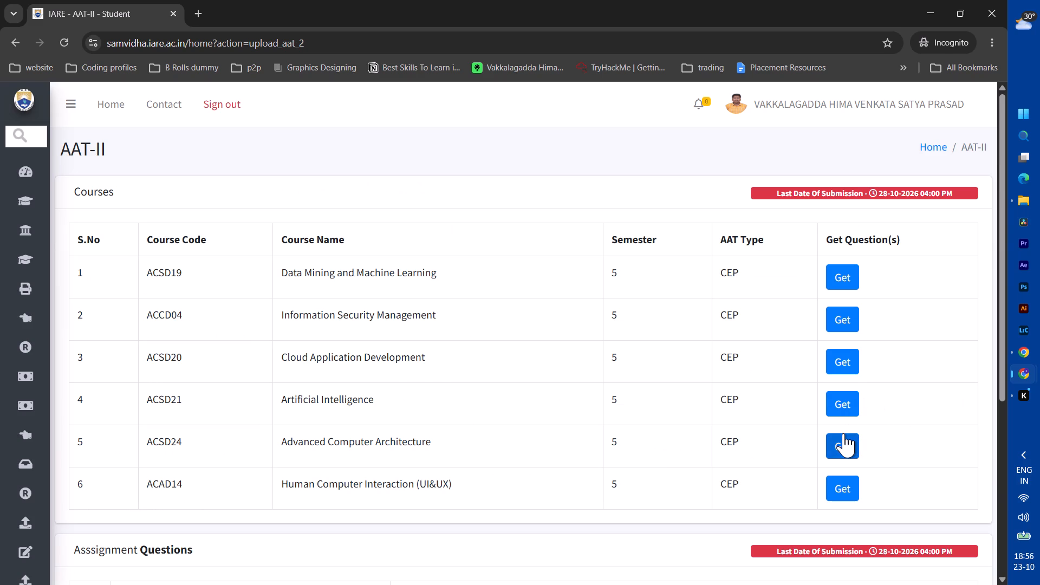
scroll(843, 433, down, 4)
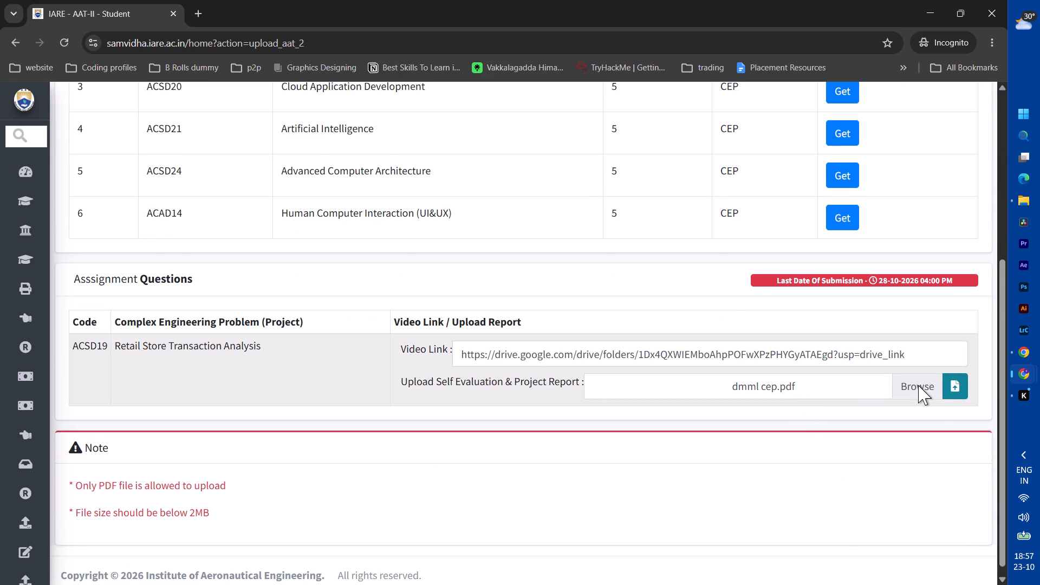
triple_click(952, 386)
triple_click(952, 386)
Reload the AAT-II page and get the assignment question for Data Mining and Machine Learning (ACSD19).
click(71, 38)
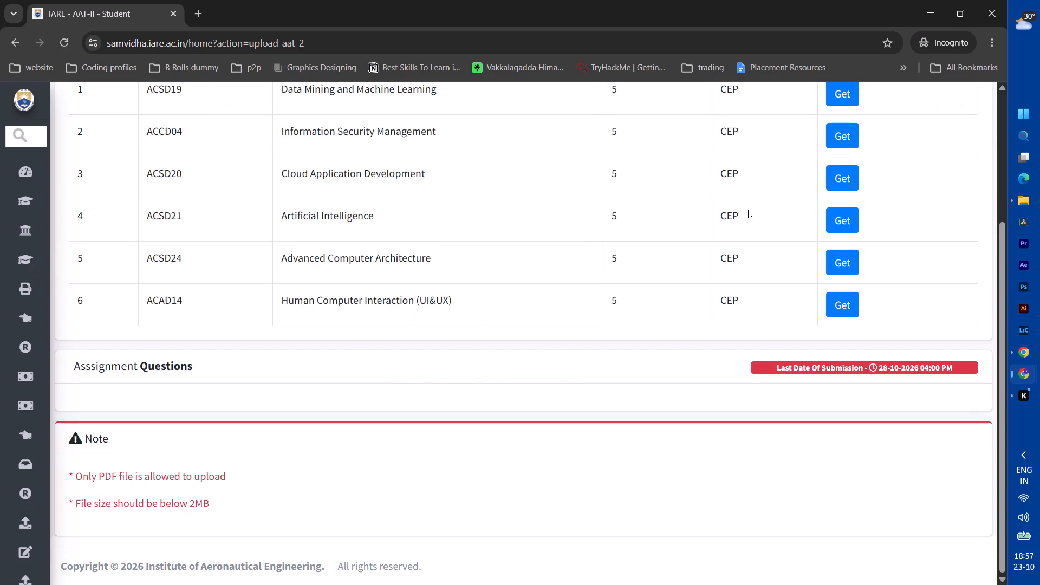
scroll(831, 166, up, 3)
click(860, 287)
click(849, 285)
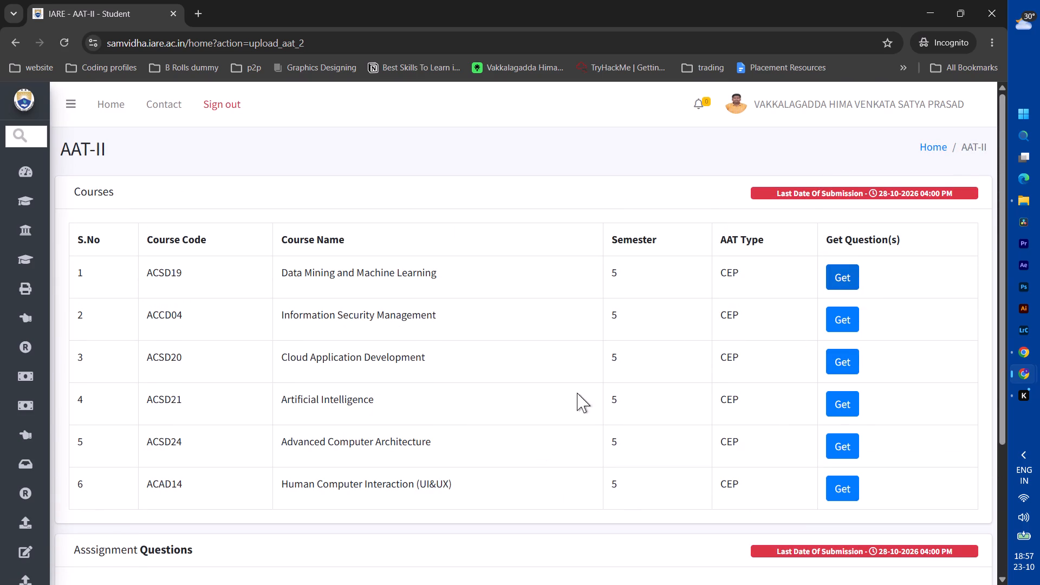
click(503, 421)
scroll(503, 421, down, 6)
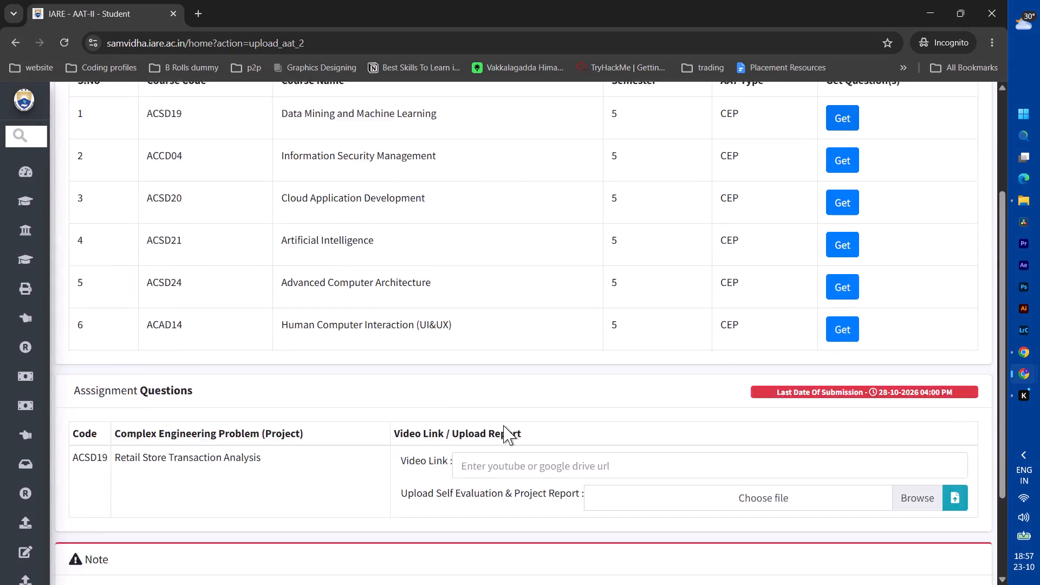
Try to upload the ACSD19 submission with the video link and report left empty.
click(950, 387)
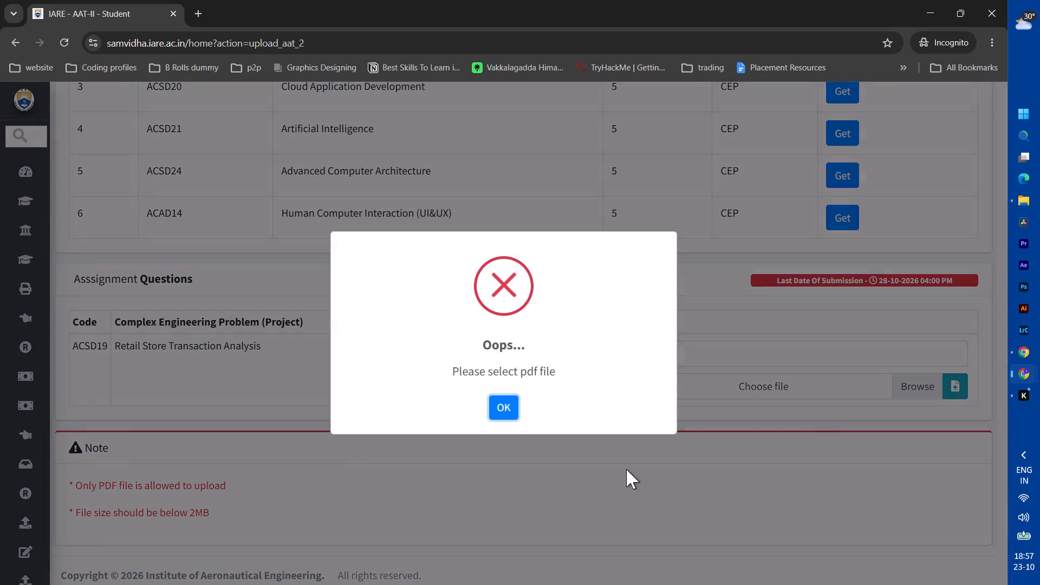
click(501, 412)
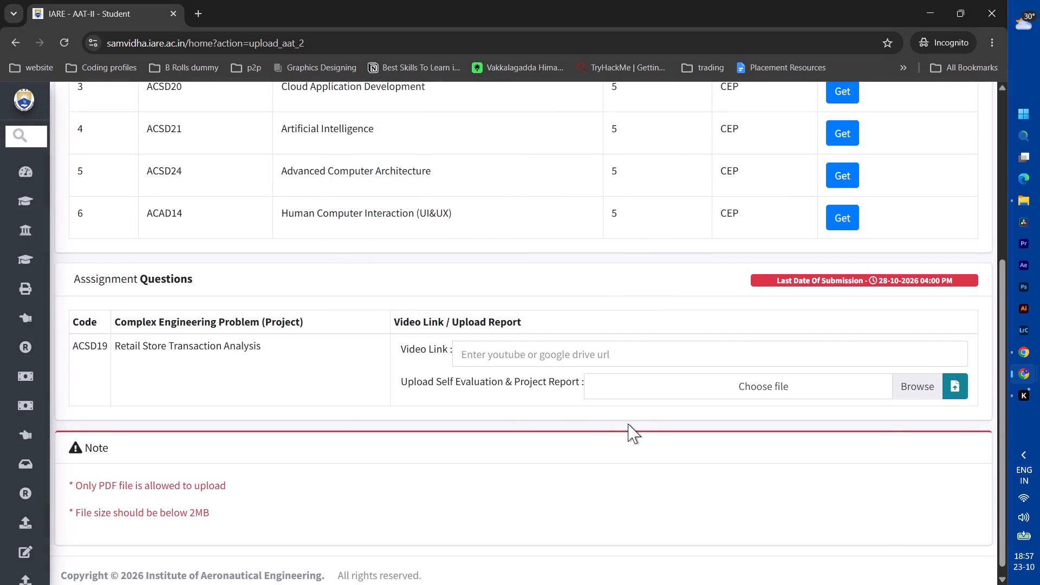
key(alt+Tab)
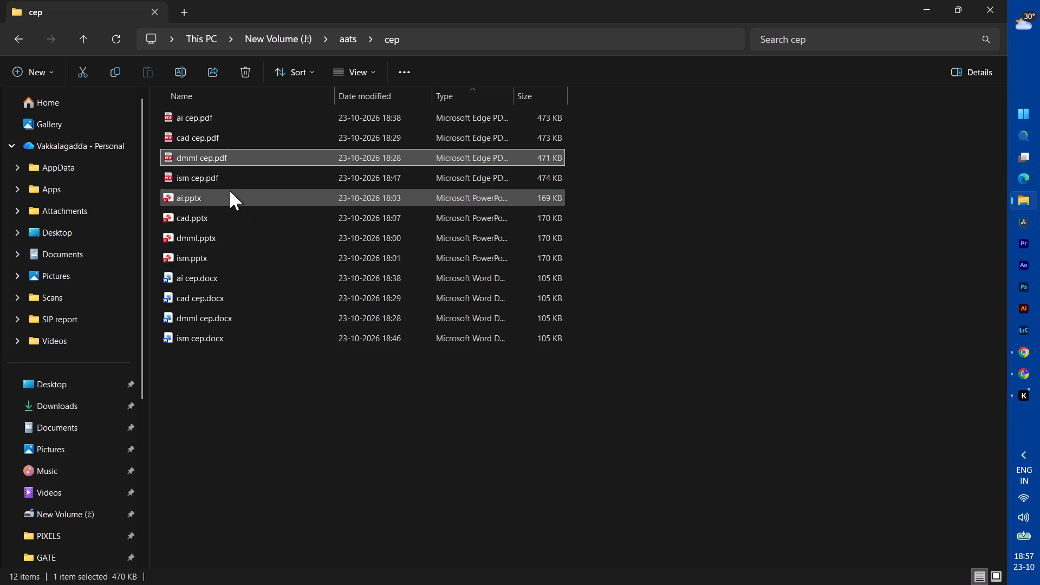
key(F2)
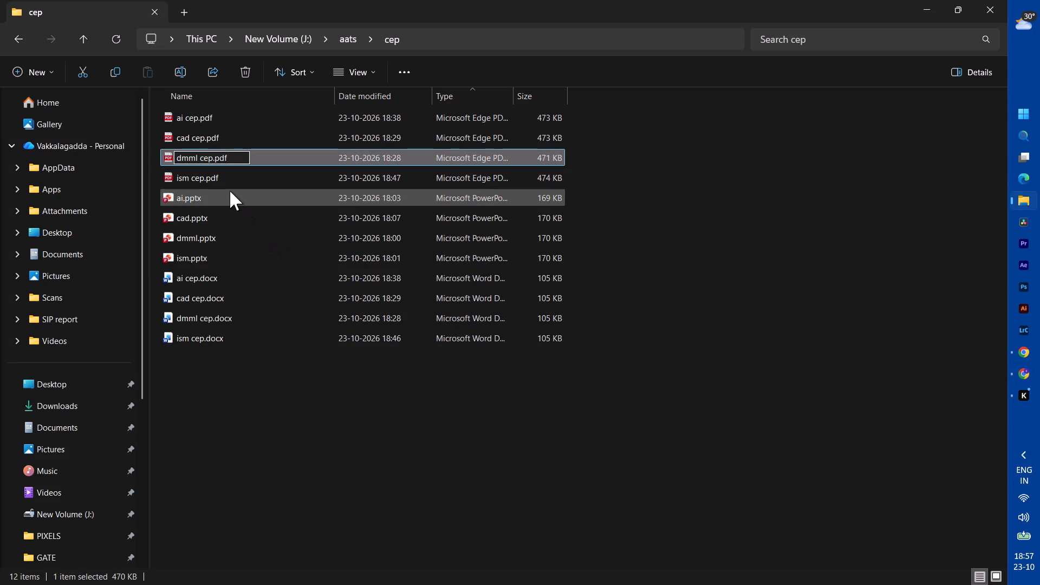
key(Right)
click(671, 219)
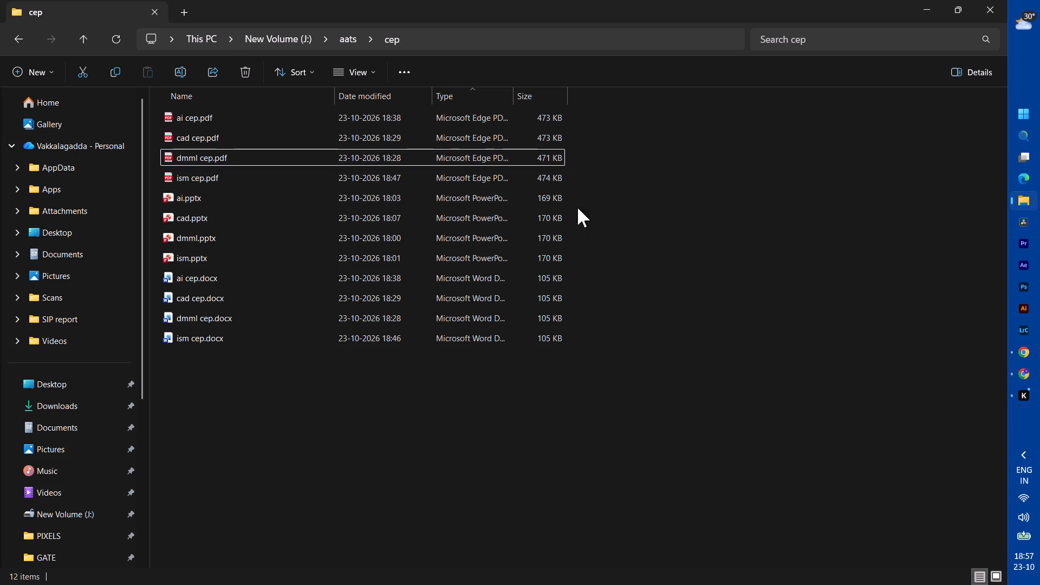
Duplicate dmml cep.pdf within the cep folder.
click(233, 161)
key(ctrl+c)
key(ctrl+v)
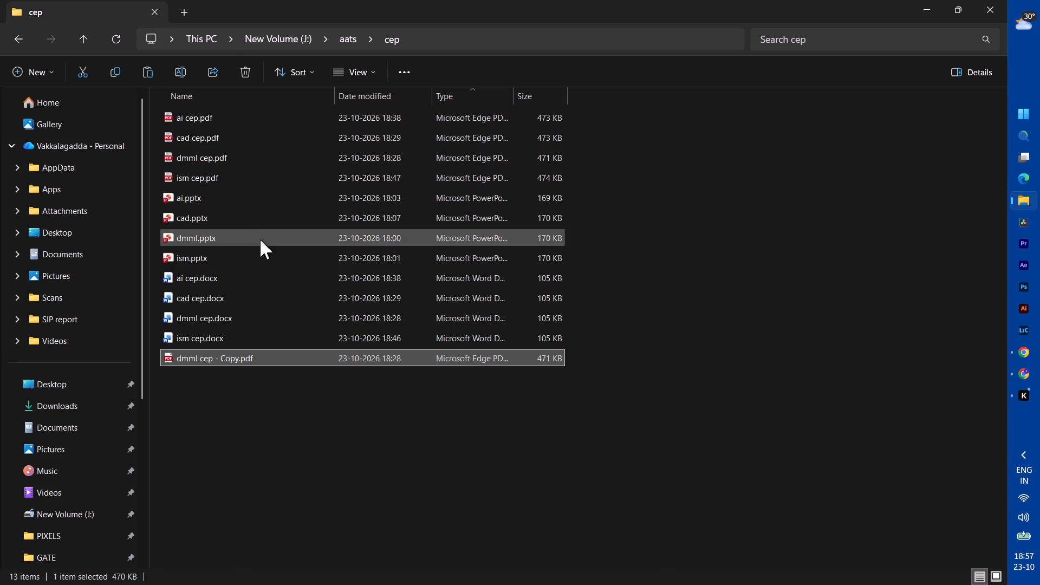
Attach dmml cep - Copy.pdf as the self evaluation and project report for ACSD19 on the AAT-II page.
key(alt+Tab)
key(alt+Tab)
drag(184, 362, 382, 363)
key(alt+Tab)
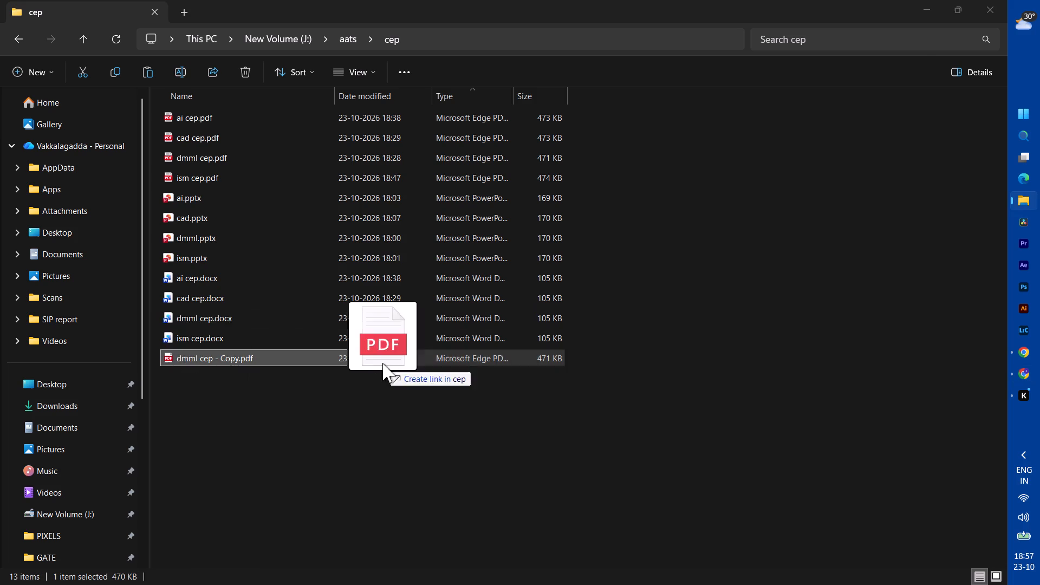
drag(382, 363, 751, 389)
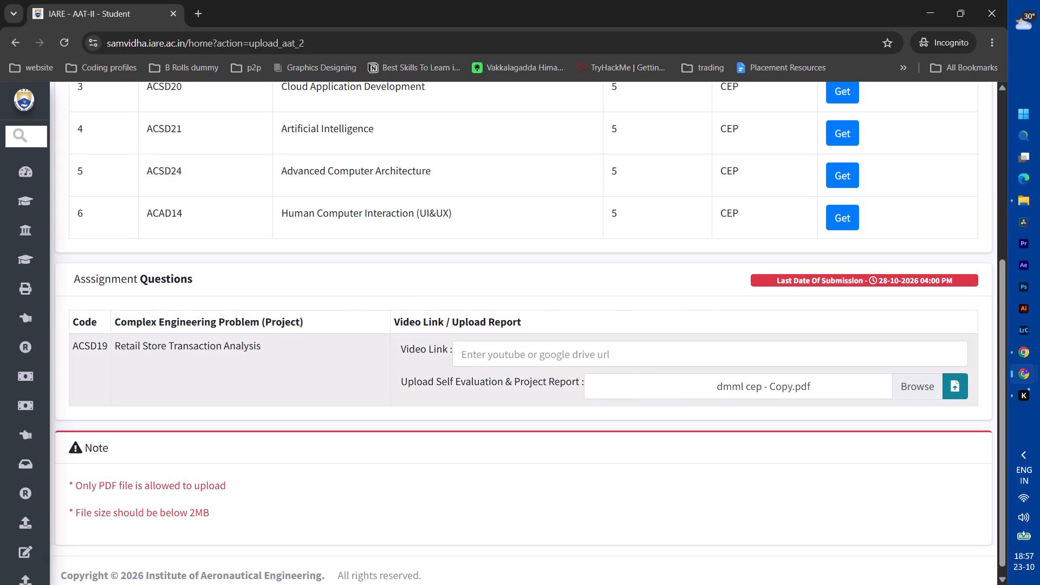
Copy the share link of the DMML folder in Google Drive and paste it as the ACSD19 video link.
key(alt+Tab)
key(alt+Tab)
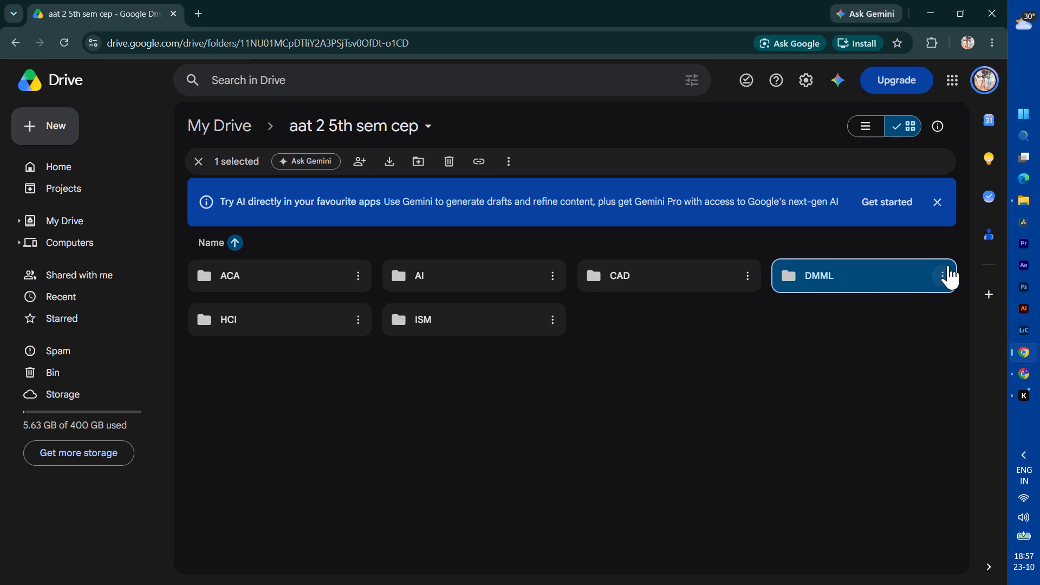
click(947, 267)
click(589, 417)
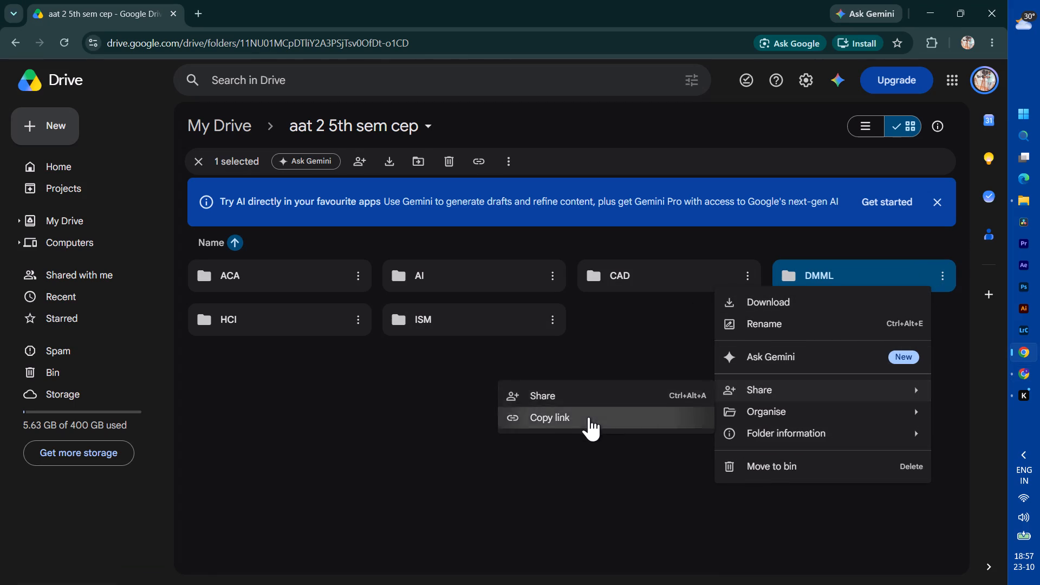
key(alt+Tab)
click(496, 362)
key(ctrl+v)
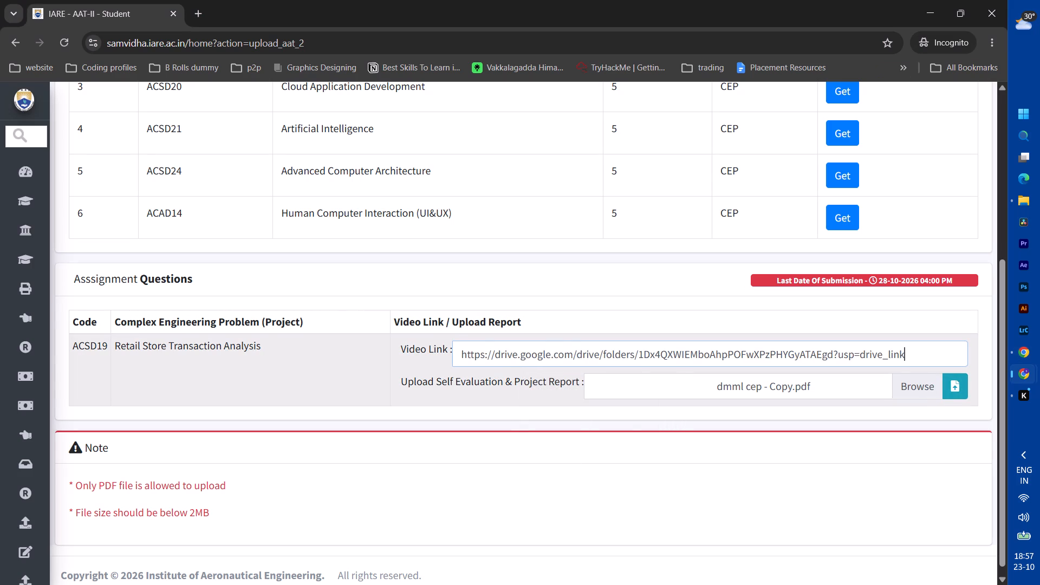
click(959, 384)
click(959, 384)
triple_click(955, 381)
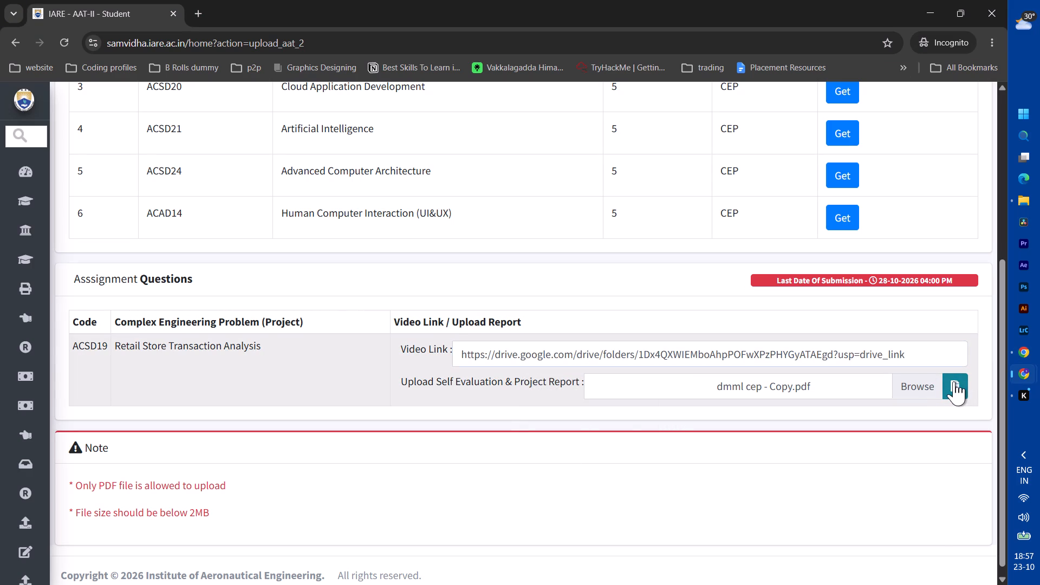
triple_click(953, 381)
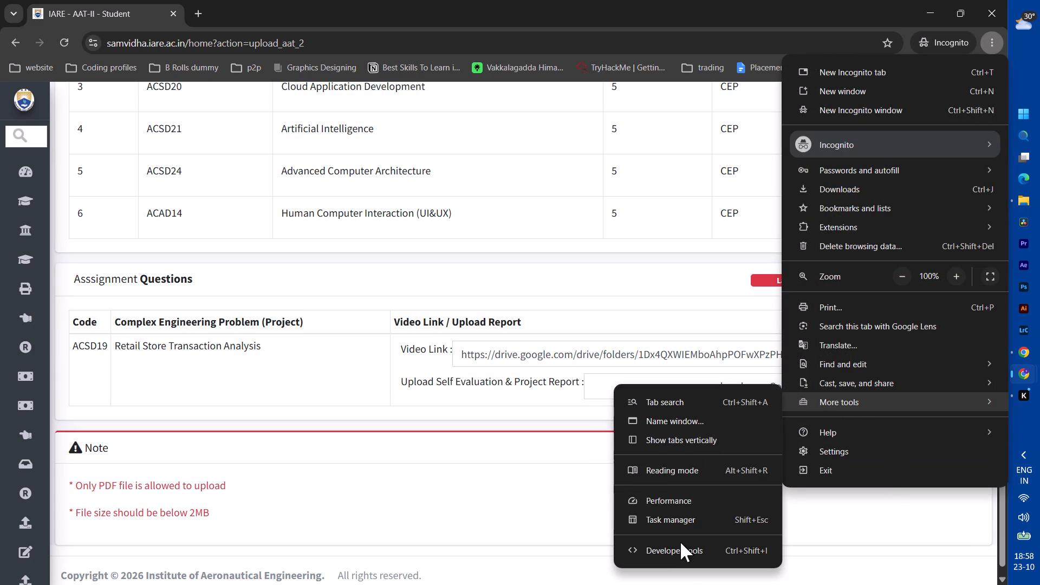
Open the developer tools beside the AAT-II page and widen the page area to fit the ACSD19 upload form.
click(680, 542)
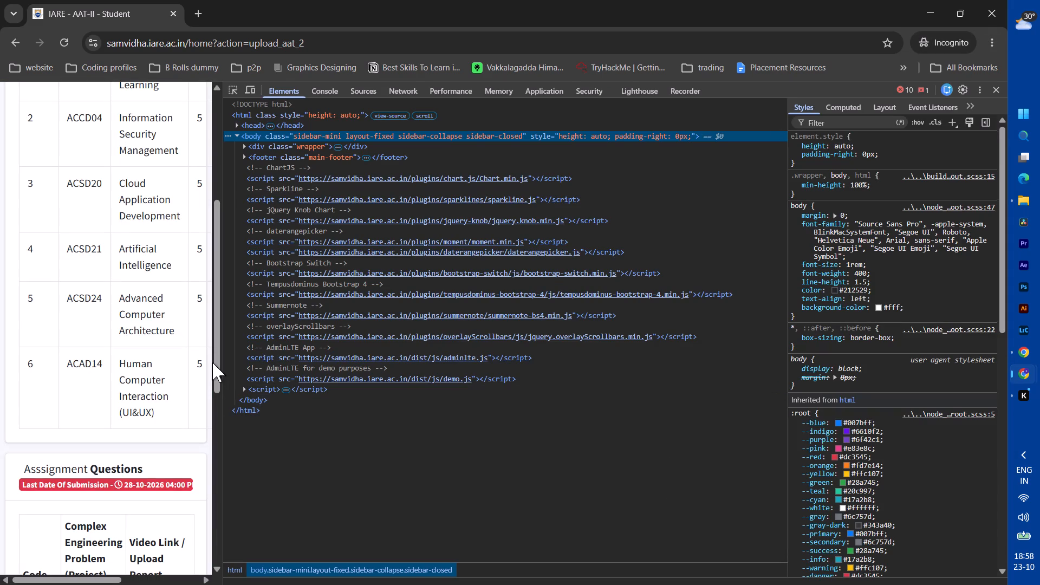
drag(224, 368, 346, 368)
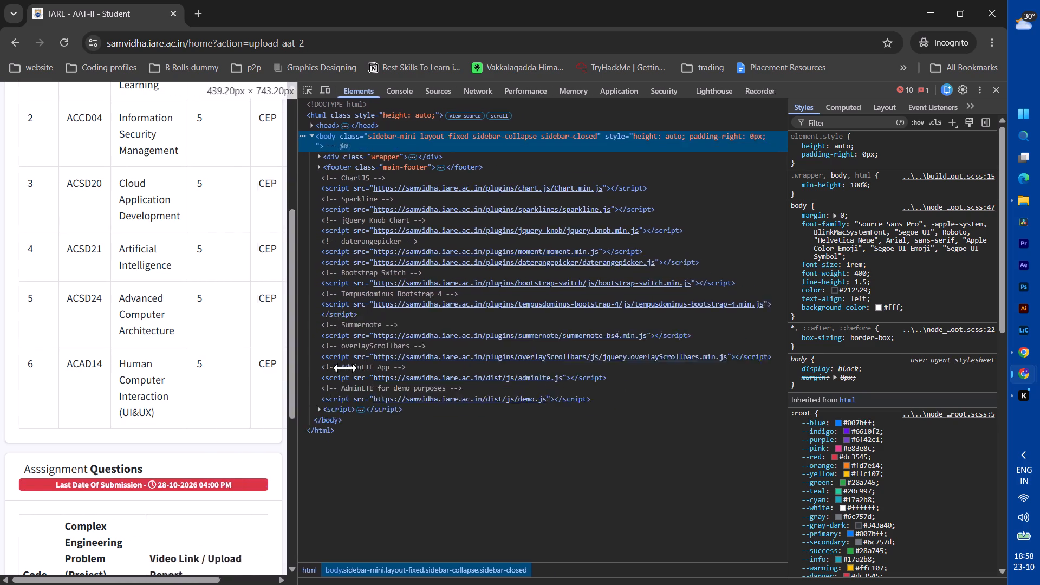
drag(346, 368, 586, 366)
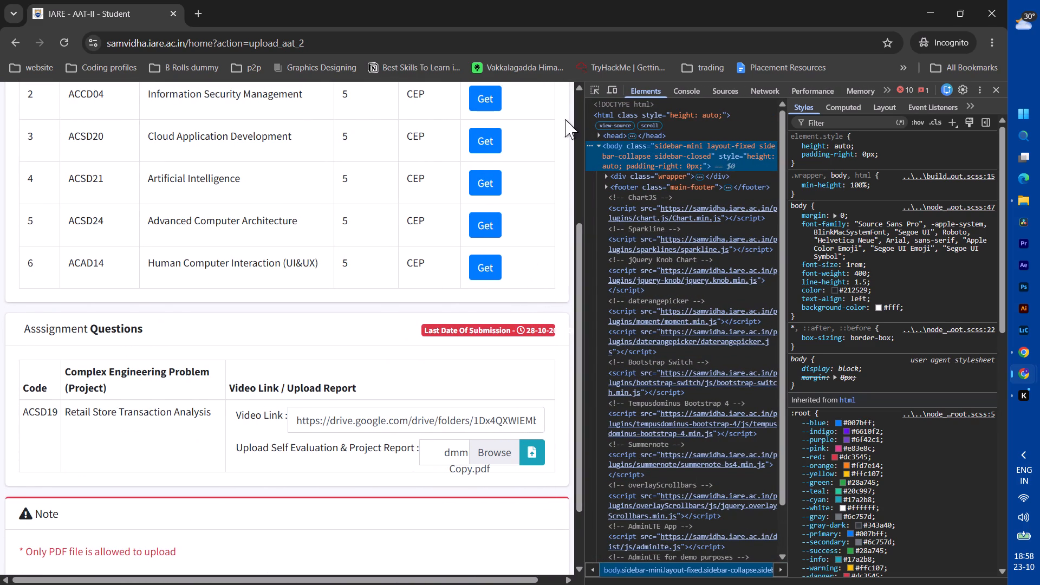
Inspect the ACSD19 upload button's element in the page's HTML.
click(588, 87)
click(531, 452)
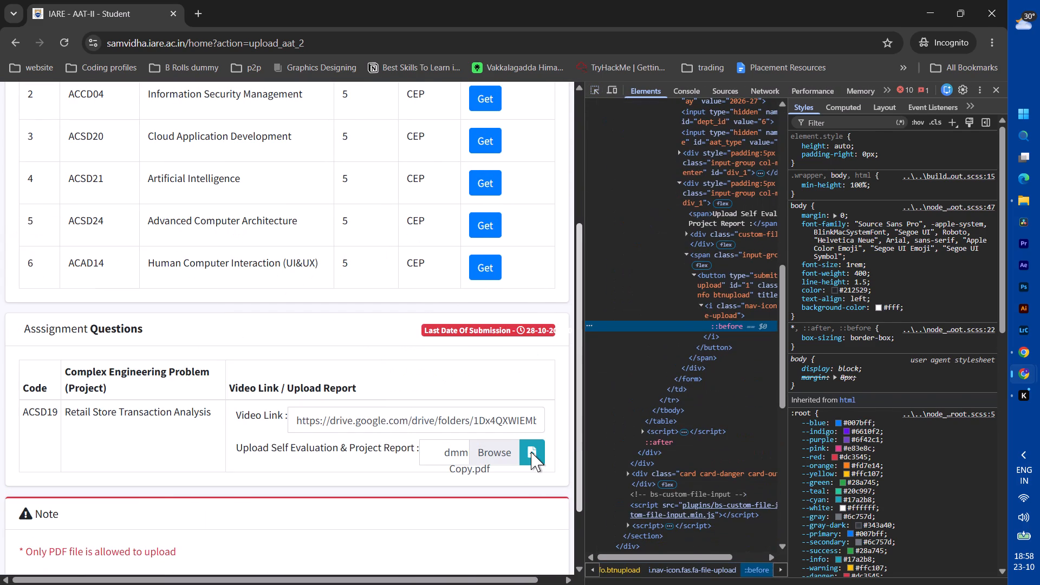
Retry the ACSD19 upload, checking the network requests and console, and expand the latest aatupload.php error's call trace.
click(531, 452)
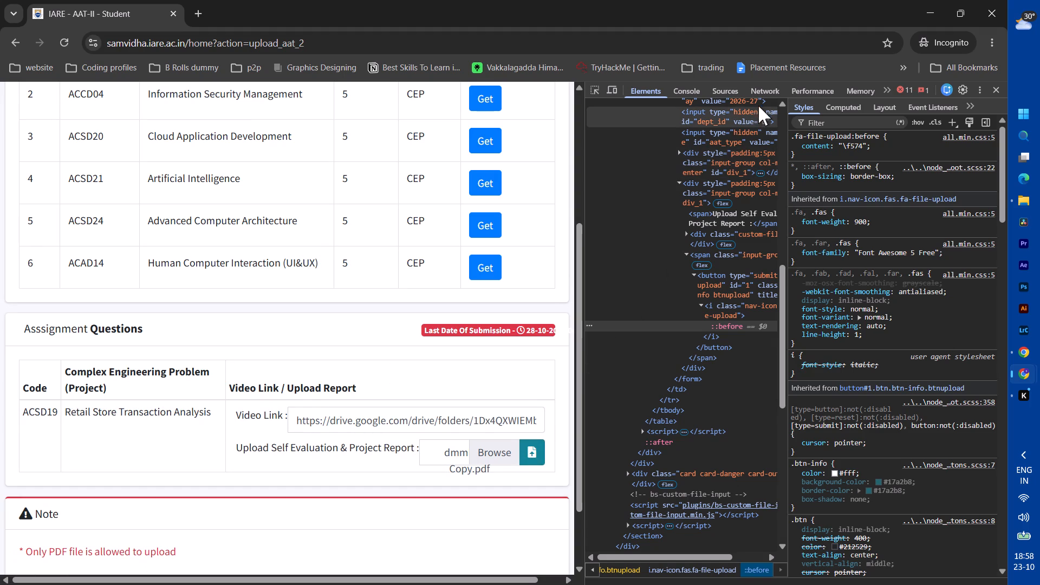
click(747, 94)
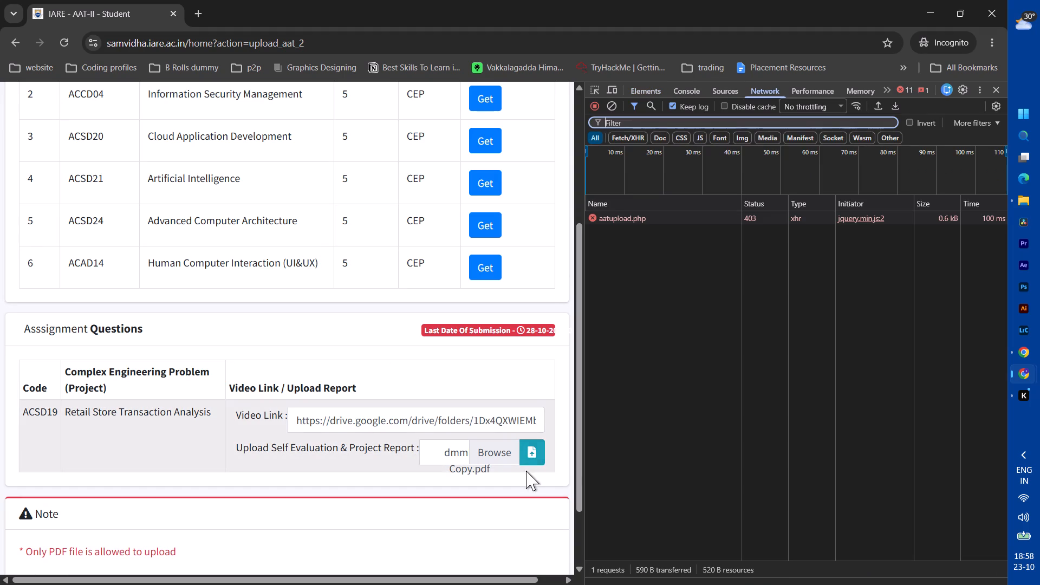
click(689, 94)
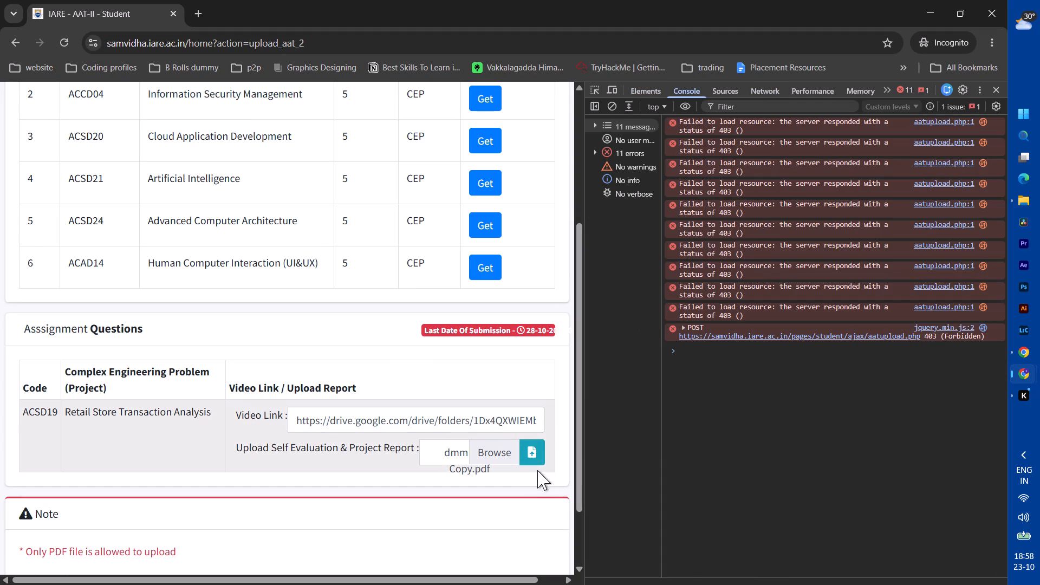
click(530, 460)
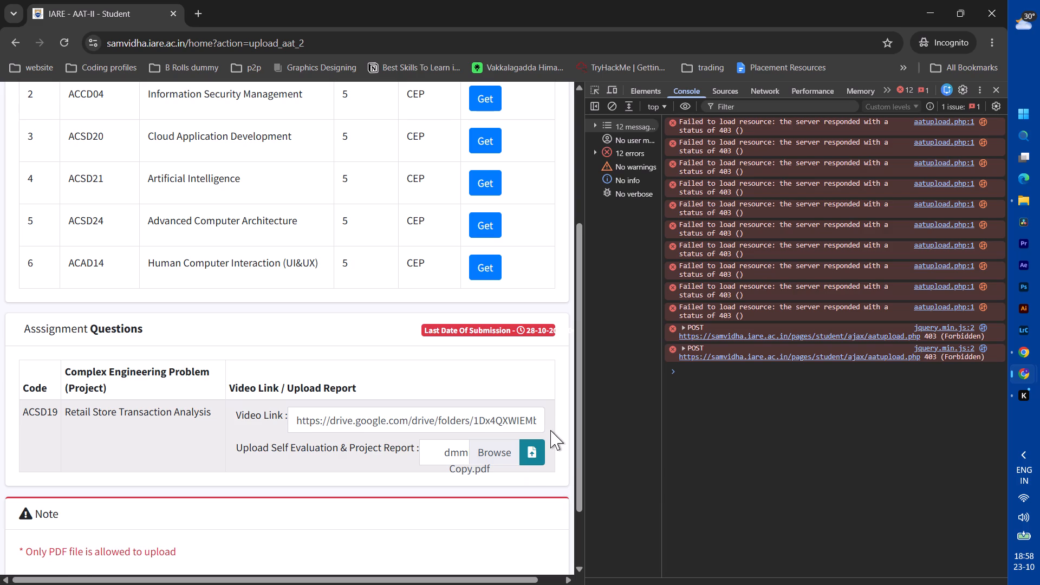
click(682, 346)
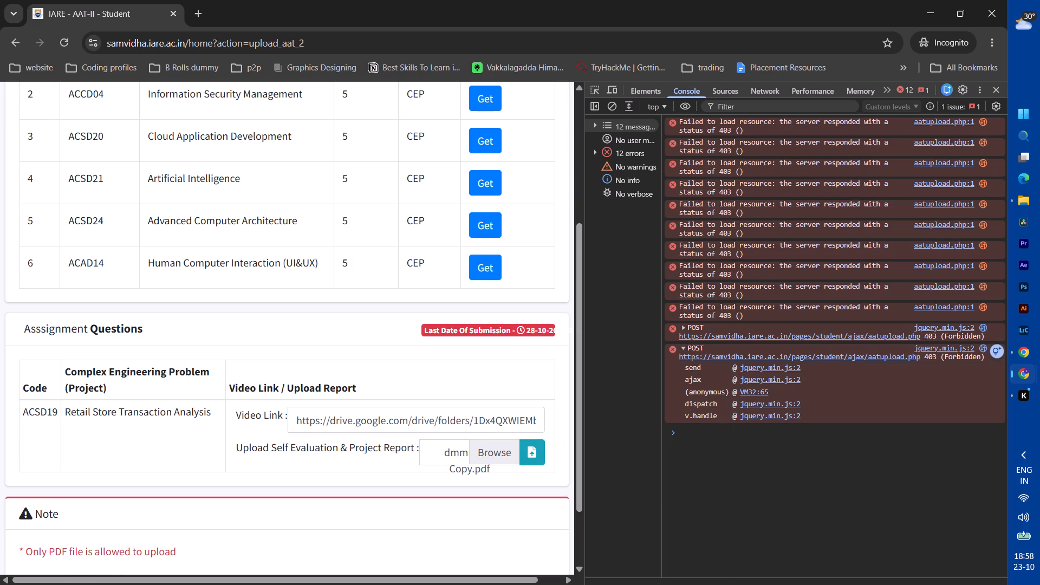
Retry the ACSD19 upload several more times and examine the call trace of the newest aatupload.php console error.
click(538, 461)
click(538, 461)
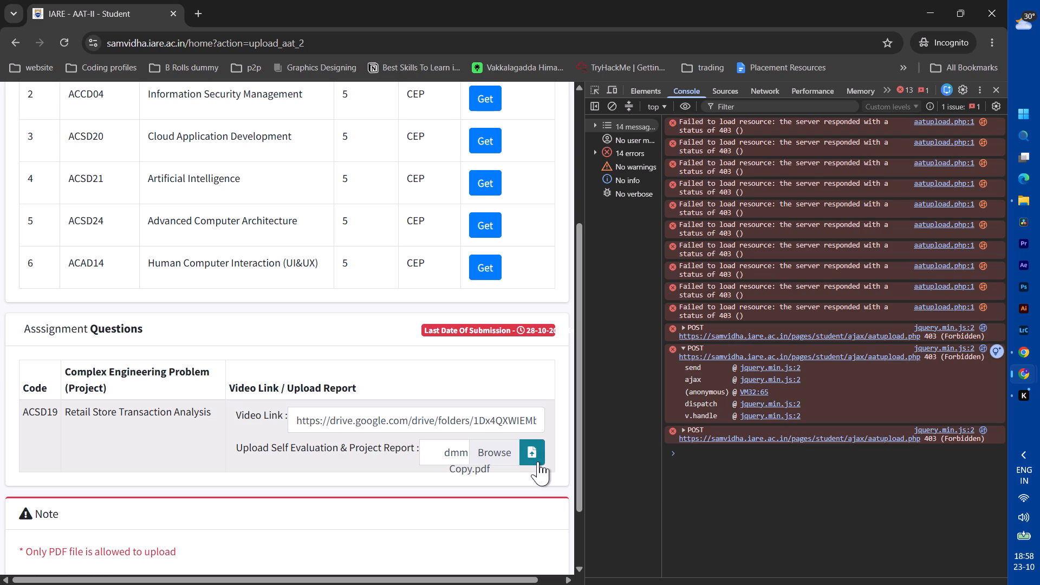
click(538, 461)
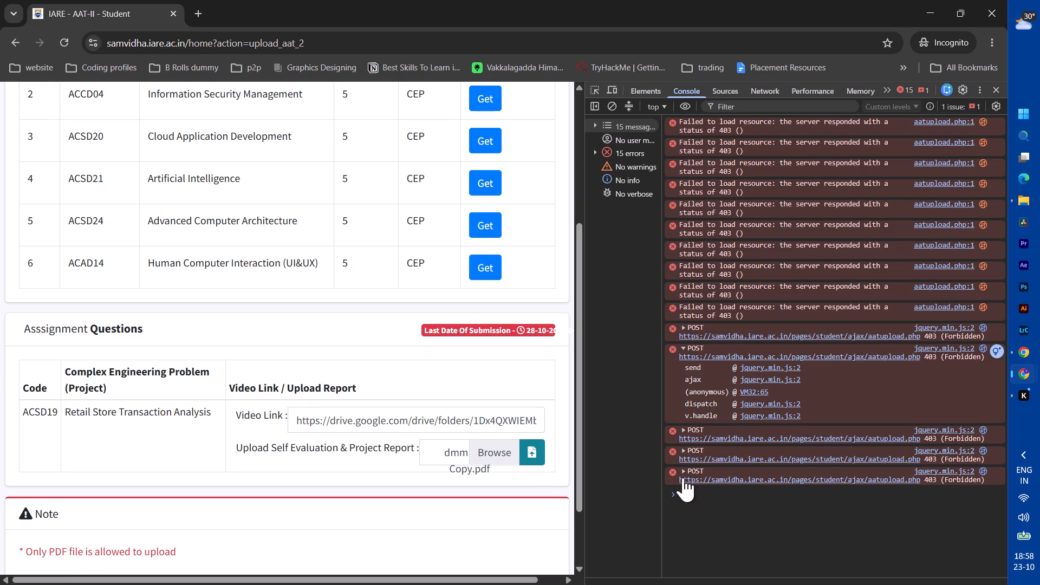
click(682, 470)
scroll(692, 482, down, 5)
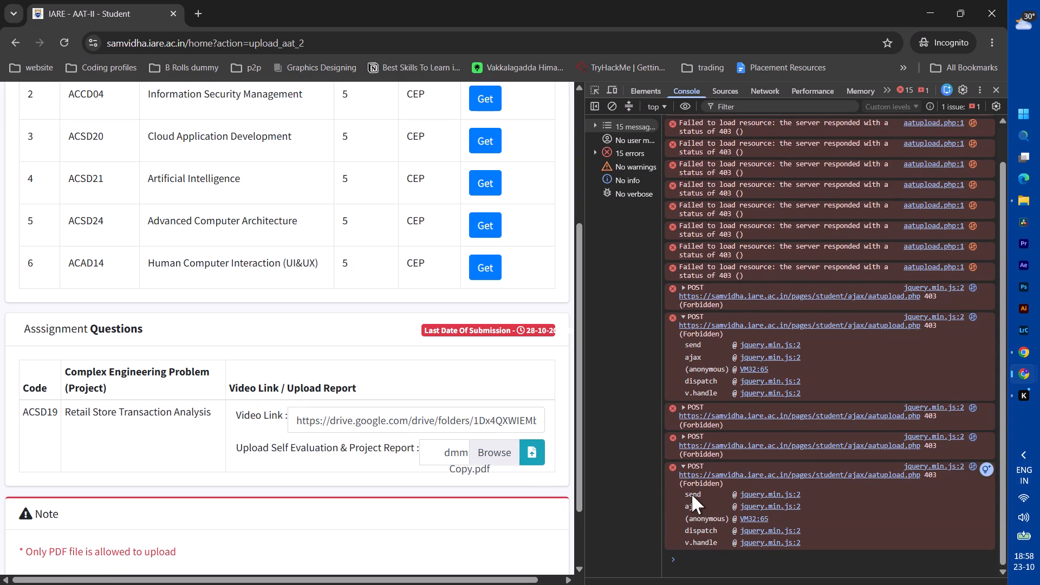
click(703, 483)
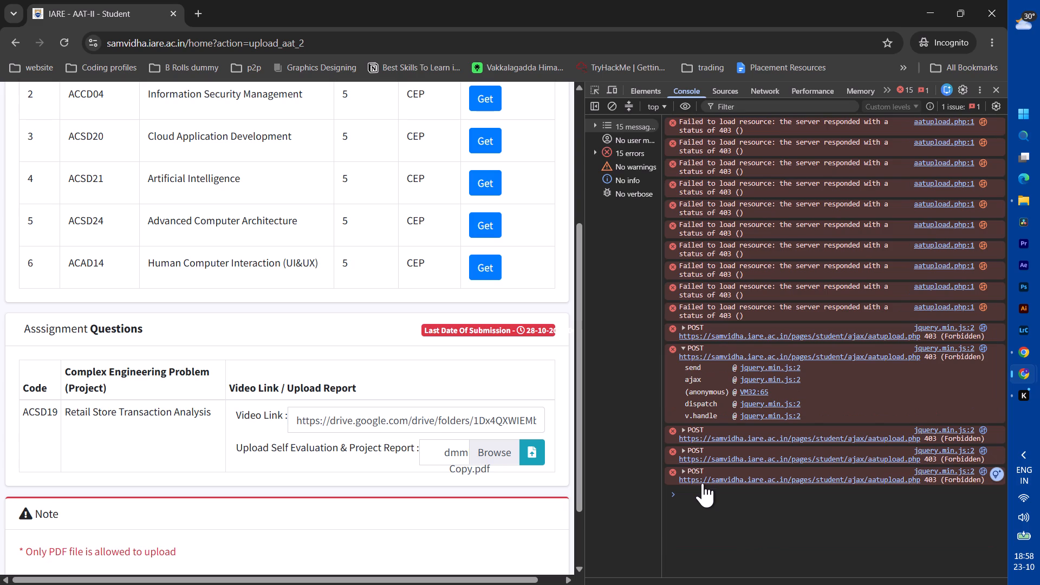
Examine the last aatupload.php request in the network log, open its address in a new tab, and return to the AAT-II page.
click(706, 478)
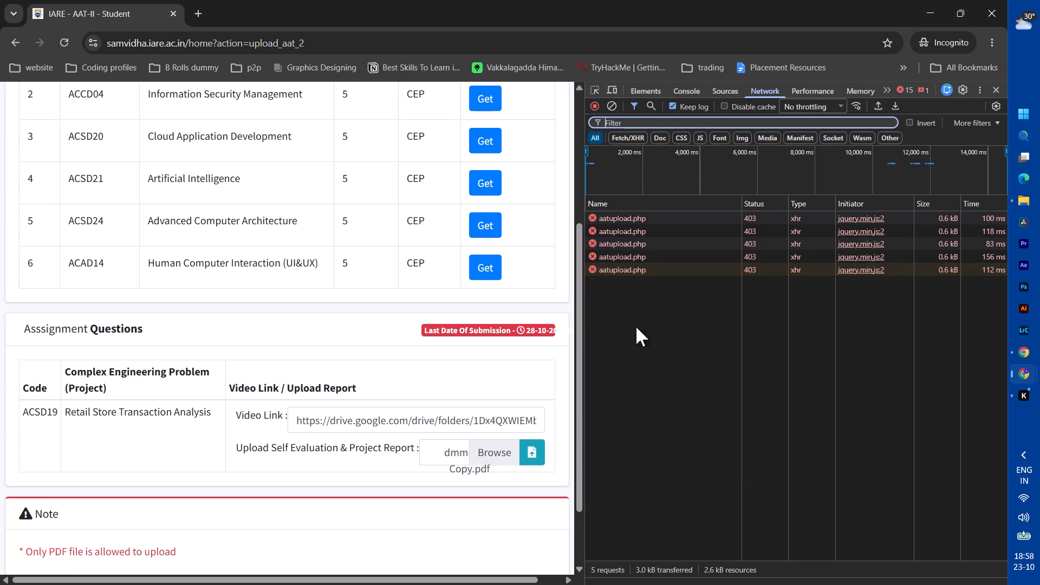
double_click(612, 269)
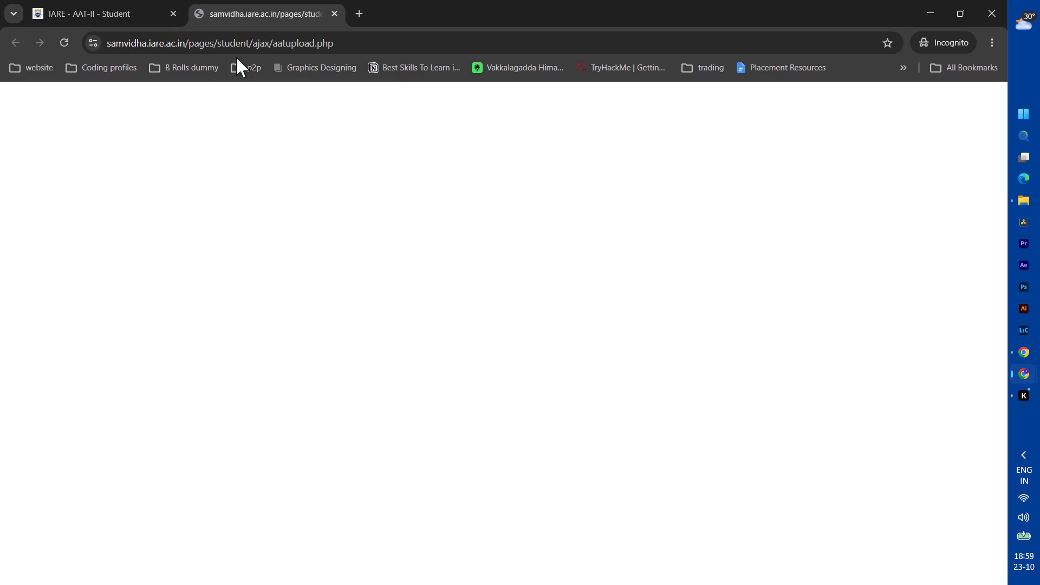